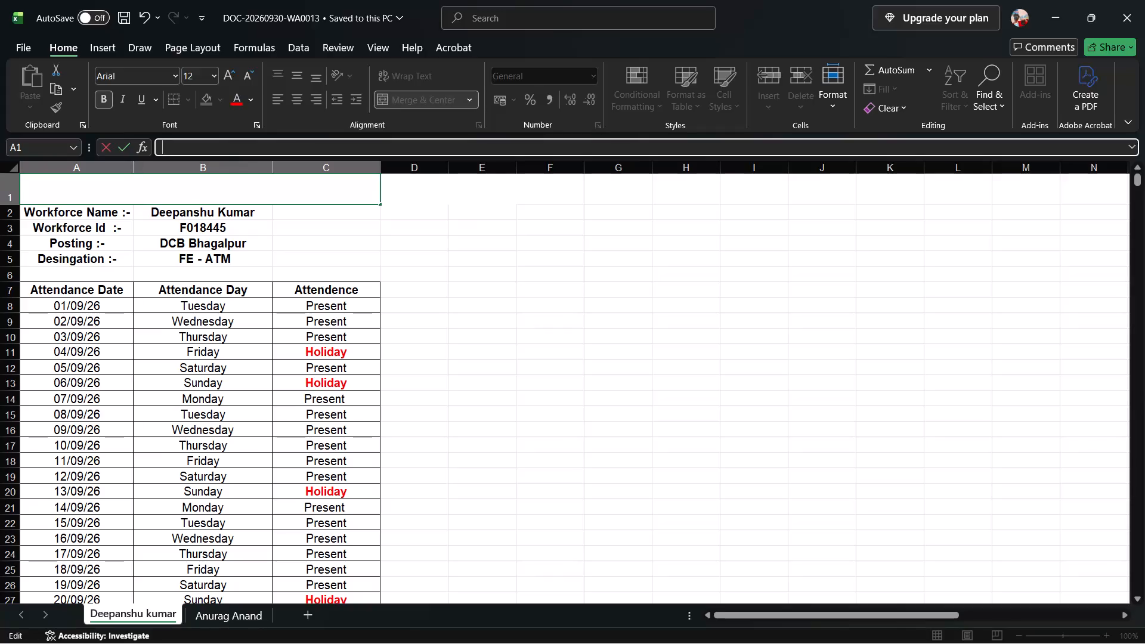
Enter "Attendance of Oct 2026" as the sheet title in merged cell A1.
key("s")
key("BackSpace")
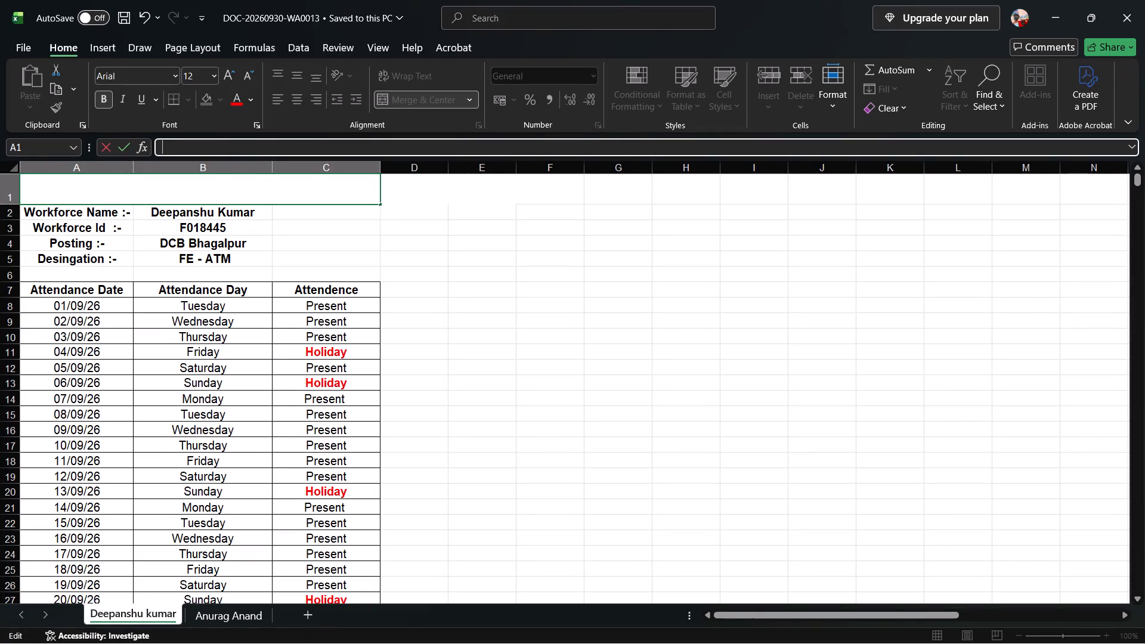
type("ttend")
type("ance")
key("space")
type("of")
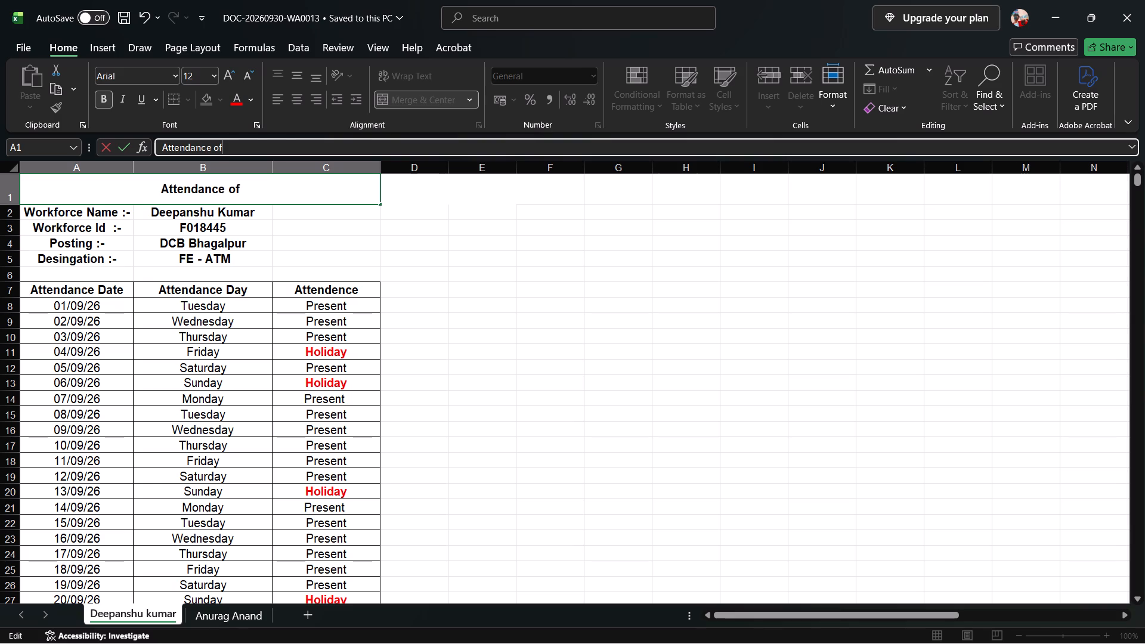
key("space")
type("cr")
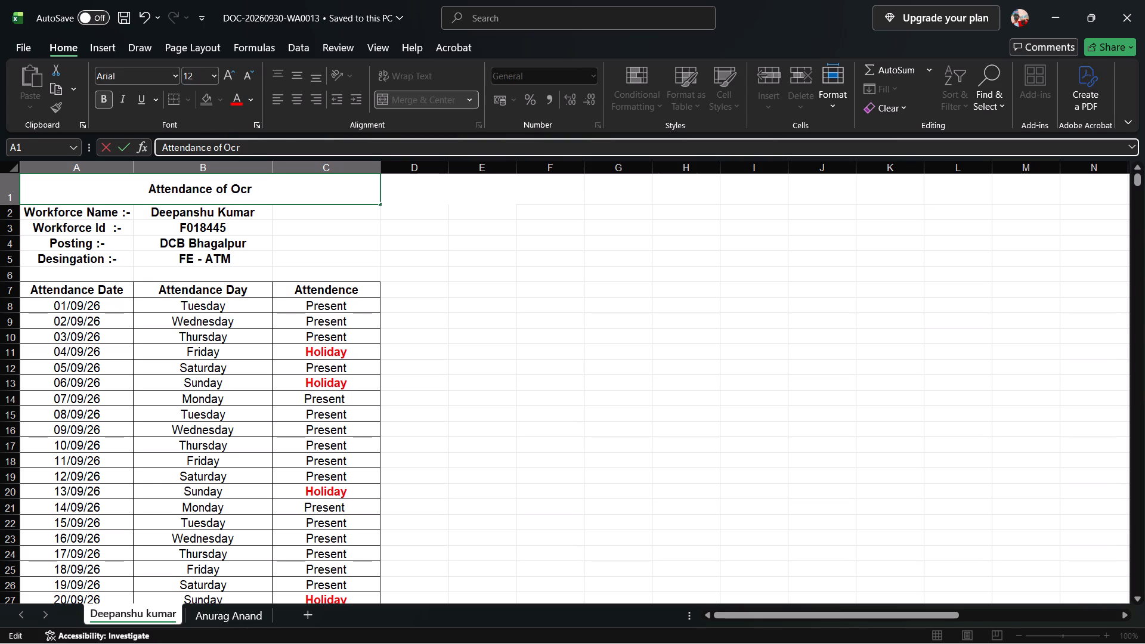
key("BackSpace")
type("t")
key("space")
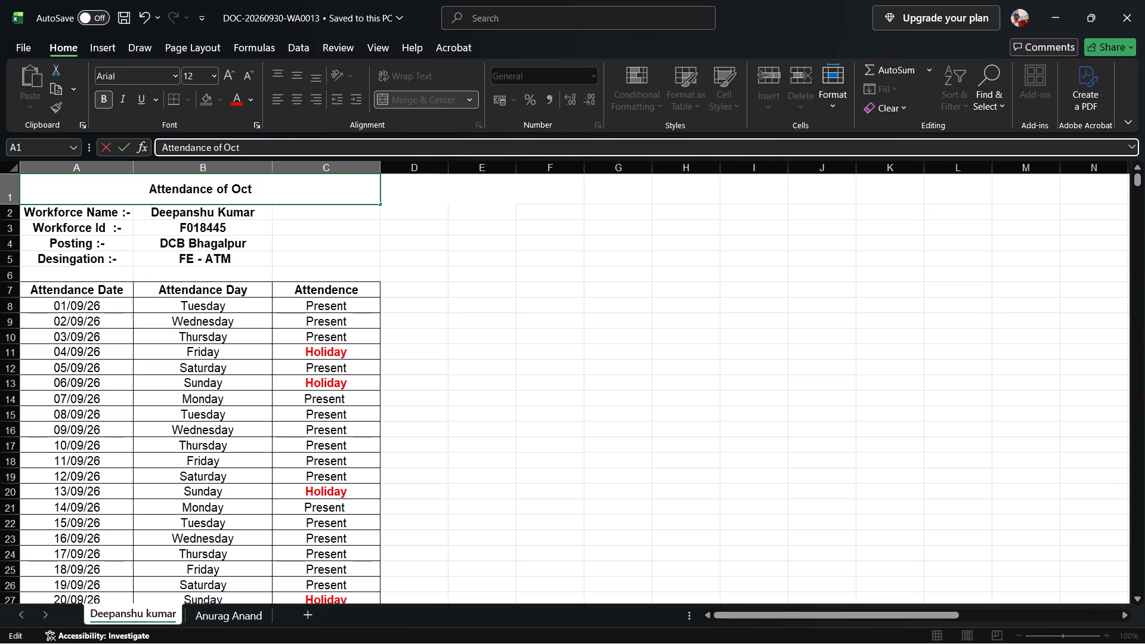
key("2")
type("026")
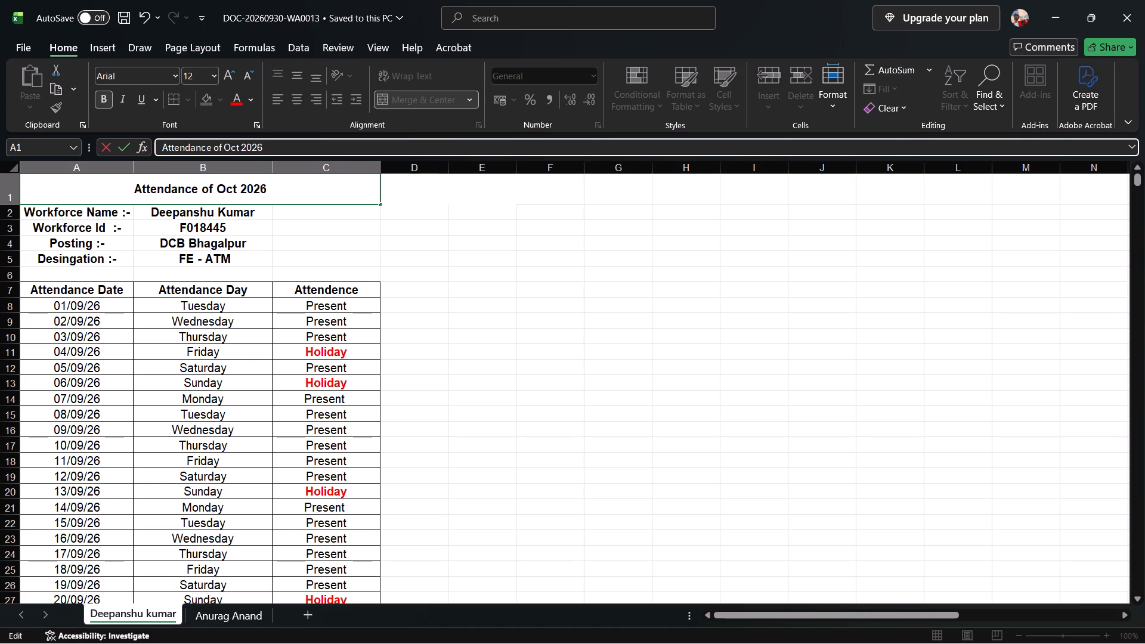
left_click(253, 262)
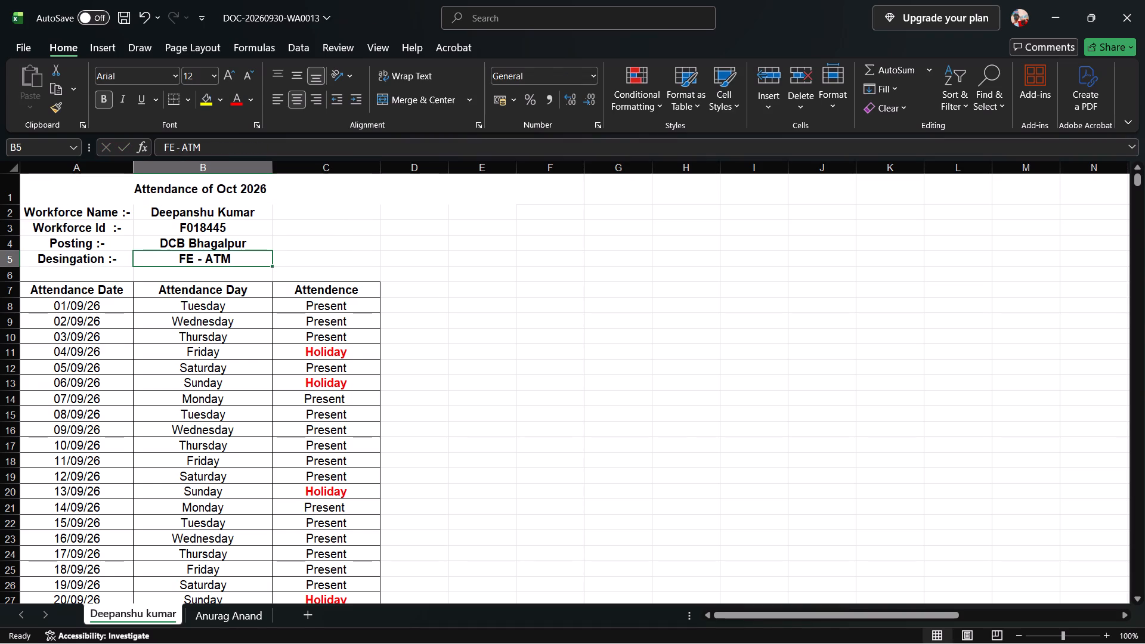
Change the first attendance date in cell A8 to 01-10-2026.
scroll(268, 332, "down", 1)
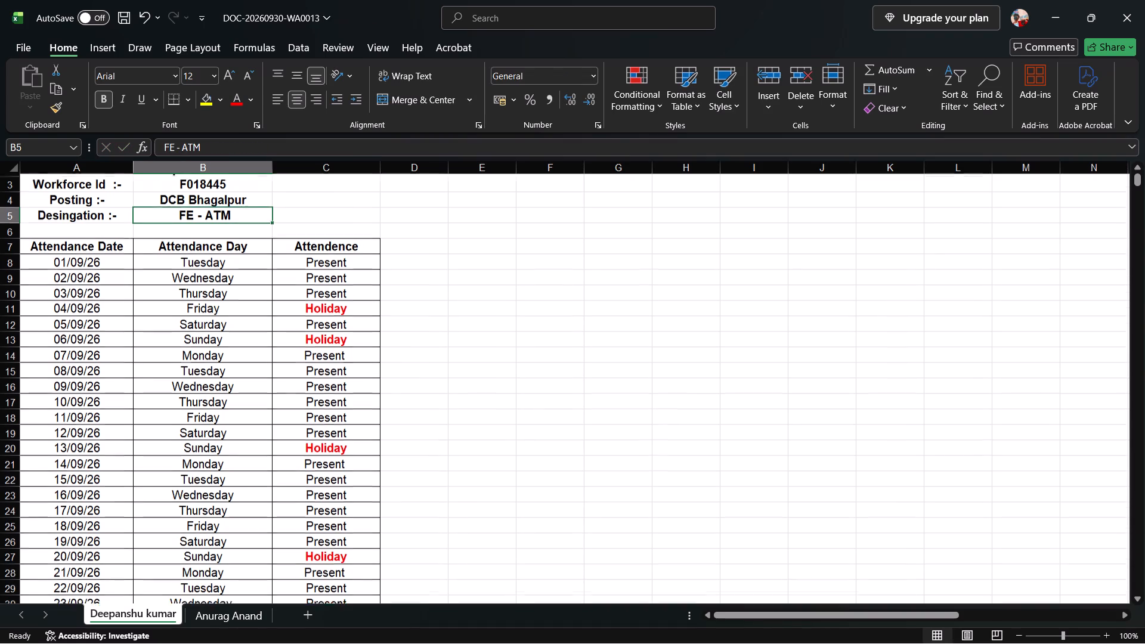
scroll(268, 332, "down", 1)
scroll(268, 332, "up", 1)
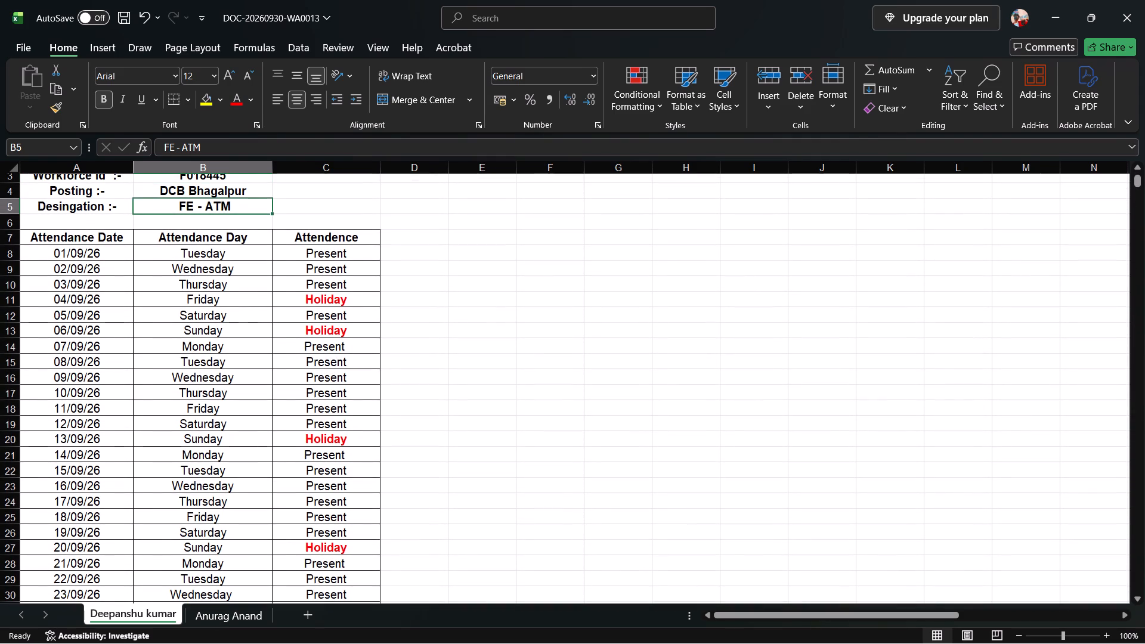
scroll(61, 342, "down", 2)
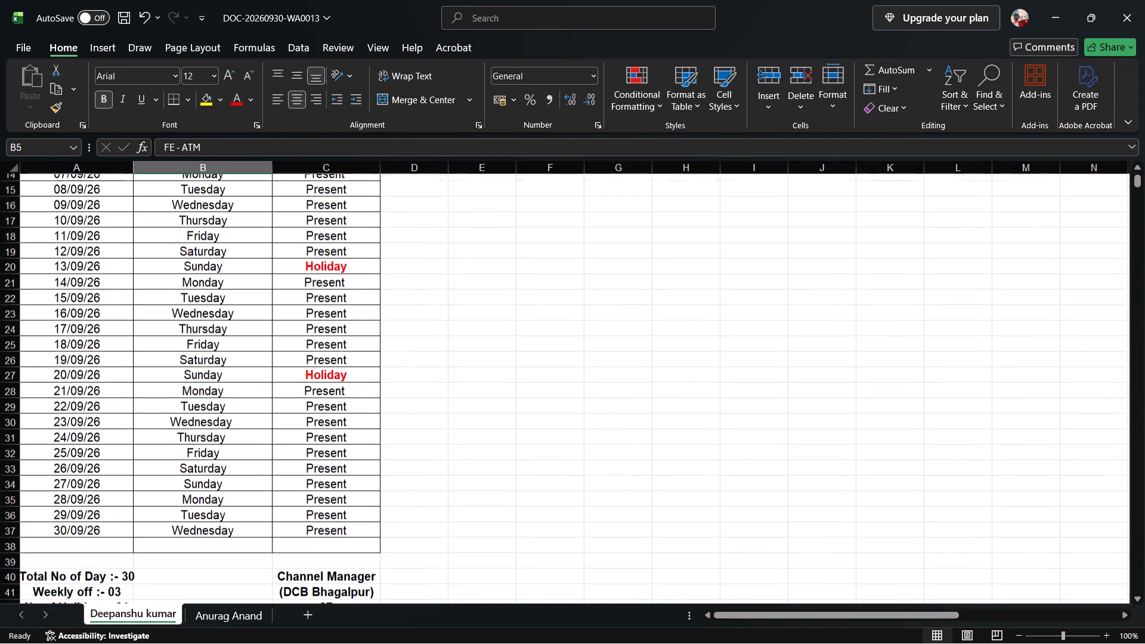
scroll(86, 299, "up", 3)
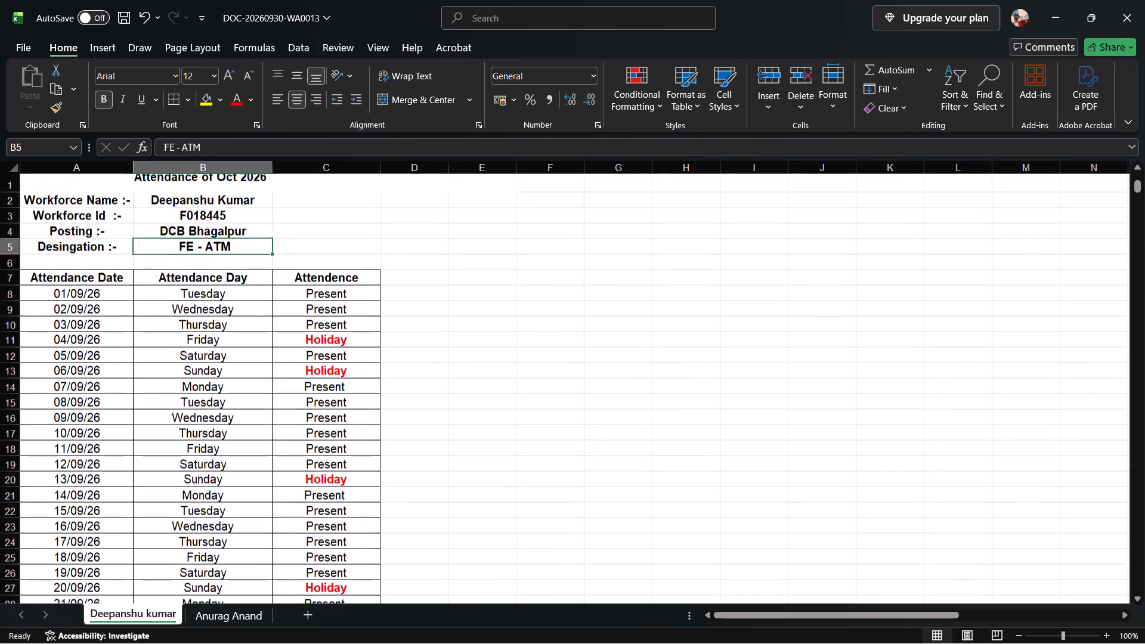
left_click(86, 296)
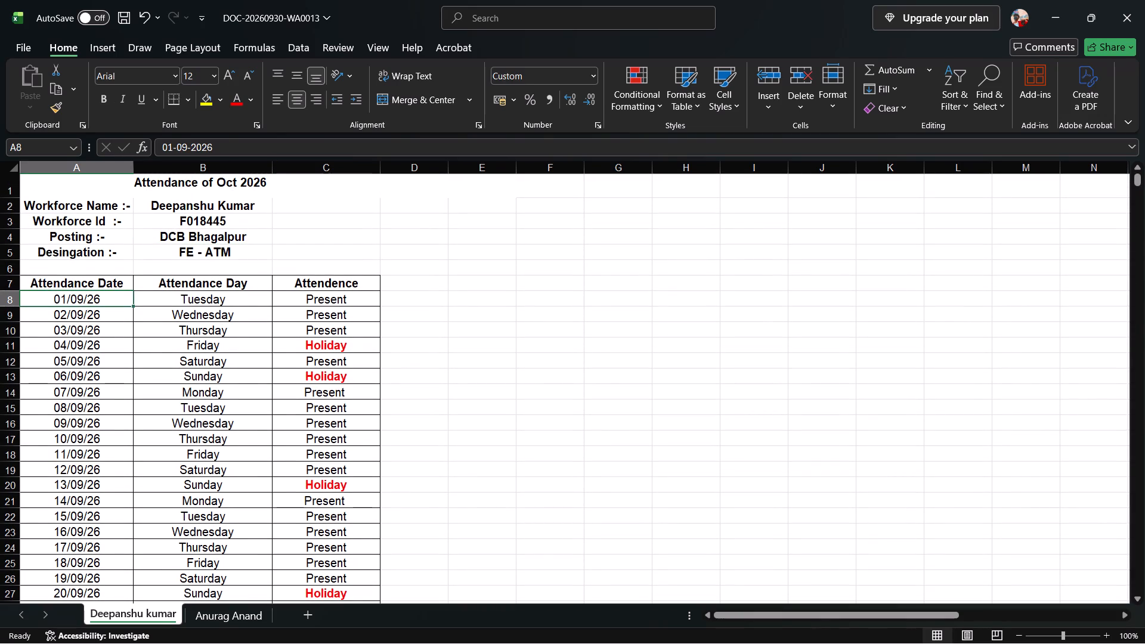
left_click(189, 145)
key("BackSpace")
key("BackSpace")
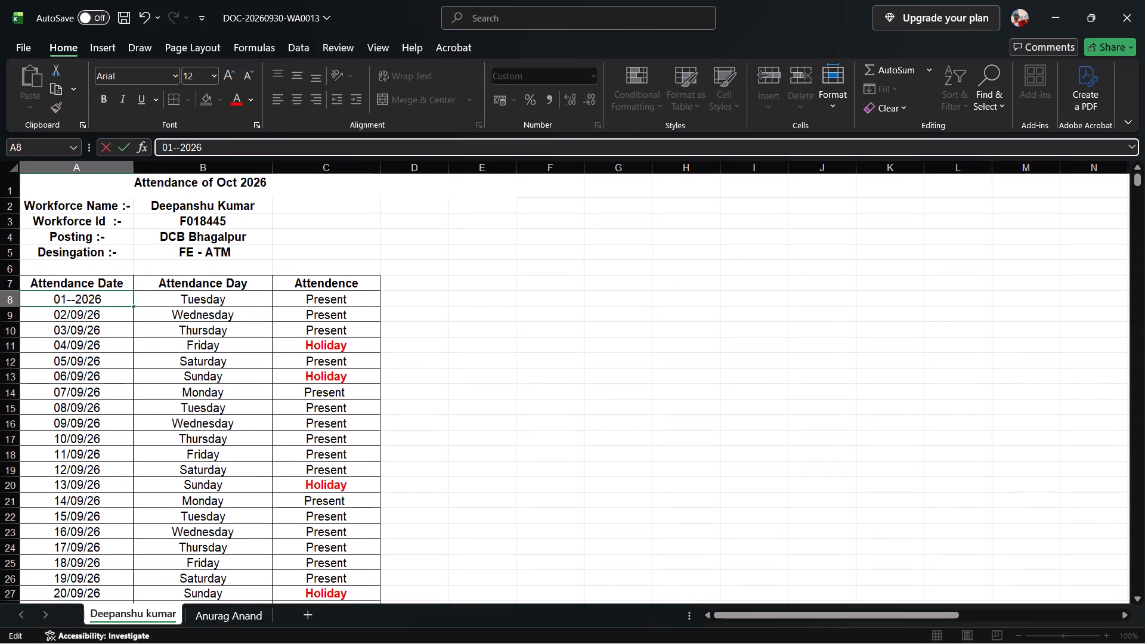
type("10")
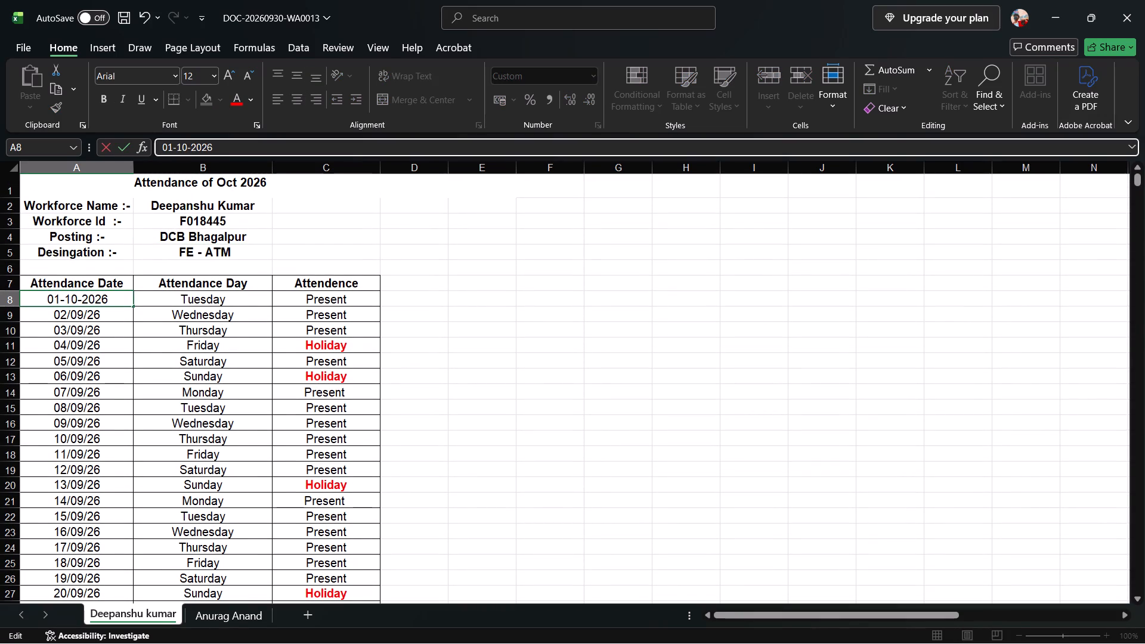
left_click(73, 317)
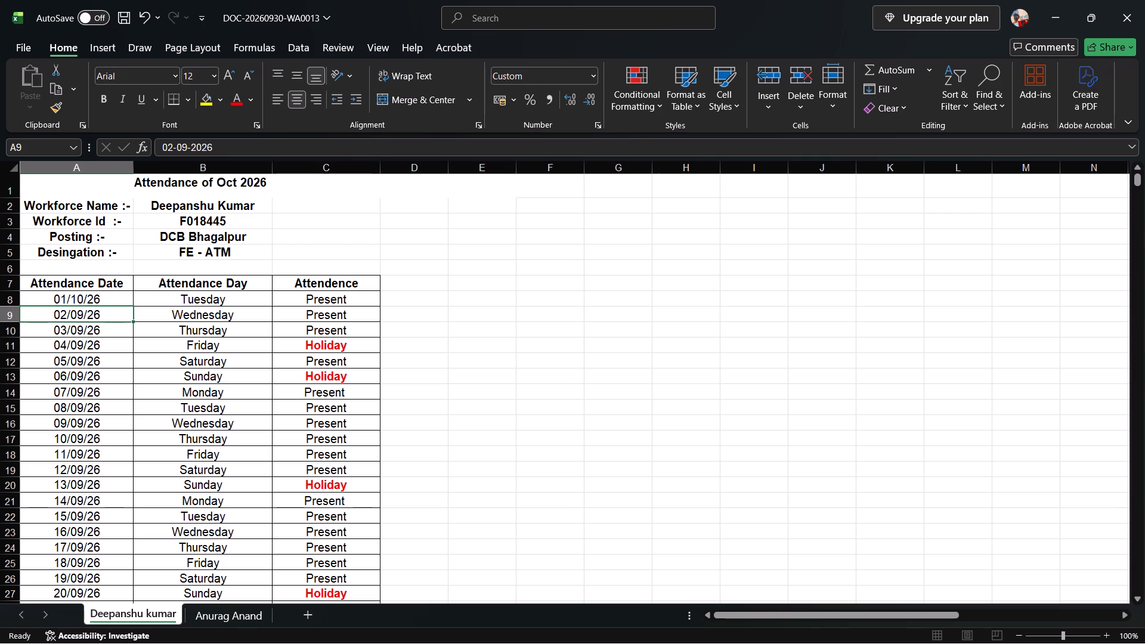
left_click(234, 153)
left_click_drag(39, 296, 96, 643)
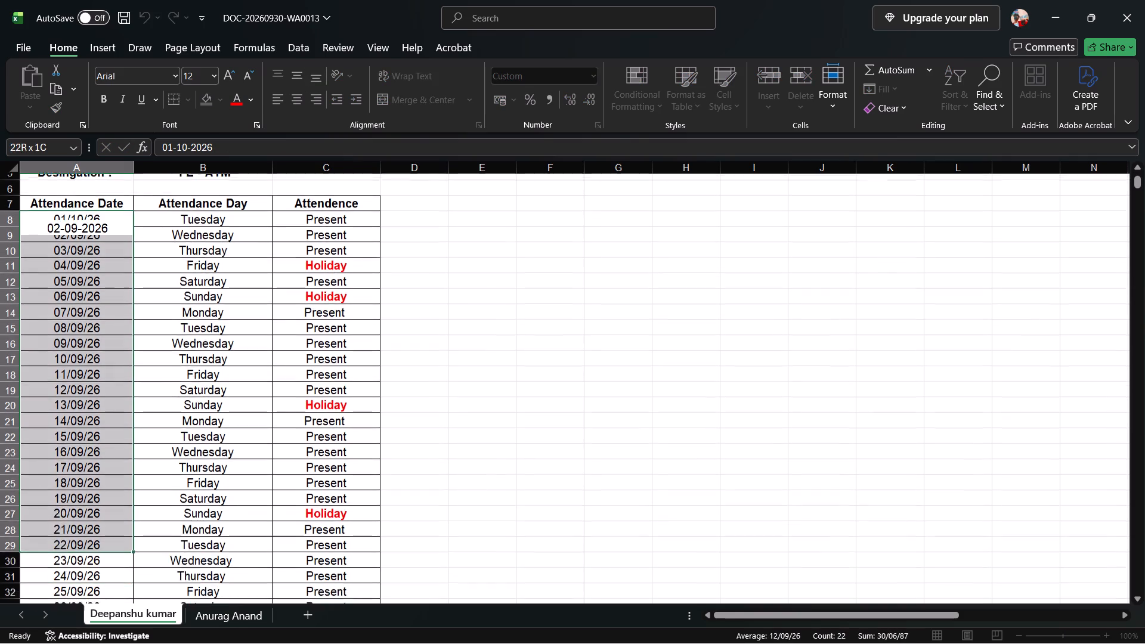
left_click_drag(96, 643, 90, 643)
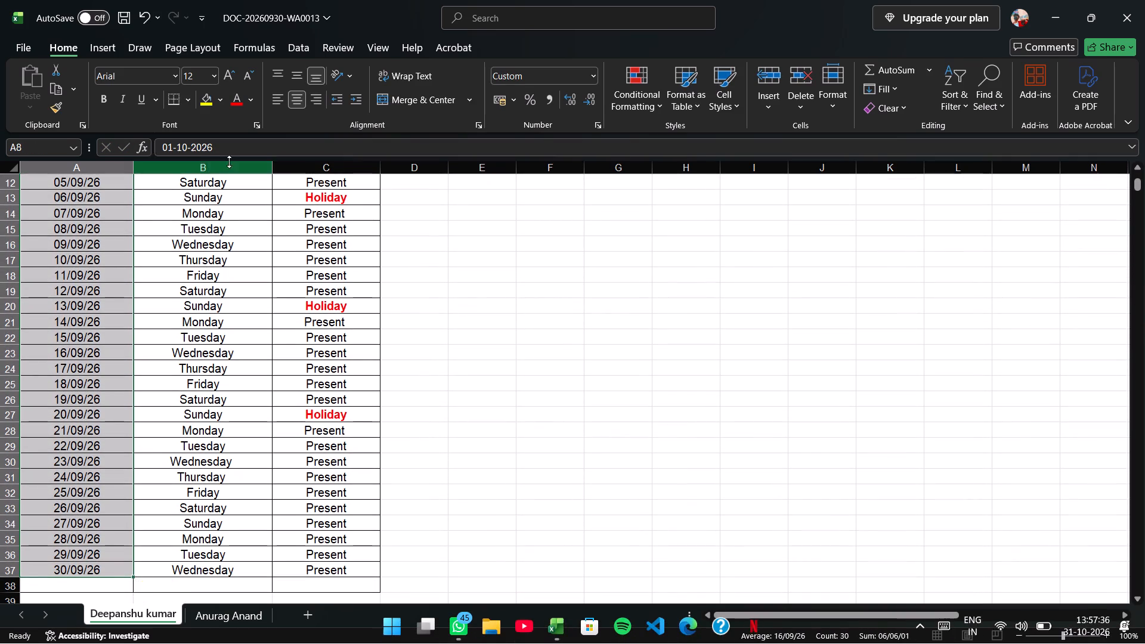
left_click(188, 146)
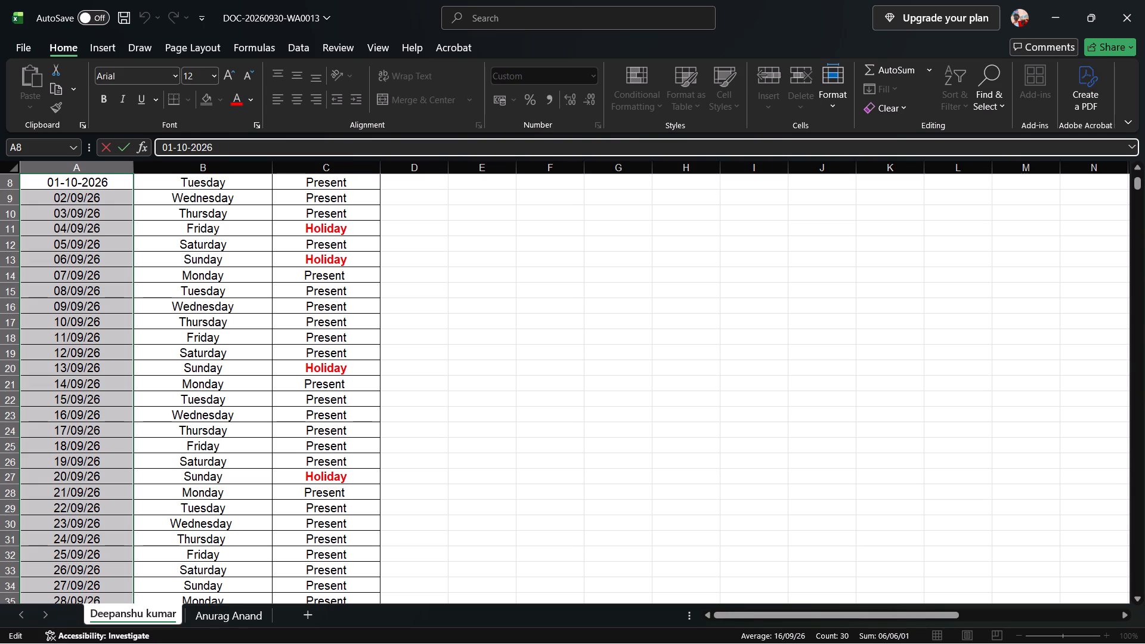
Change the second attendance date in cell A9 to 02-10-2026.
left_click(102, 196)
double_click(102, 196)
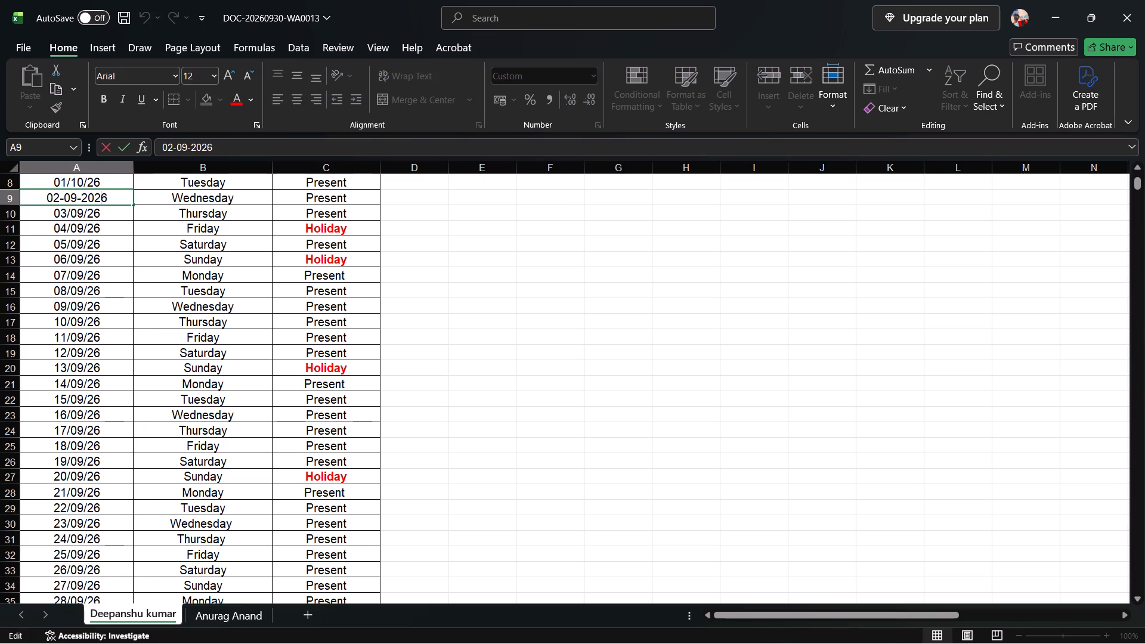
key("Left")
key("Left")
key("Left")
key("Left")
key("Left")
key("Right")
key("BackSpace")
key("0")
key("BackSpace")
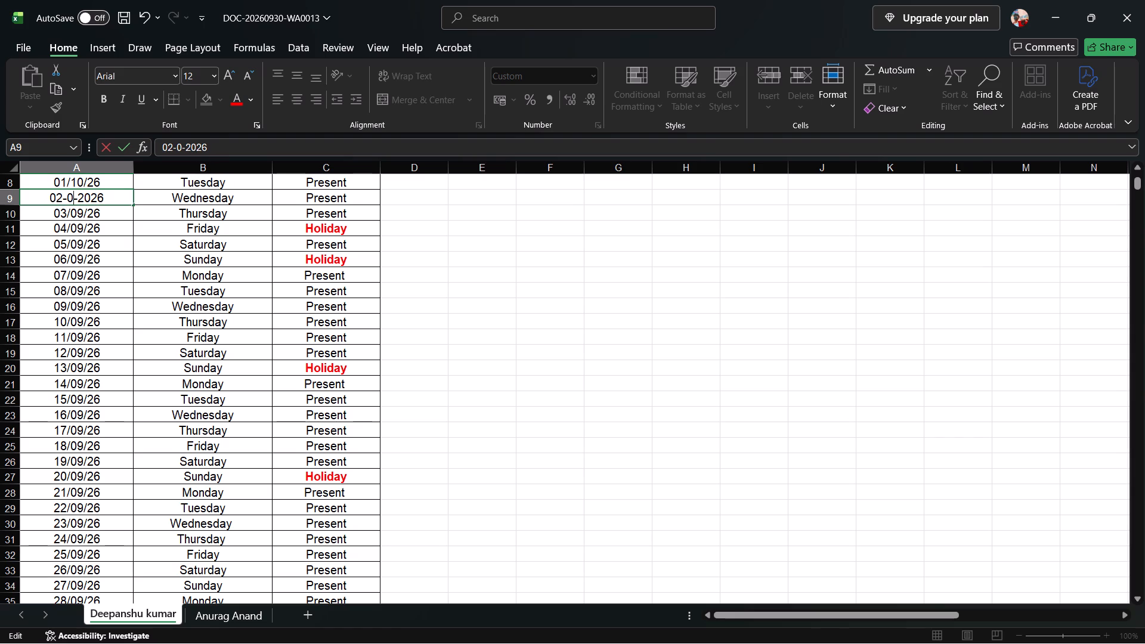
key("Left")
key("1")
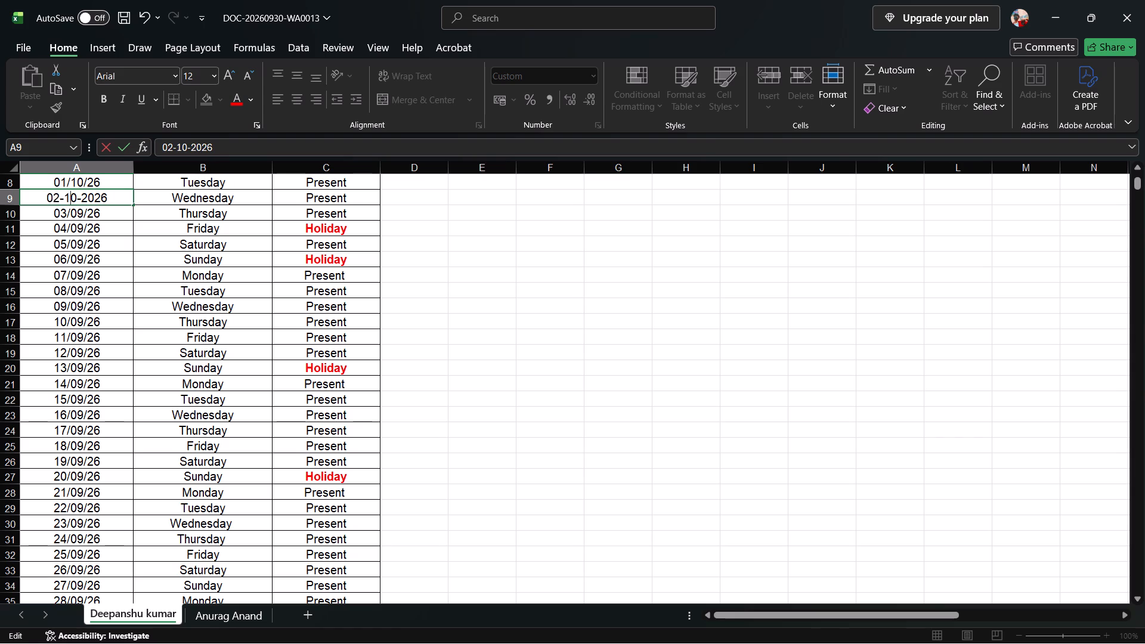
left_click(104, 224)
Change the third attendance date in cell A10 to 03-10-2026.
left_click(102, 220)
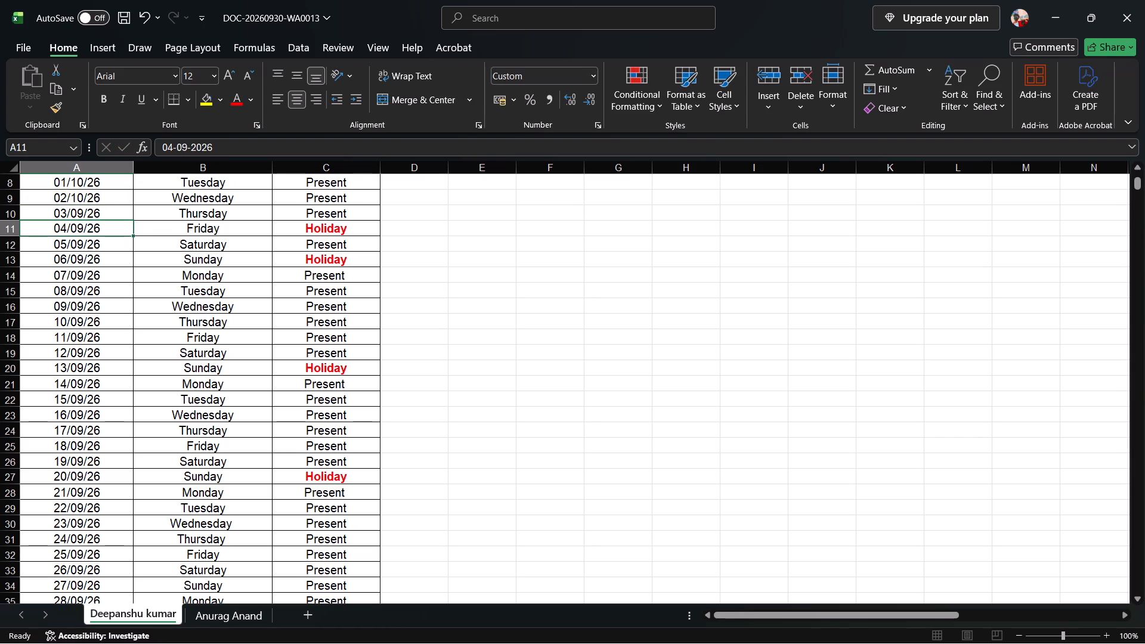
left_click(95, 218)
left_click(83, 218)
left_click(83, 218)
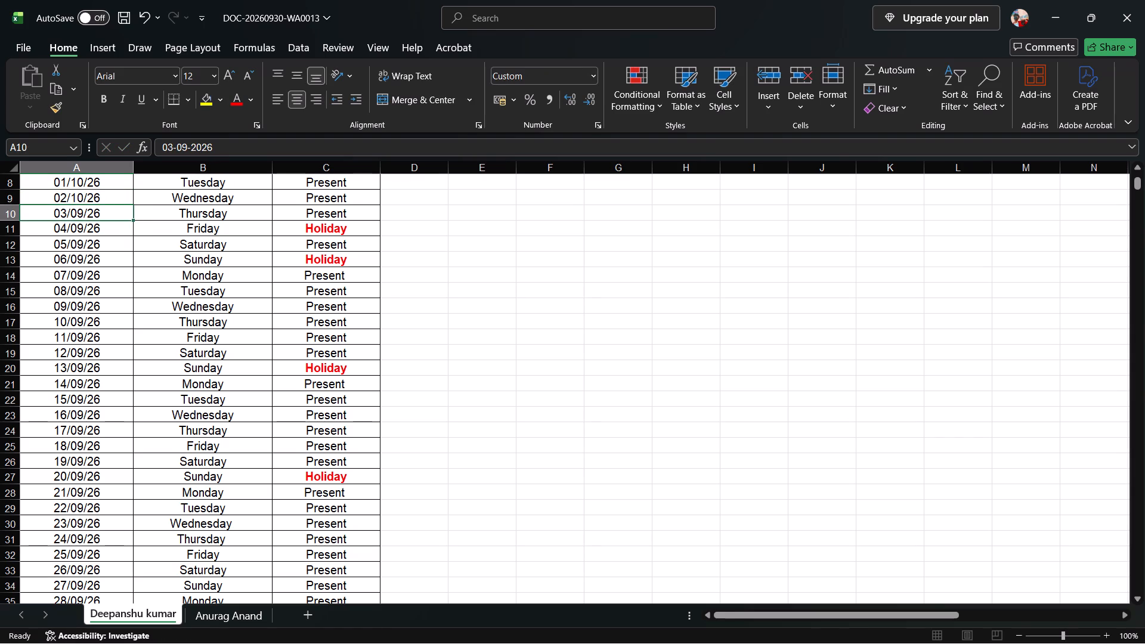
key("Left")
key("Left")
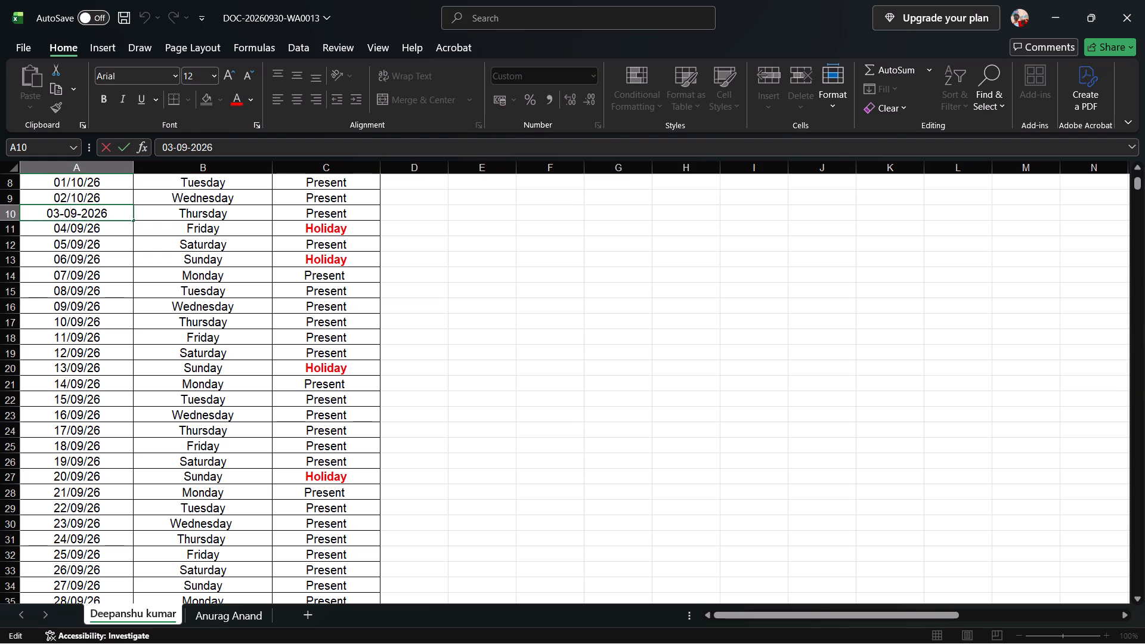
key("Right")
key("BackSpace")
key("Left")
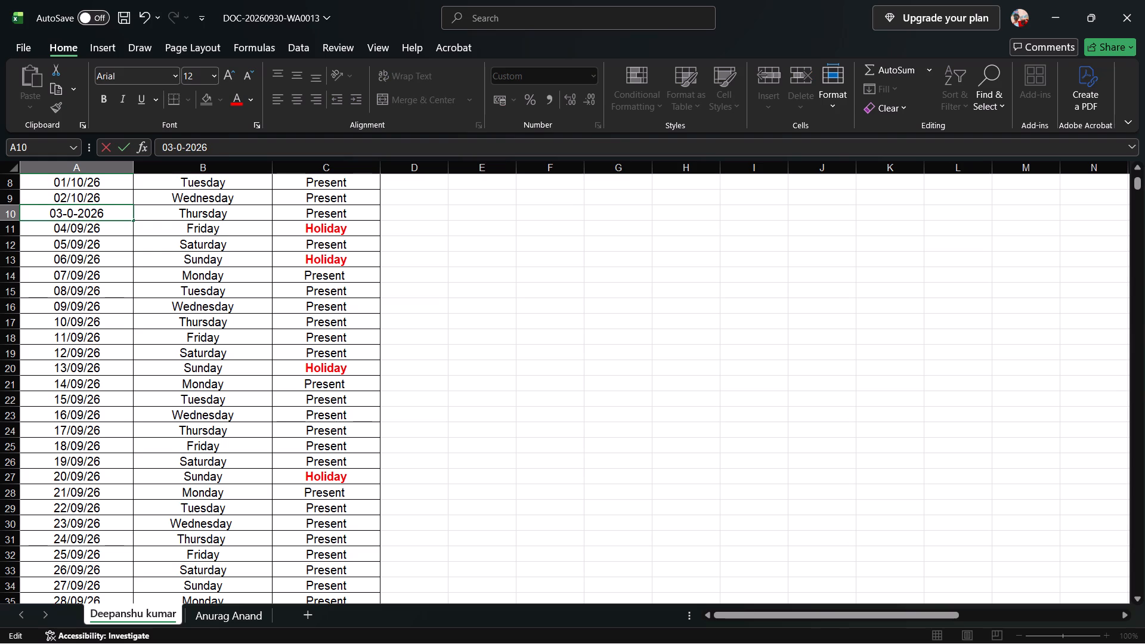
key("1")
left_click(94, 239)
Change the fourth attendance date in cell A11 to 04-10-2026.
left_click(101, 230)
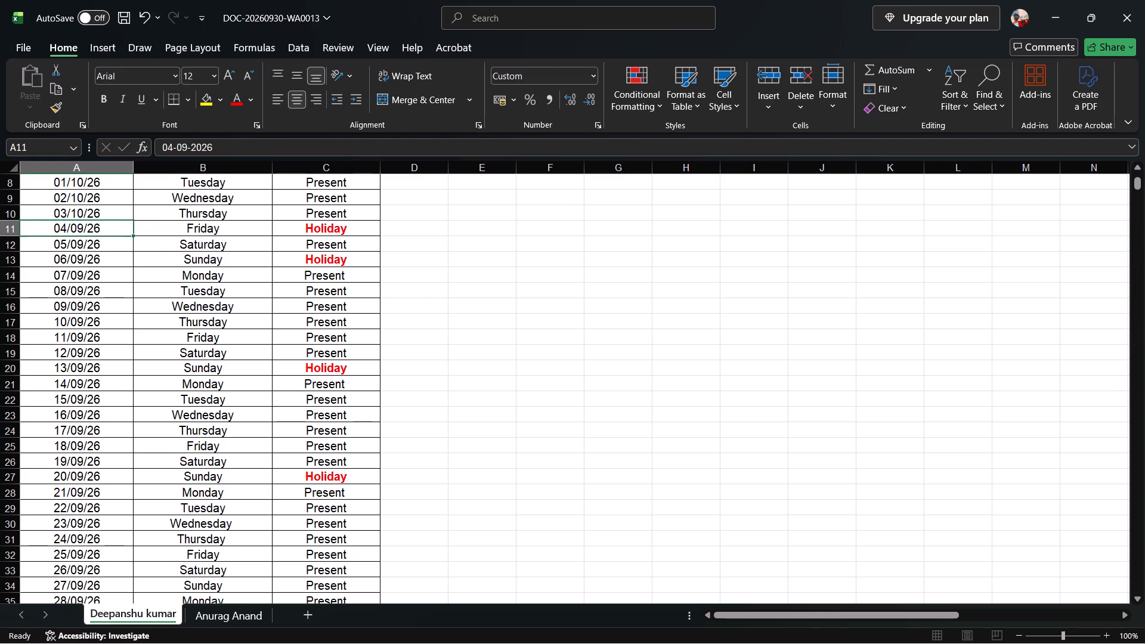
left_click(101, 230)
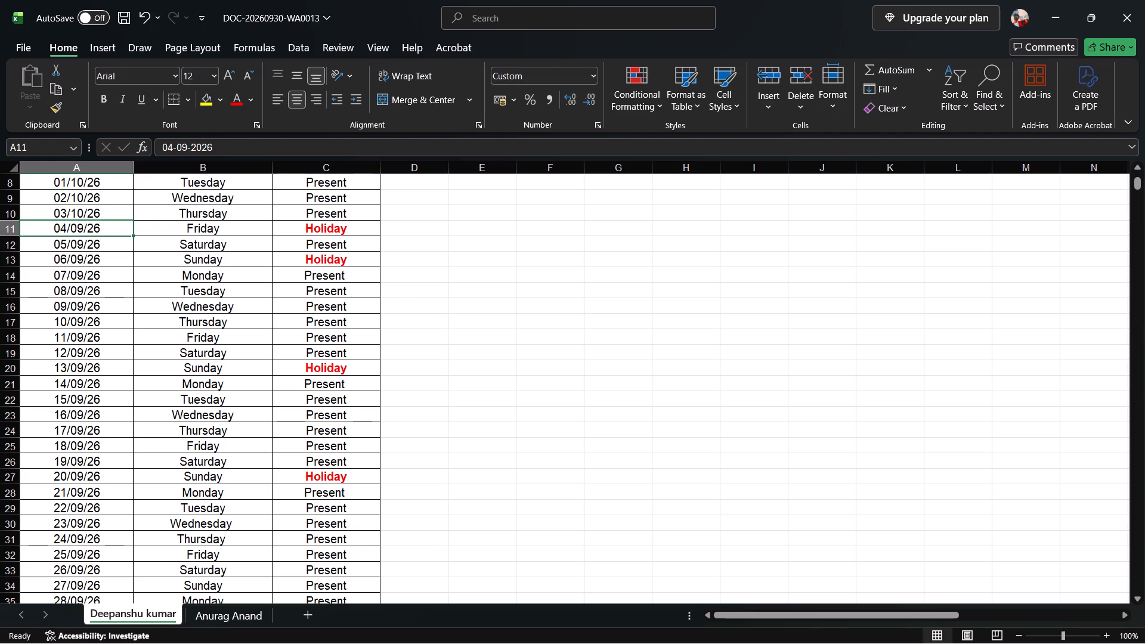
left_click(101, 230)
key("Left")
key("Left")
key("Left")
key("Left")
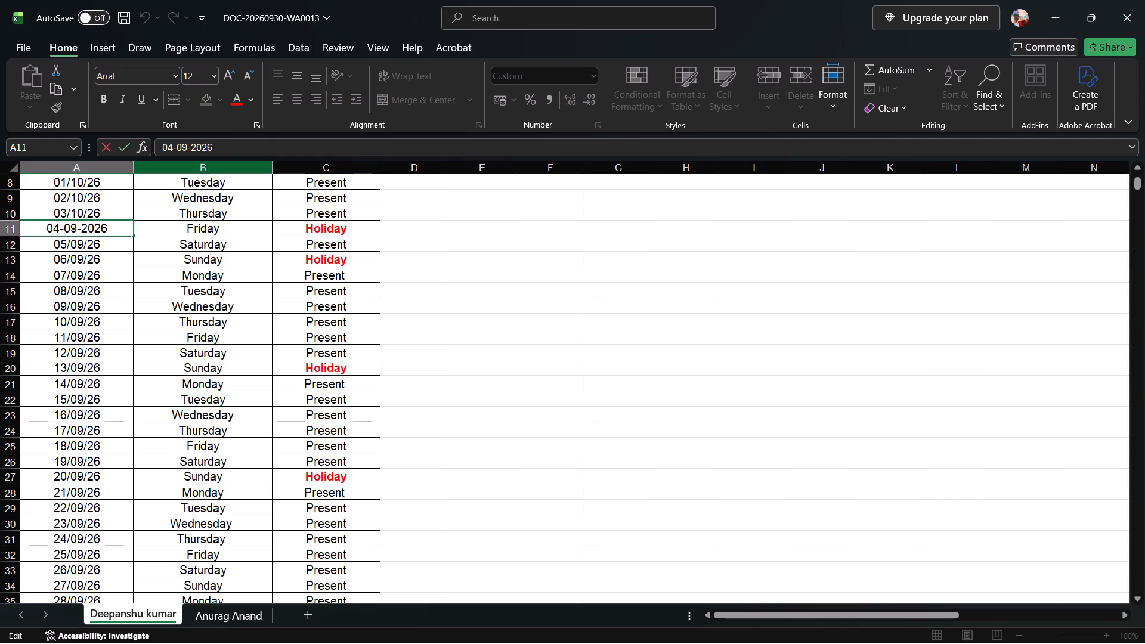
left_click(218, 145)
key("Left")
key("Left")
key("Left")
key("Left")
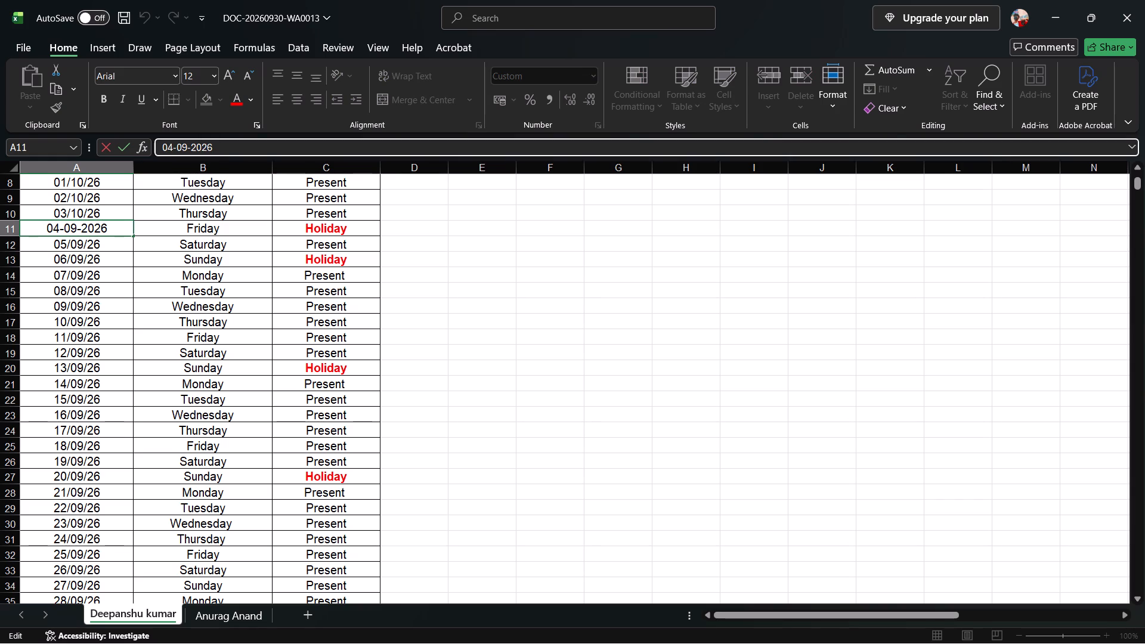
key("Left")
key("BackSpace")
key("Left")
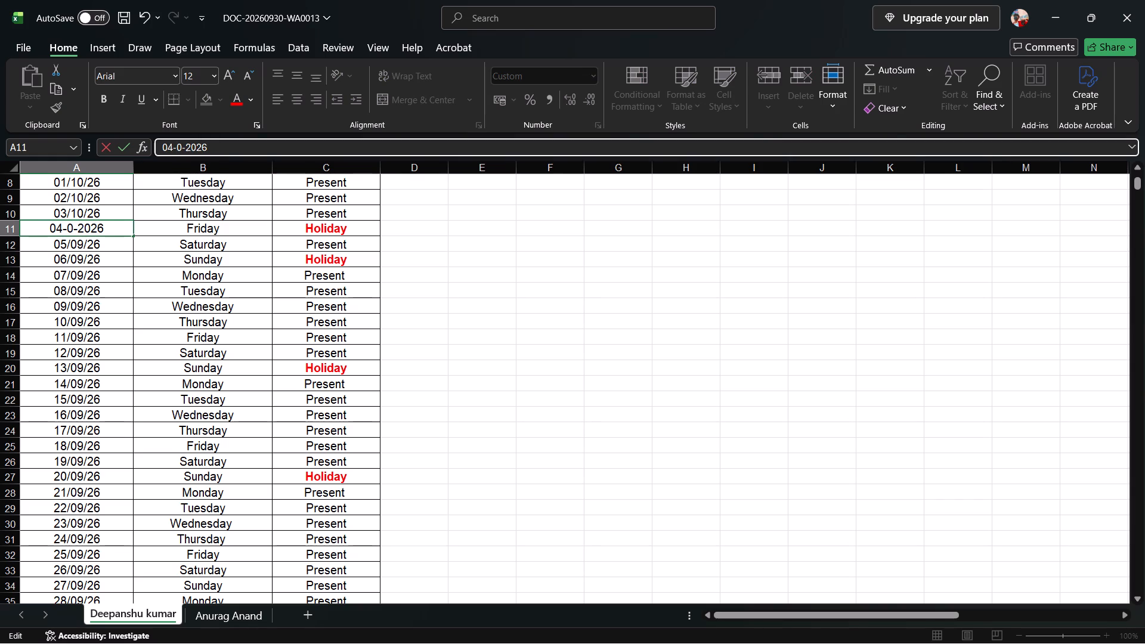
key("1")
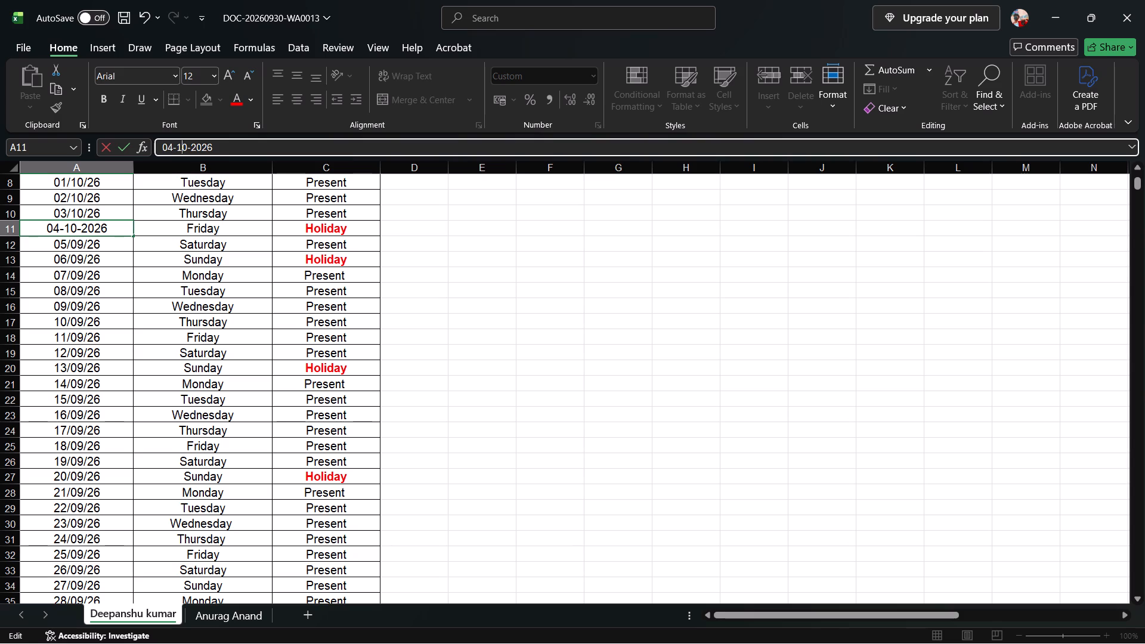
left_click(113, 241)
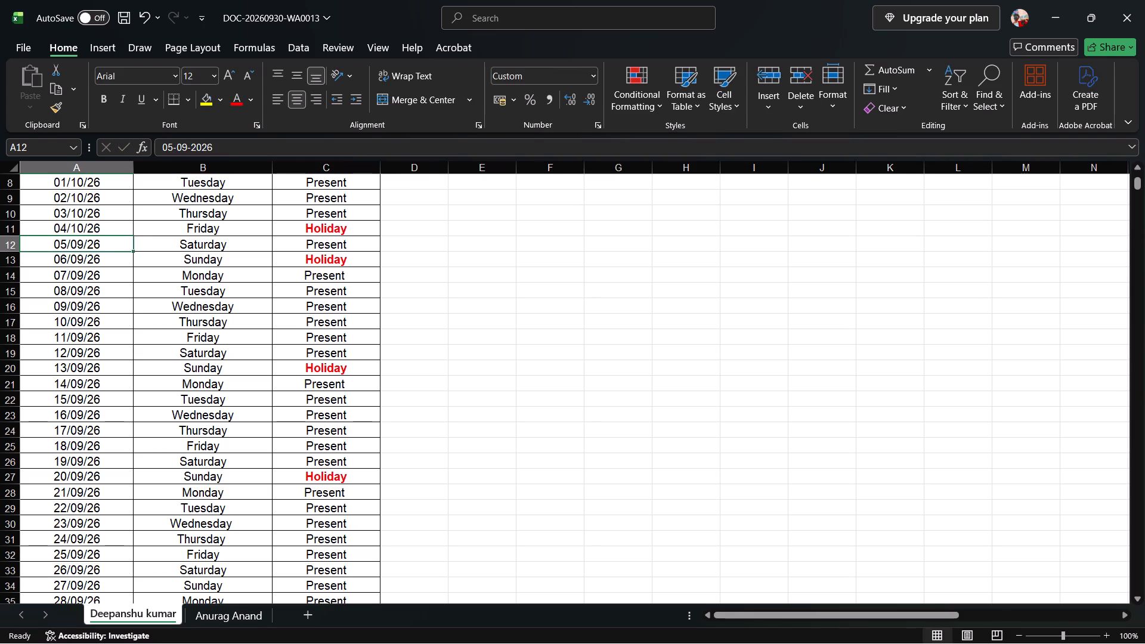
Change the fifth attendance date in cell A12 to 05-10-2026.
left_click(105, 262)
left_click(101, 259)
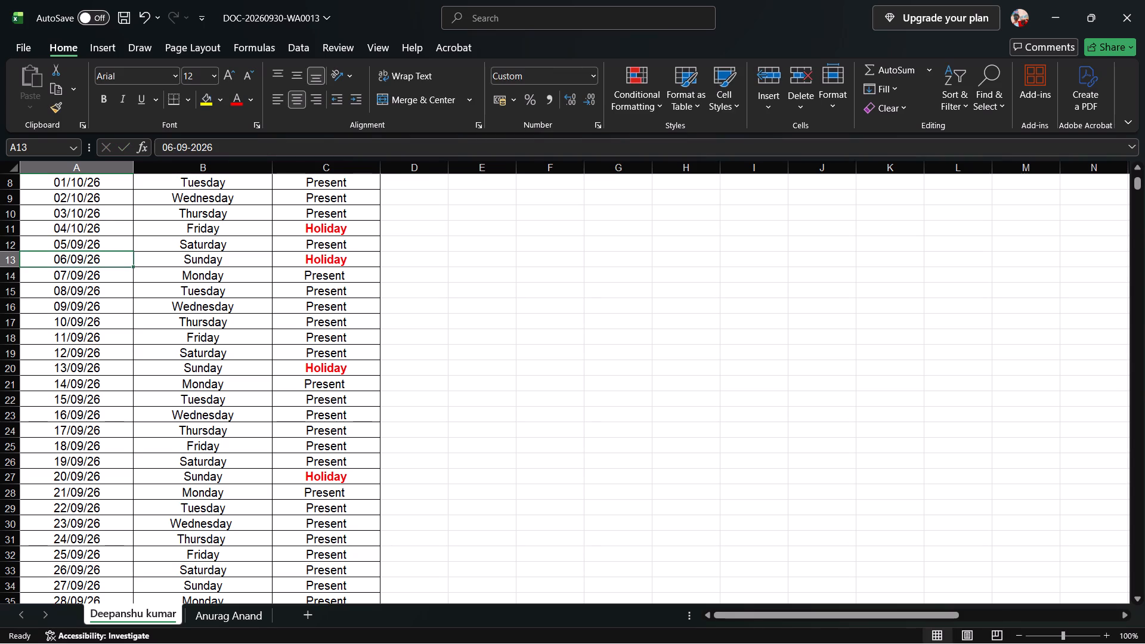
left_click(107, 247)
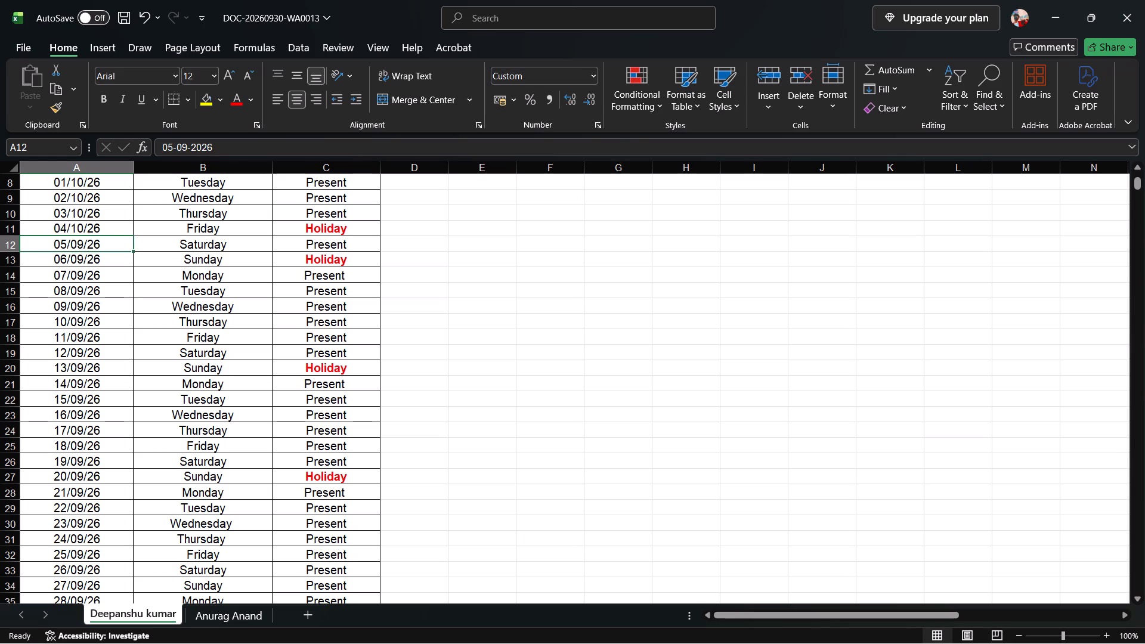
left_click(218, 150)
key("Left")
key("Left")
key("Left")
key("Left")
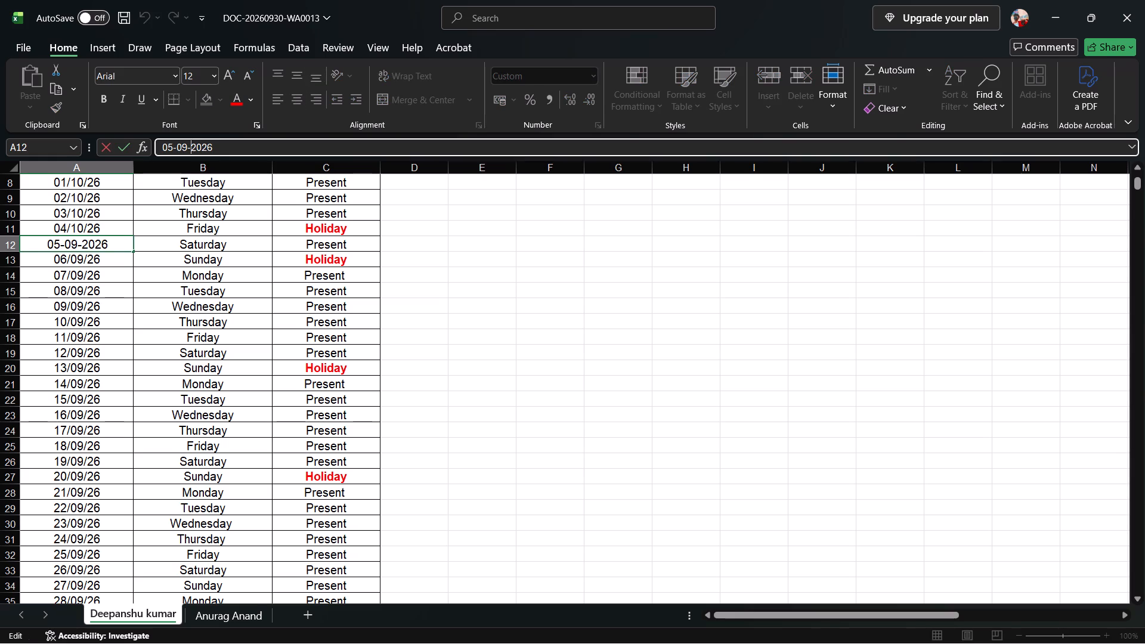
key("Left")
key("BackSpace")
key("Left")
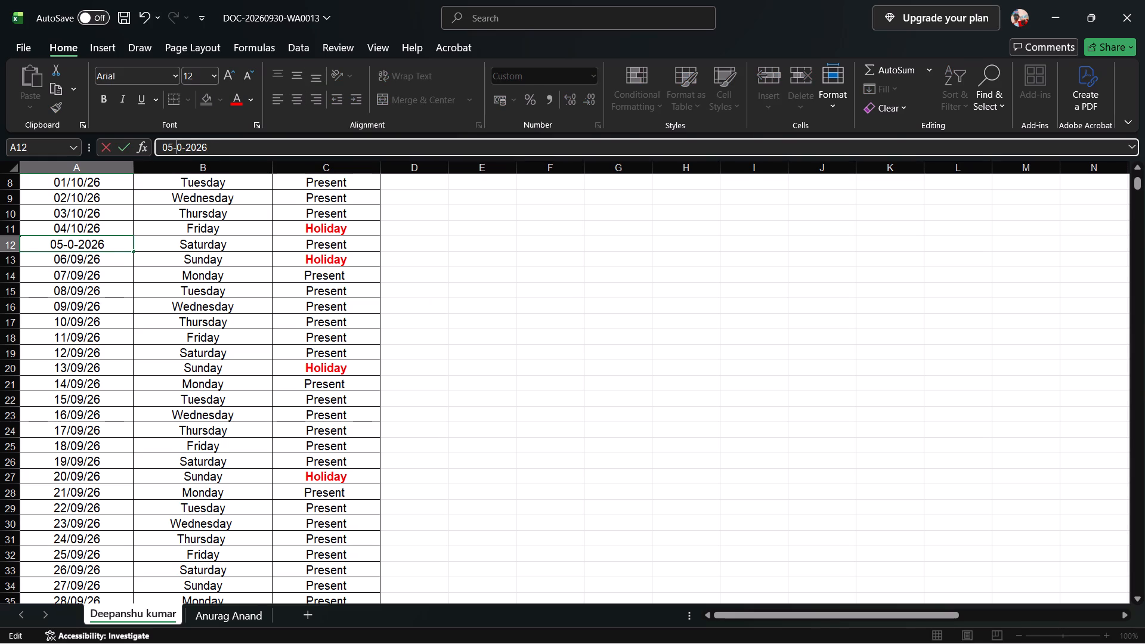
key("1")
Change the sixth attendance date in cell A13 to 06-10-2026.
left_click(102, 269)
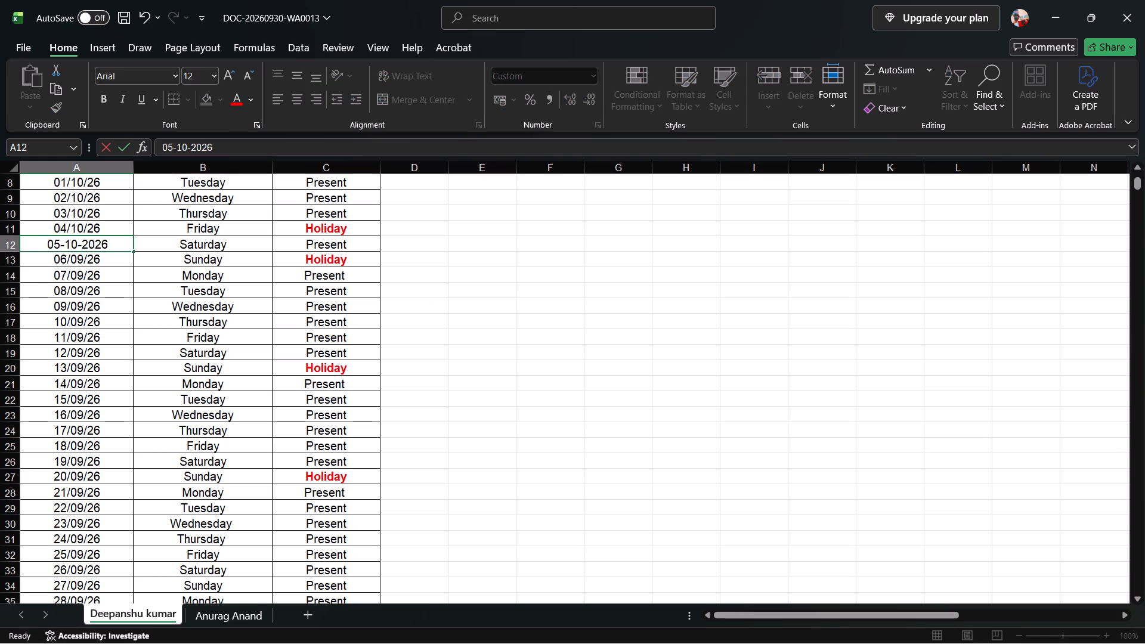
left_click(101, 266)
left_click(106, 261)
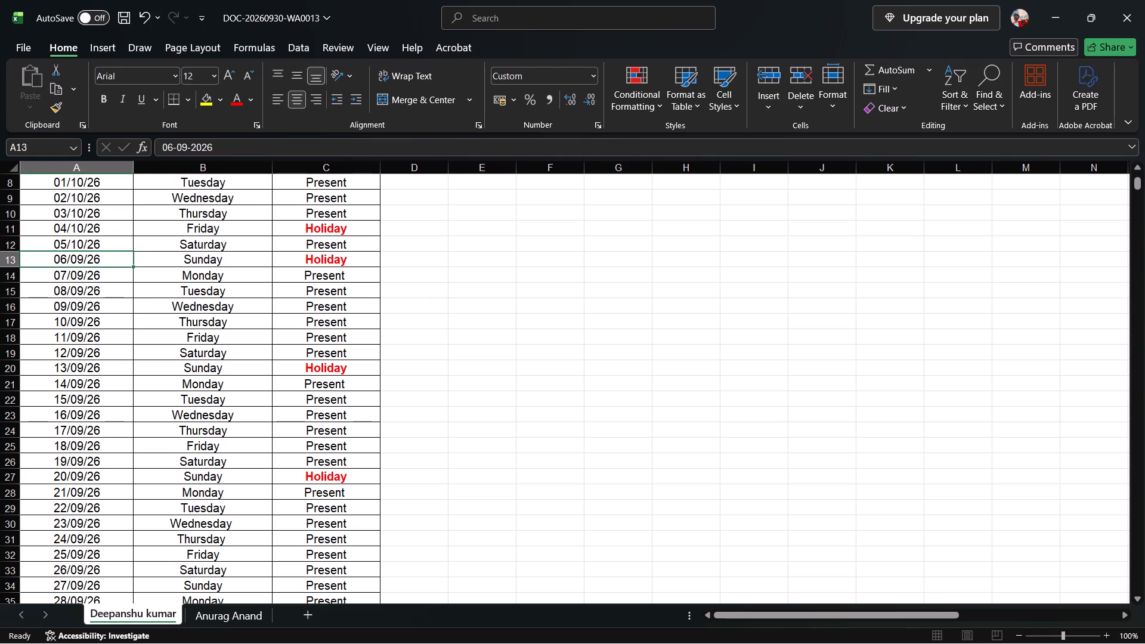
left_click(106, 261)
left_click(208, 137)
left_click(227, 146)
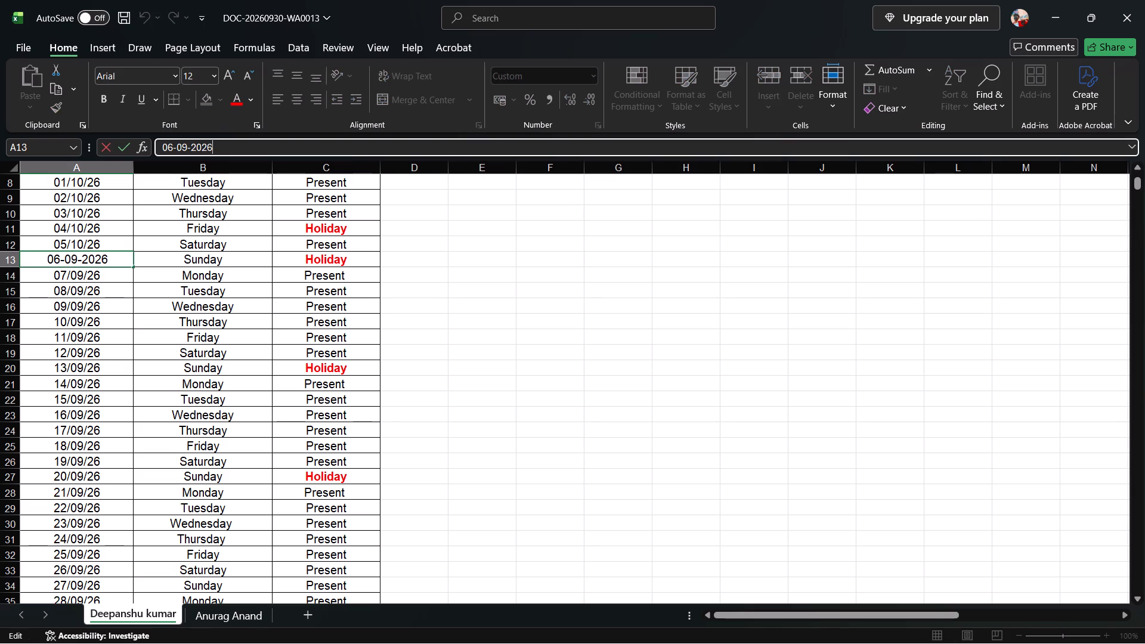
key("Left")
key("Left")
key("Left")
key("Left")
key("Left")
key("BackSpace")
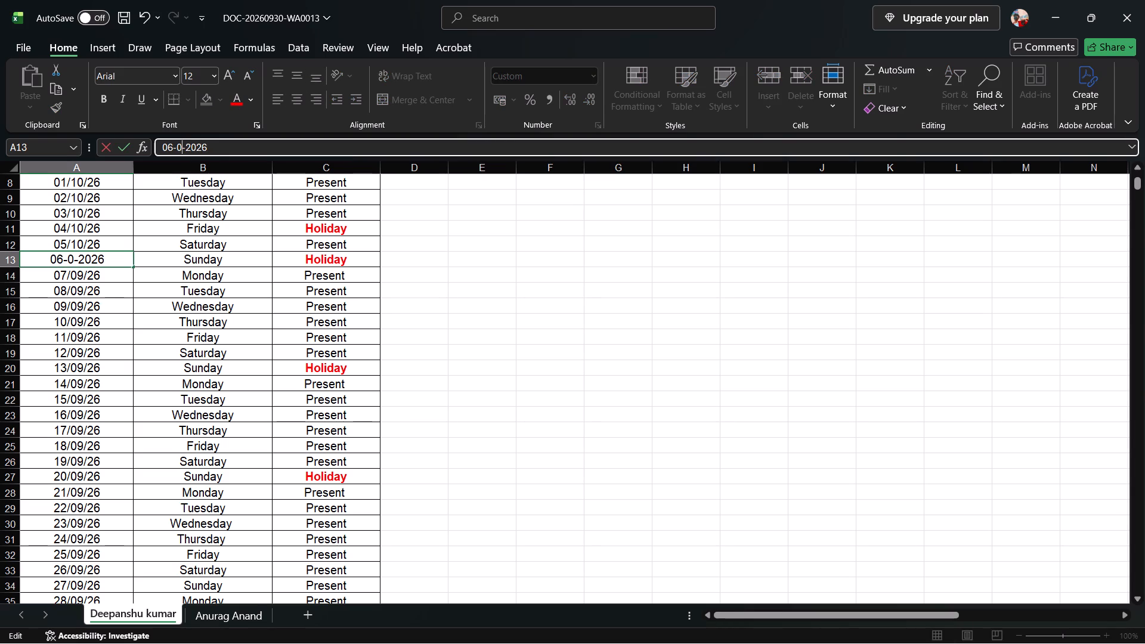
key("Left")
key("1")
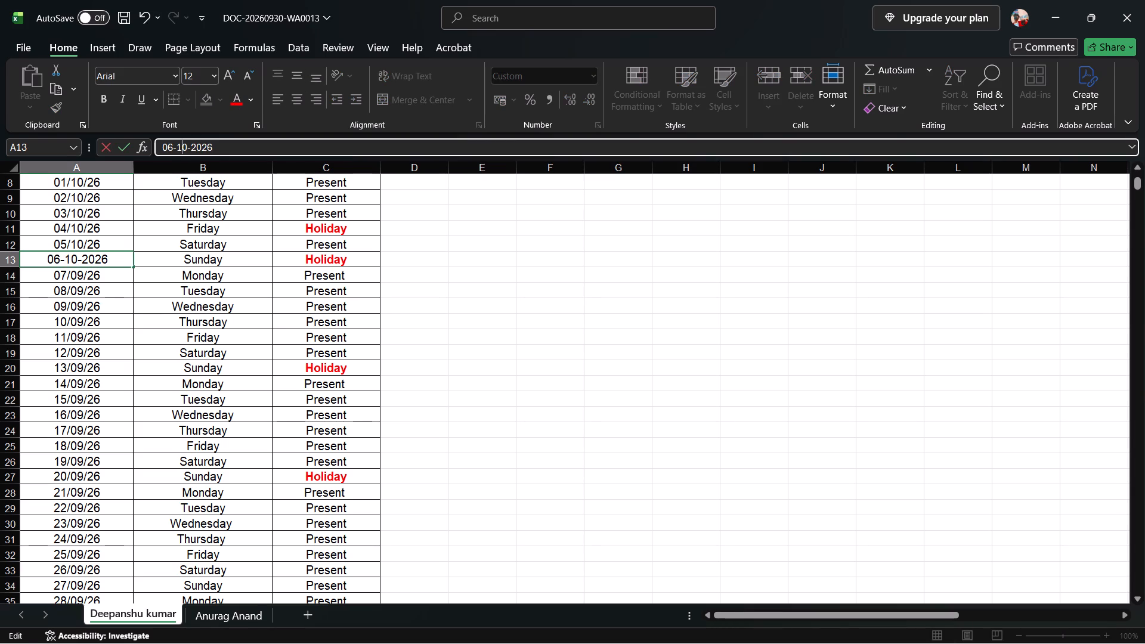
Change the seventh attendance date in cell A14 to 07-10-2026.
left_click(95, 275)
left_click(219, 141)
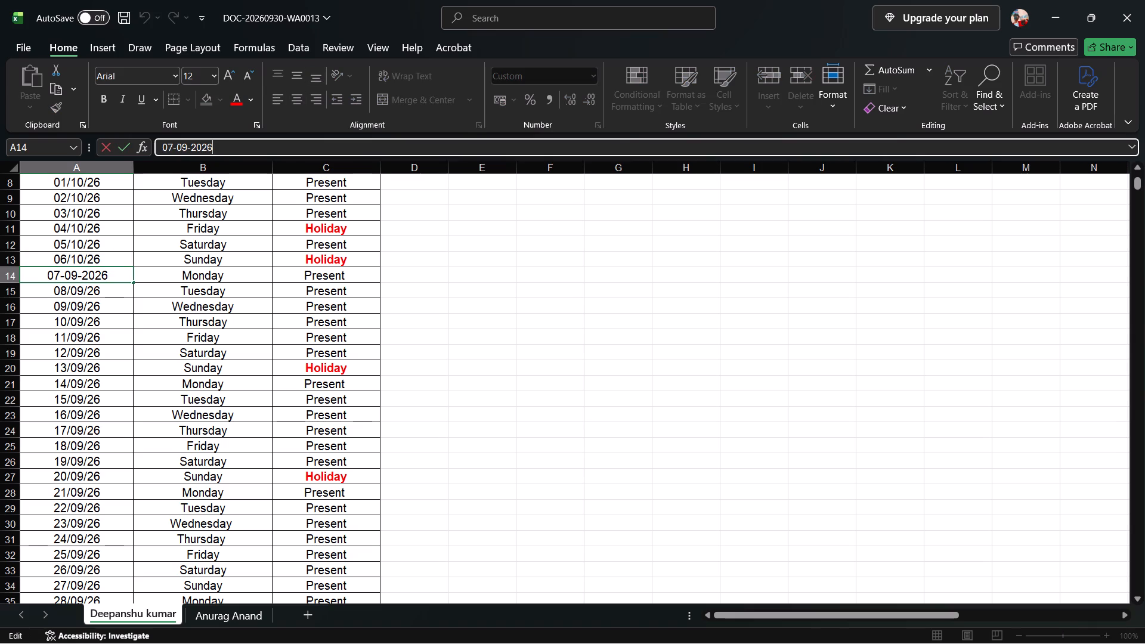
key("Left")
key("Left")
key("Left")
key("Left")
key("Left")
key("BackSpace")
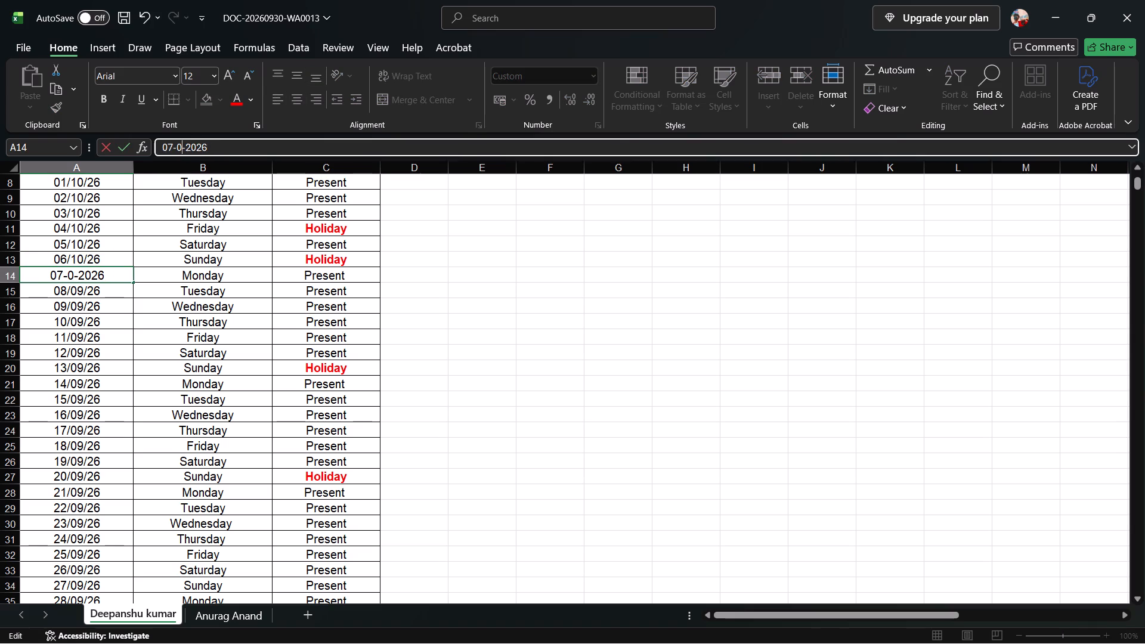
key("Left")
key("1")
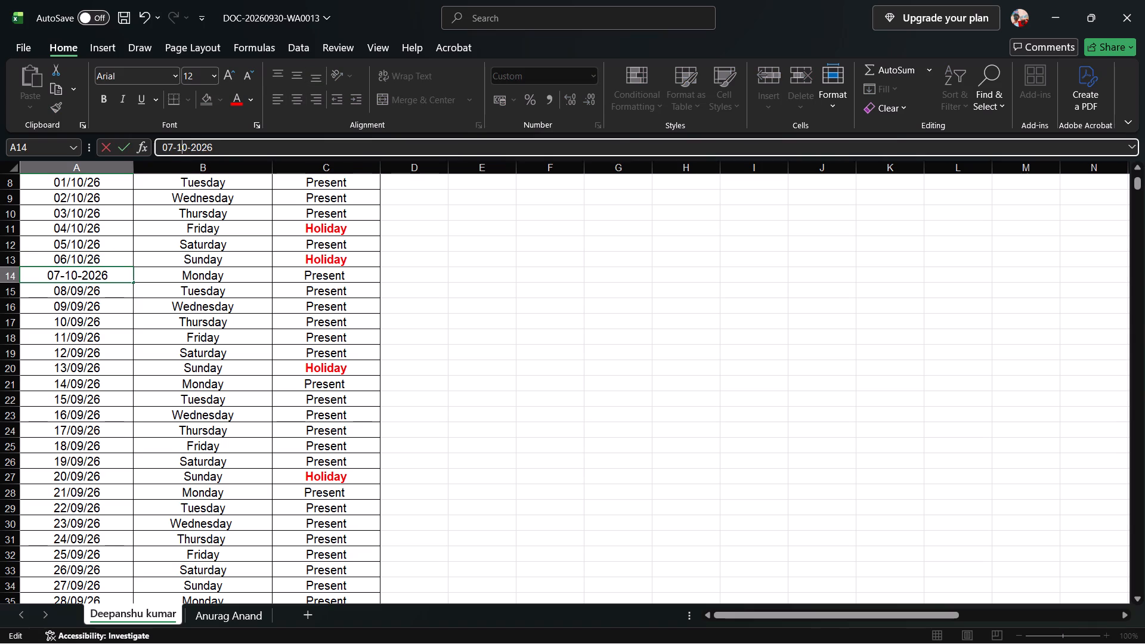
Change the eighth attendance date in cell A15 to 08-10-2026.
left_click(110, 287)
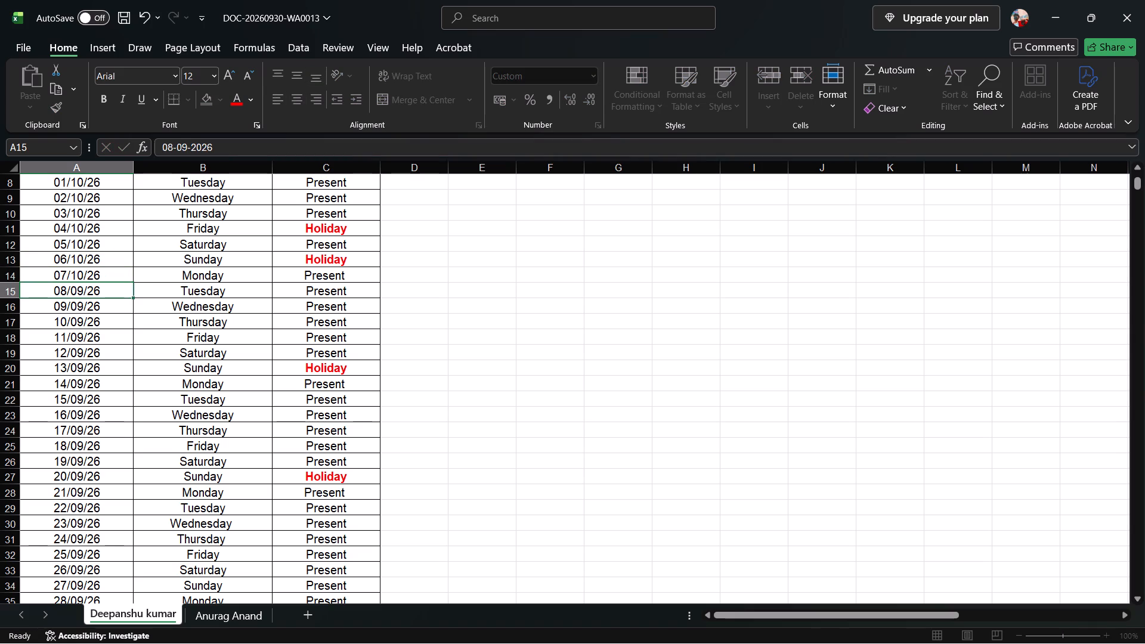
left_click(183, 153)
key("Right")
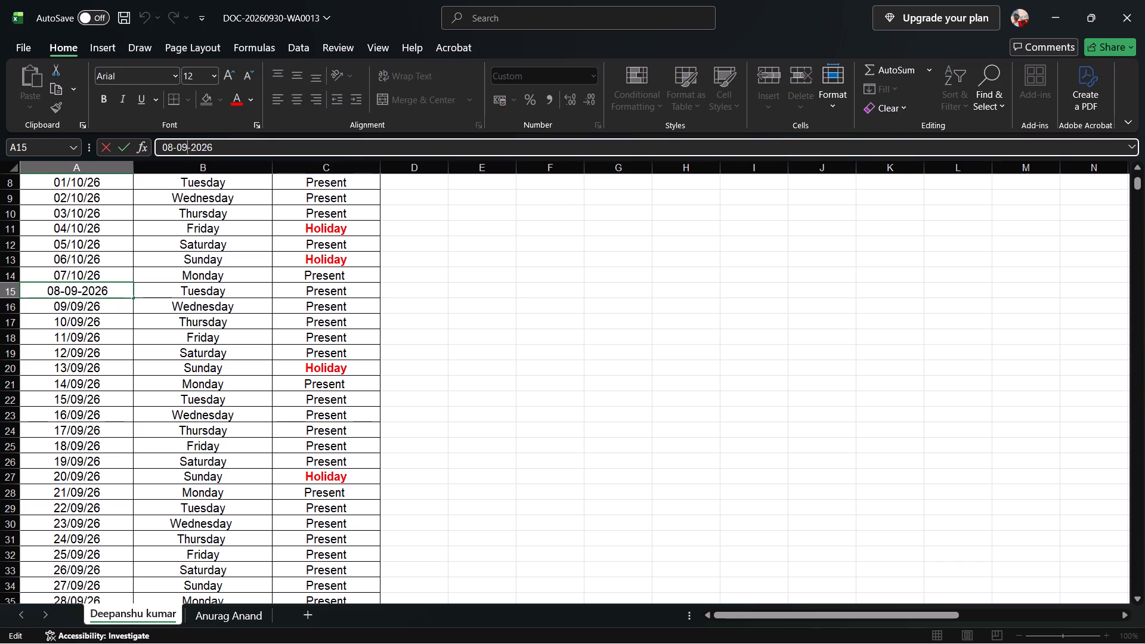
key("BackSpace")
key("Left")
key("1")
Examine the other employee's attendance sheet from its title down to the day and leave summary, and return to the October sheet.
scroll(203, 337, "down", 6)
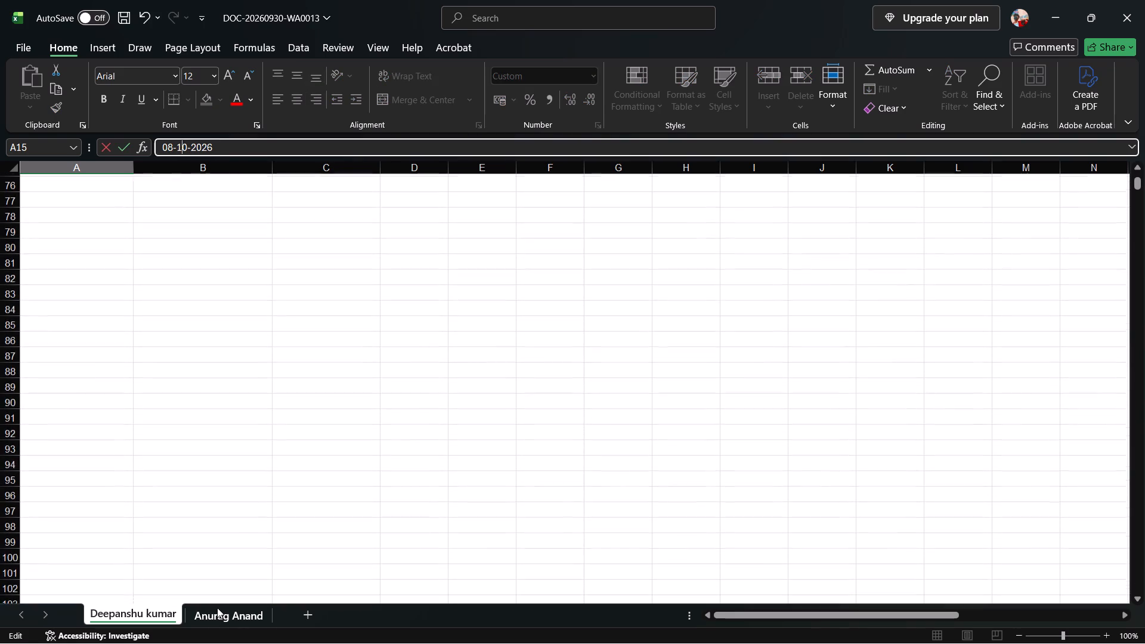
left_click(217, 608)
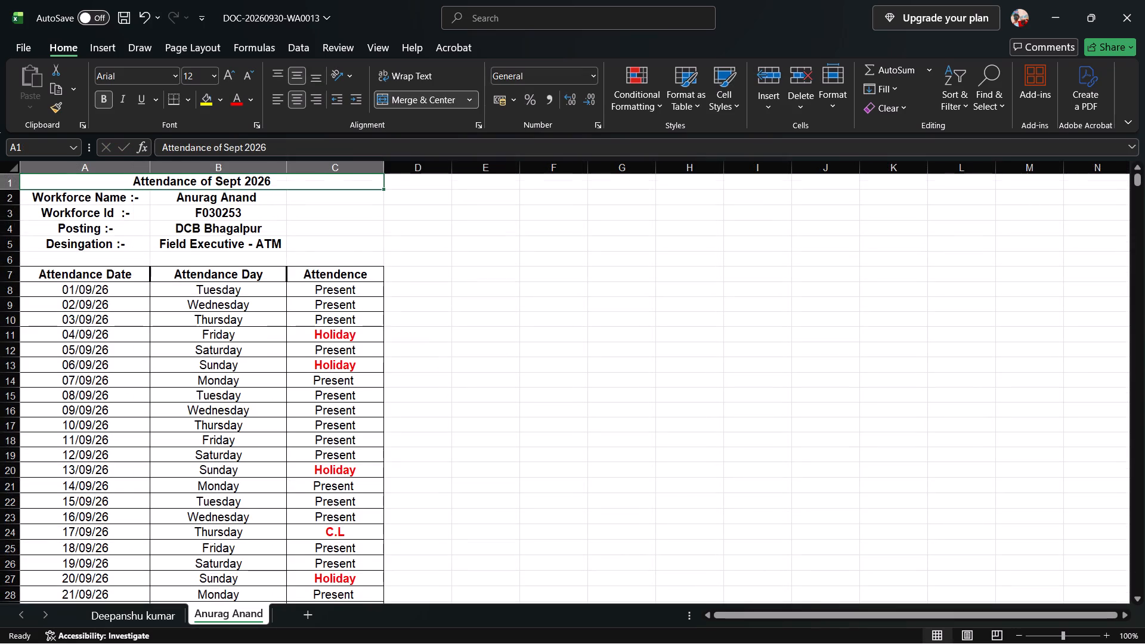
scroll(212, 475, "down", 4)
scroll(212, 475, "up", 10)
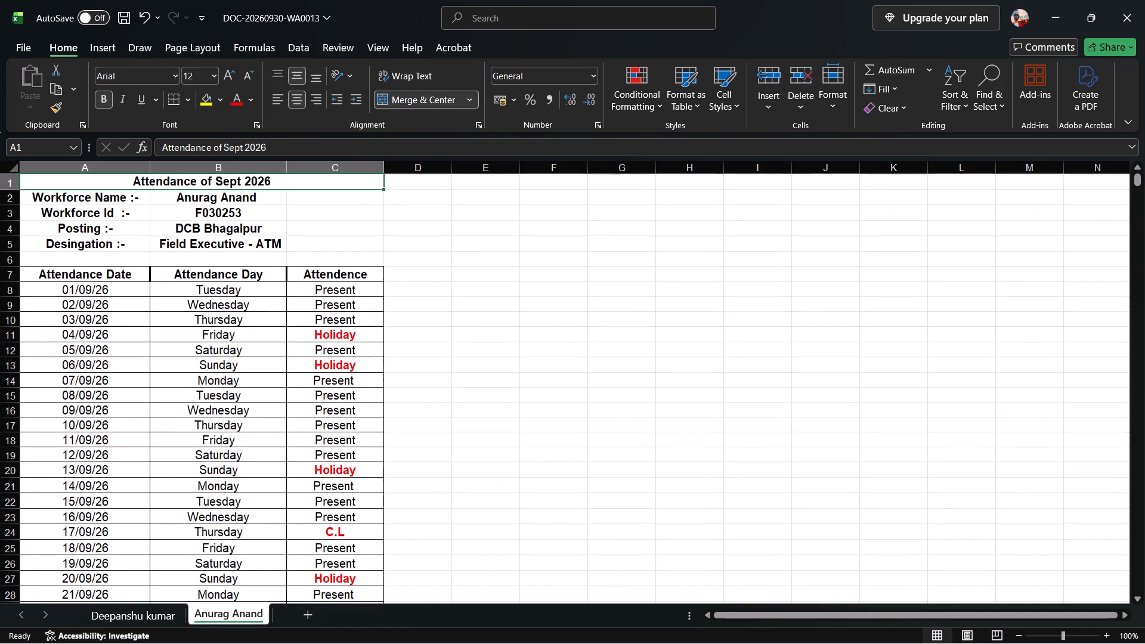
left_click(144, 613)
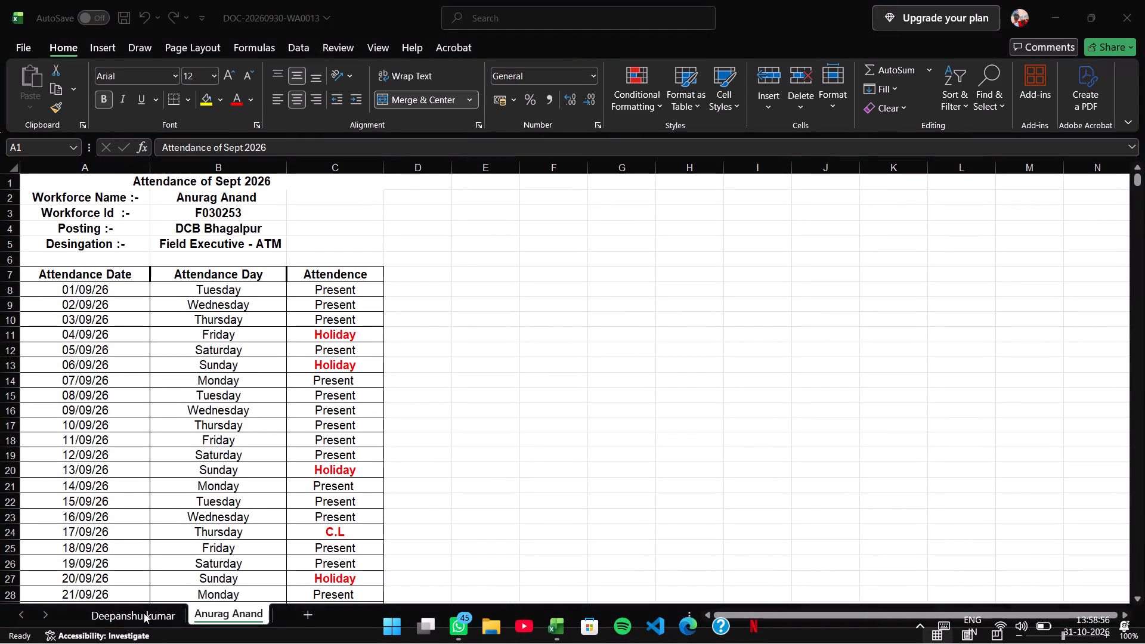
scroll(152, 511, "down", 1)
left_click(124, 621)
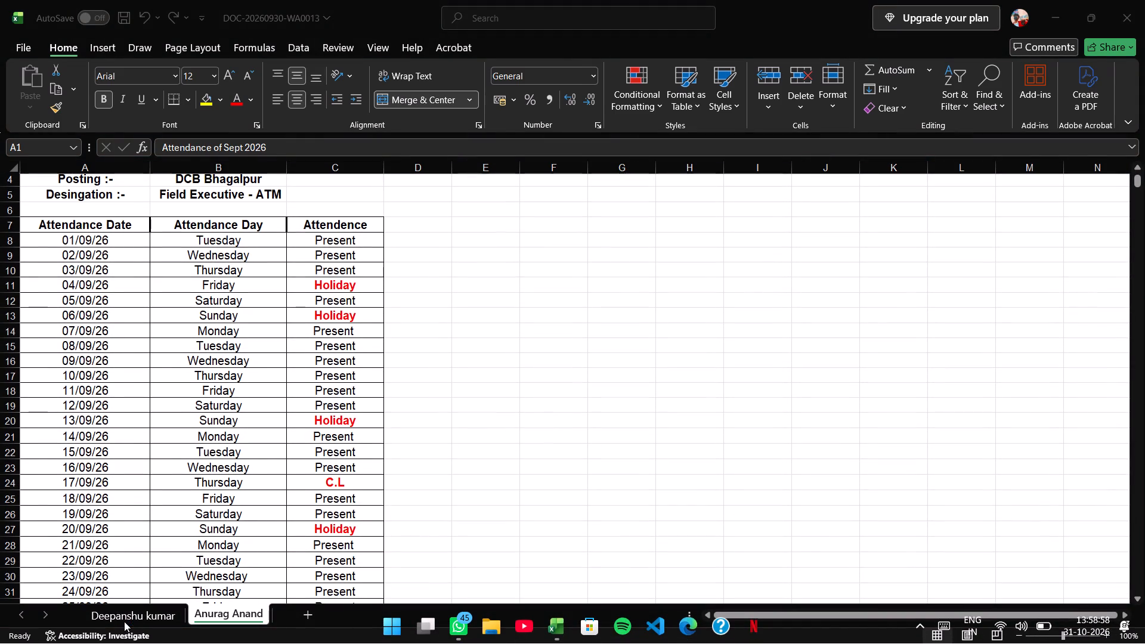
left_click(126, 616)
left_click(126, 616)
scroll(137, 569, "down", 1)
left_click(135, 611)
left_click(135, 611)
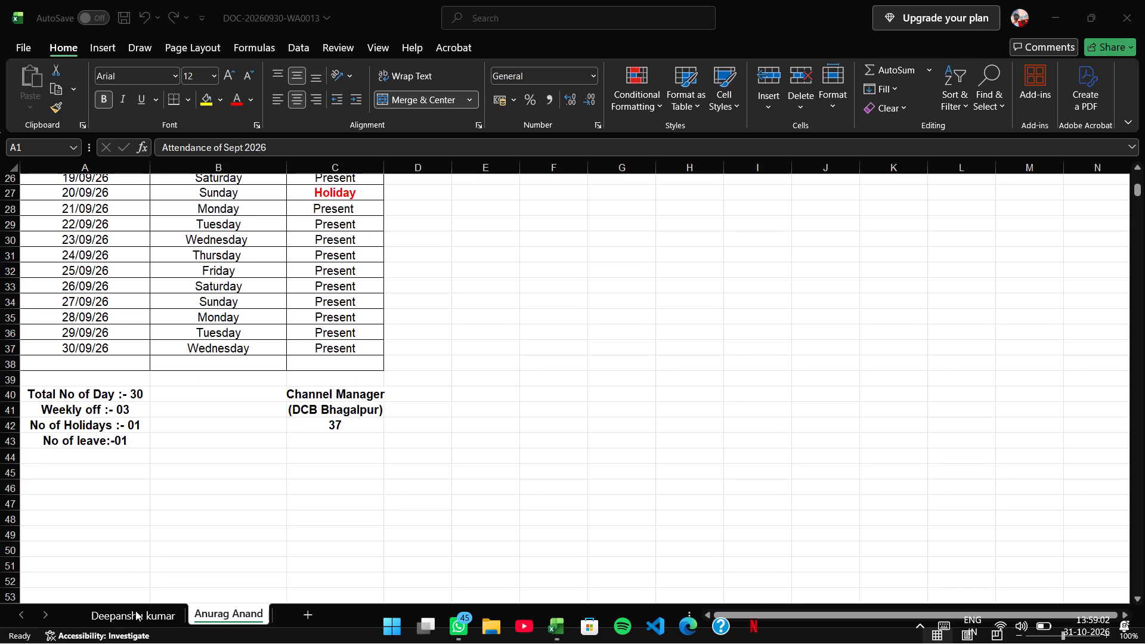
left_click(140, 615)
left_click(149, 611)
left_click(149, 611)
scroll(169, 442, "up", 9)
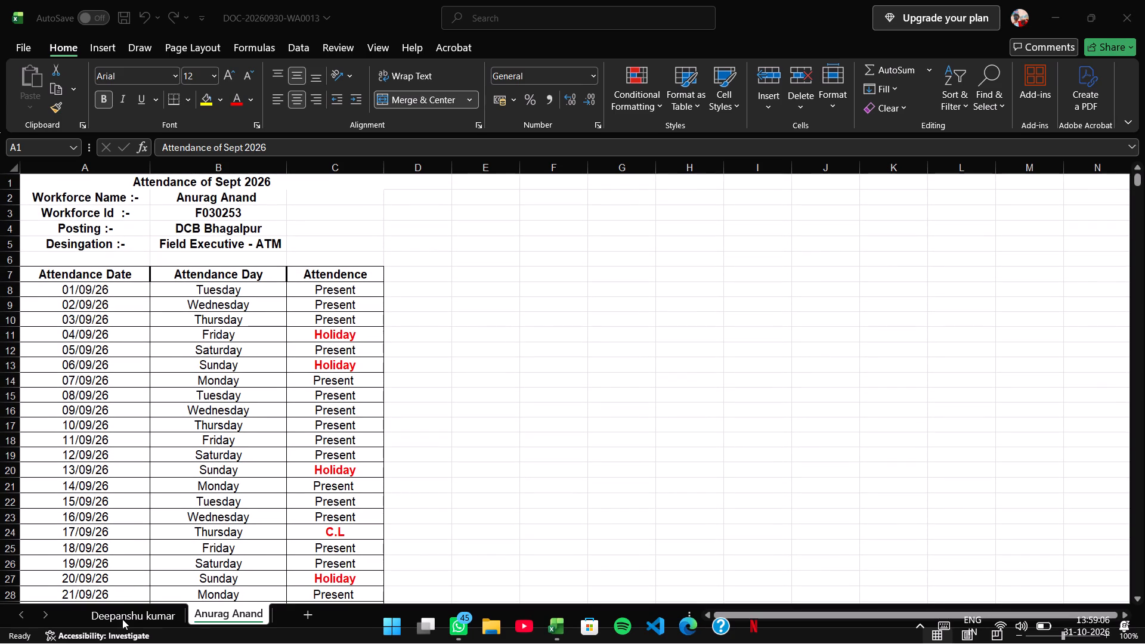
left_click(122, 619)
triple_click(127, 612)
left_click_drag(127, 612, 29, 614)
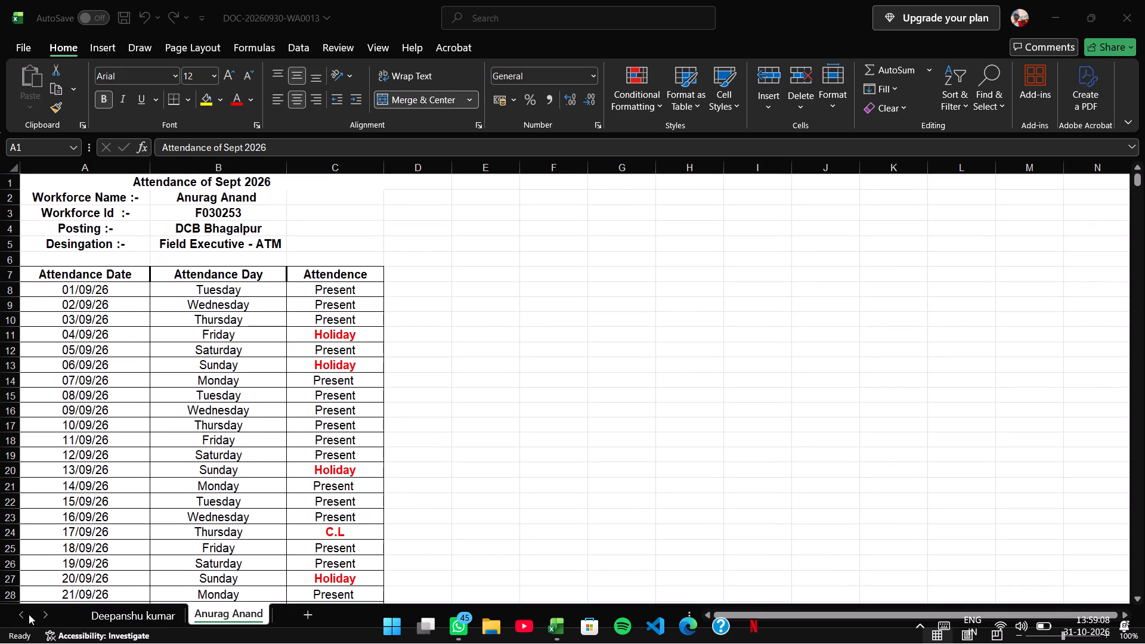
left_click_drag(29, 614, 26, 614)
left_click(26, 614)
left_click(116, 608)
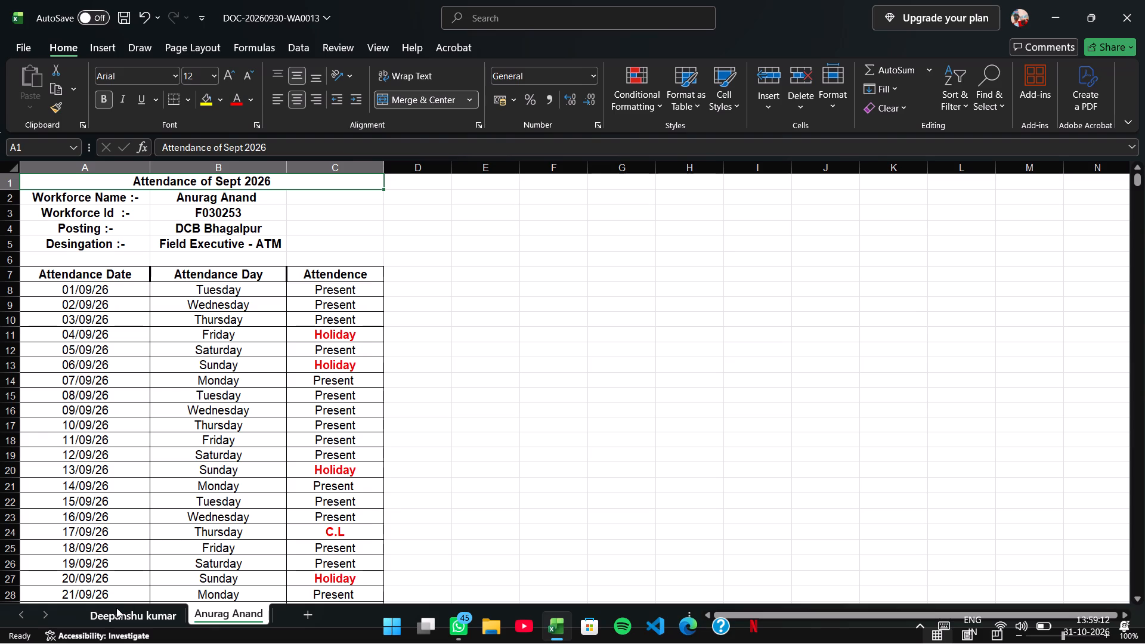
scroll(230, 529, "down", 4)
scroll(220, 540, "up", 3)
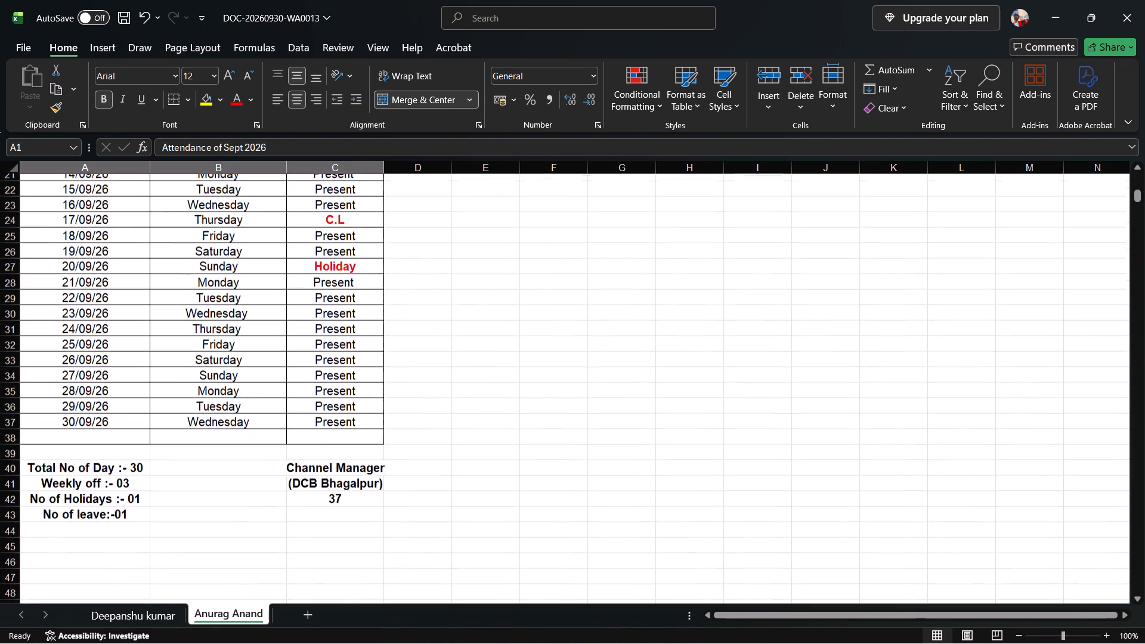
left_click(141, 609)
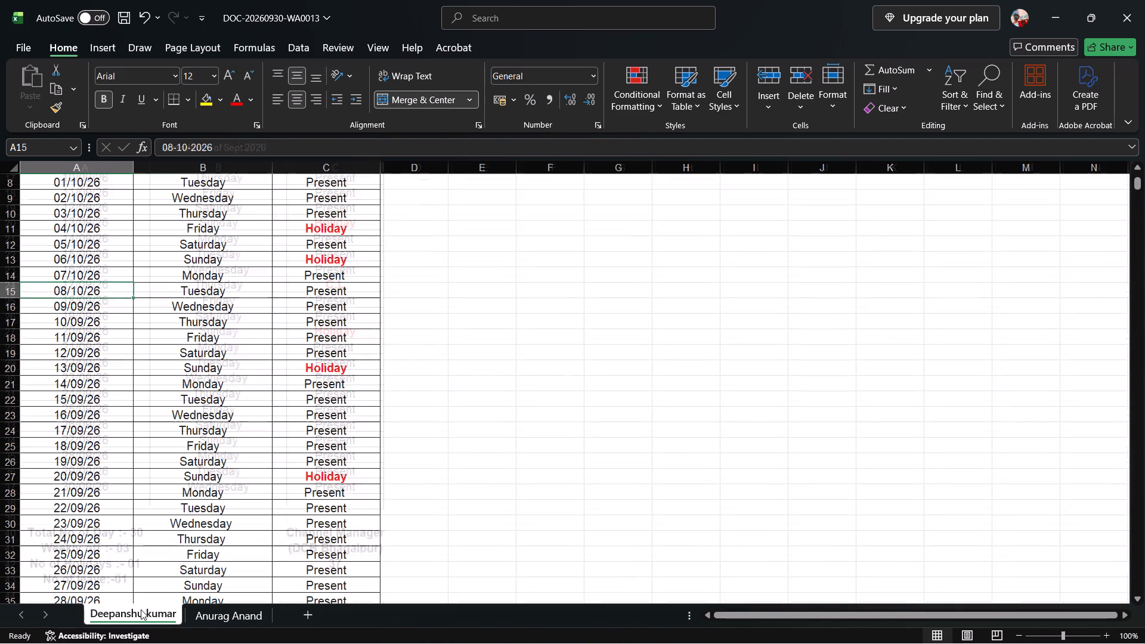
Change the ninth attendance date in cell A16 to 09-10-2026.
scroll(231, 463, "down", 2)
scroll(231, 463, "up", 5)
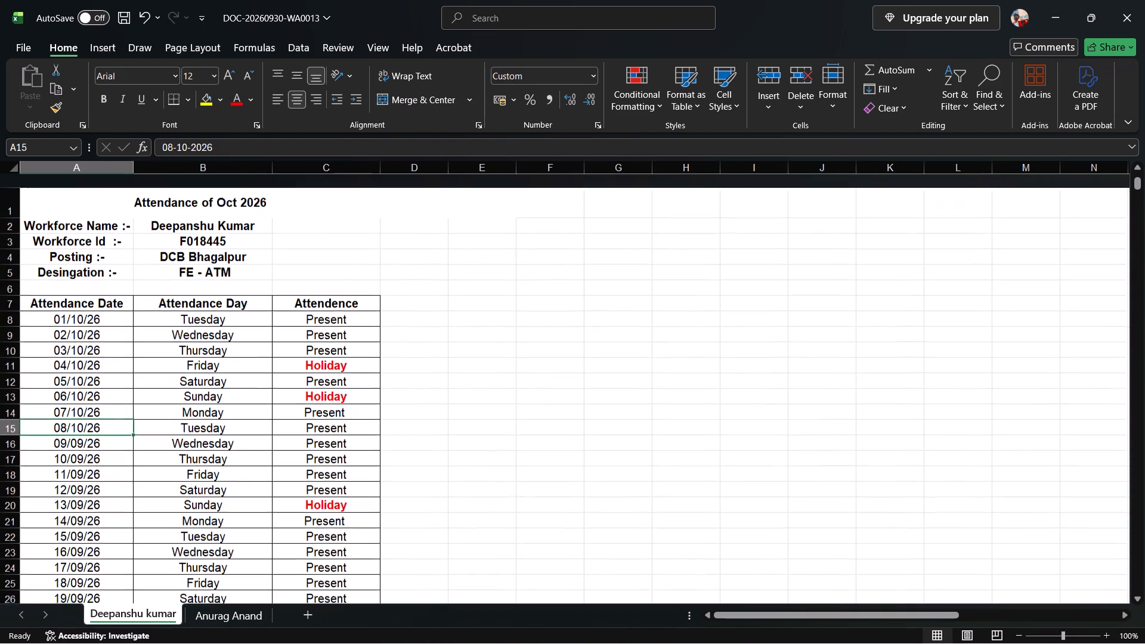
left_click(106, 431)
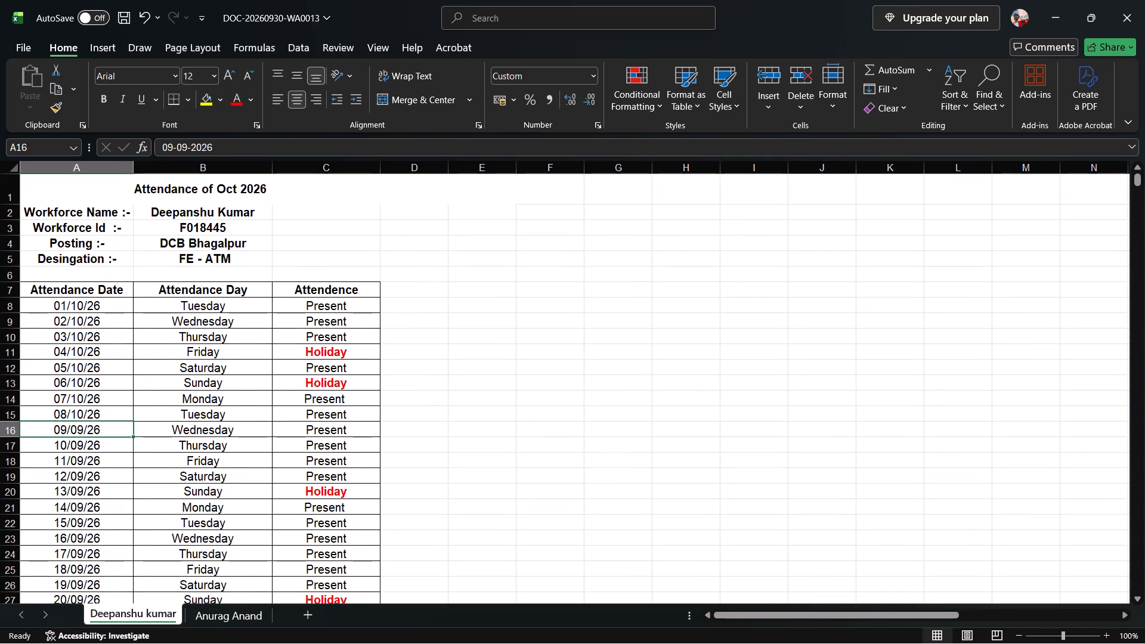
left_click(209, 156)
left_click(197, 154)
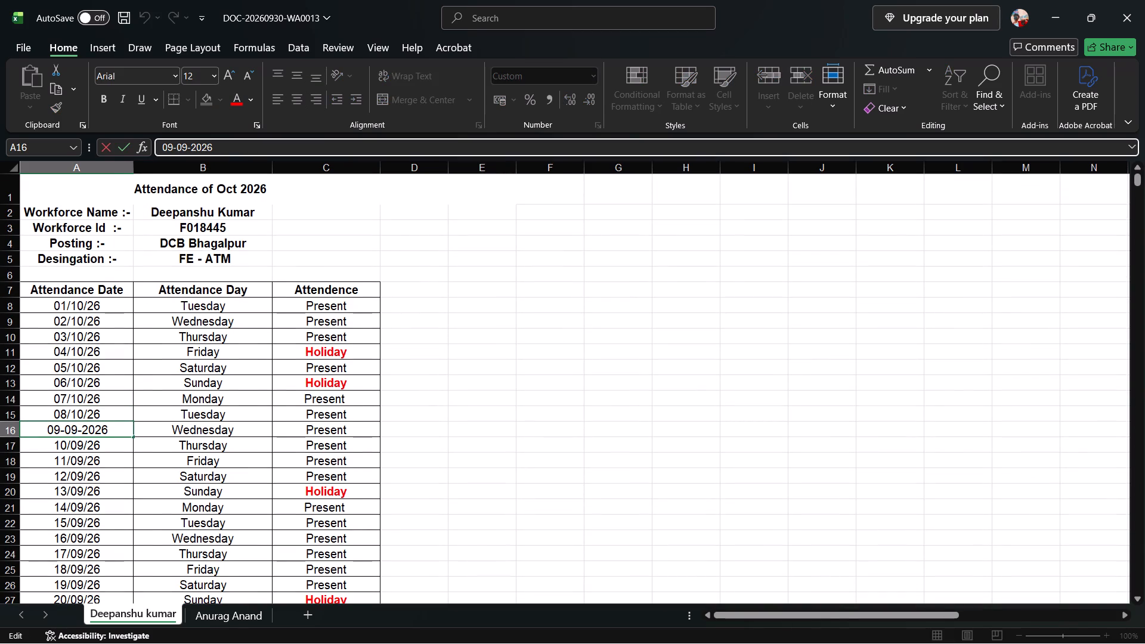
key("Left")
key("Left")
key("Left")
key("Right")
key("BackSpace")
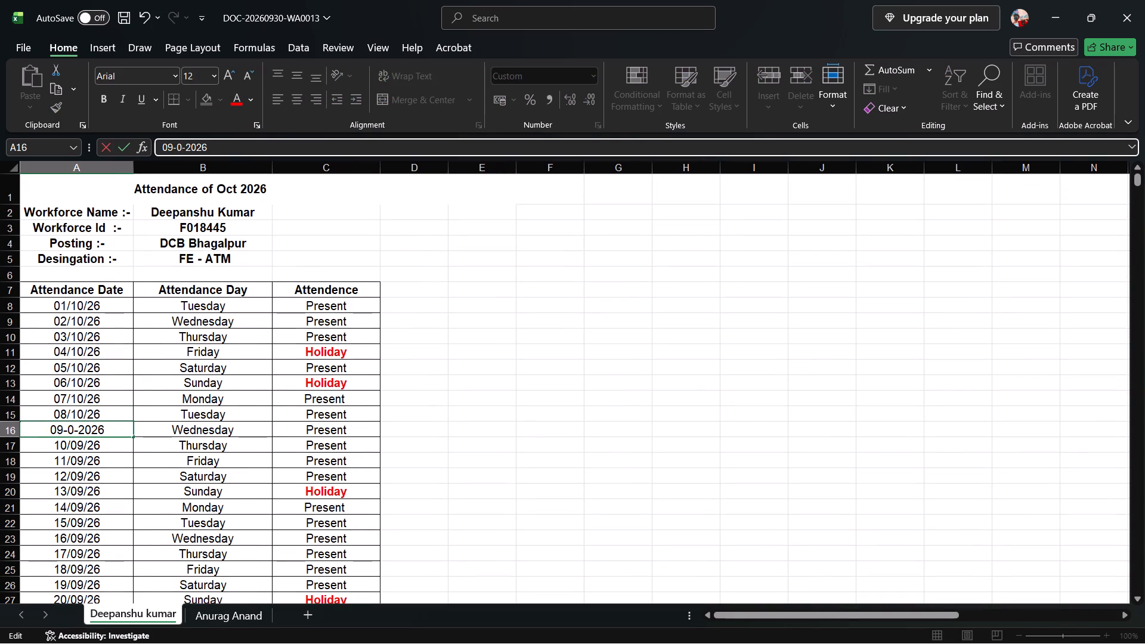
key("Left")
key("1")
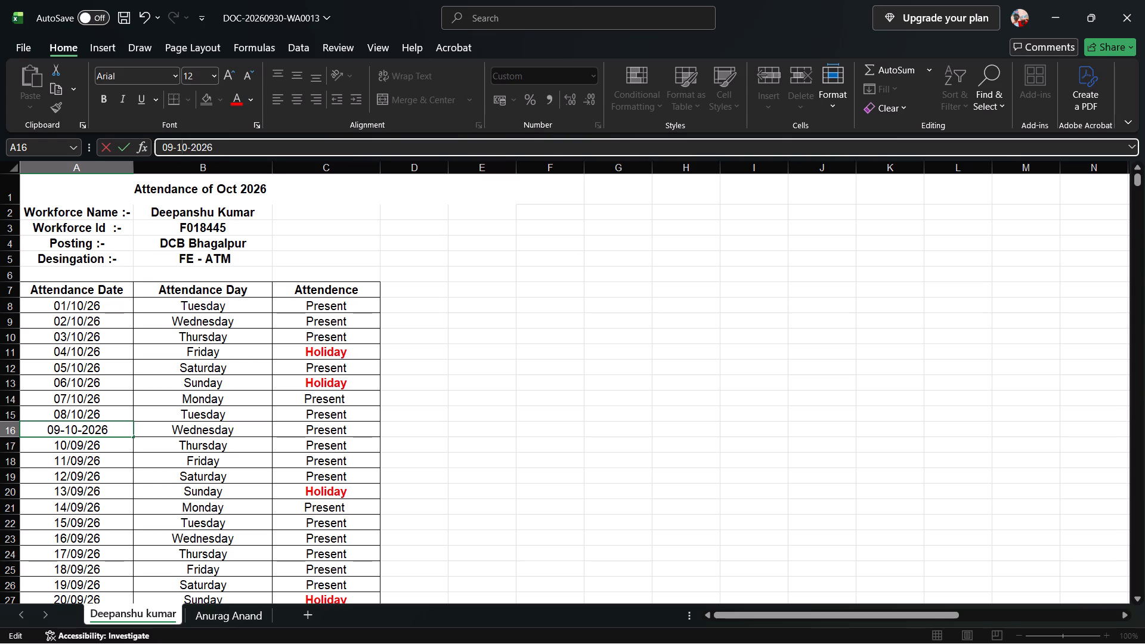
Change the tenth attendance date in cell A17 to 10-10-2026.
left_click_drag(91, 473, 96, 456)
left_click(96, 456)
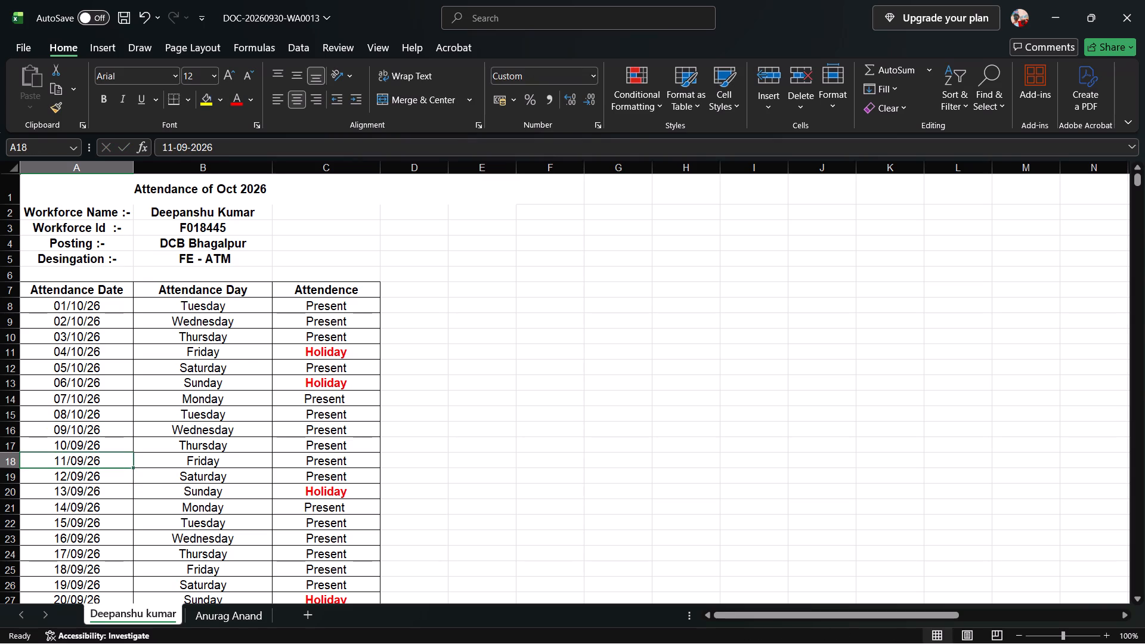
left_click(97, 454)
left_click(101, 442)
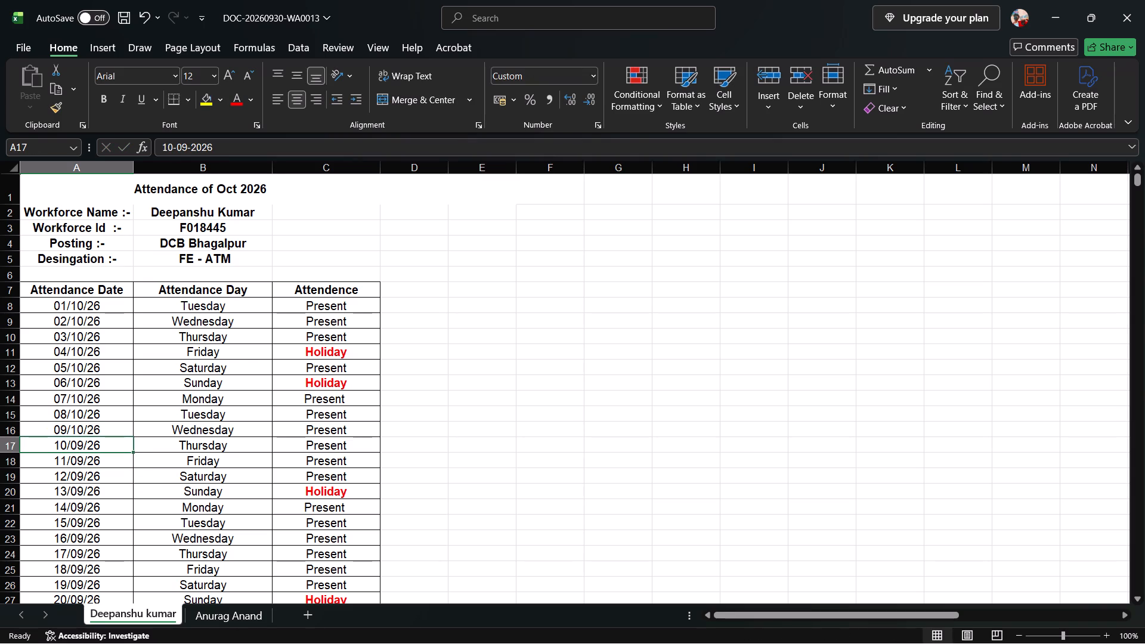
left_click(239, 146)
key("Left")
key("Left")
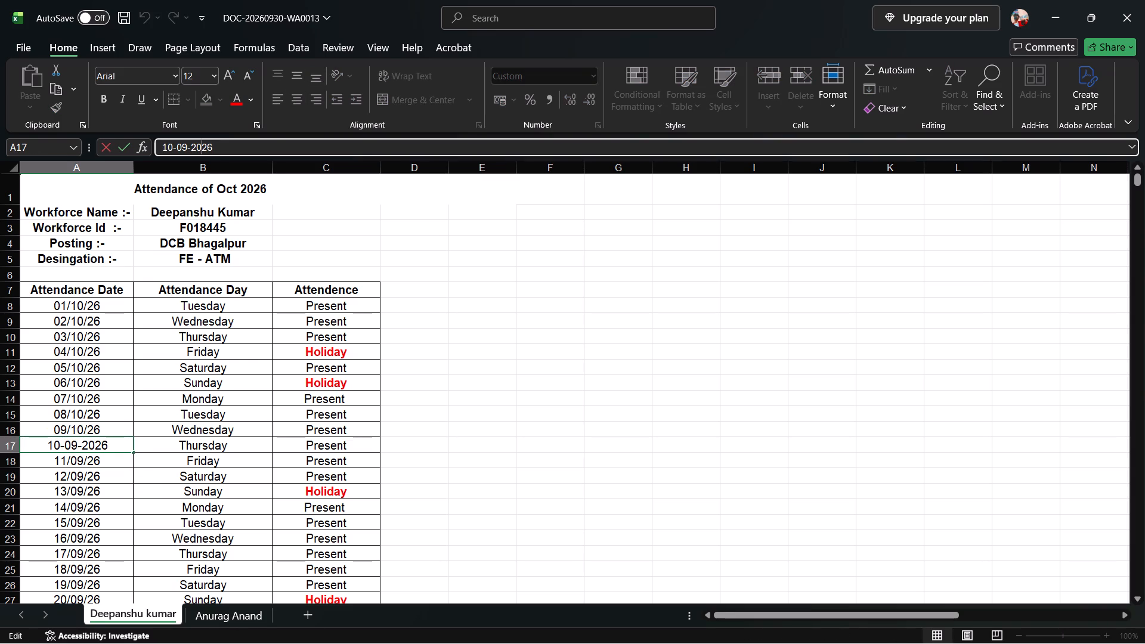
key("Left")
key("Left")
key("Left")
key("BackSpace")
key("BackSpace")
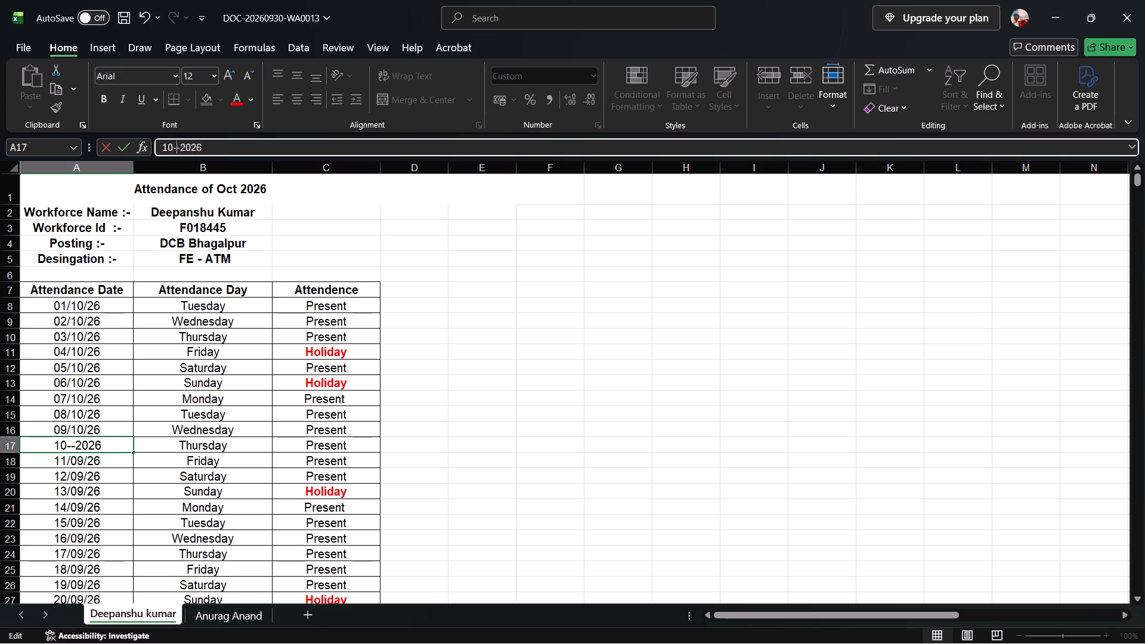
type("10")
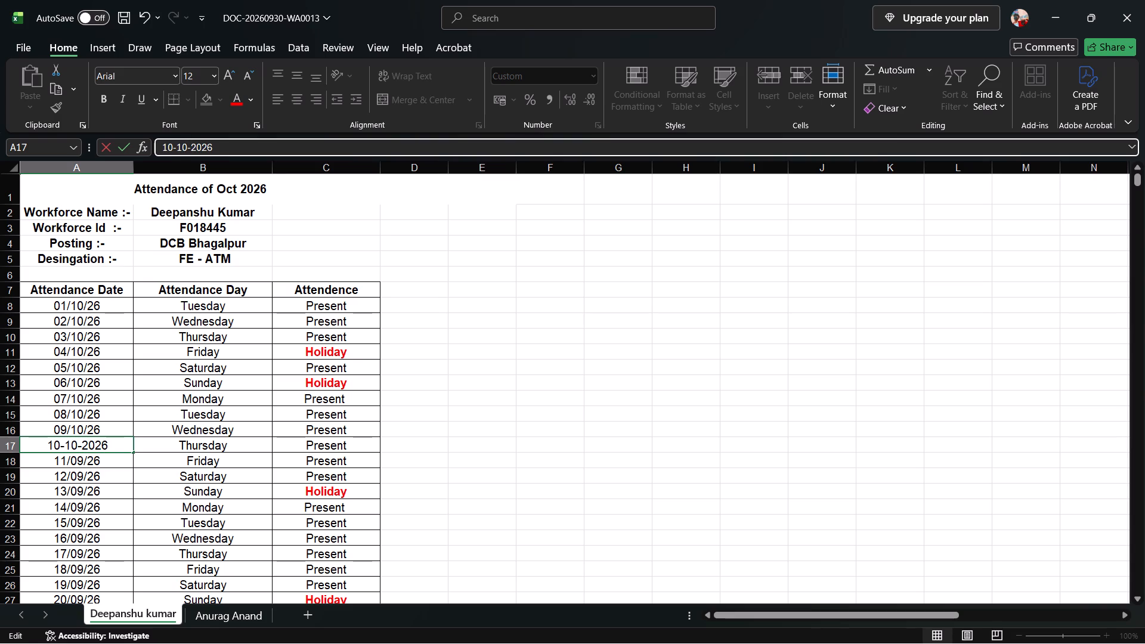
Change the eleventh attendance date in cell A18 to 11-10-2026.
left_click(93, 465)
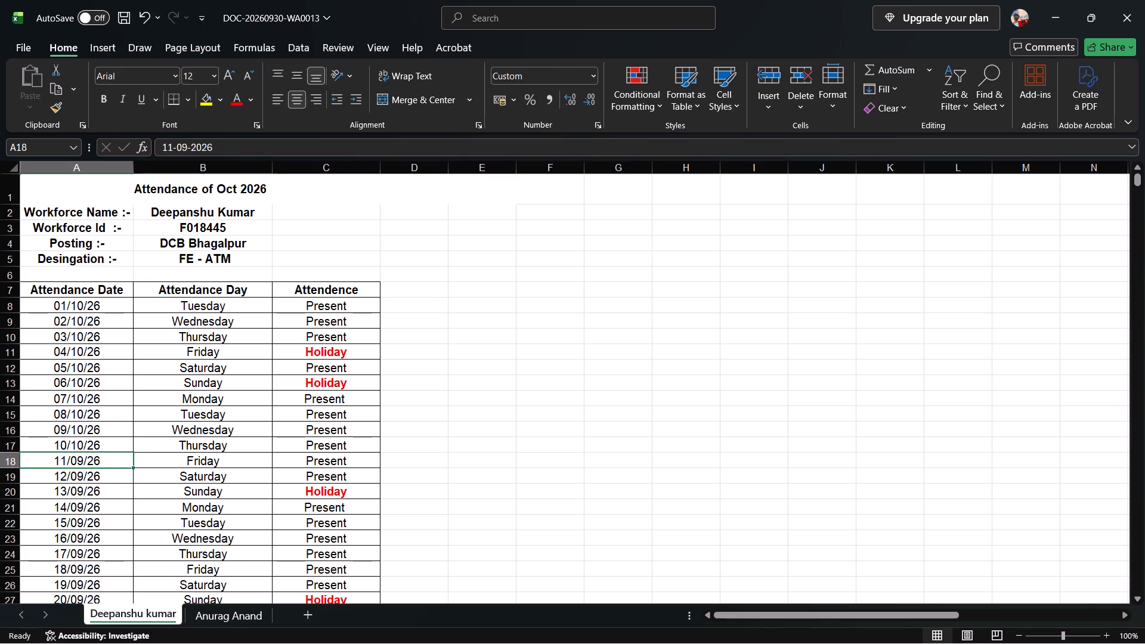
left_click(217, 144)
key("Left")
key("Left")
key("Left")
key("Left")
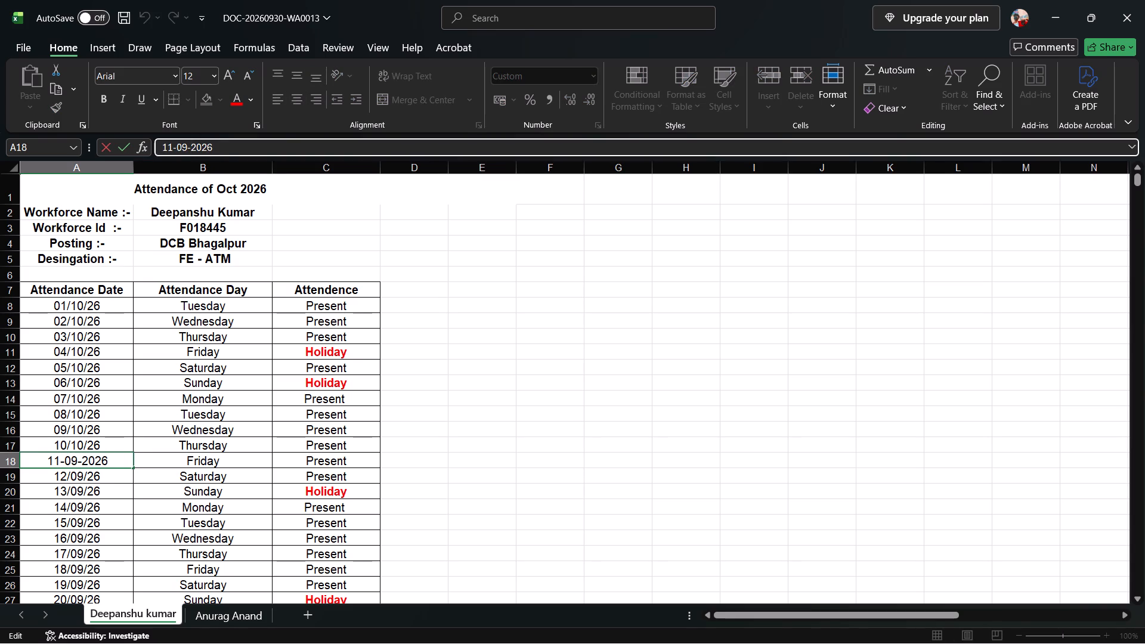
key("Left")
key("BackSpace")
key("BackSpace")
type("10")
Change the twelfth attendance date in cell A19 to 12-10-2026.
left_click(78, 470)
left_click(257, 140)
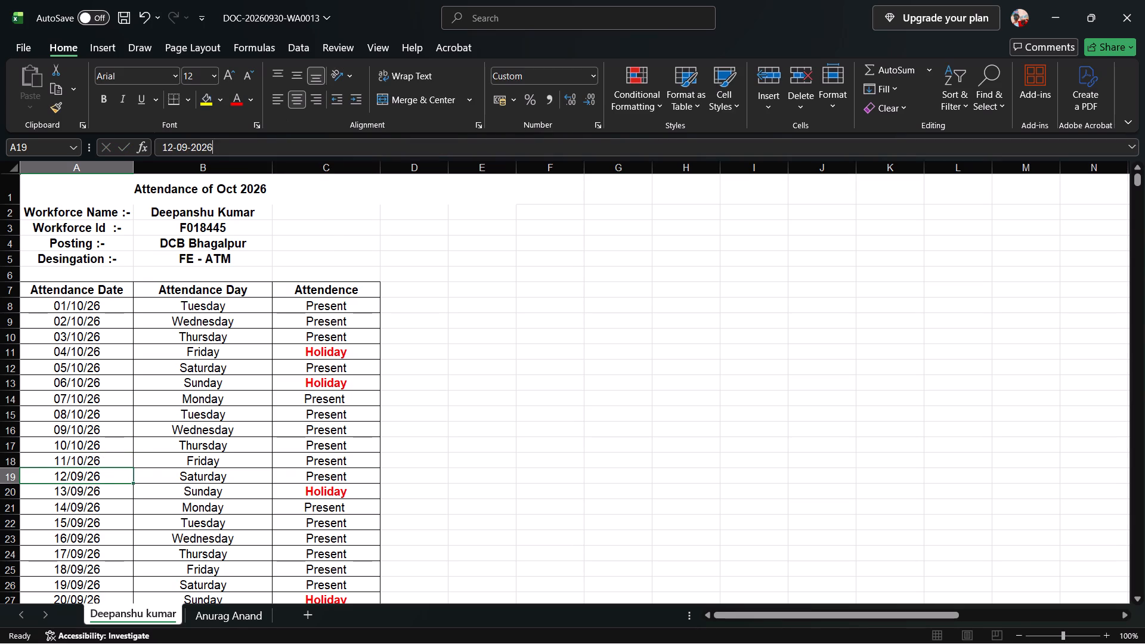
key("Left")
key("Left")
key("Left")
key("Left")
key("Left")
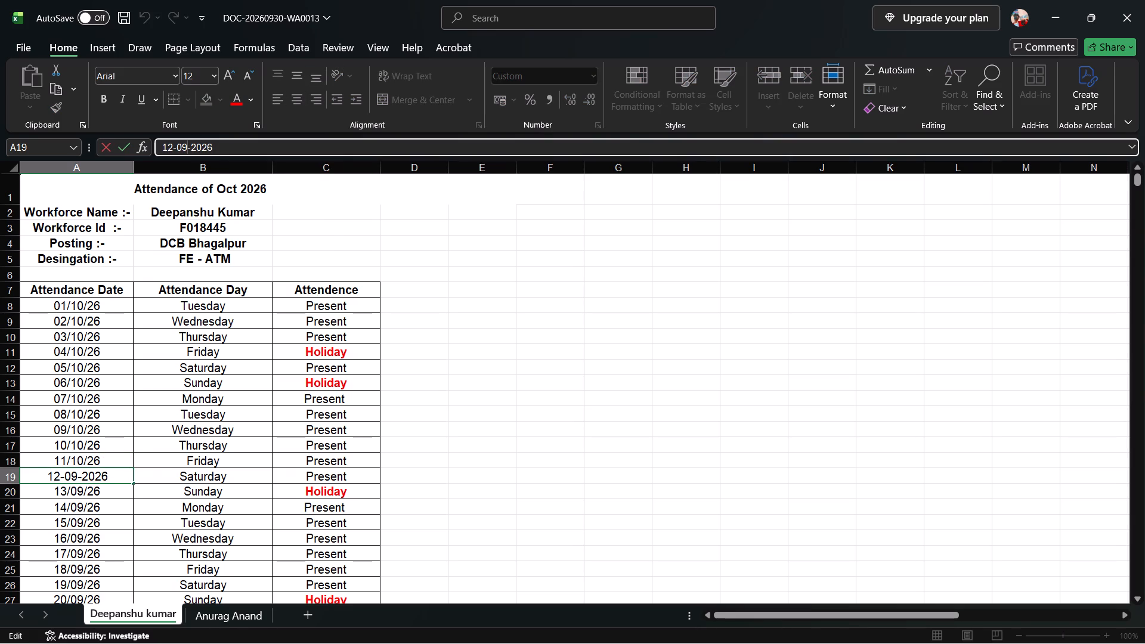
key("BackSpace")
key("BackSpace")
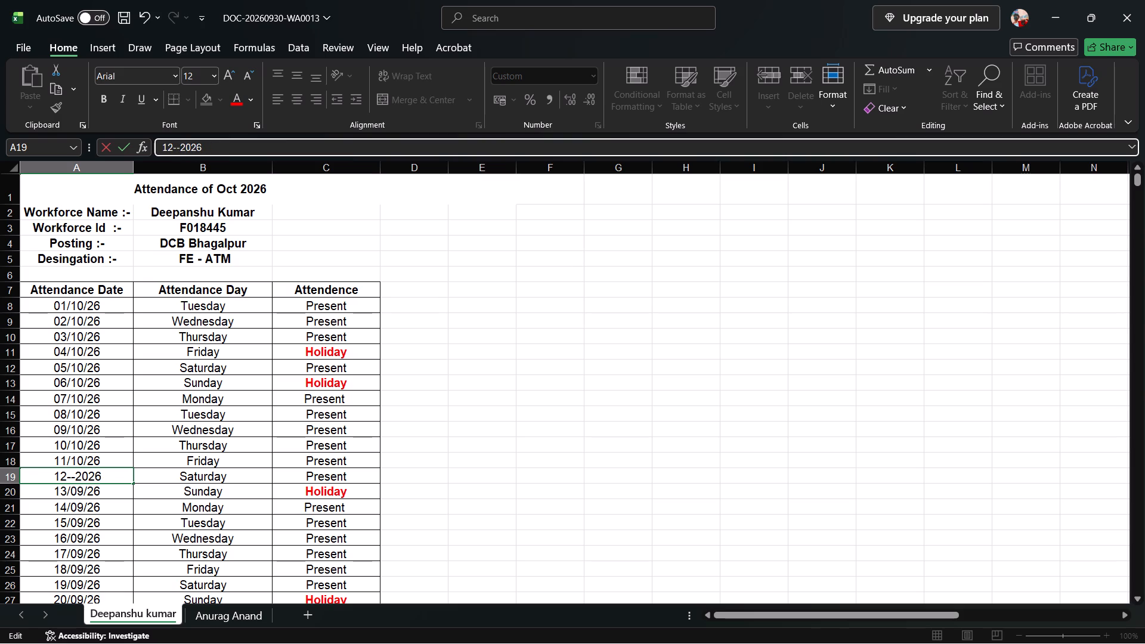
type("10")
Change the thirteenth attendance date in cell A20 to 13-10-2026.
scroll(123, 408, "down", 1)
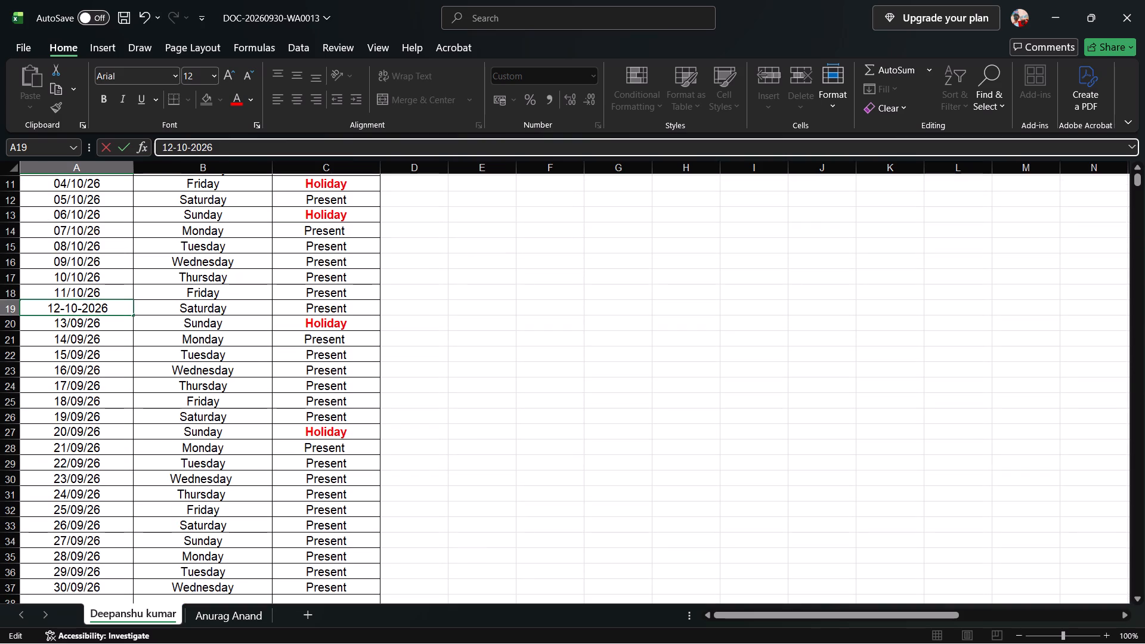
left_click(109, 320)
left_click(109, 320)
left_click(111, 327)
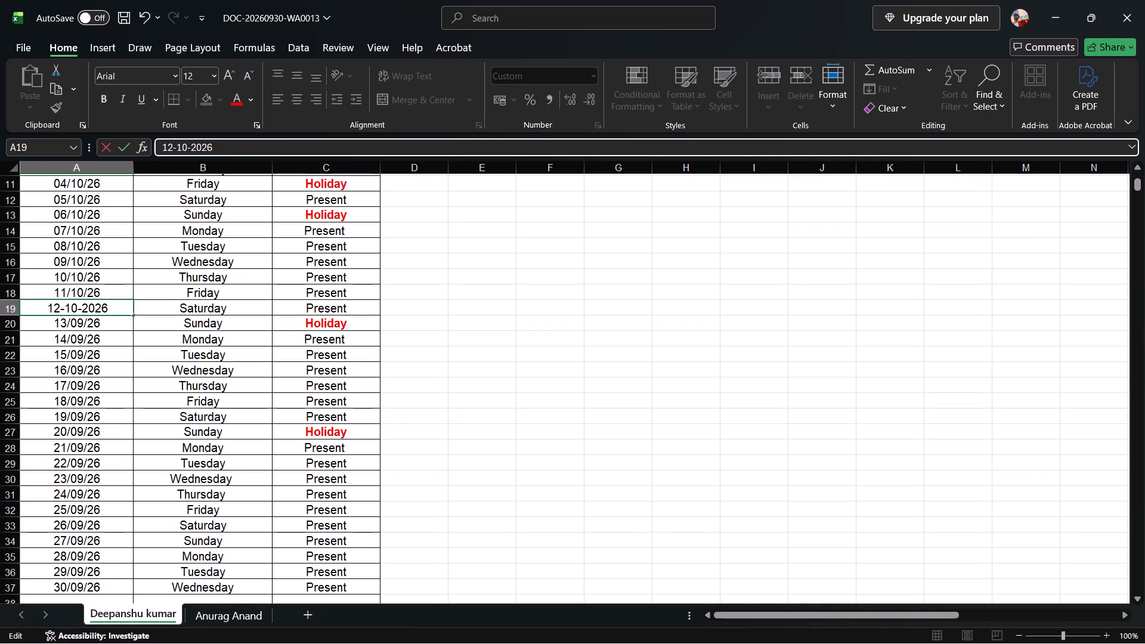
left_click(111, 327)
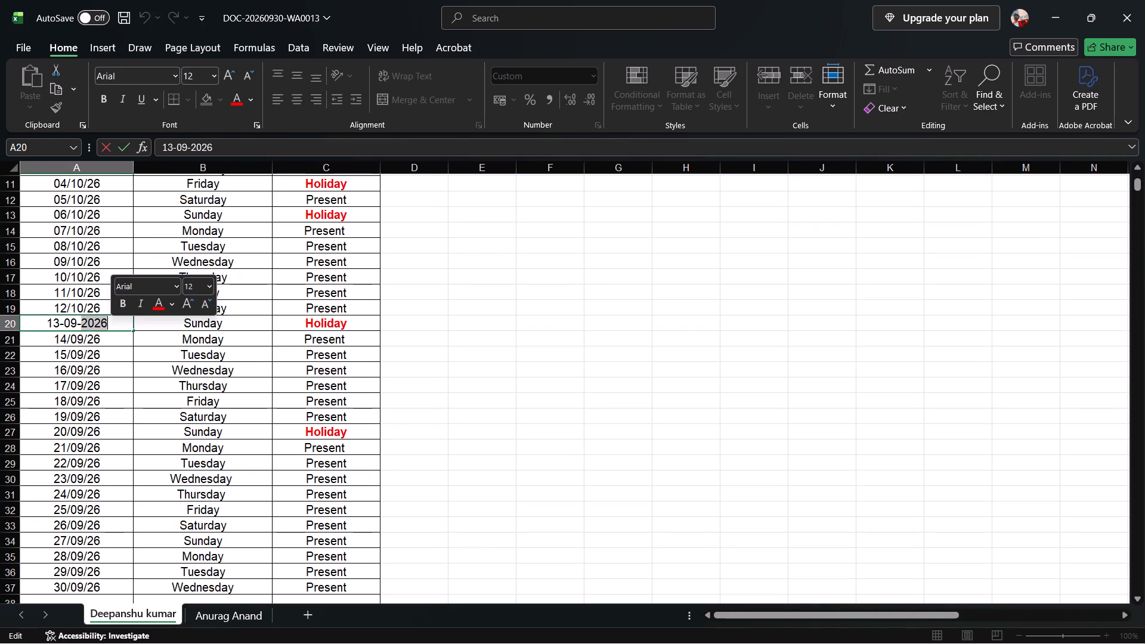
left_click(264, 143)
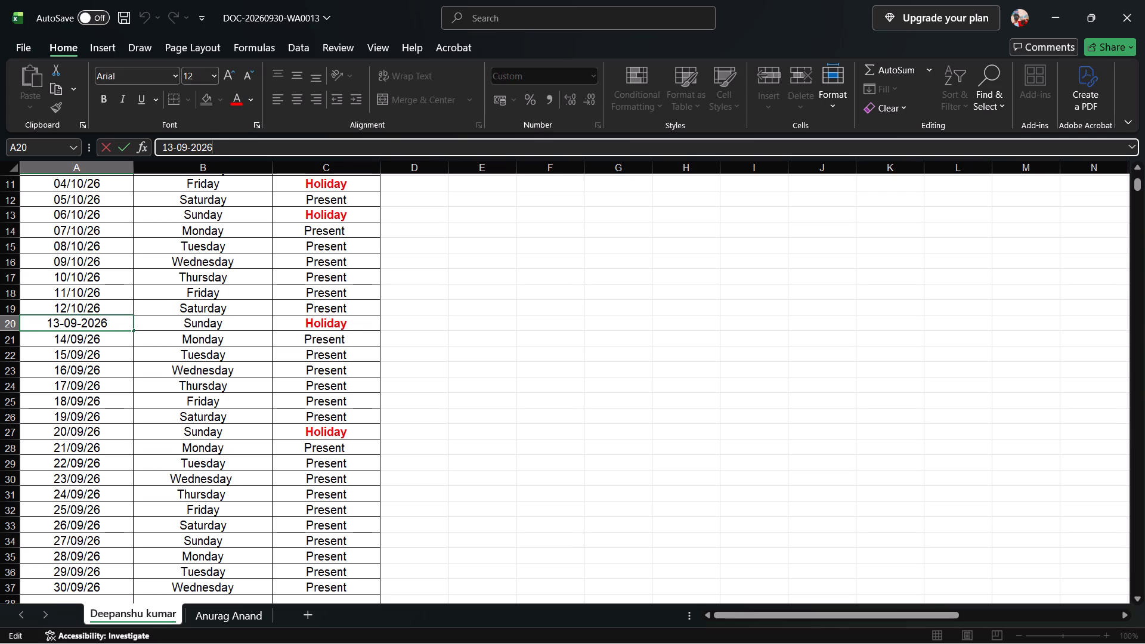
key("Left")
key("Left")
key("Left")
key("Left")
key("Left")
key("BackSpace")
key("BackSpace")
type("10")
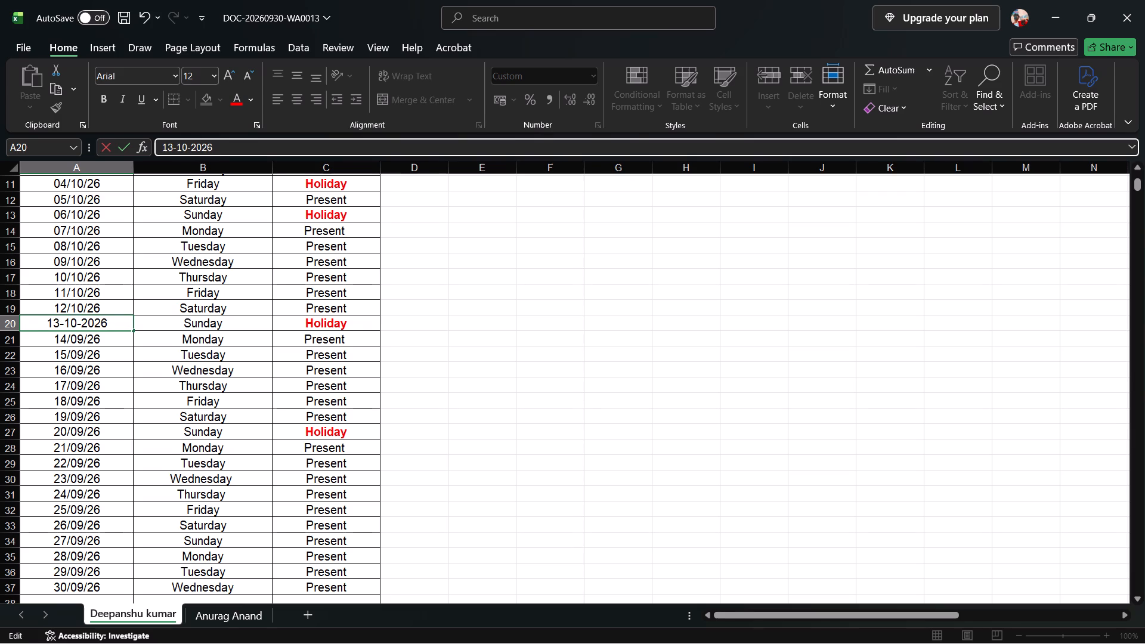
Change the fourteenth attendance date in cell A21 to 14-10-2026.
left_click(79, 349)
left_click(91, 342)
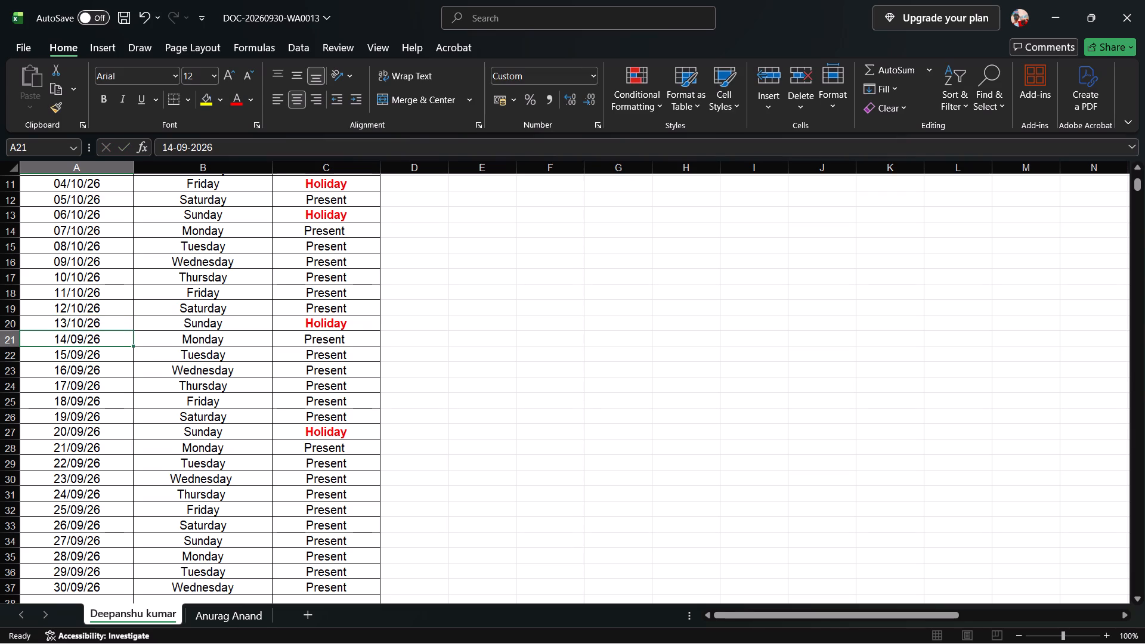
left_click(266, 153)
key("Left")
key("Left")
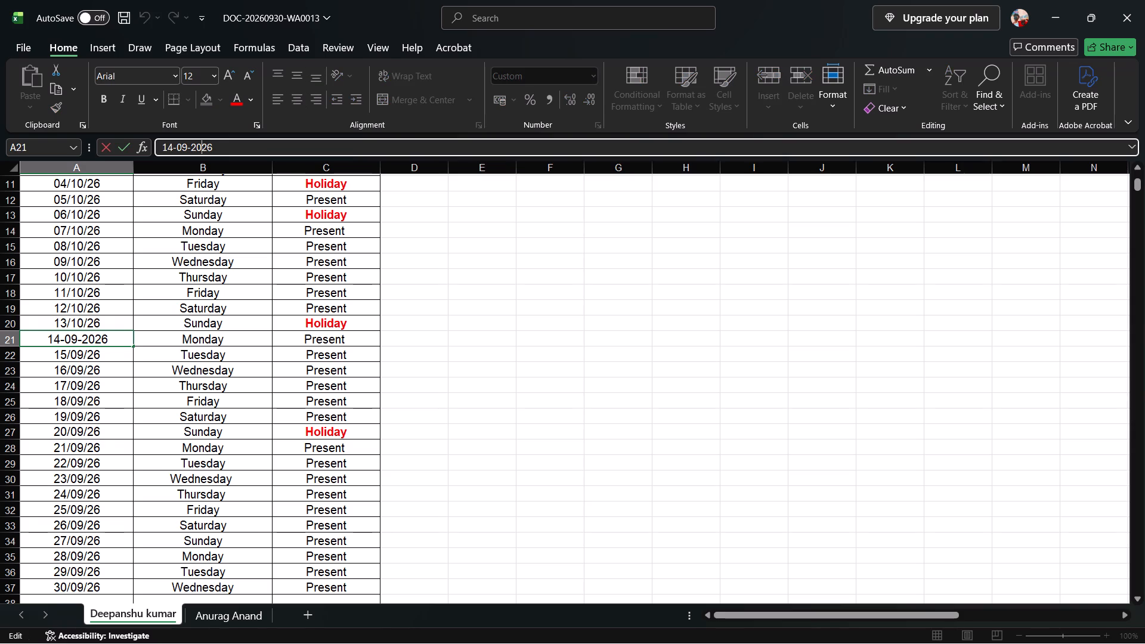
key("Left")
key("Left")
key("Left")
key("BackSpace")
key("Left")
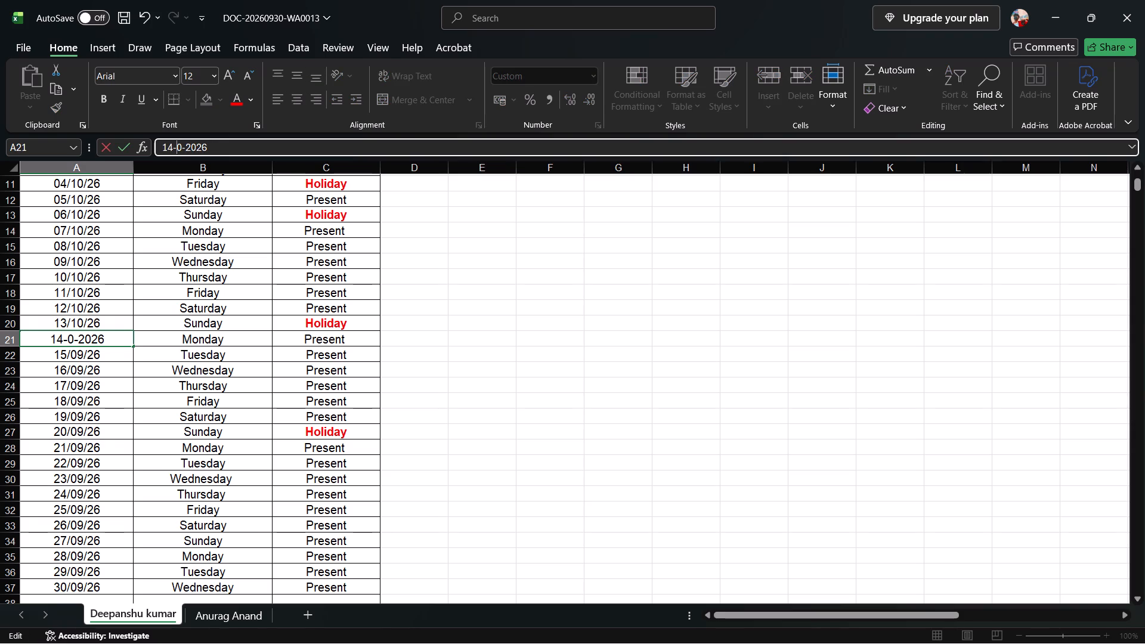
key("1")
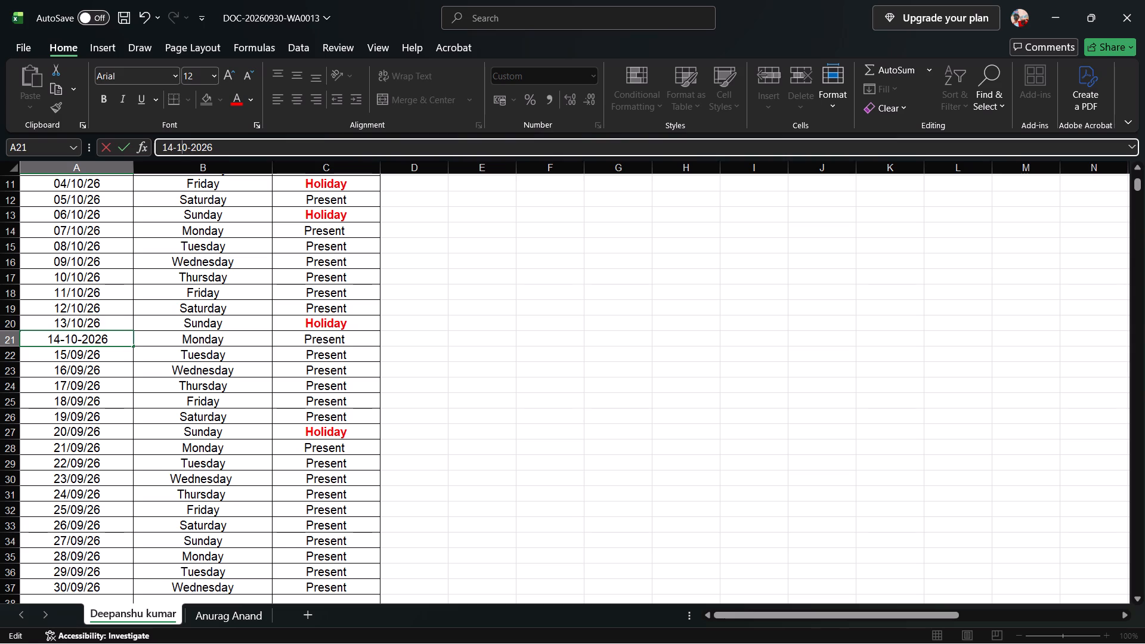
Change the fifteenth attendance date in cell A22 to 15-10-2026.
left_click(107, 349)
left_click(255, 152)
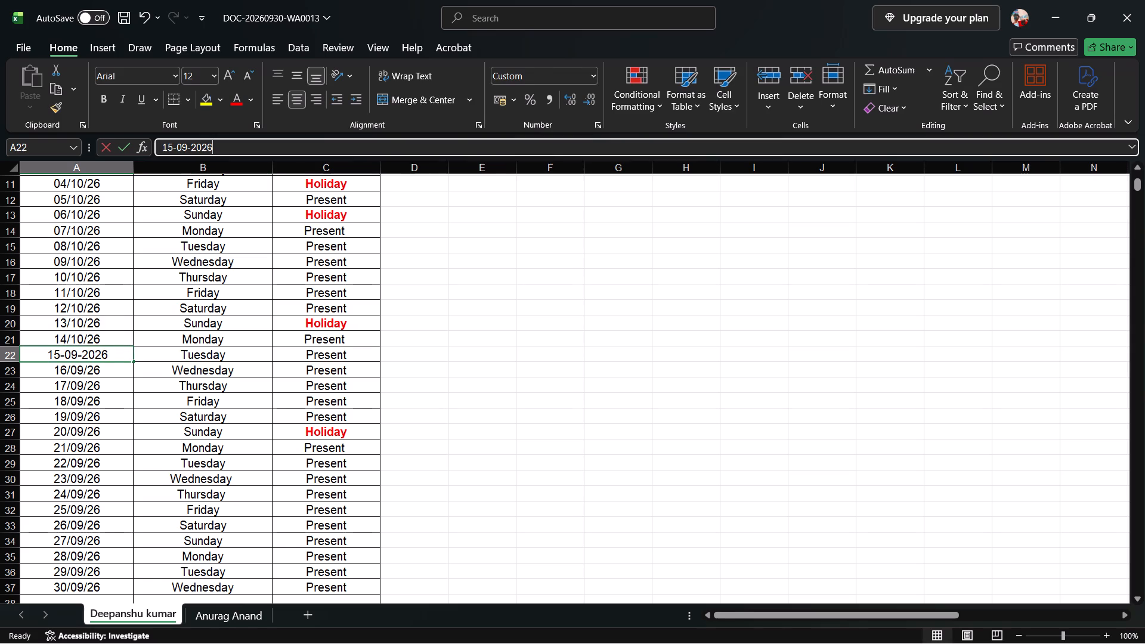
key("Left")
key("Left")
key("Left")
key("Left")
key("Left")
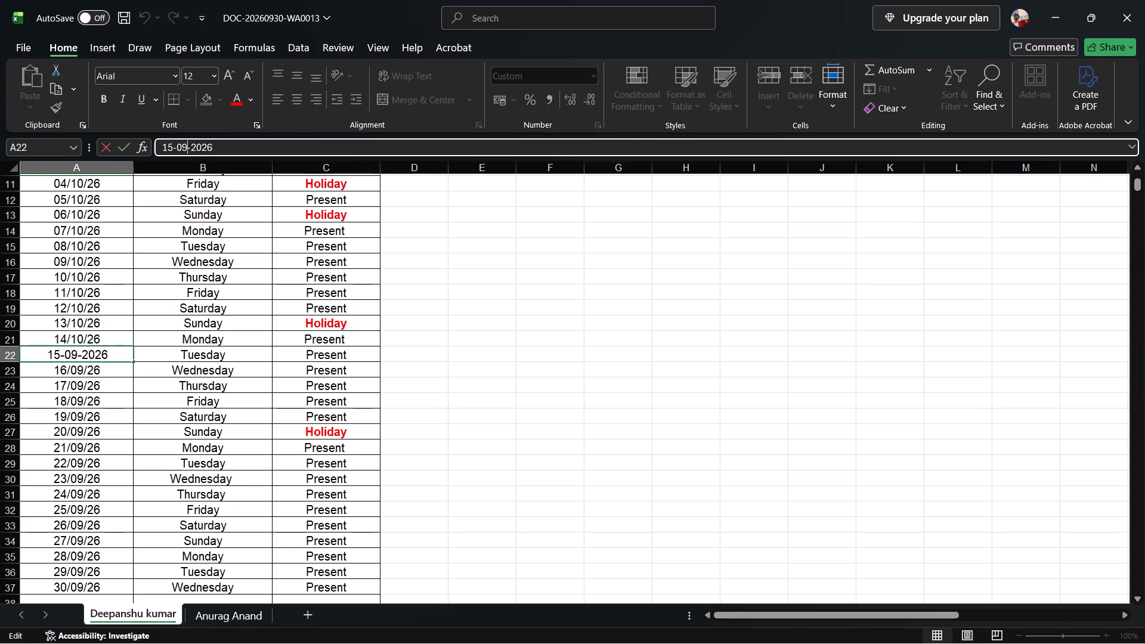
key("Left")
key("Right")
key("BackSpace")
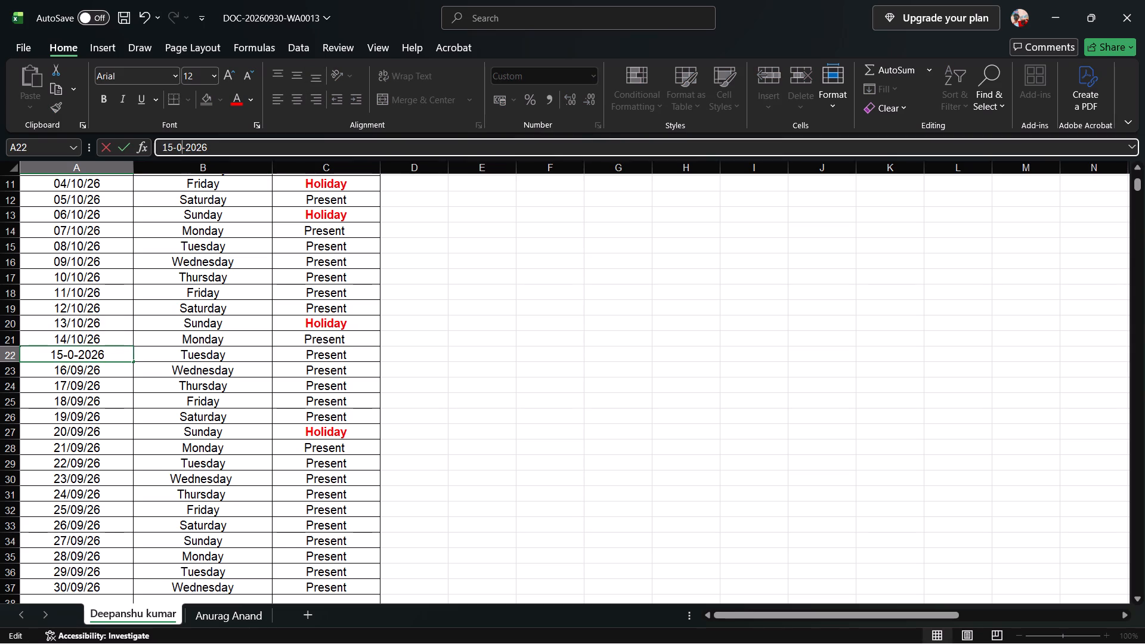
key("Left")
key("1")
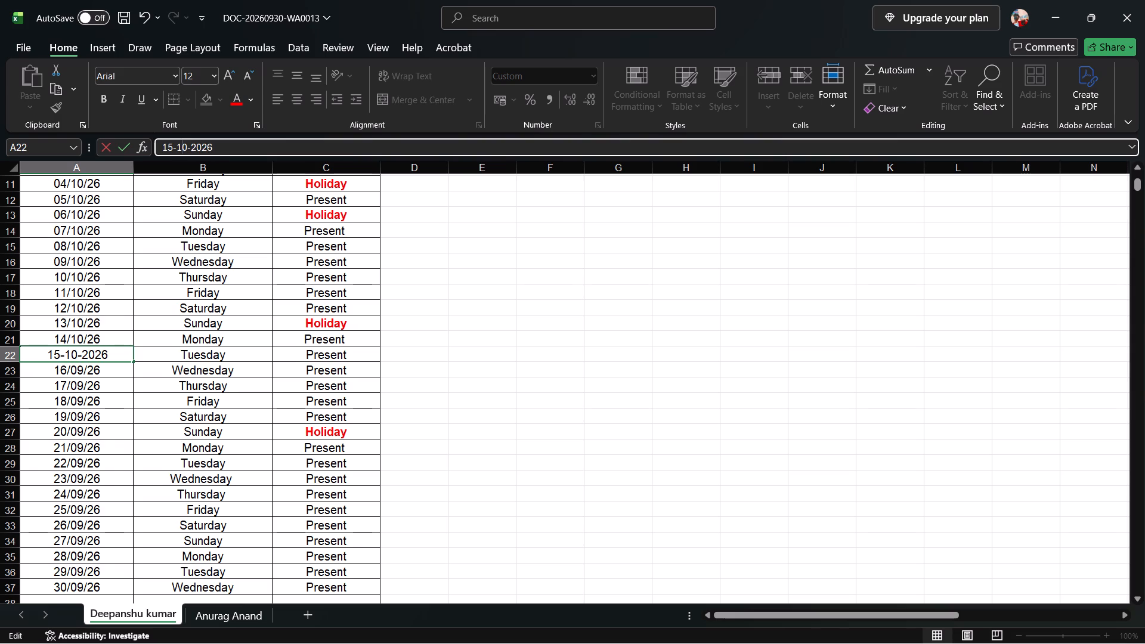
Change the sixteenth attendance date in cell A23 to 16-10-2026.
scroll(148, 414, "down", 2)
scroll(132, 234, "up", 2)
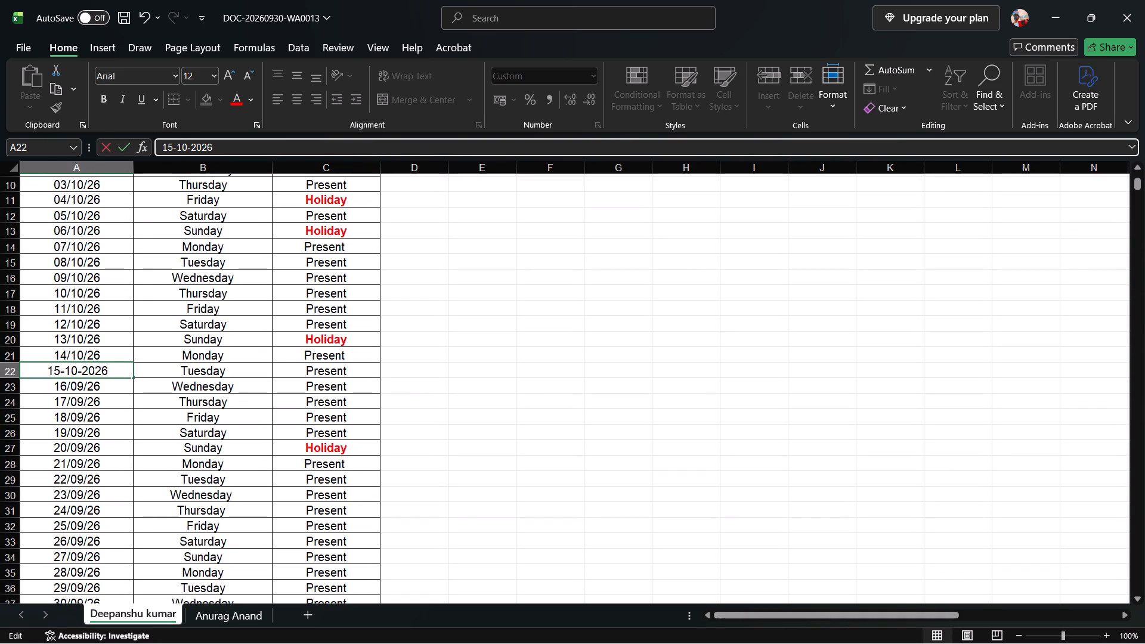
left_click(96, 385)
left_click(197, 138)
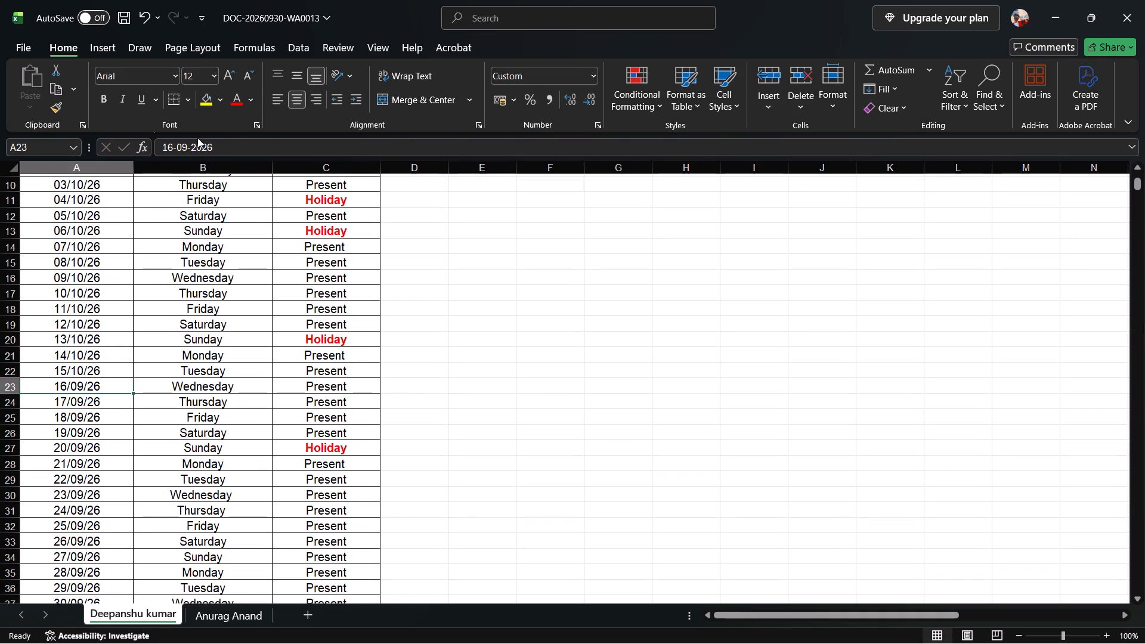
left_click(204, 141)
key("Left")
key("Left")
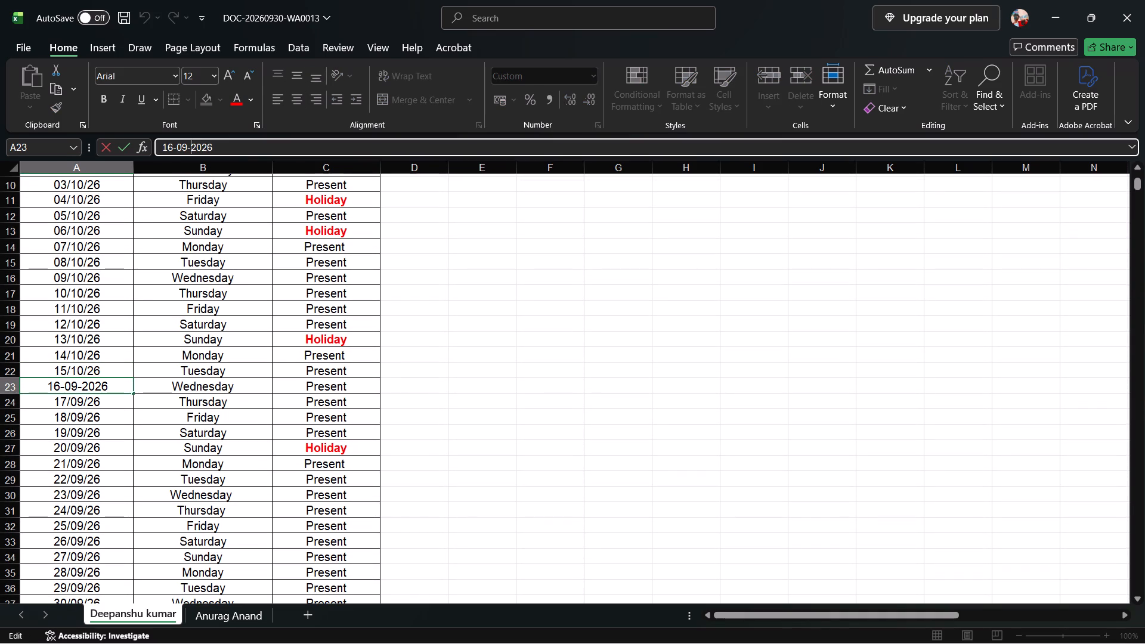
key("Left")
key("BackSpace")
key("BackSpace")
type("10")
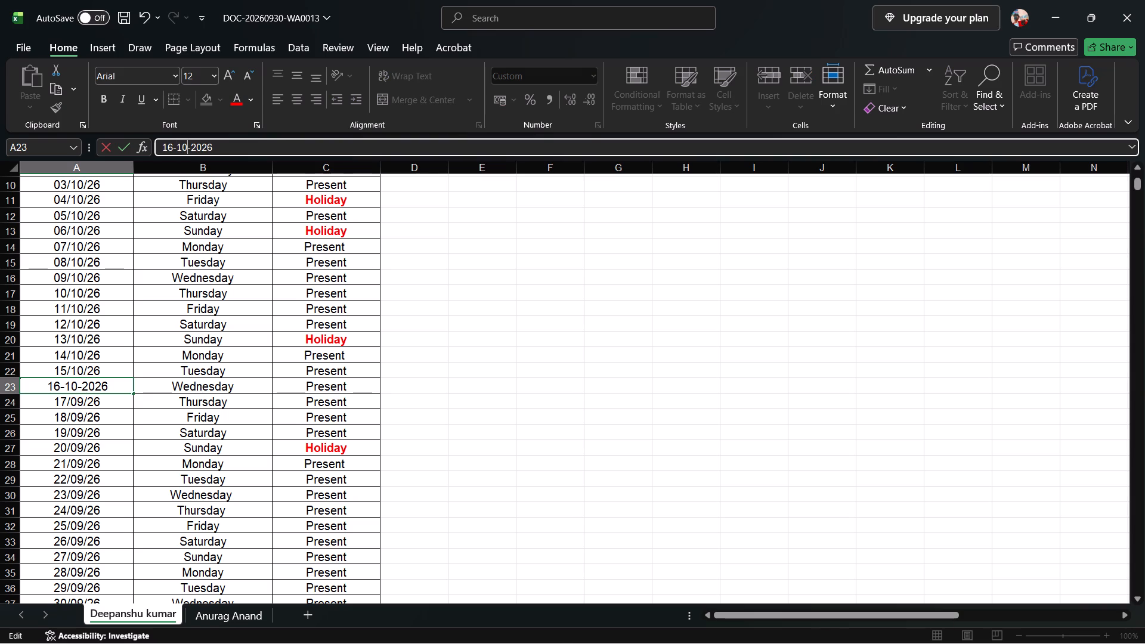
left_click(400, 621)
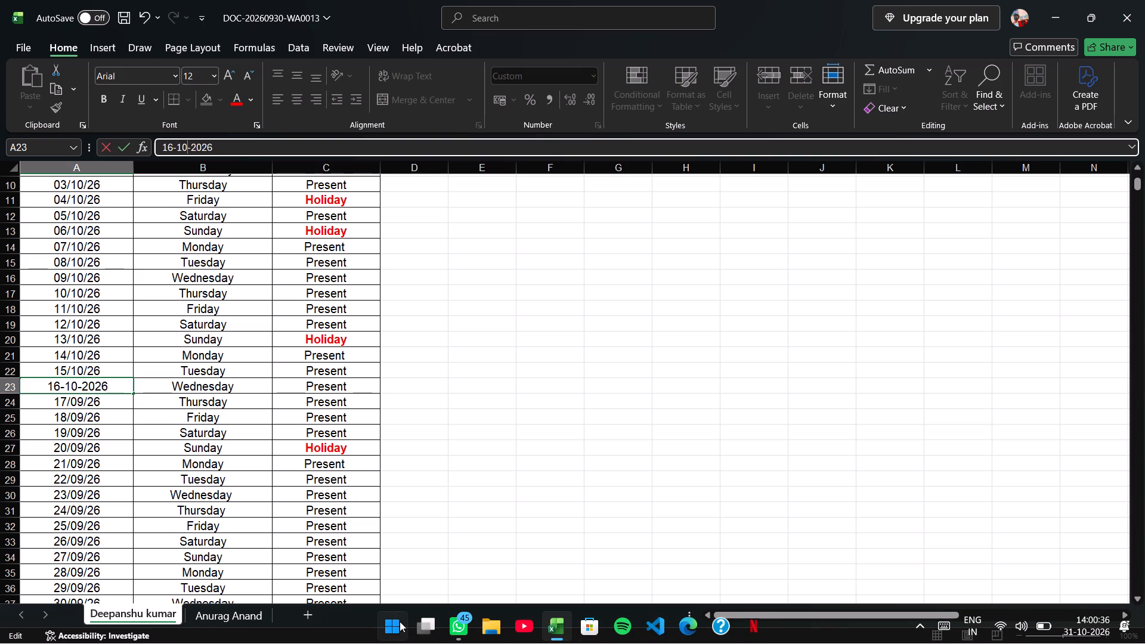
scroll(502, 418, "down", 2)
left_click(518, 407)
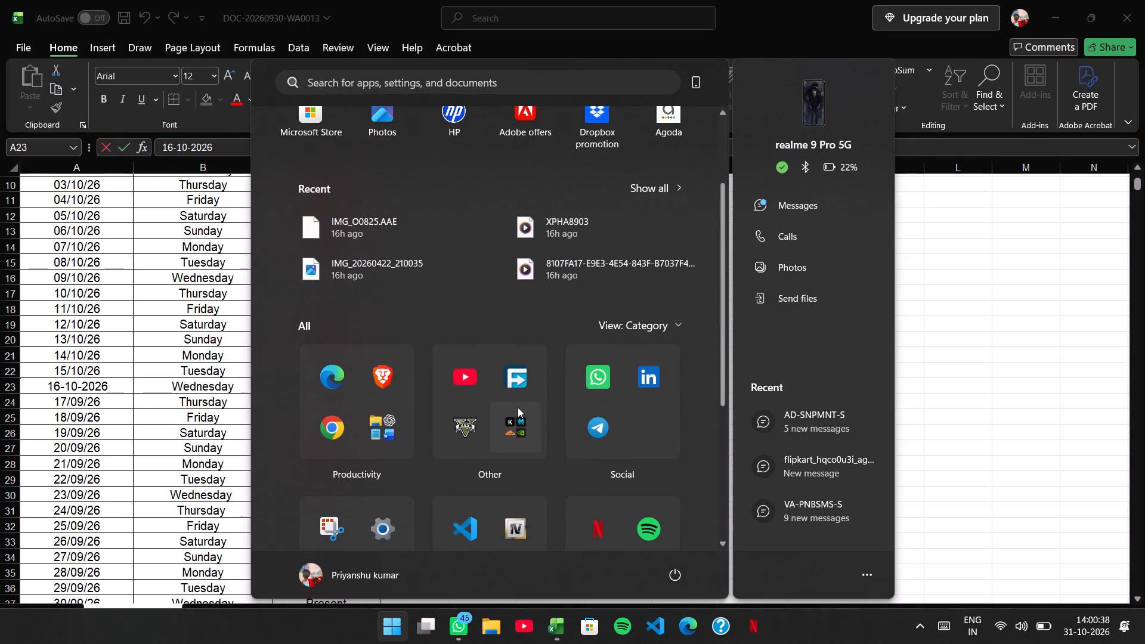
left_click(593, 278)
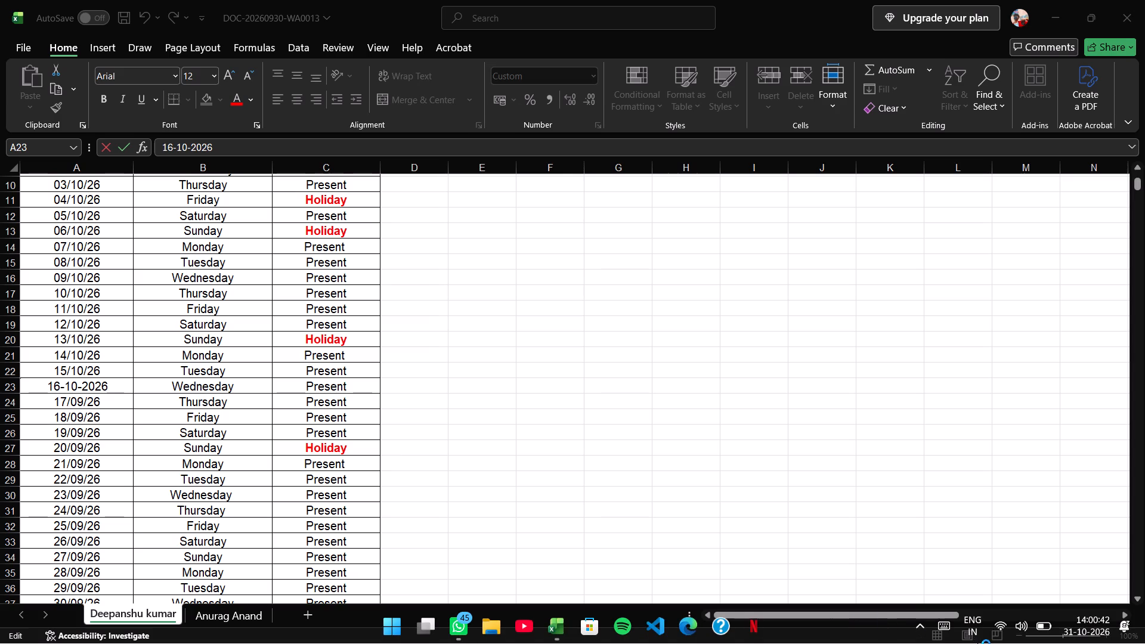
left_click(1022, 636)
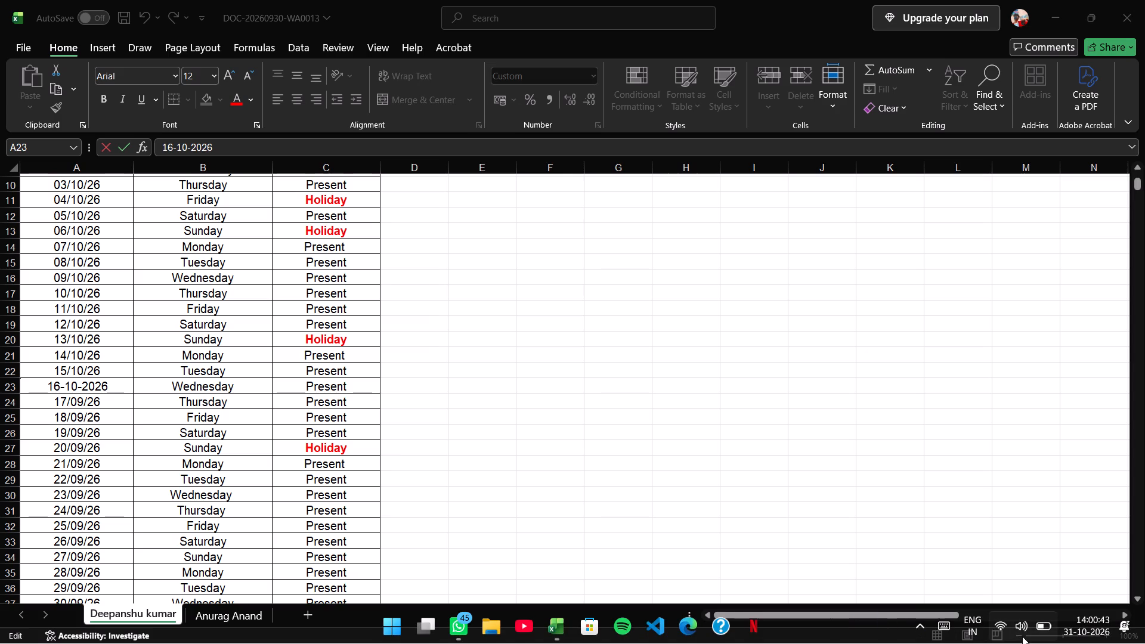
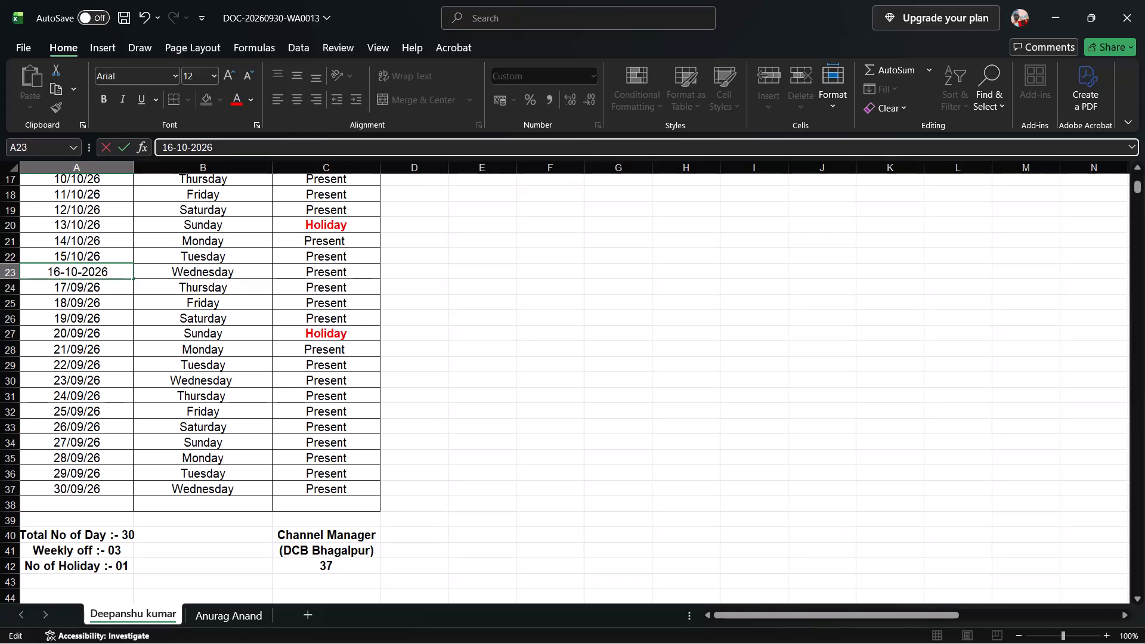
Change the seventeenth attendance date in cell A24 to 17-10-2026.
left_click(101, 290)
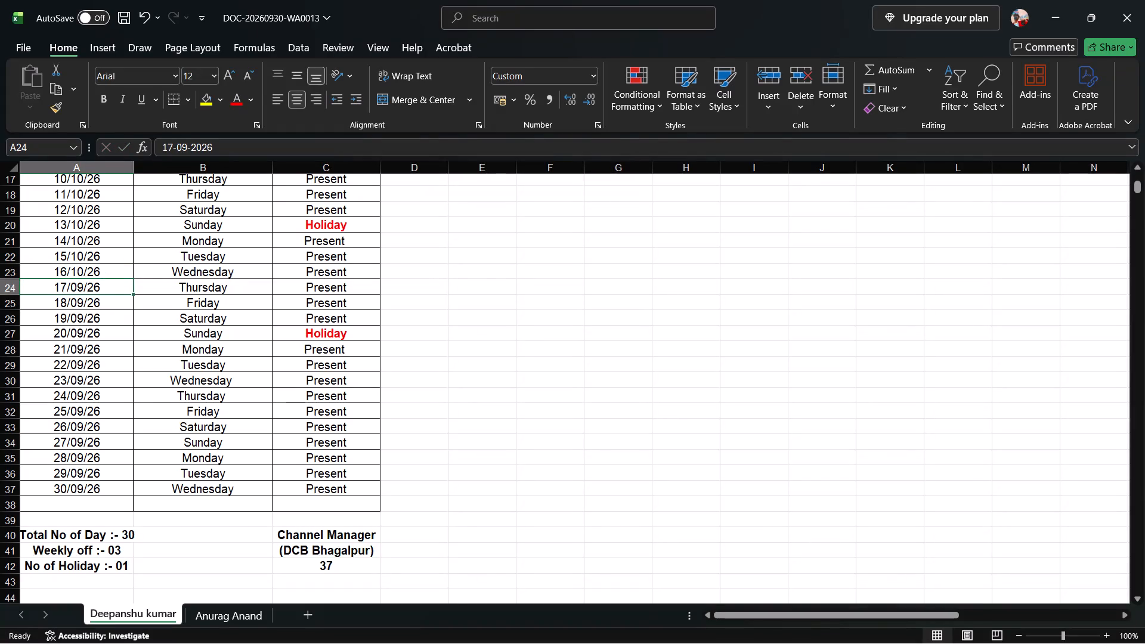
key("Left")
left_click(216, 148)
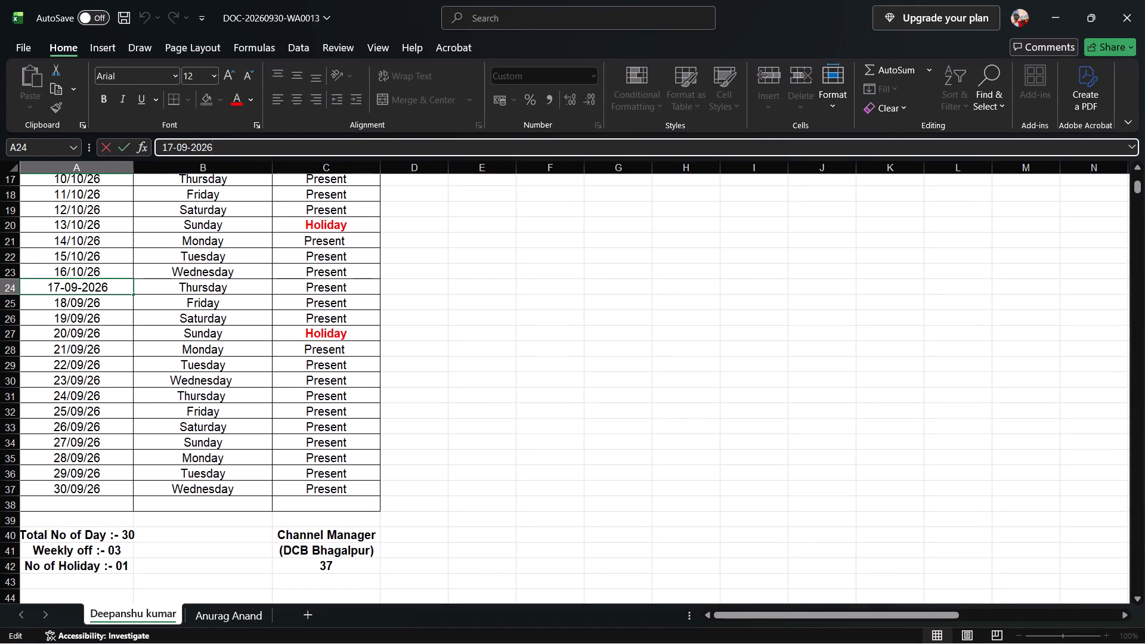
key("Left")
key("Left")
key("Left")
key("Left")
key("Left")
key("BackSpace")
key("BackSpace")
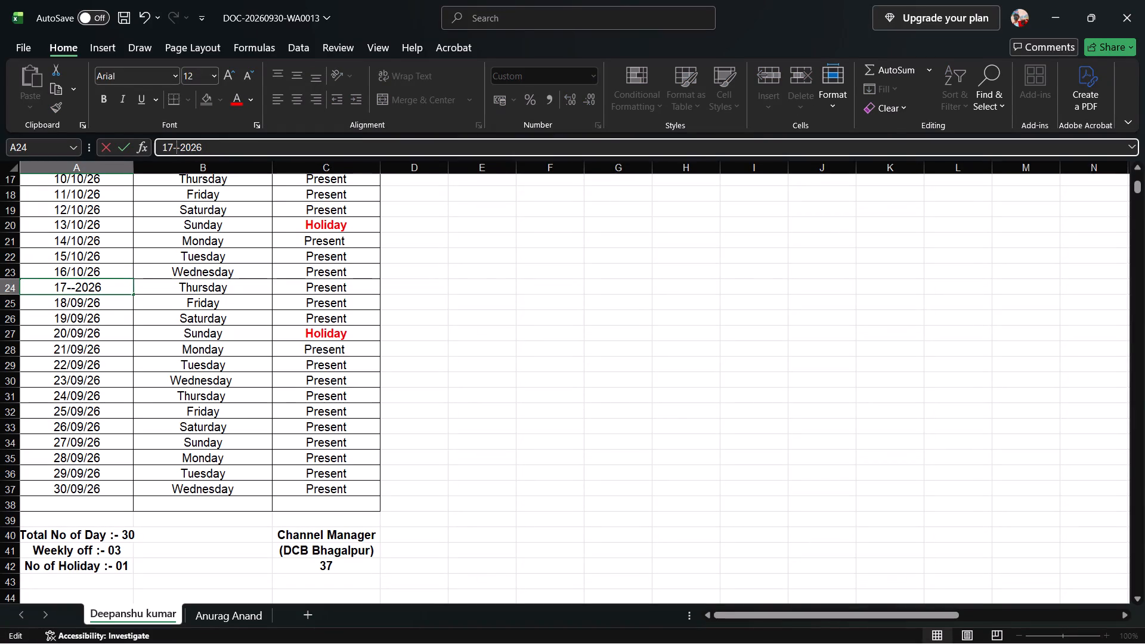
type("10")
Change the eighteenth attendance date in cell A25 to 18-10-2026.
left_click(107, 299)
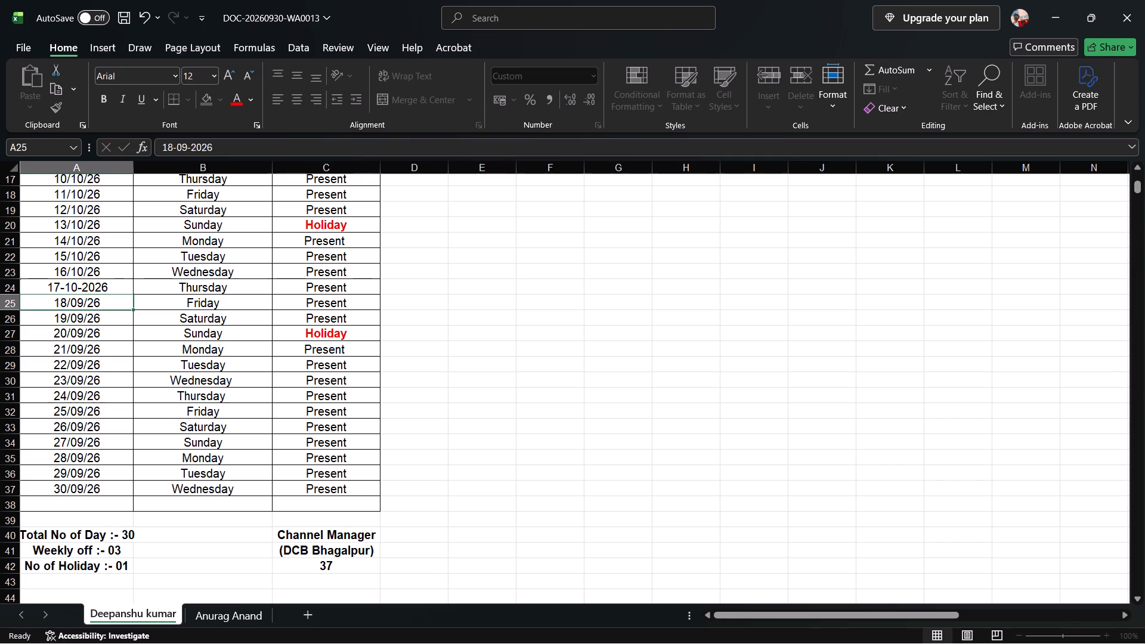
left_click(229, 159)
left_click(224, 146)
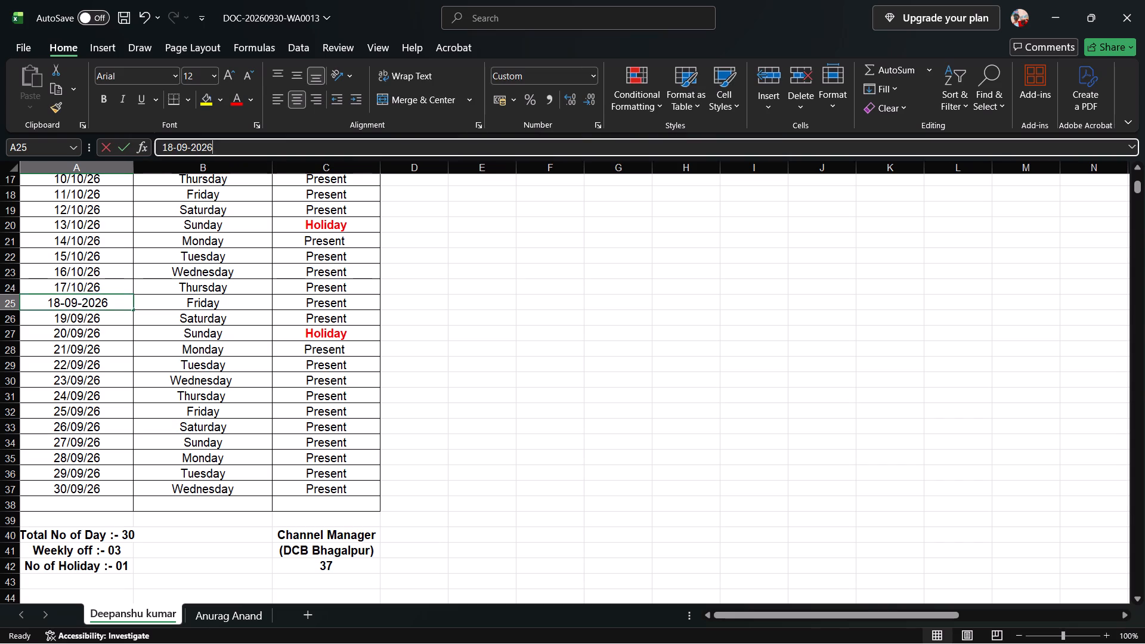
key("Left")
key("Left")
key("Left")
key("Left")
key("Left")
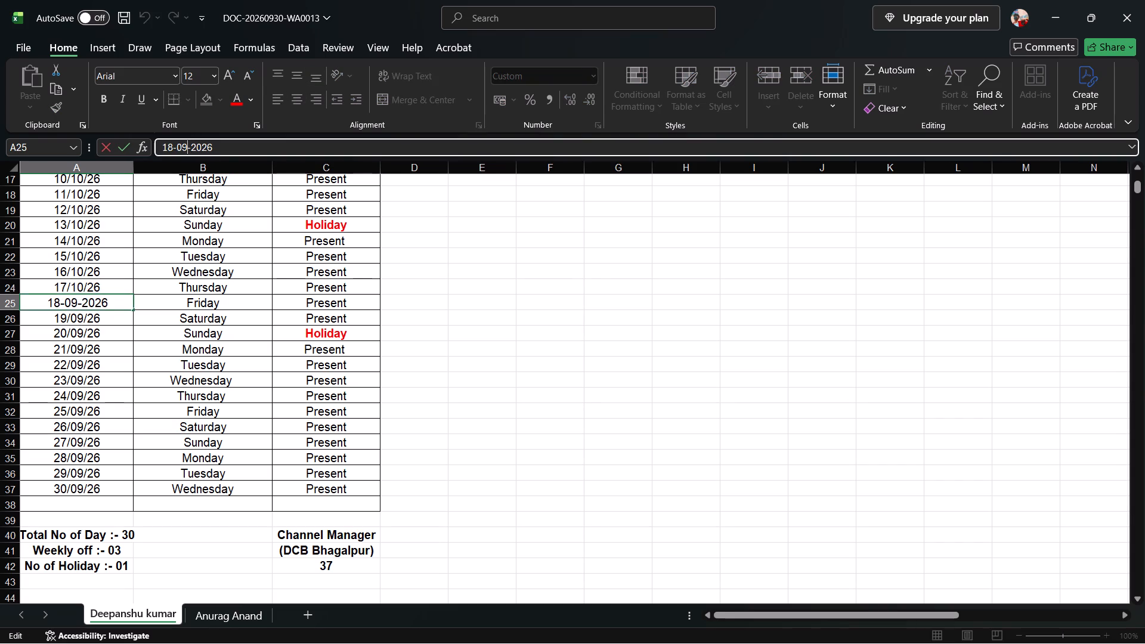
key("BackSpace")
key("BackSpace")
type("10")
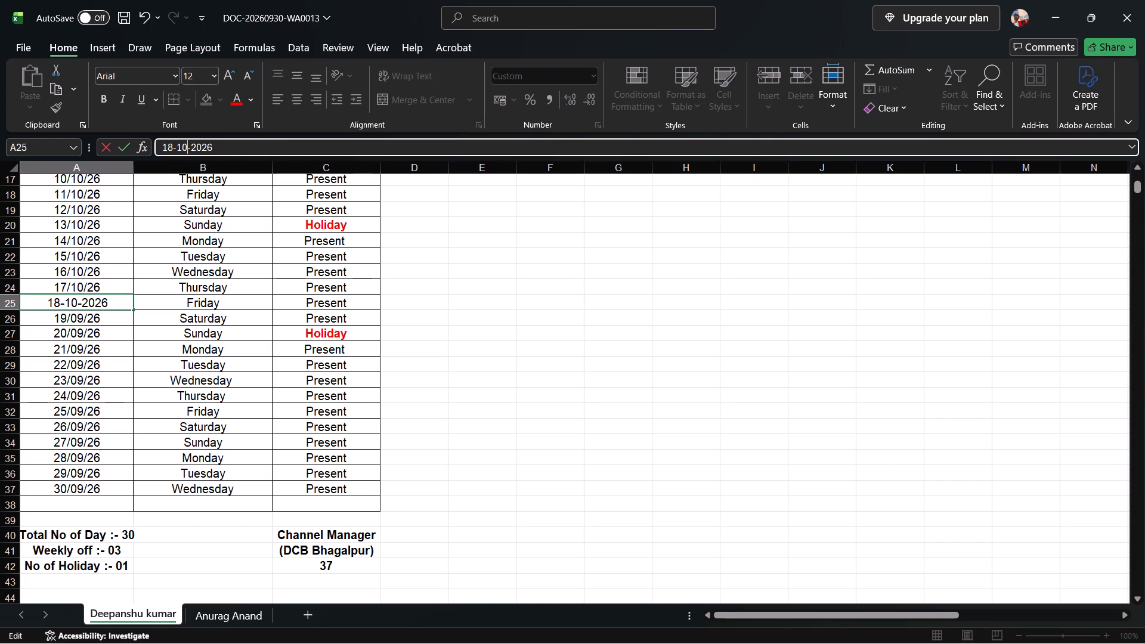
Change the nineteenth attendance date in cell A26 to 19-10-2026.
left_click(101, 312)
left_click(215, 145)
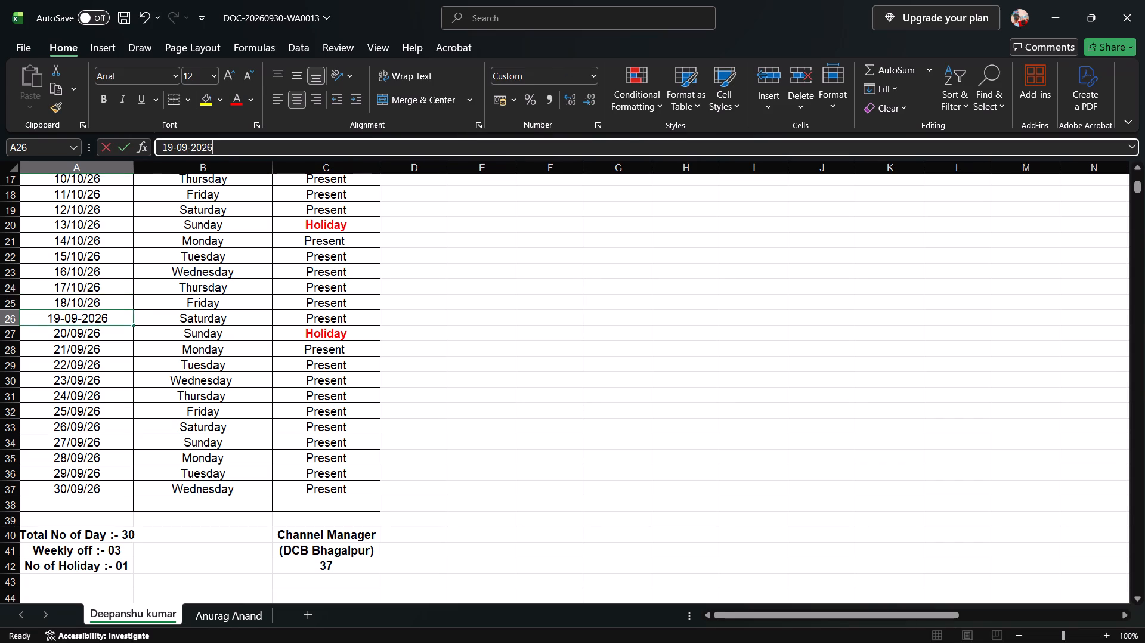
key("Left")
key("Left")
key("Left")
key("Left")
key("Left")
key("BackSpace")
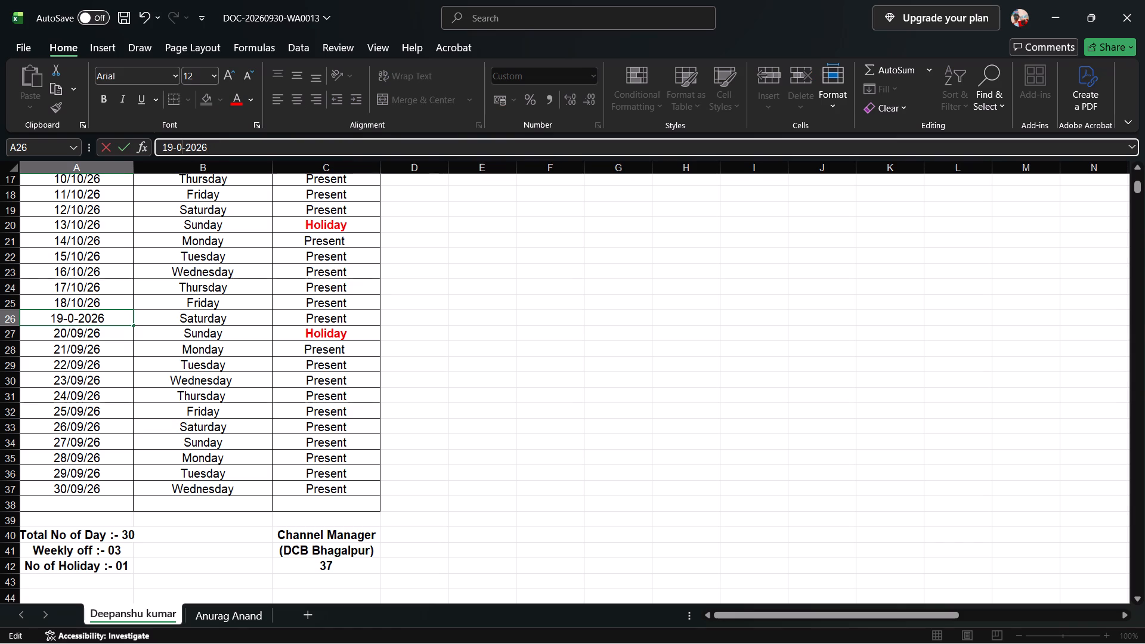
key("BackSpace")
type("10")
Change the twentieth attendance date in cell A27 to 20-10-2026.
left_click(100, 336)
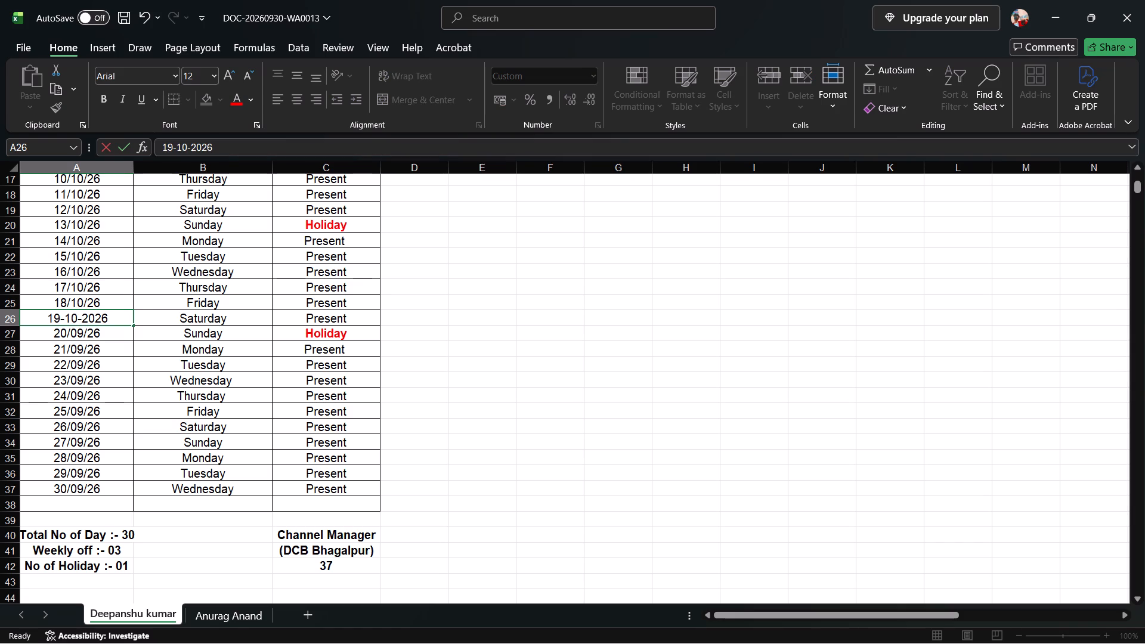
left_click(247, 157)
left_click(262, 148)
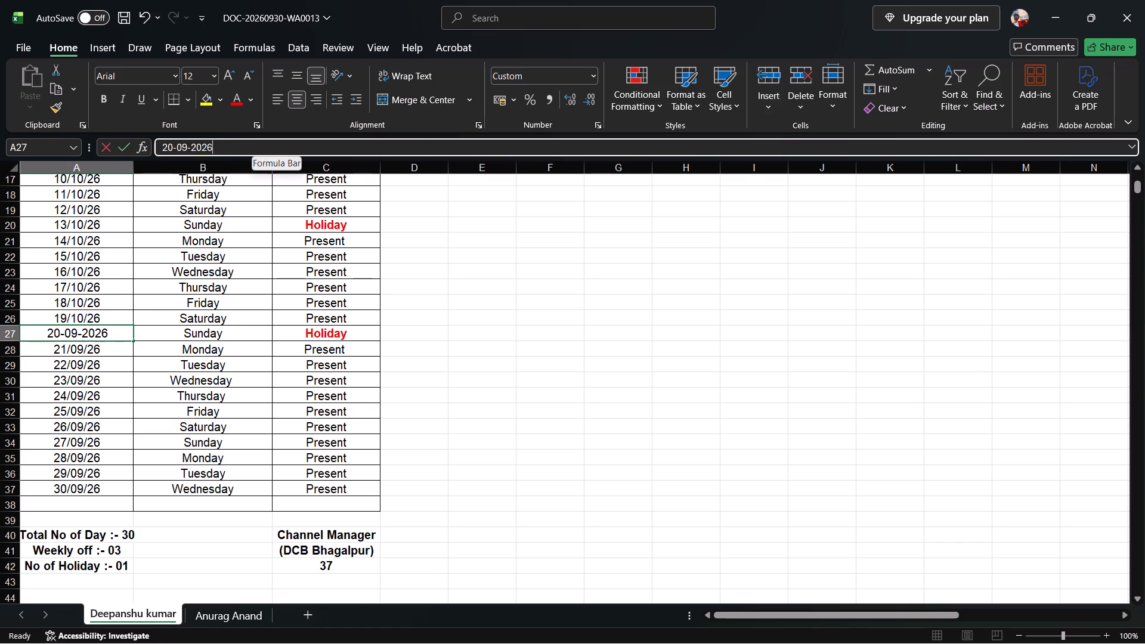
key("Left")
key("Left")
key("Left")
key("Left")
key("Left")
key("BackSpace")
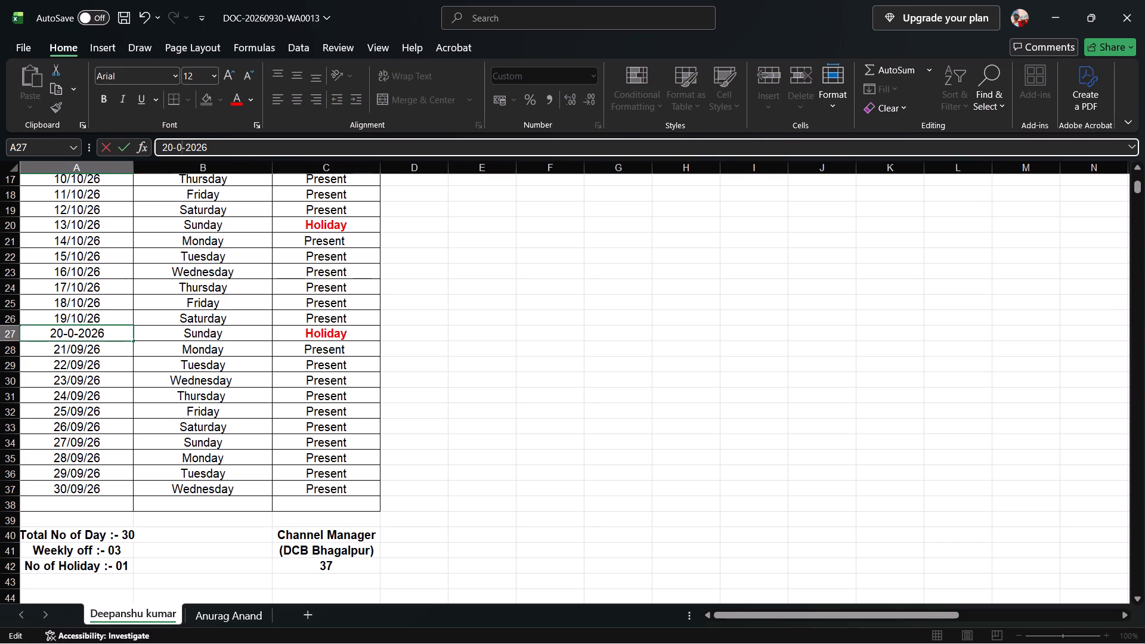
key("BackSpace")
type("10")
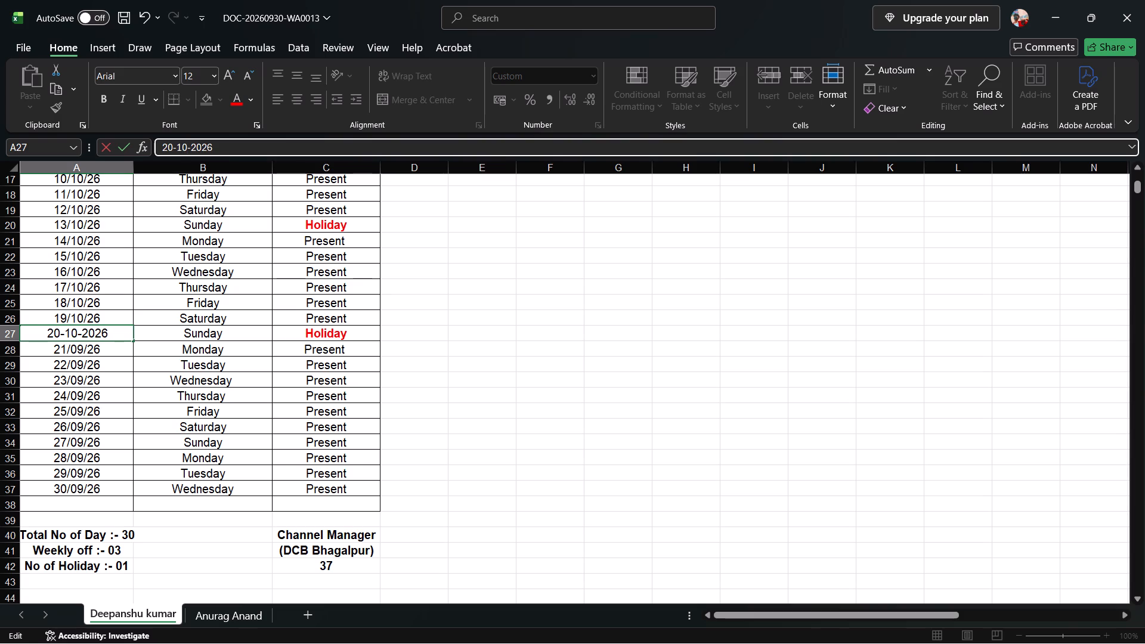
Change the twenty-first attendance date in cell A28 to 21-10-2026.
left_click(121, 343)
left_click(252, 143)
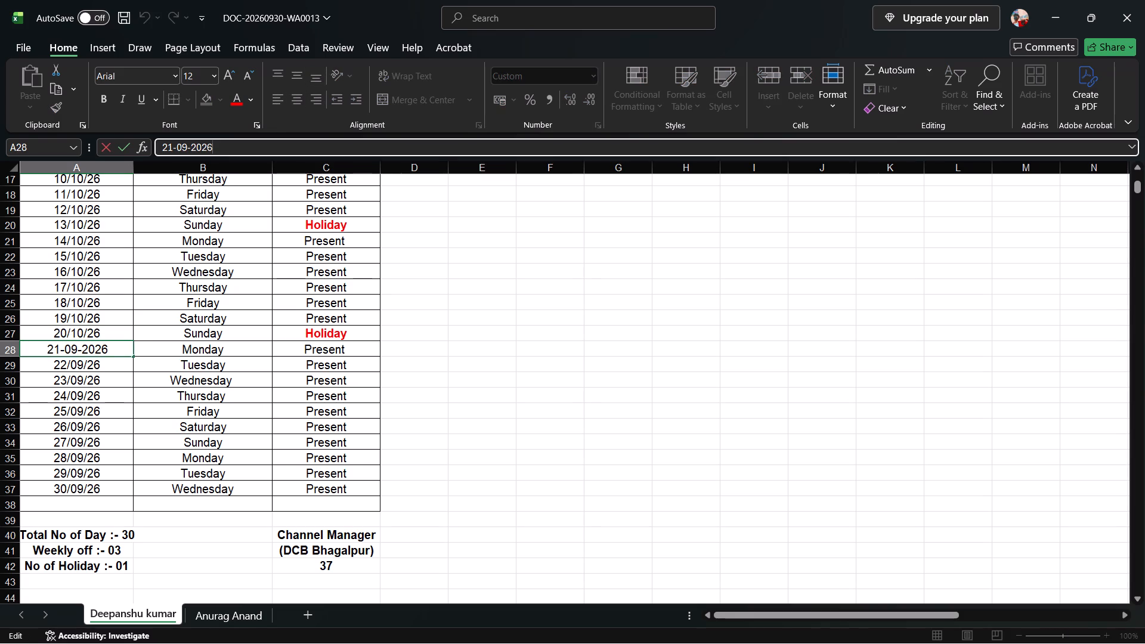
key("Left")
key("Left")
key("Left")
key("Left")
key("Left")
key("Left")
key("BackSpace")
key("BackSpace")
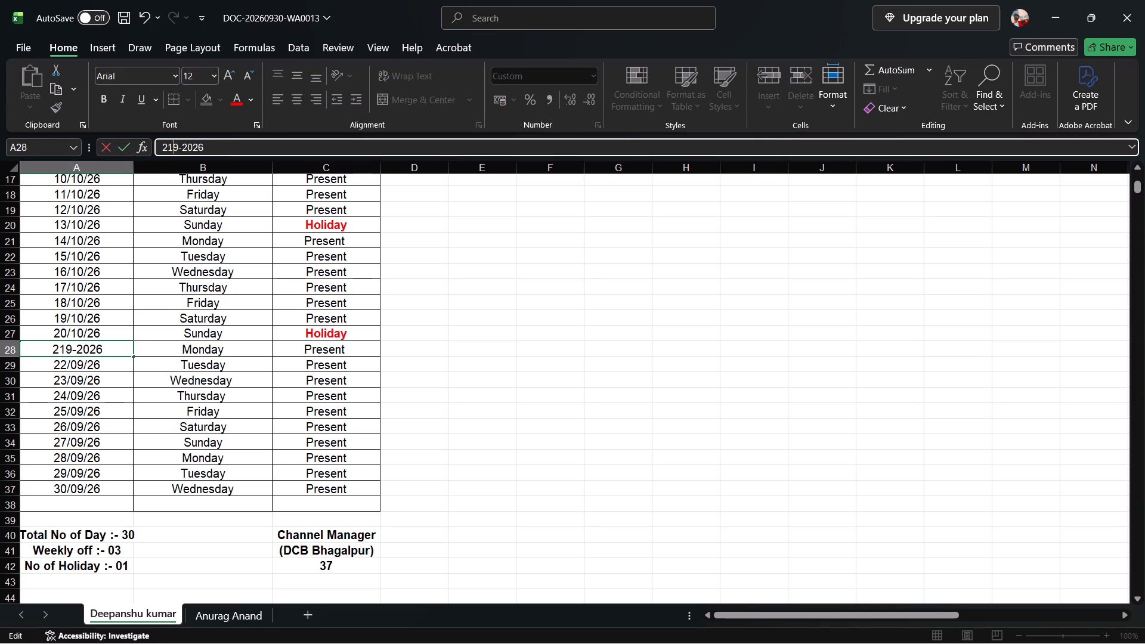
key("minus")
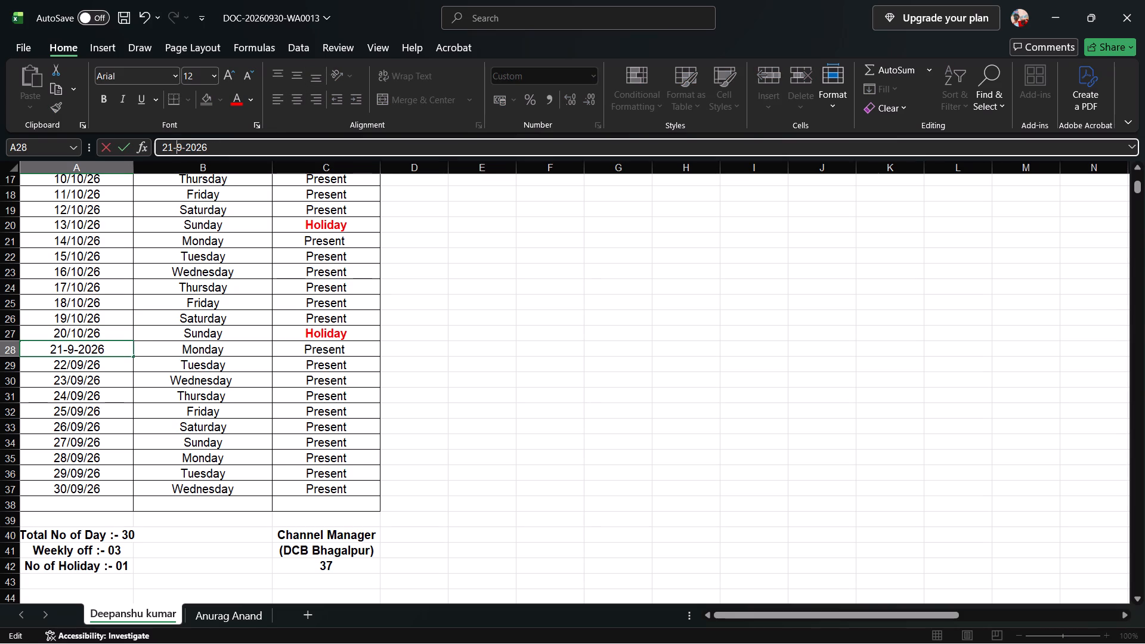
key("Right")
key("BackSpace")
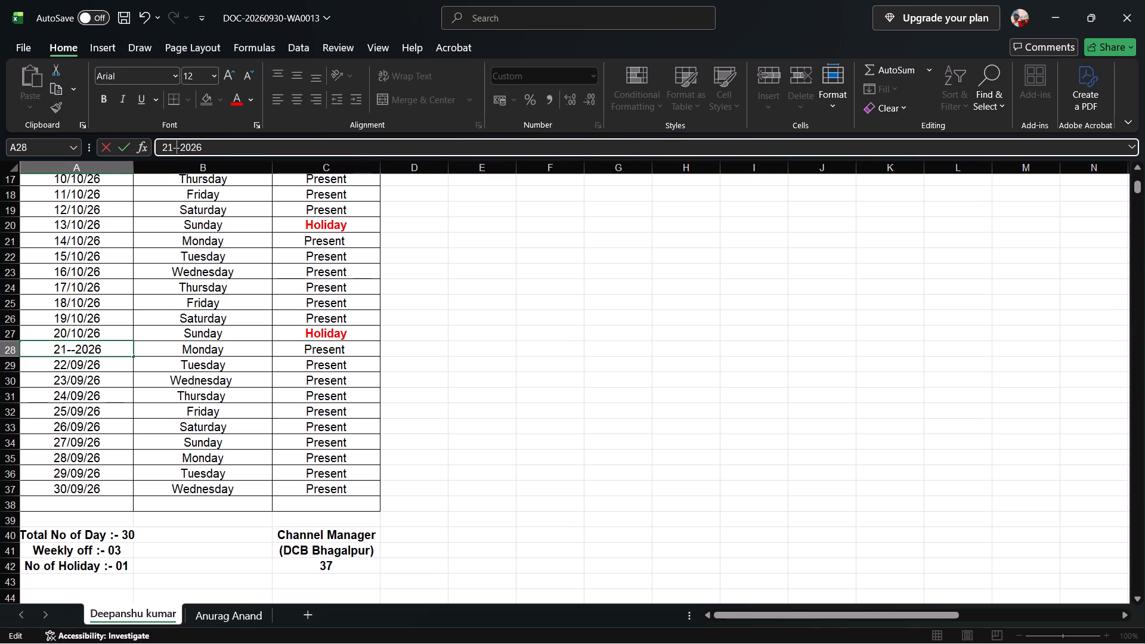
type("10")
Change the twenty-second attendance date in cell A29 to 22-10-2026.
left_click(85, 370)
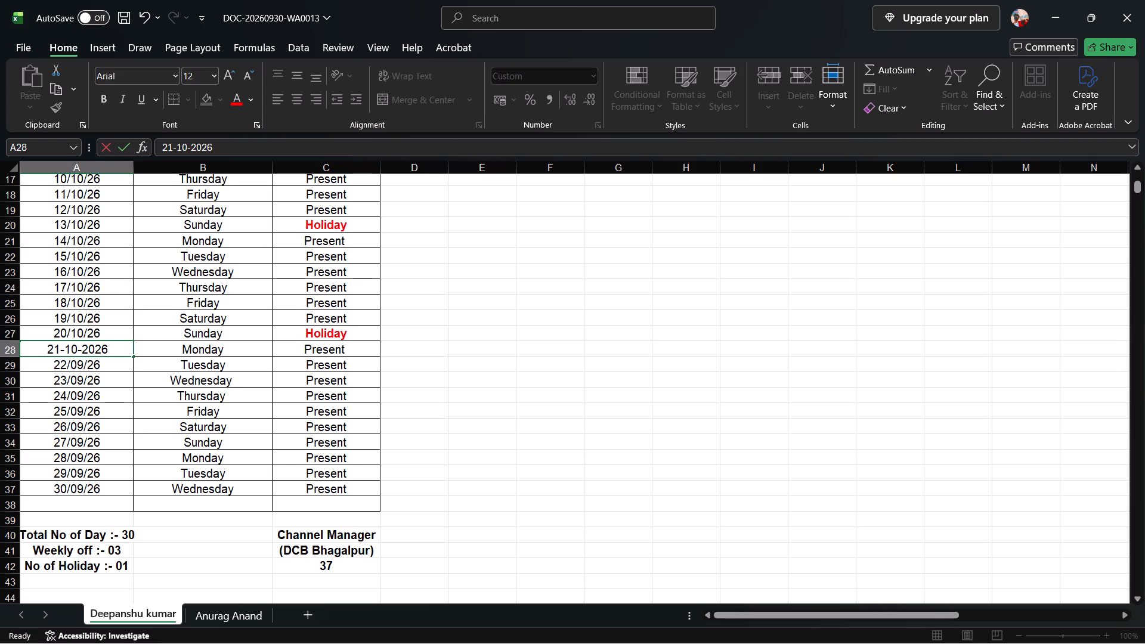
left_click(249, 153)
key("Left")
key("Left")
key("Left")
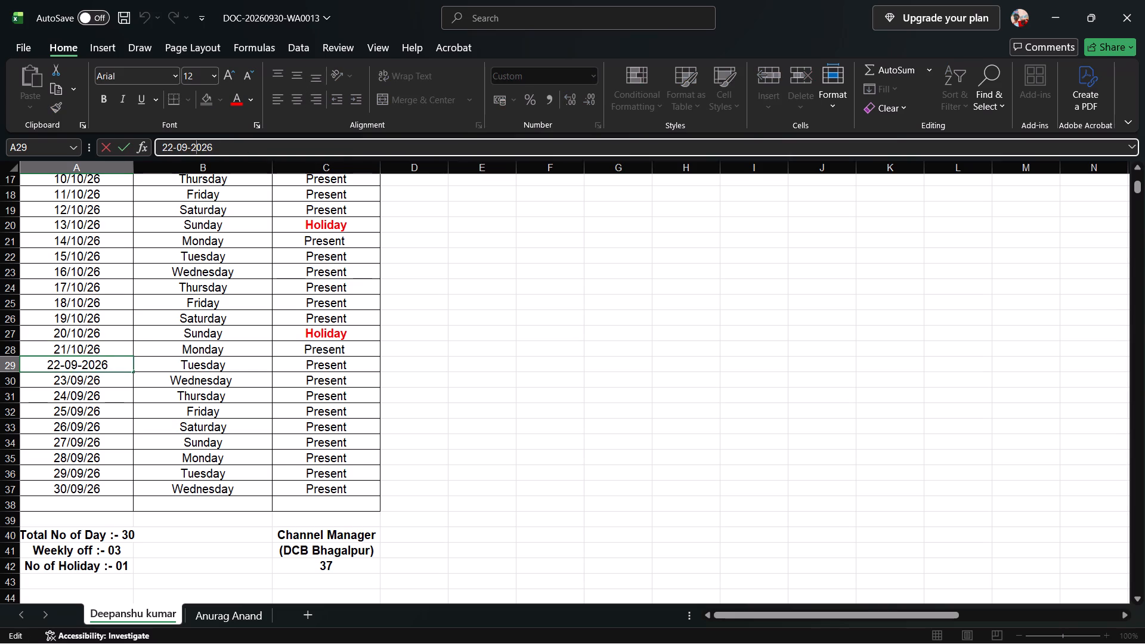
key("Left")
key("Left")
key("BackSpace")
key("BackSpace")
type("10")
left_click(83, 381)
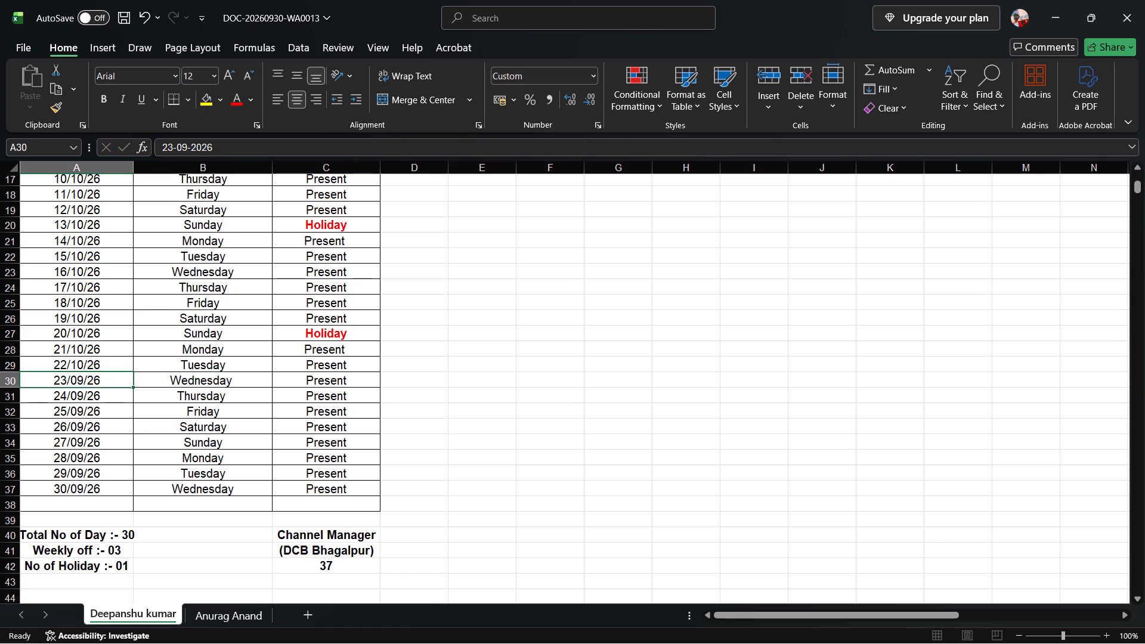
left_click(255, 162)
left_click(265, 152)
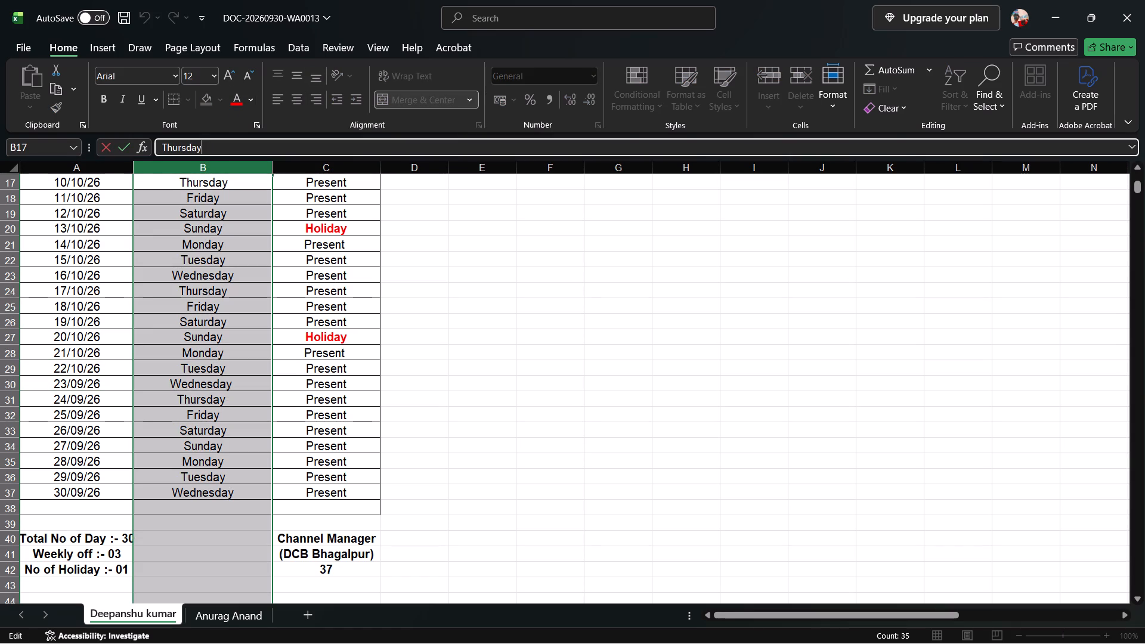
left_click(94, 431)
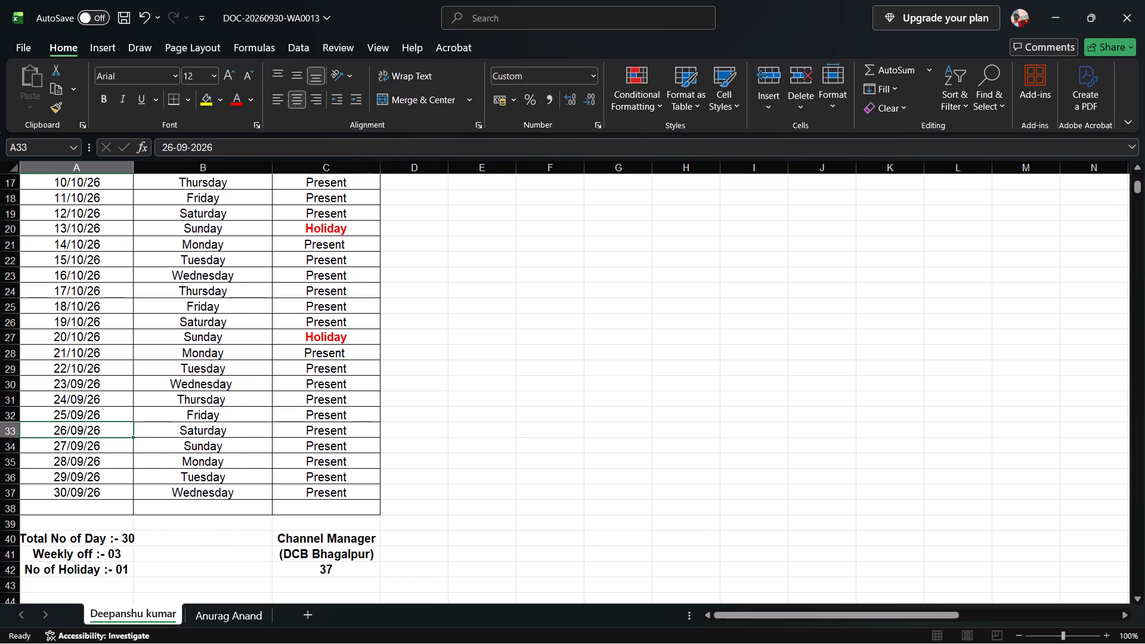
Change the twenty-fourth attendance date in cell A31 to 24-10-2026.
left_click(107, 406)
left_click_drag(229, 130, 229, 138)
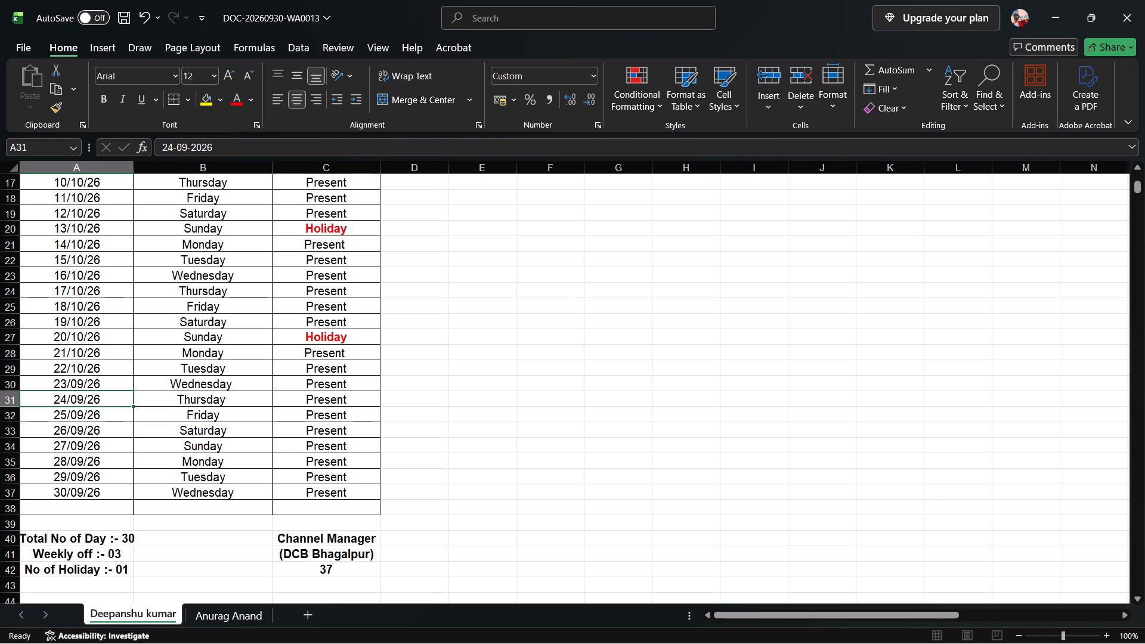
left_click(229, 138)
key("Left")
key("Left")
key("Left")
key("Left")
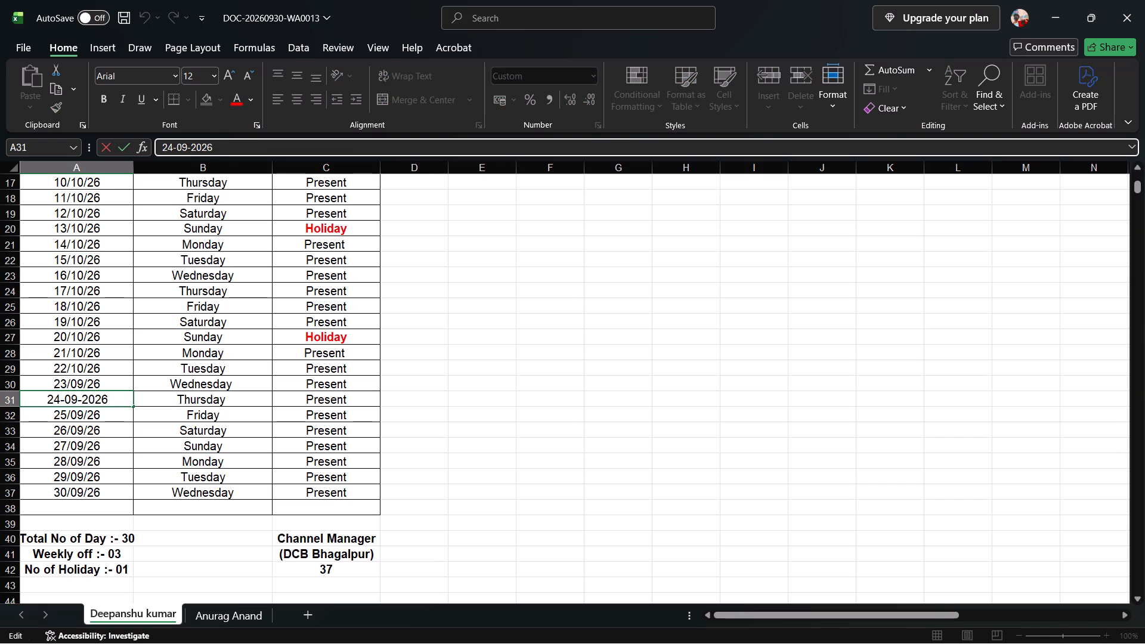
key("Left")
key("BackSpace")
key("BackSpace")
type("10")
Change the twenty-fifth attendance date in cell A32 to 25-10-2026.
left_click(120, 421)
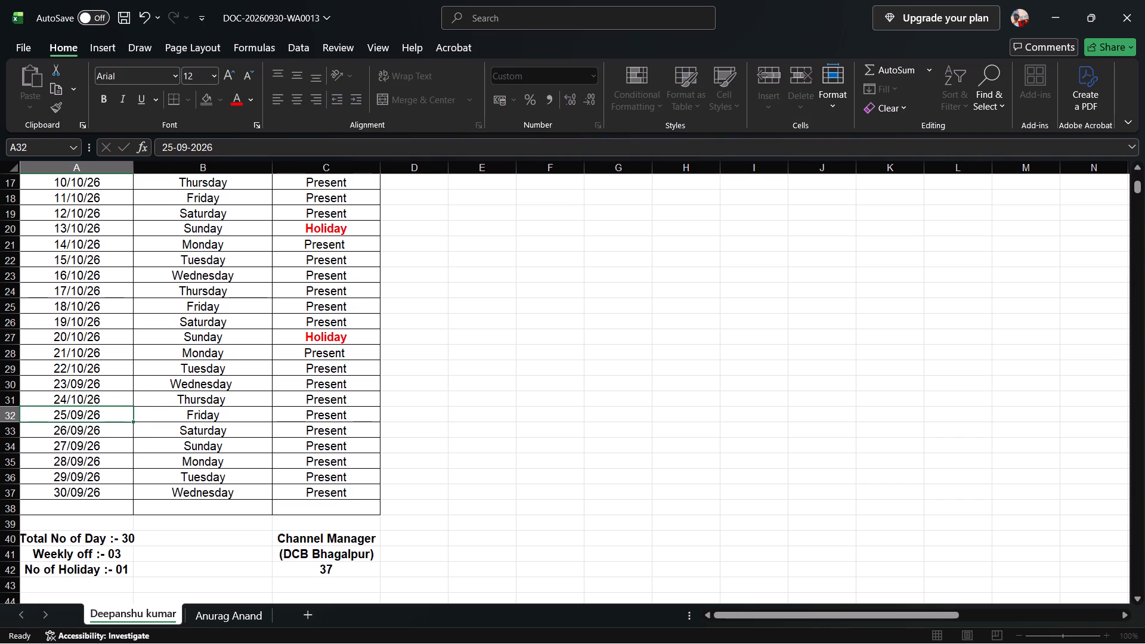
left_click(222, 144)
key("Left")
key("Left")
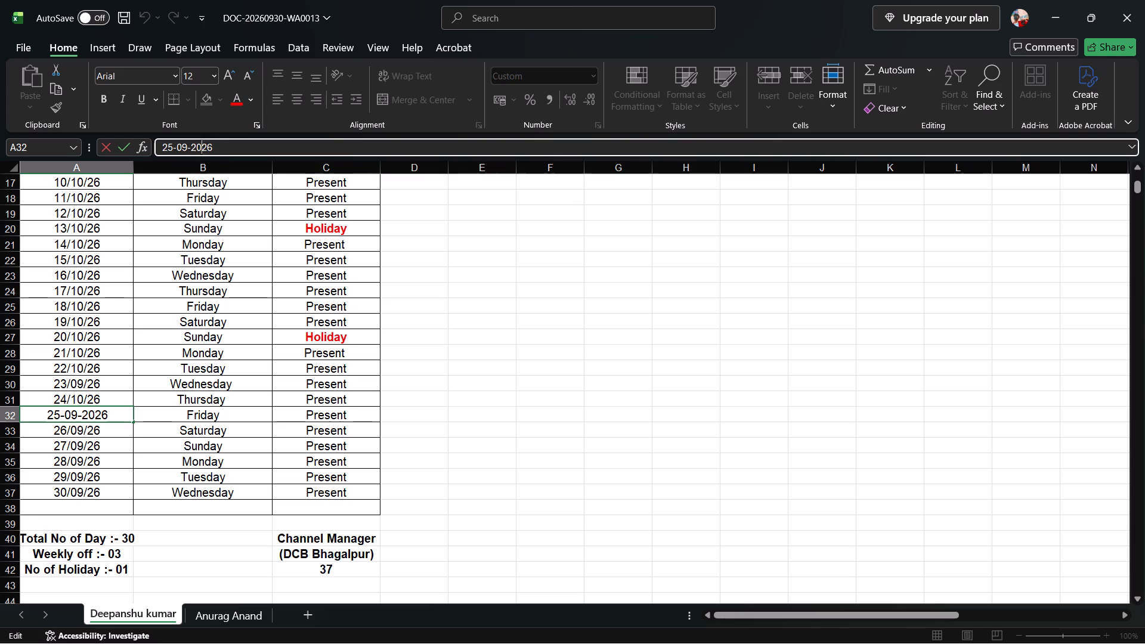
key("Left")
key("Left")
key("Left")
key("BackSpace")
key("BackSpace")
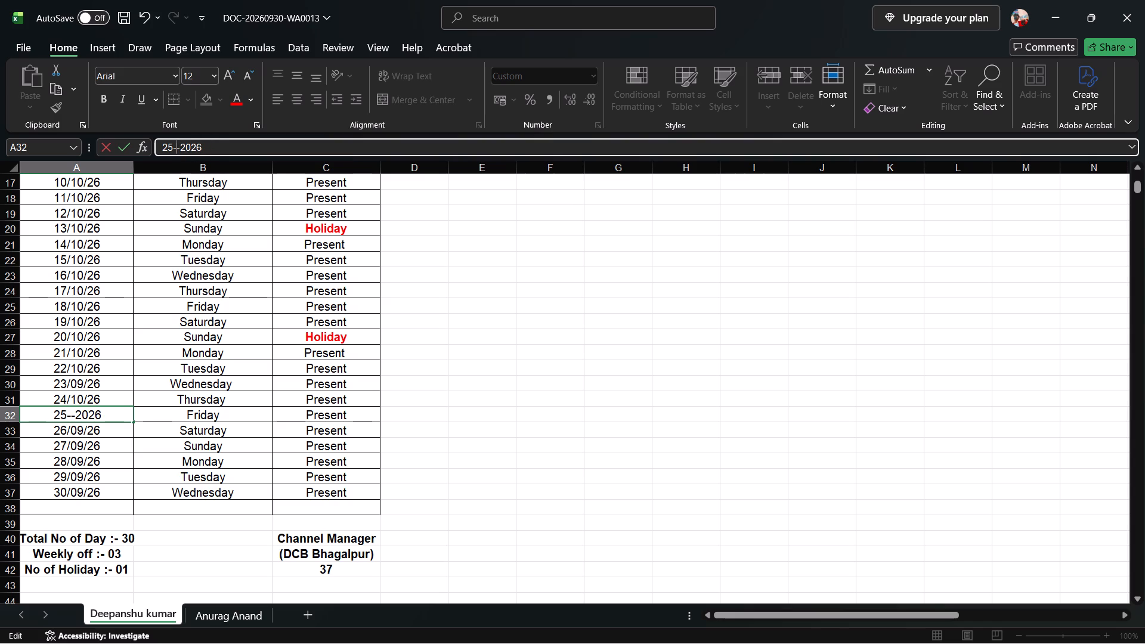
type("10")
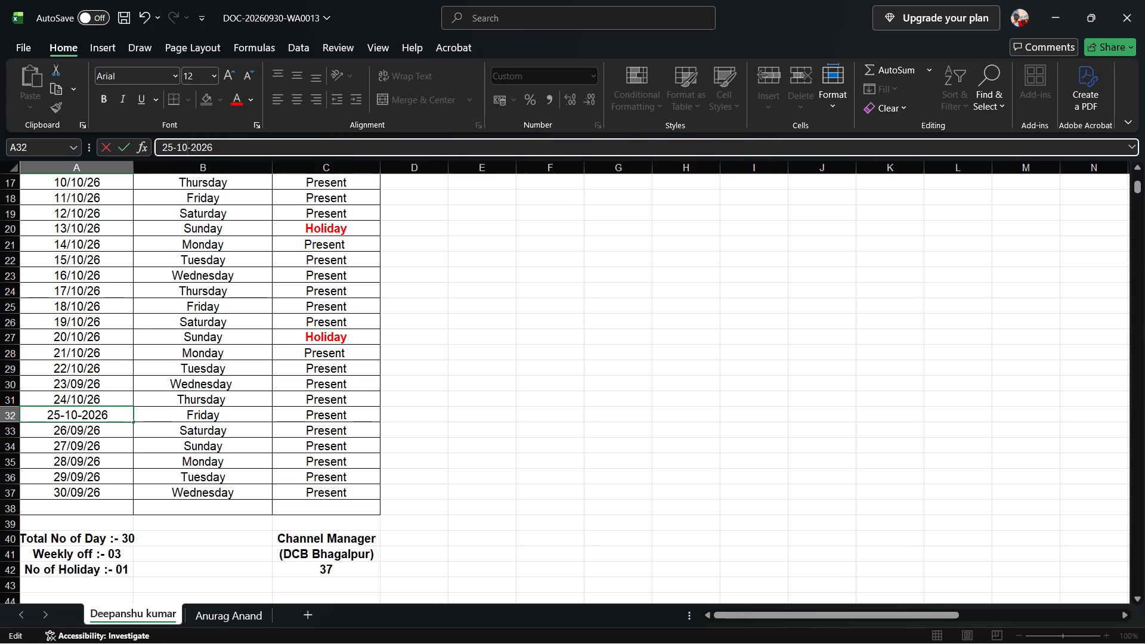
Change the twenty-sixth attendance date in cell A33 to 26-10-2026.
left_click(113, 435)
left_click(230, 149)
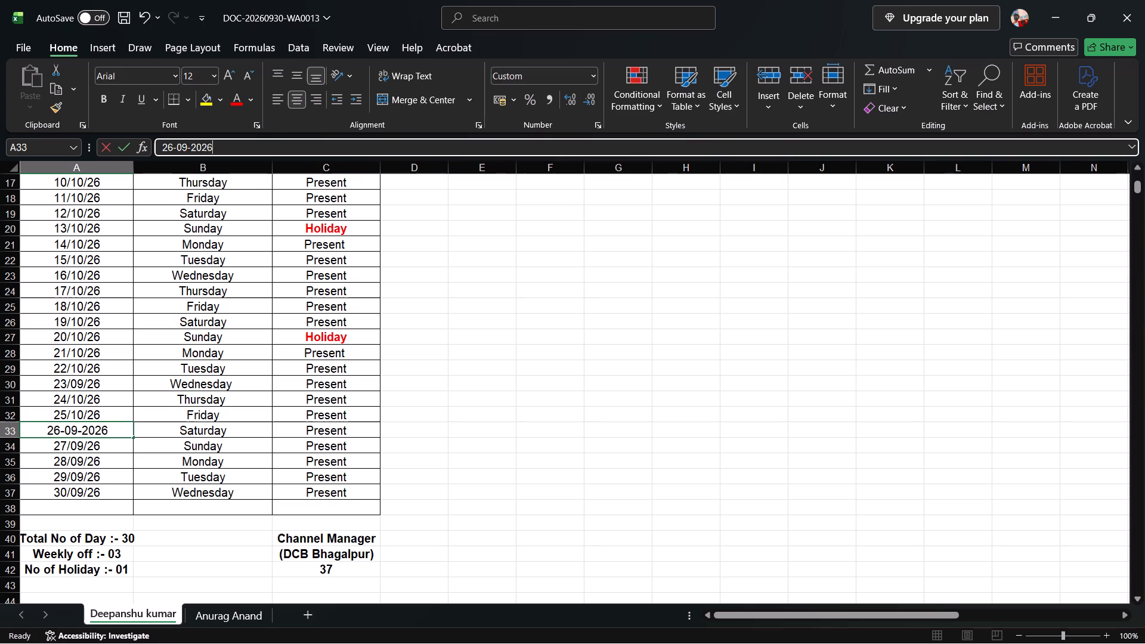
key("Left")
key("Left")
key("Left")
key("Left")
key("Left")
key("BackSpace")
key("BackSpace")
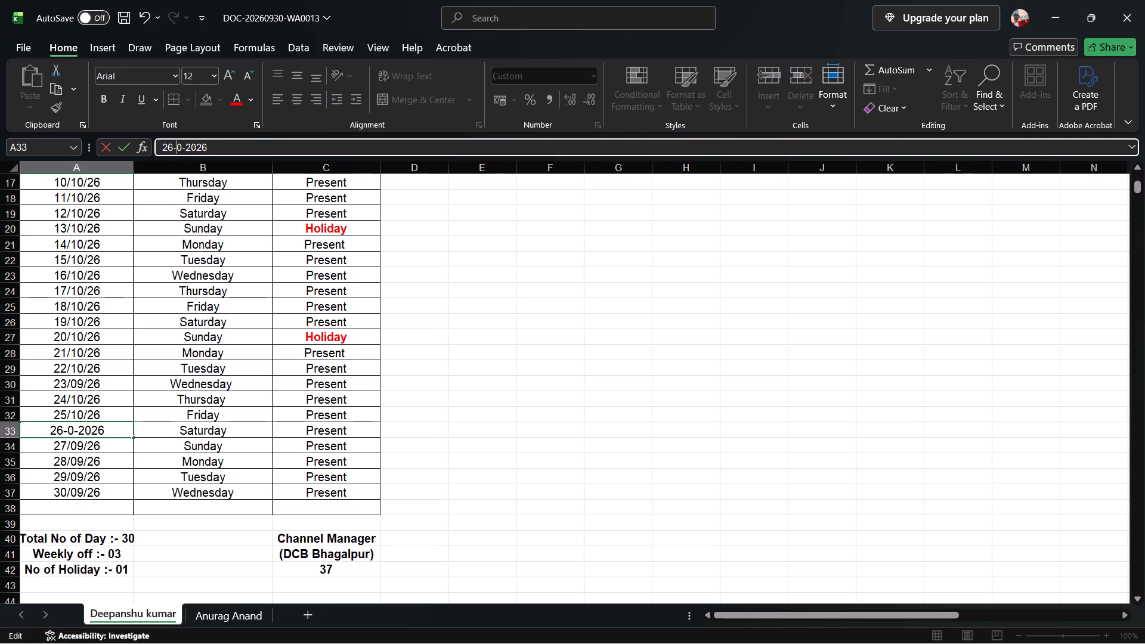
type("10")
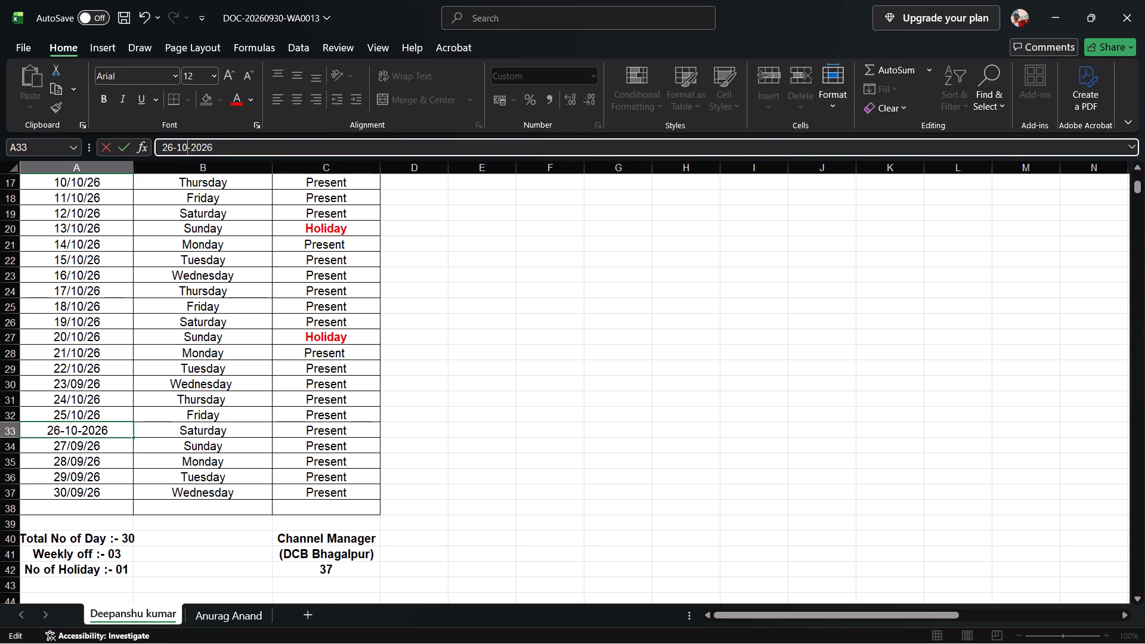
Change the twenty-seventh attendance date in cell A34 to 27-10-2026.
left_click(87, 446)
left_click(193, 153)
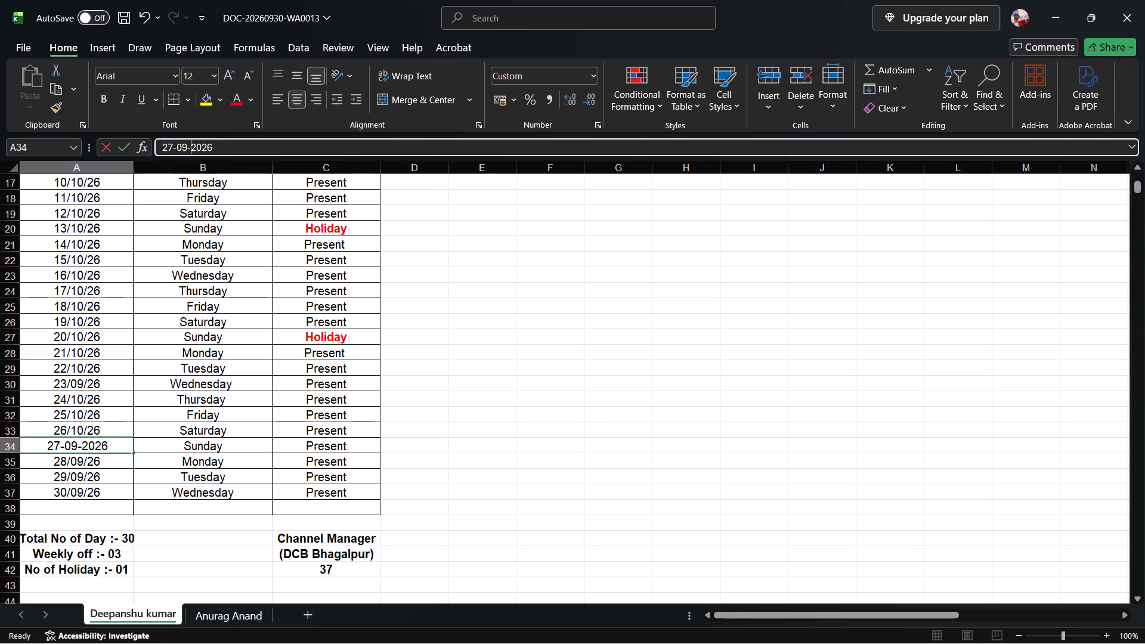
key("Left")
key("BackSpace")
key("BackSpace")
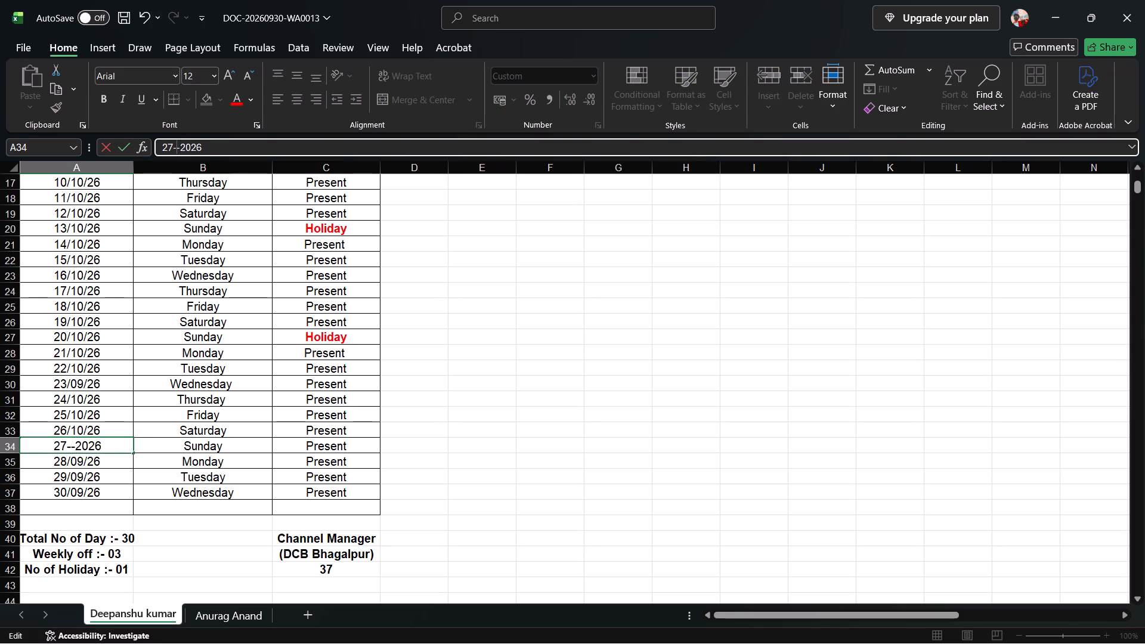
type("10")
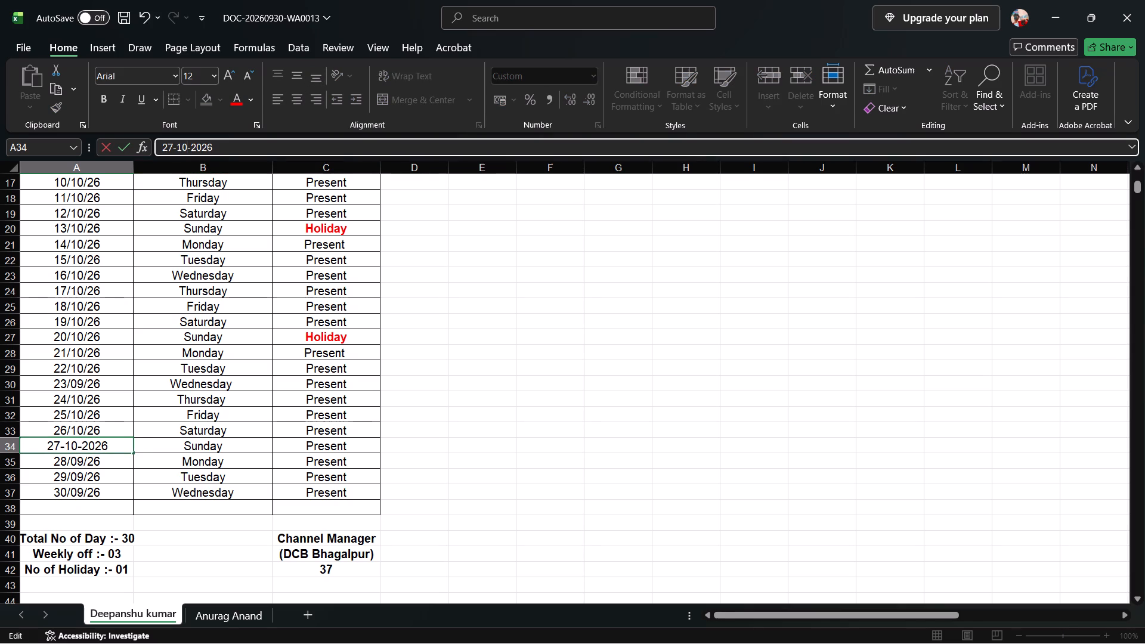
Change the twenty-eighth attendance date in cell A35 to 28-10-2026.
left_click(98, 463)
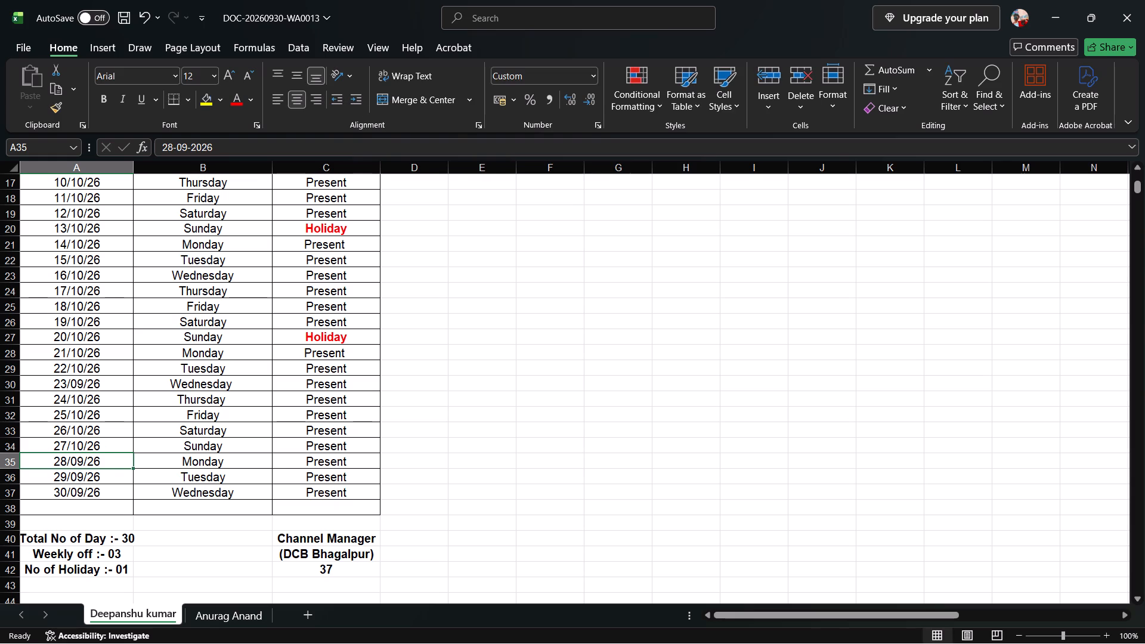
left_click(195, 144)
key("Left")
key("Left")
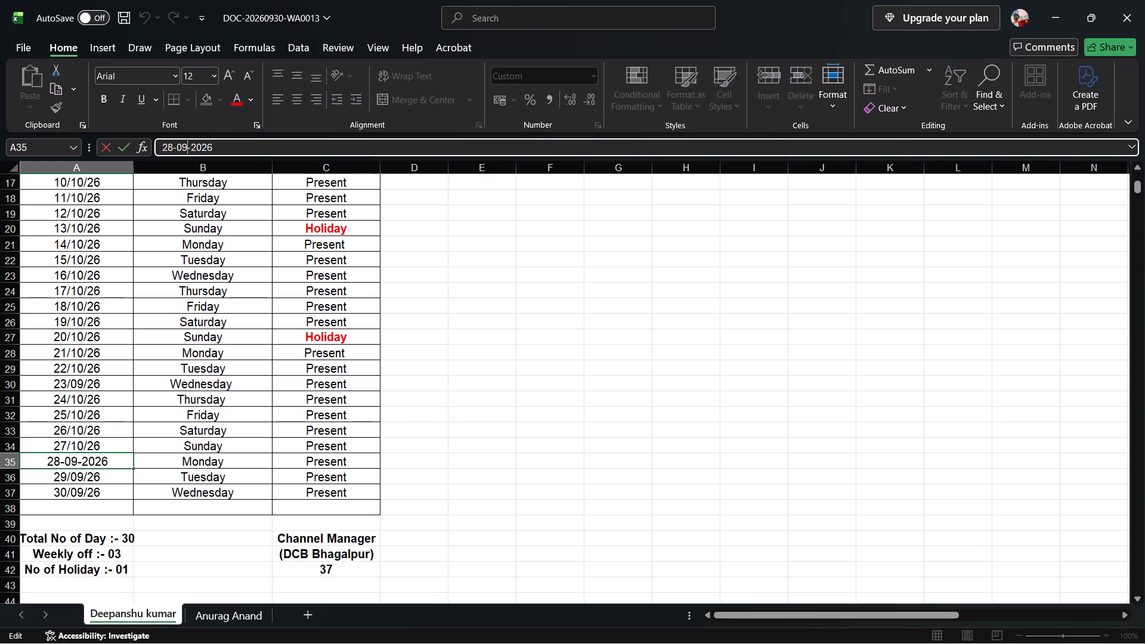
key("BackSpace")
key("BackSpace")
type("10")
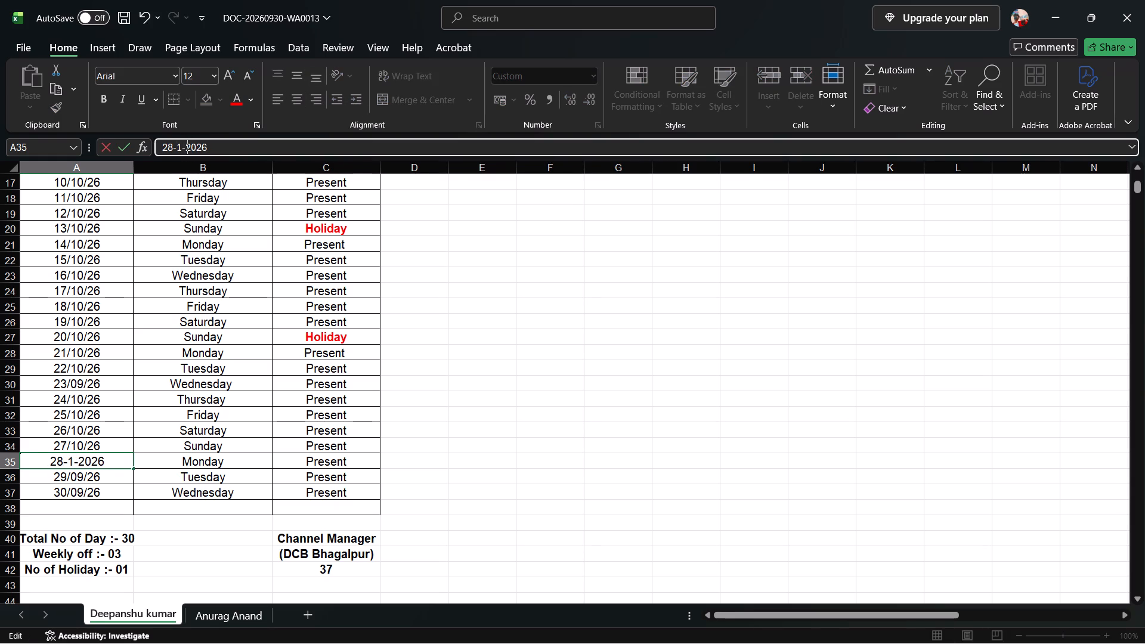
left_click(92, 465)
Change the twenty-ninth attendance date in cell A36 to 29-10-2026.
left_click(98, 474)
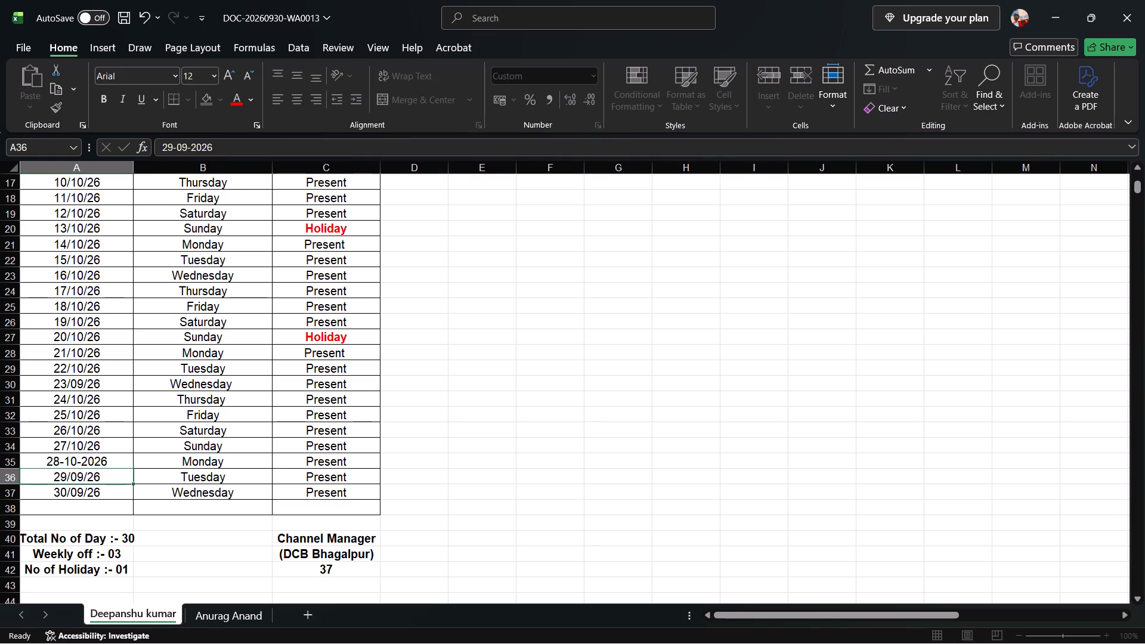
left_click(188, 151)
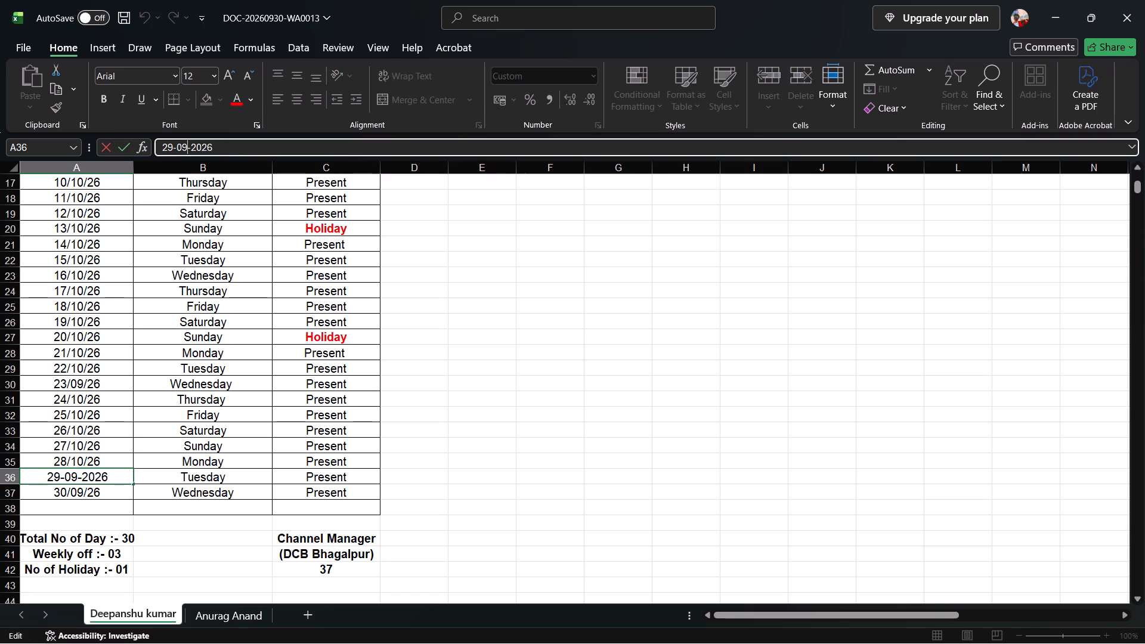
key("BackSpace")
key("BackSpace")
type("10")
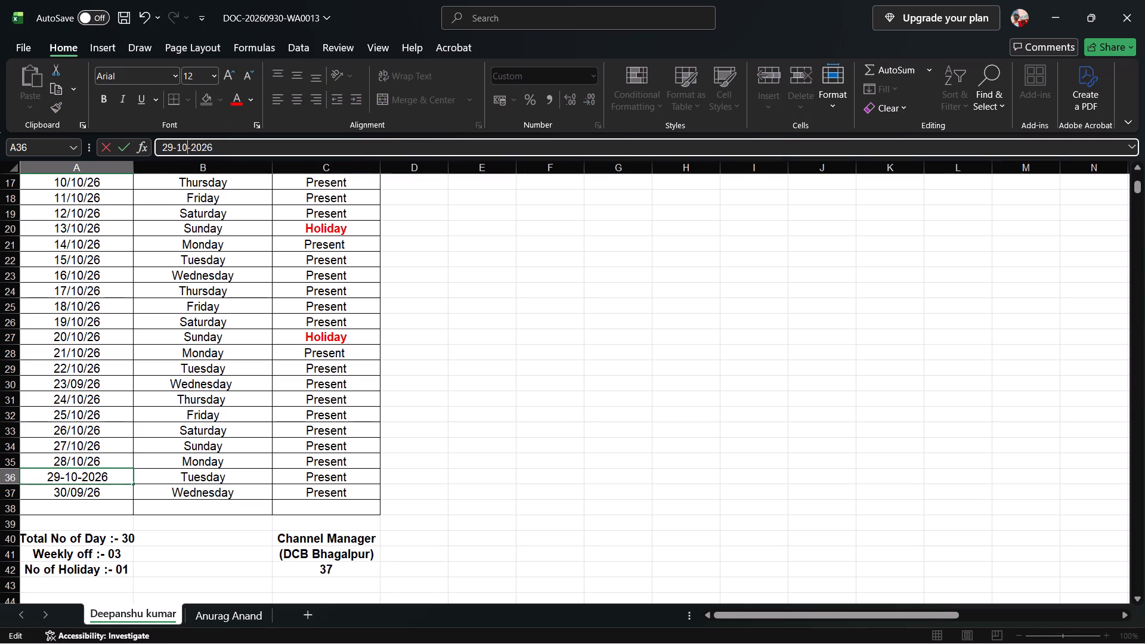
left_click(103, 505)
Change the thirtieth attendance date in cell A37 to 30-10-2026.
left_click(114, 494)
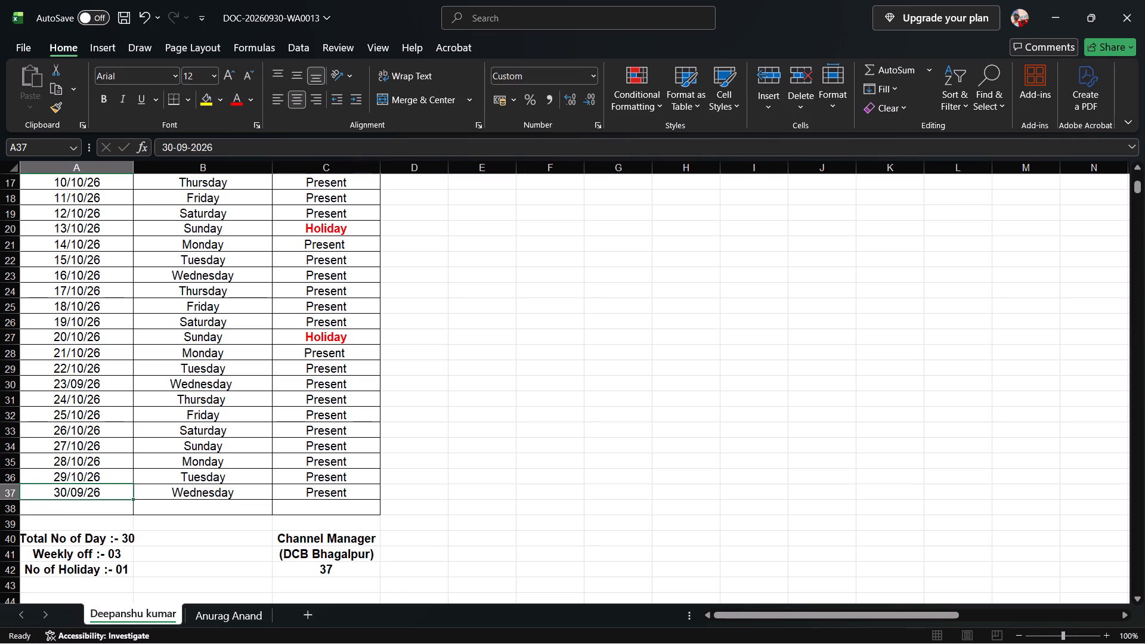
left_click(193, 147)
key("Left")
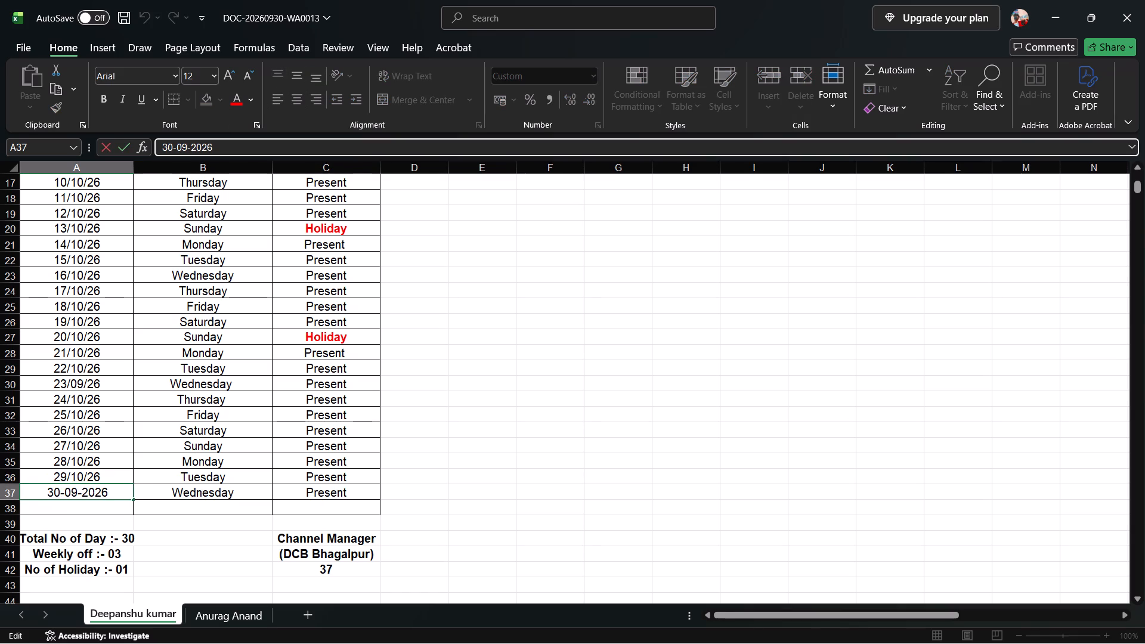
key("BackSpace")
key("BackSpace")
type("10")
Enter 31/10/26 as the thirty-first attendance date in the empty cell A38.
left_click(83, 509)
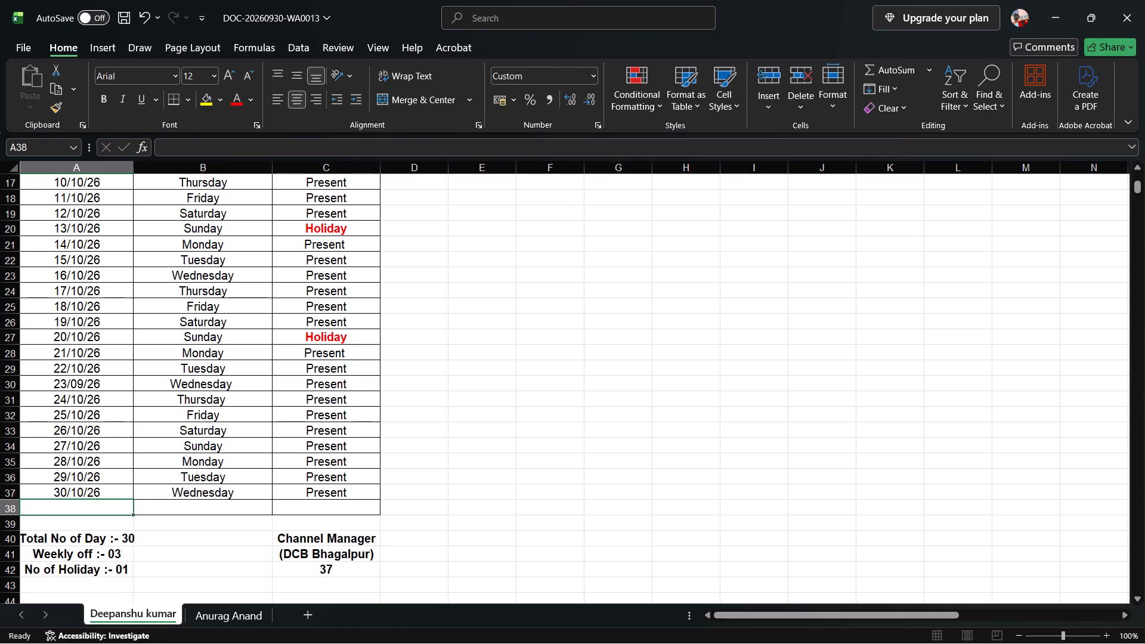
type("31")
key("minus")
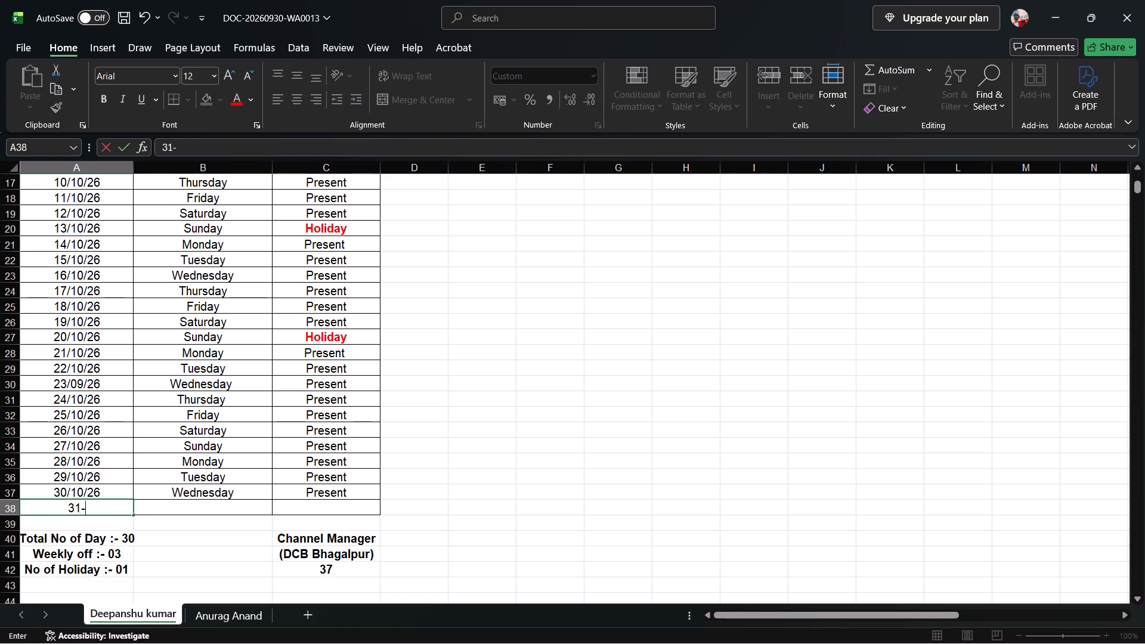
type("10")
key("BackSpace")
key("BackSpace")
key("BackSpace")
key("slash")
key("1")
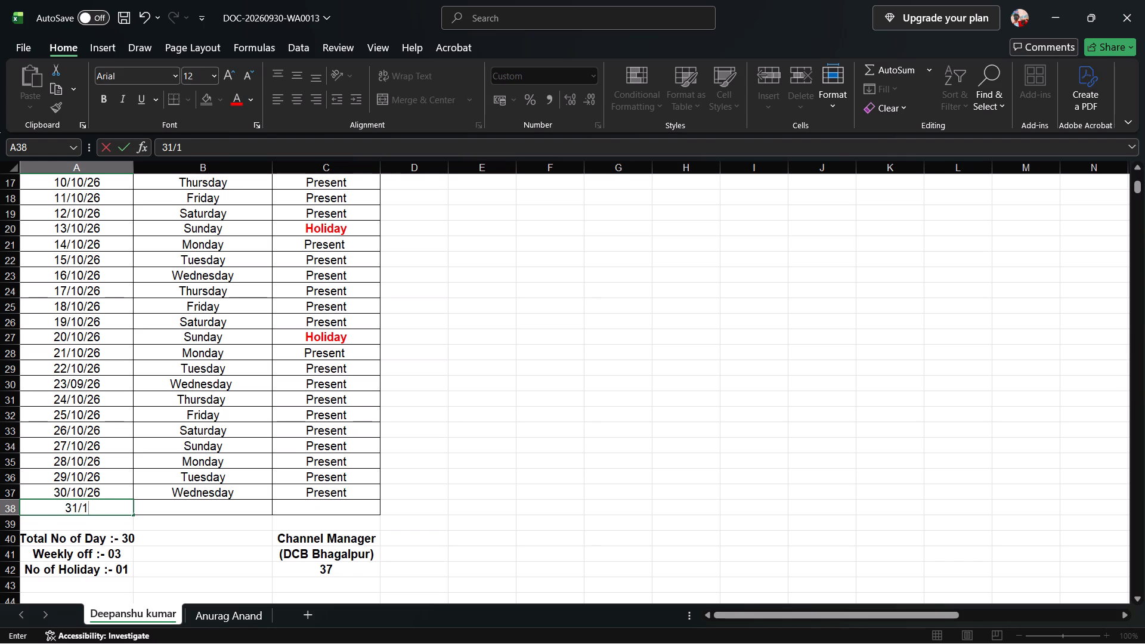
type("0/")
type("26")
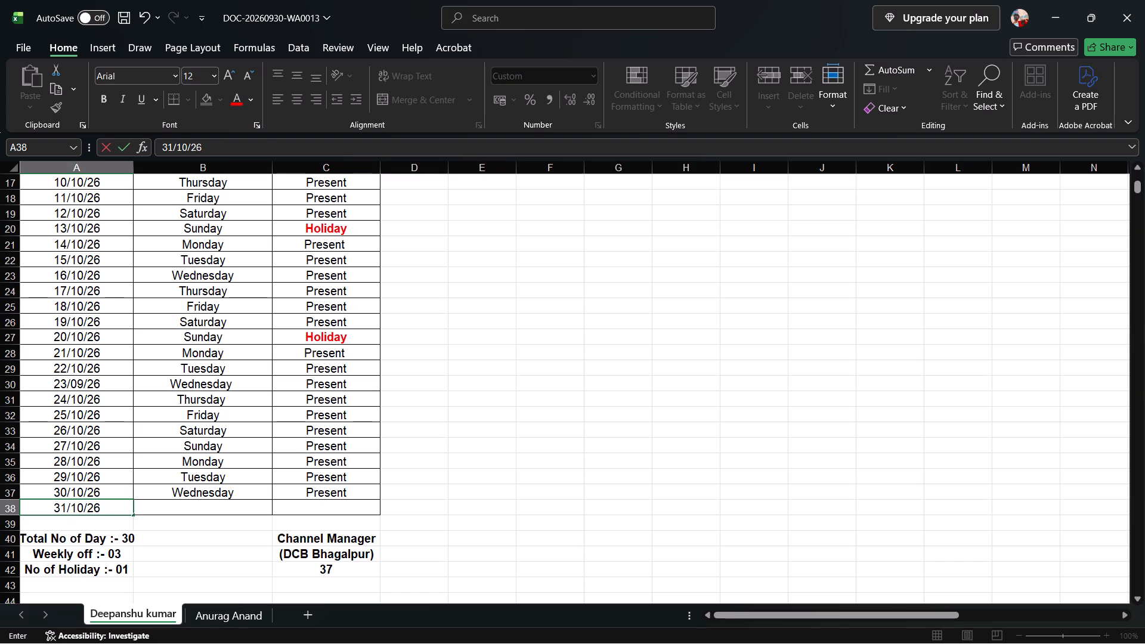
Copy the day name Thursday from the attendance day cell B24.
left_click(187, 509)
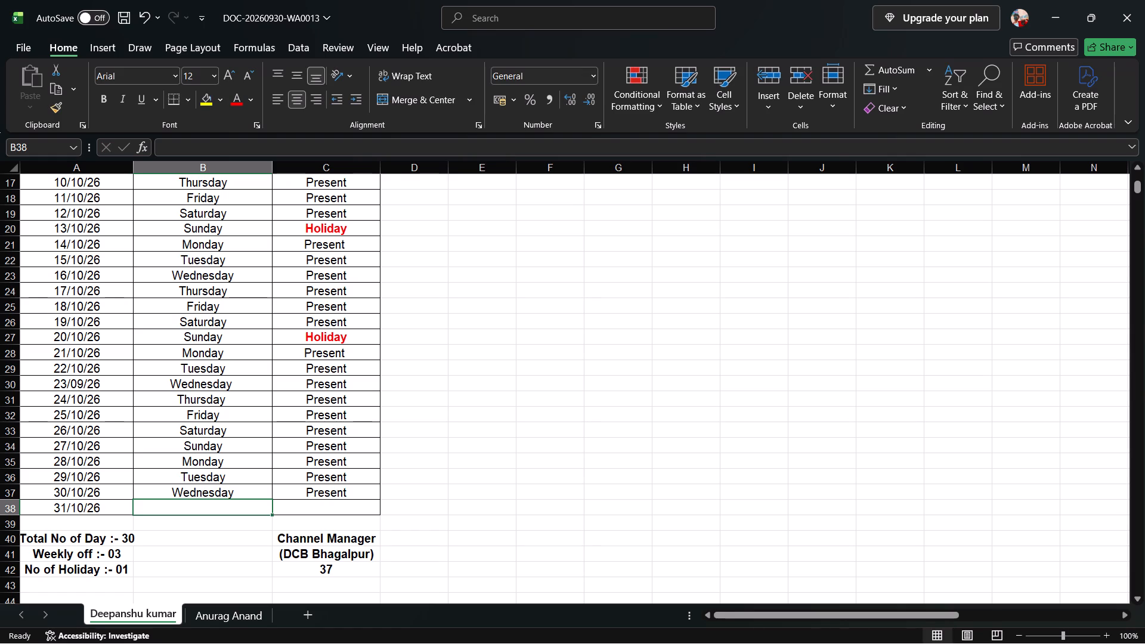
left_click_drag(240, 288, 173, 291)
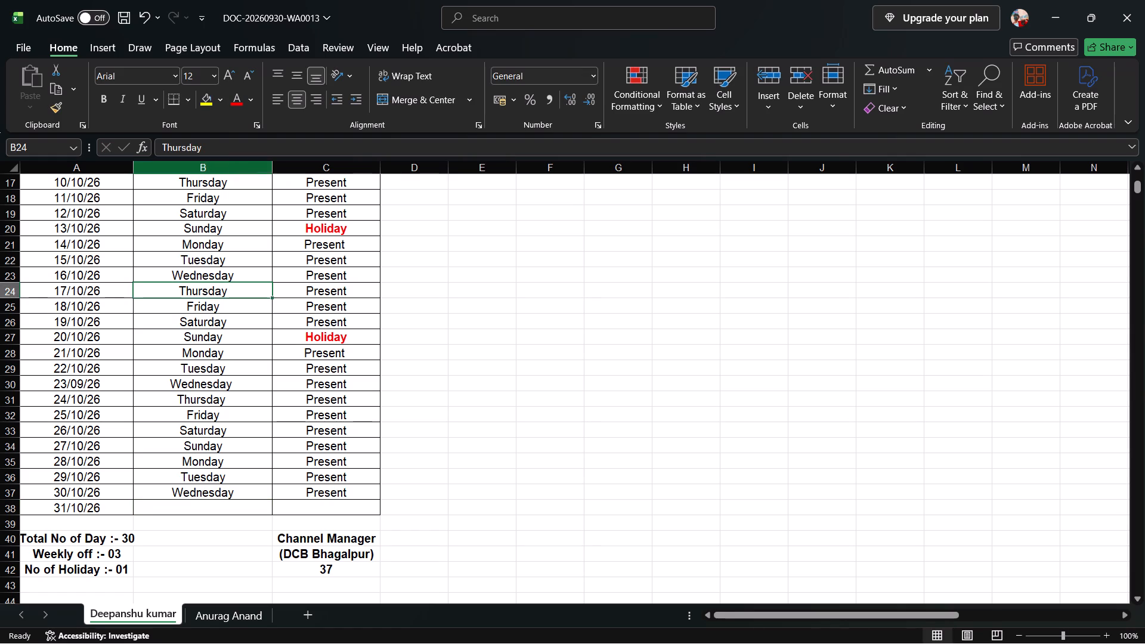
left_click_drag(230, 155, 153, 147)
key("ctrl+c")
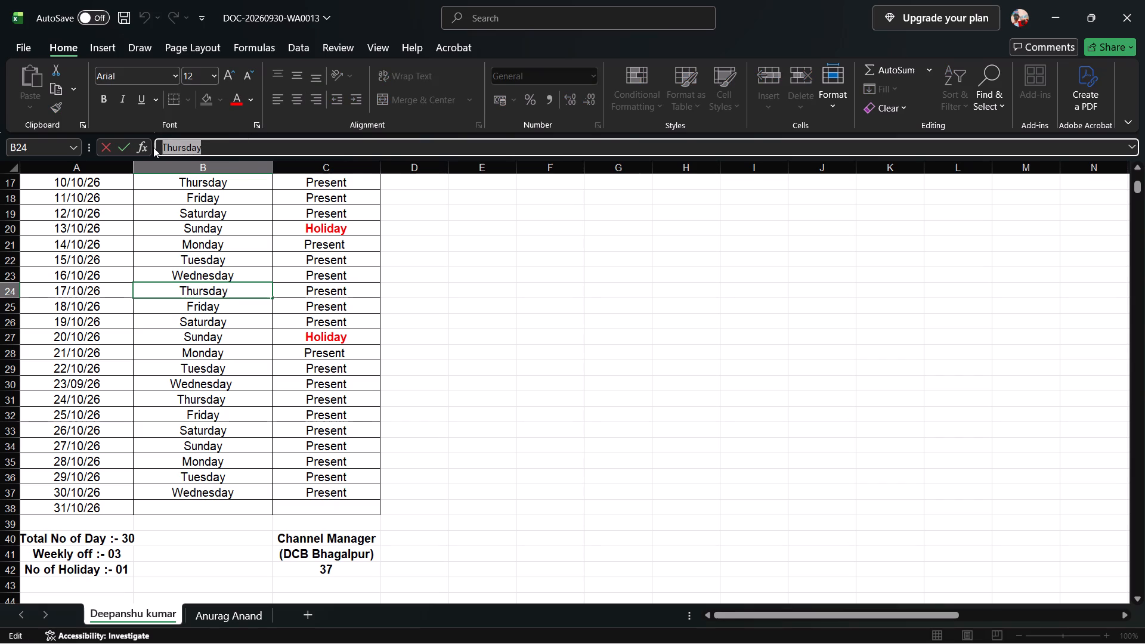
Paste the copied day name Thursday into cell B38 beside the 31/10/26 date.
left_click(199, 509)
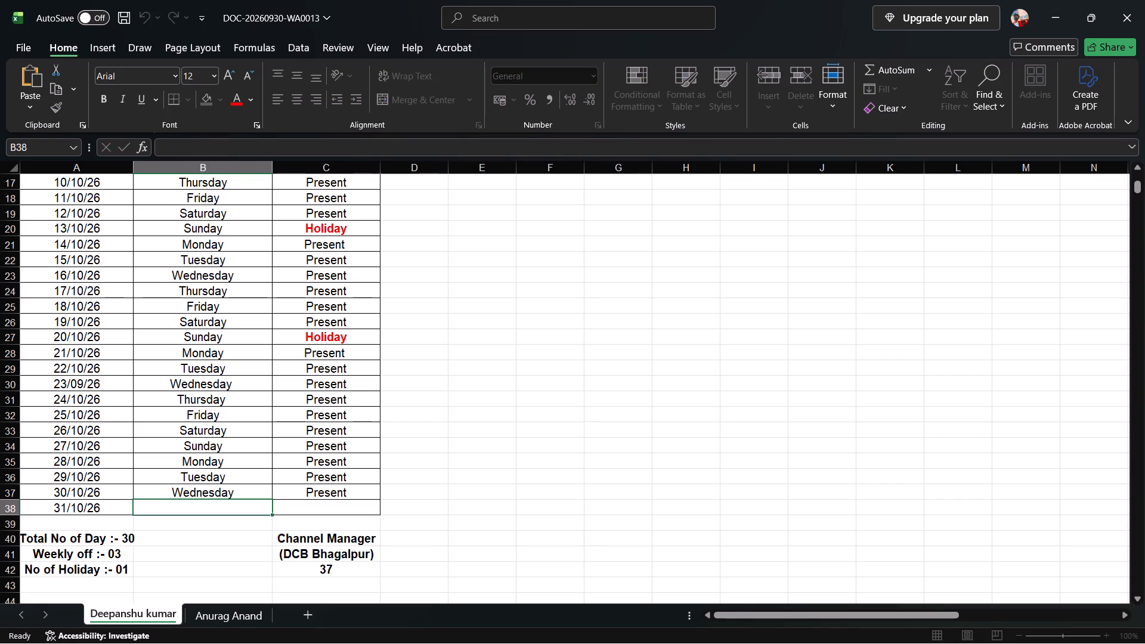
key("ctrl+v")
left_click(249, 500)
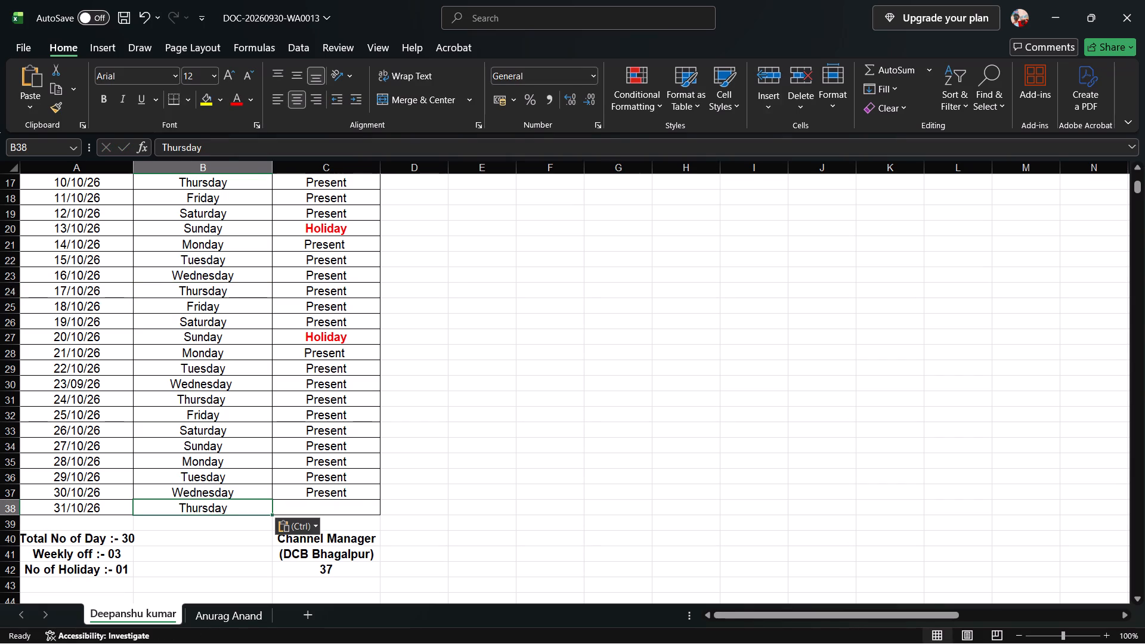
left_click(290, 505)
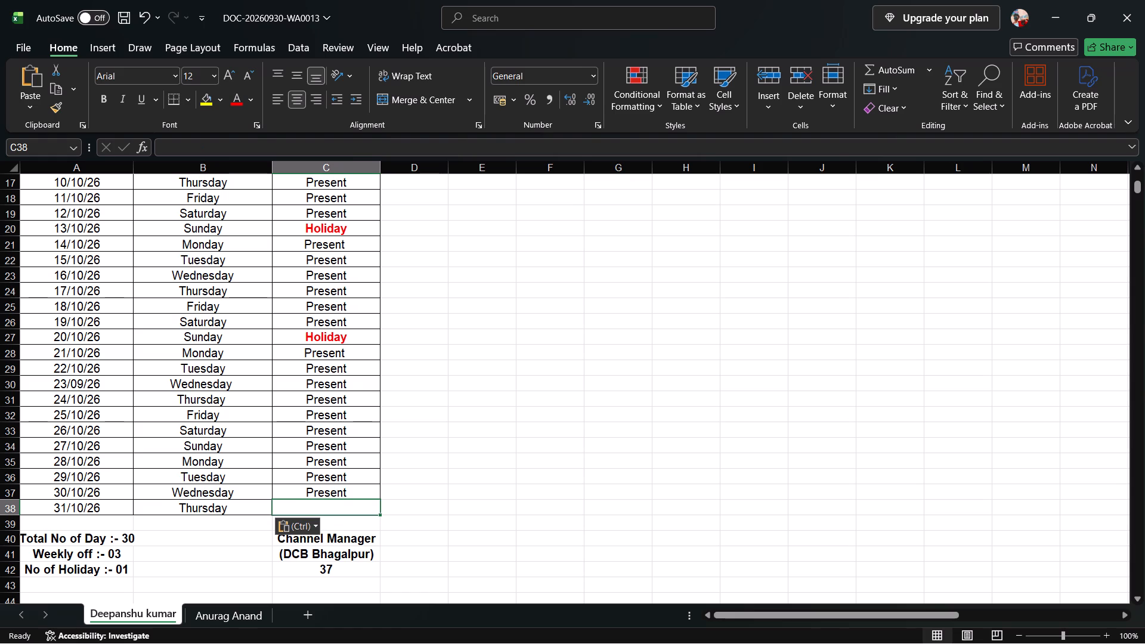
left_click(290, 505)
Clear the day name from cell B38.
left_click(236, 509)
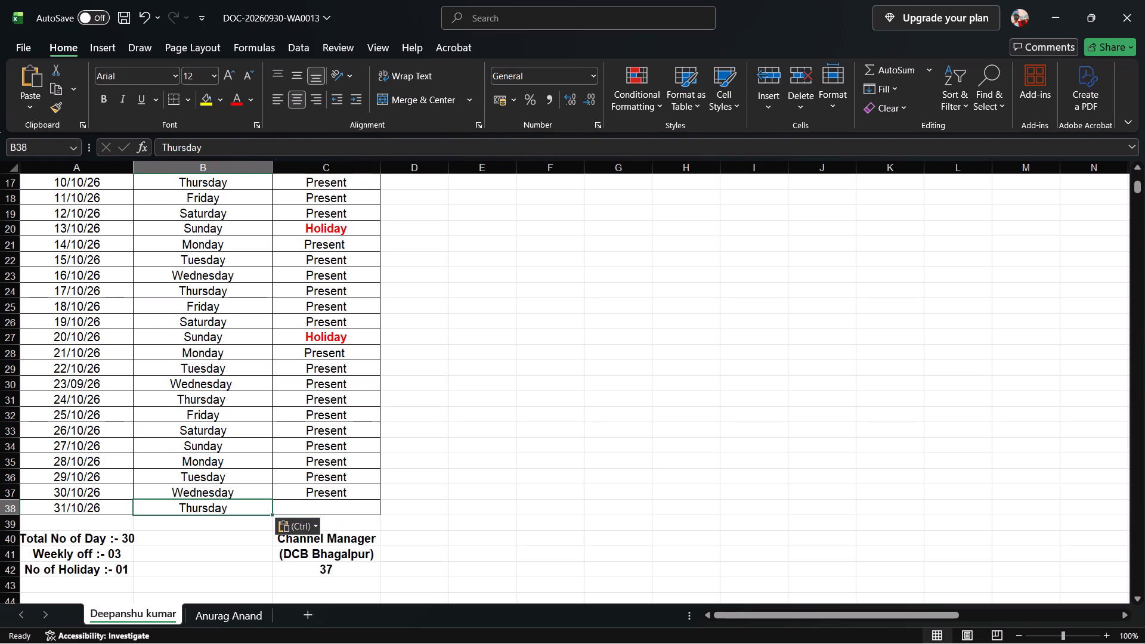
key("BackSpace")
Replace the attendance day for 01/10/26 in cell B8 with the copied day name Thursday.
scroll(203, 351, "up", 6)
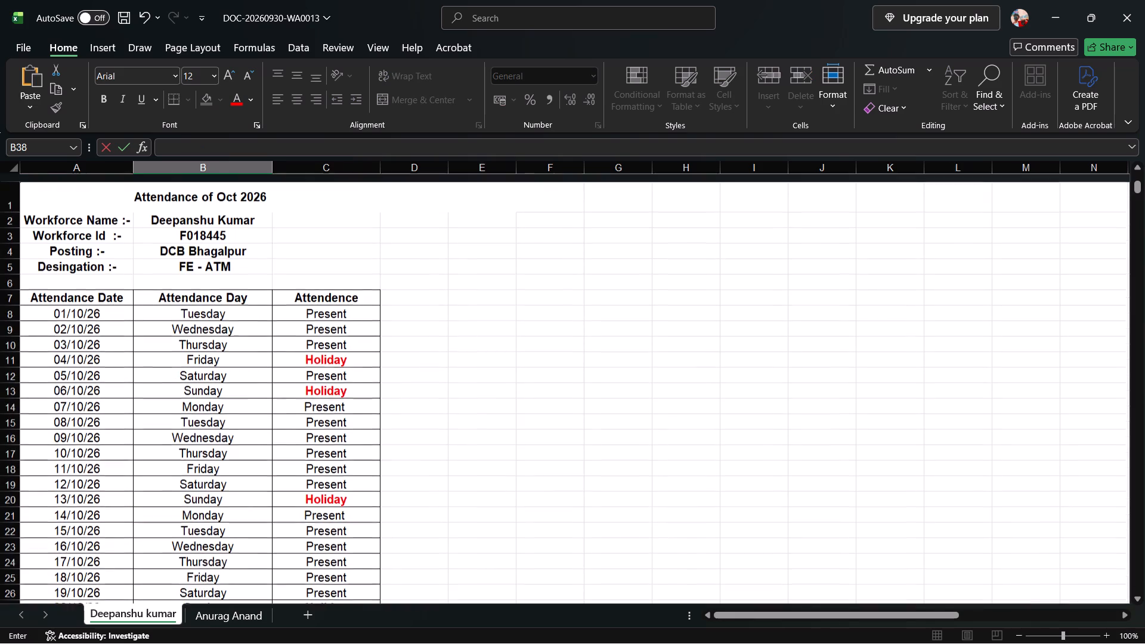
left_click(236, 307)
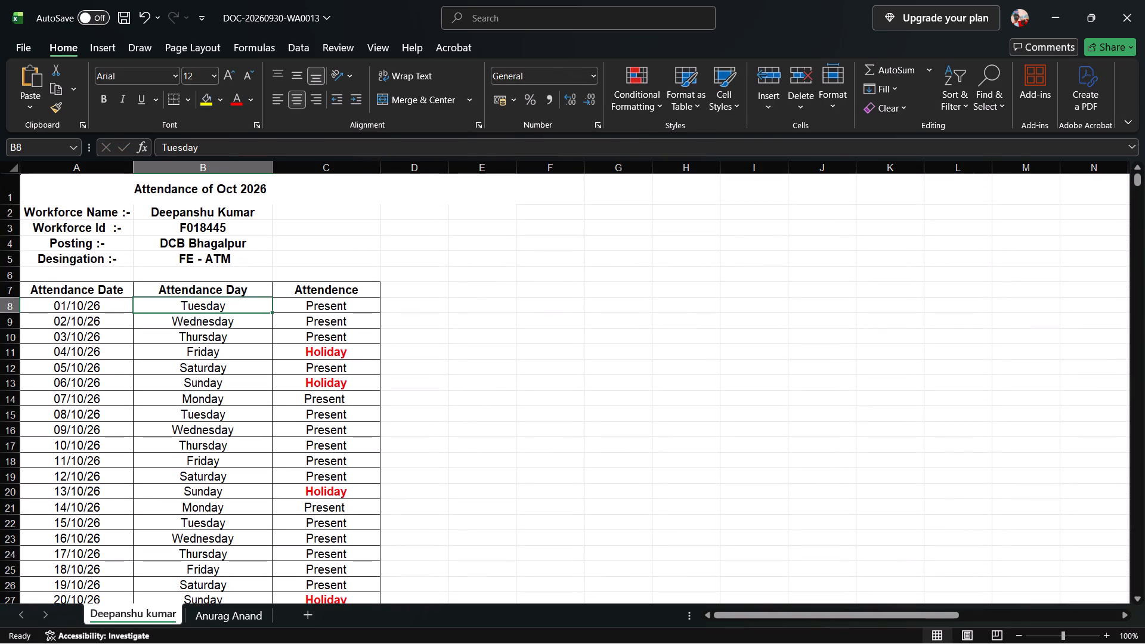
key("BackSpace")
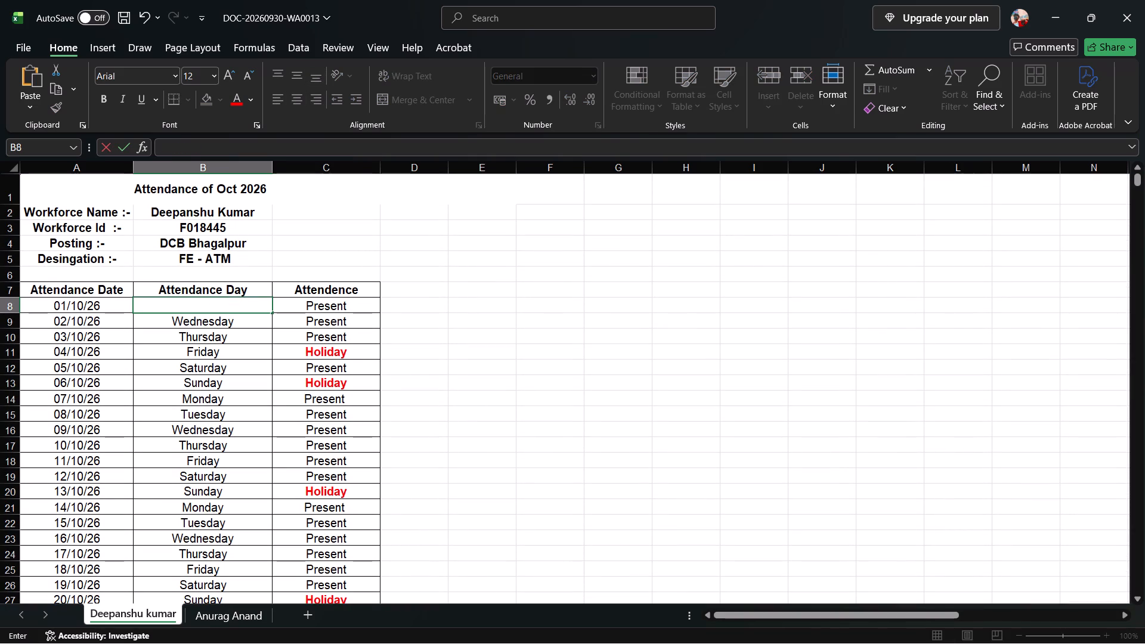
key("ctrl+v")
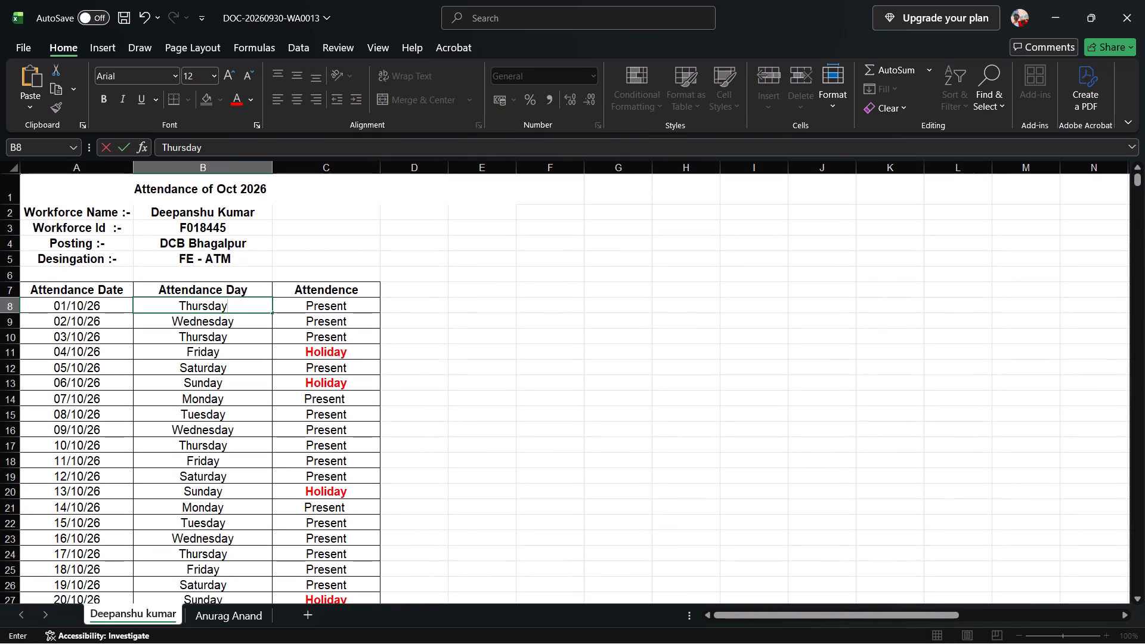
left_click(236, 330)
Change the attendance day for 02/10/26 in cell B9 to Friday.
left_click(247, 323)
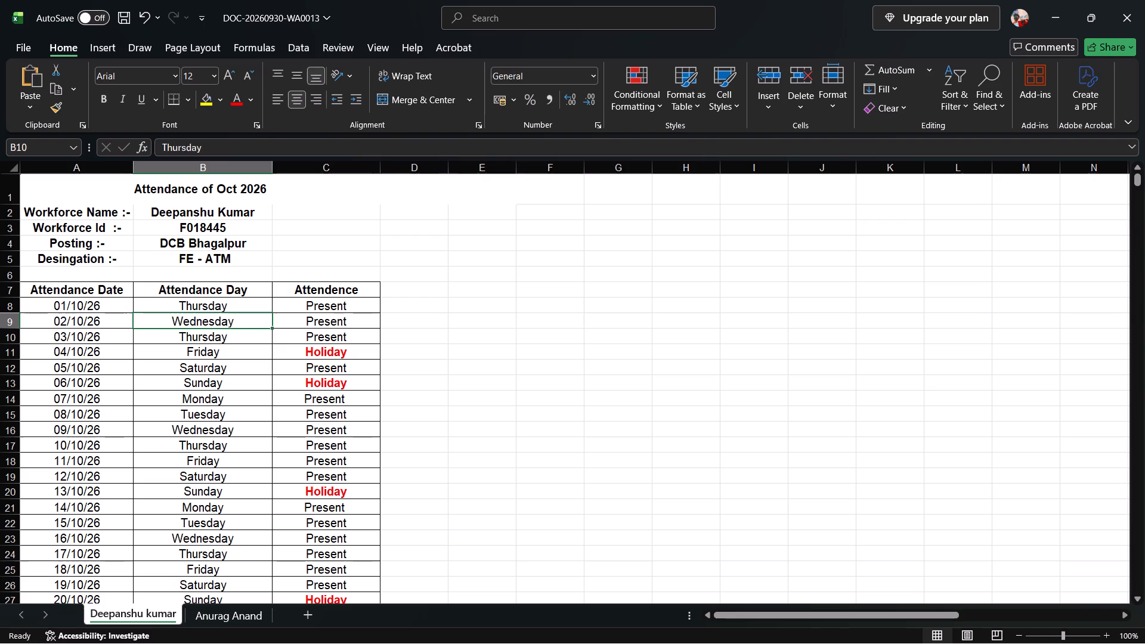
key("BackSpace")
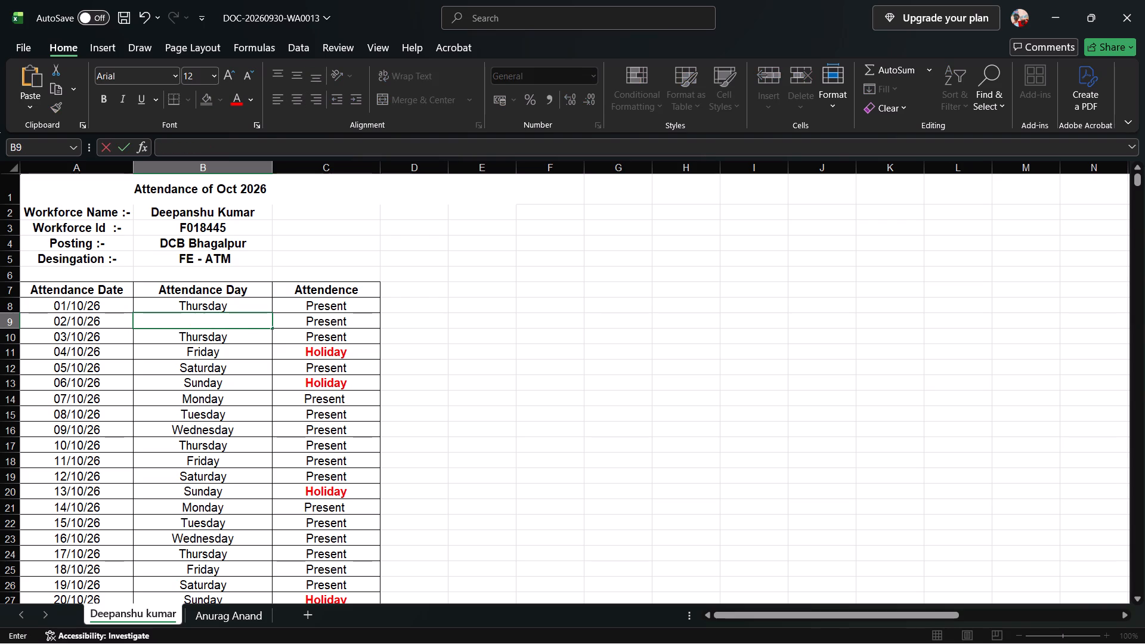
type("fi")
key("BackSpace")
key("BackSpace")
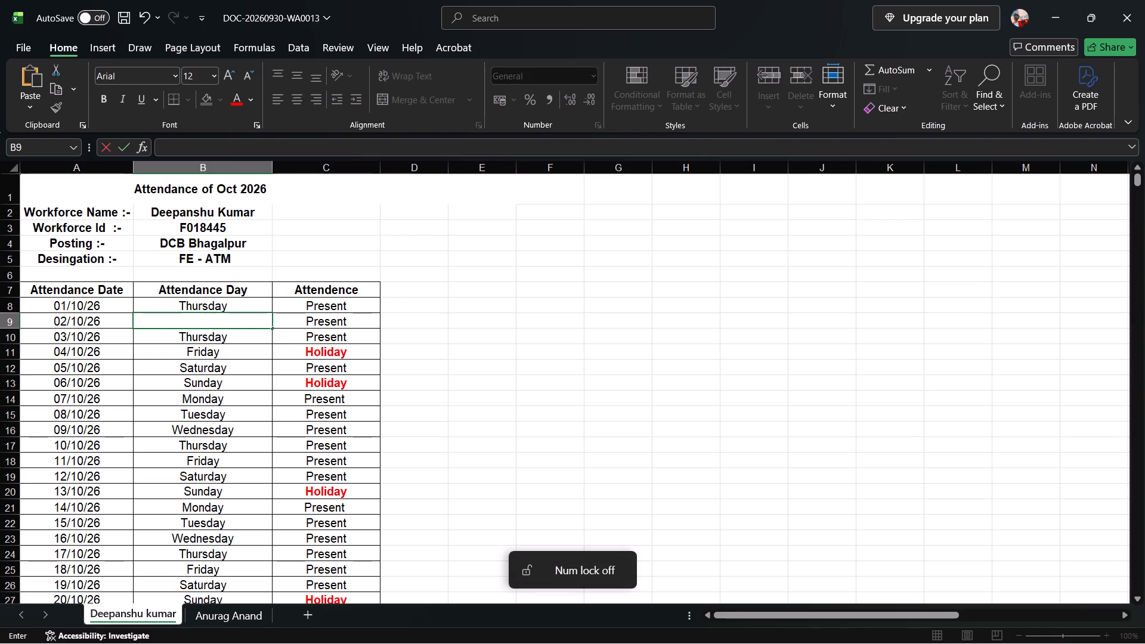
key("f")
key("Return")
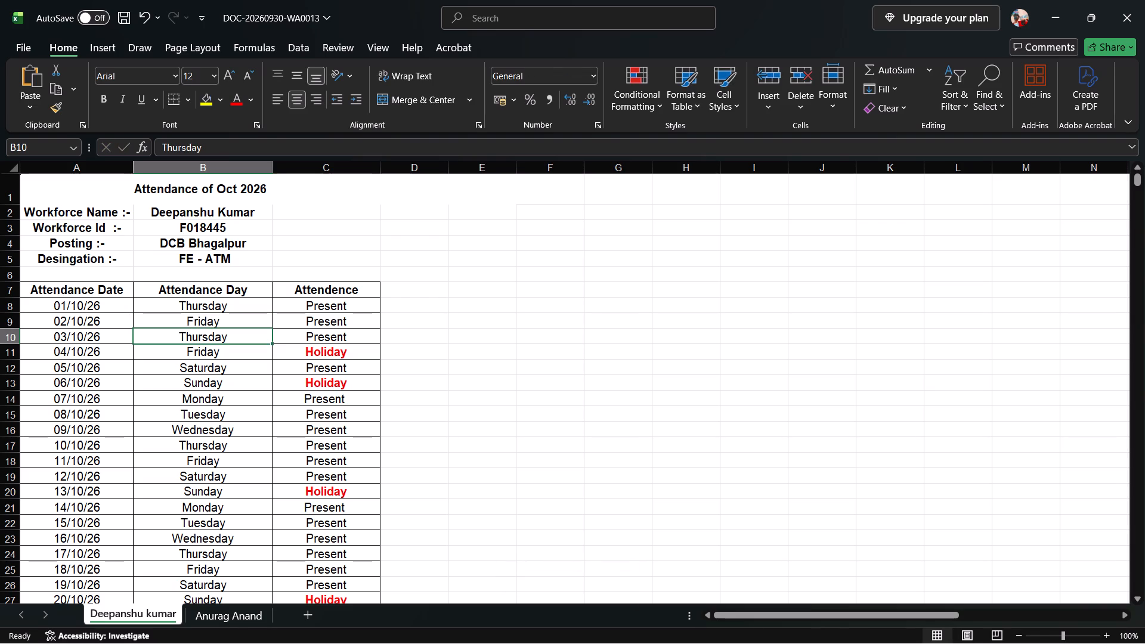
Change the attendance day for 03/10/26 in cell B10 to Saturday.
left_click(238, 346)
left_click(253, 328)
left_click(250, 337)
key("BackSpace")
type("SA")
key("Return")
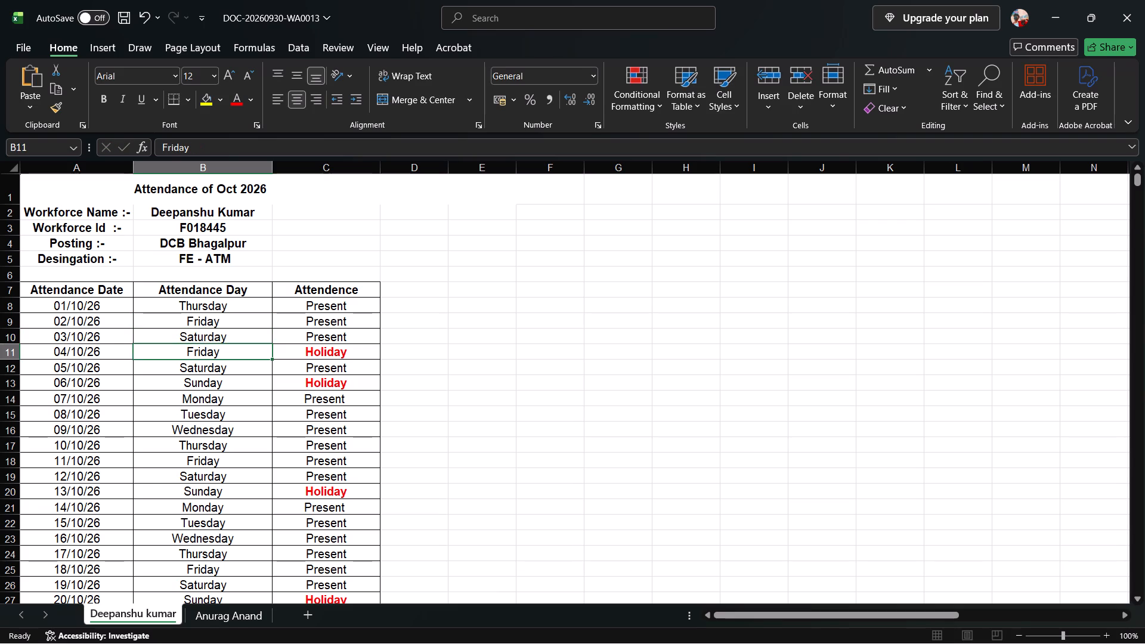
Change the attendance day for 04/10/26 in cell B11 to Sunday.
left_click(250, 360)
left_click(256, 348)
left_click(242, 355)
key("BackSpace")
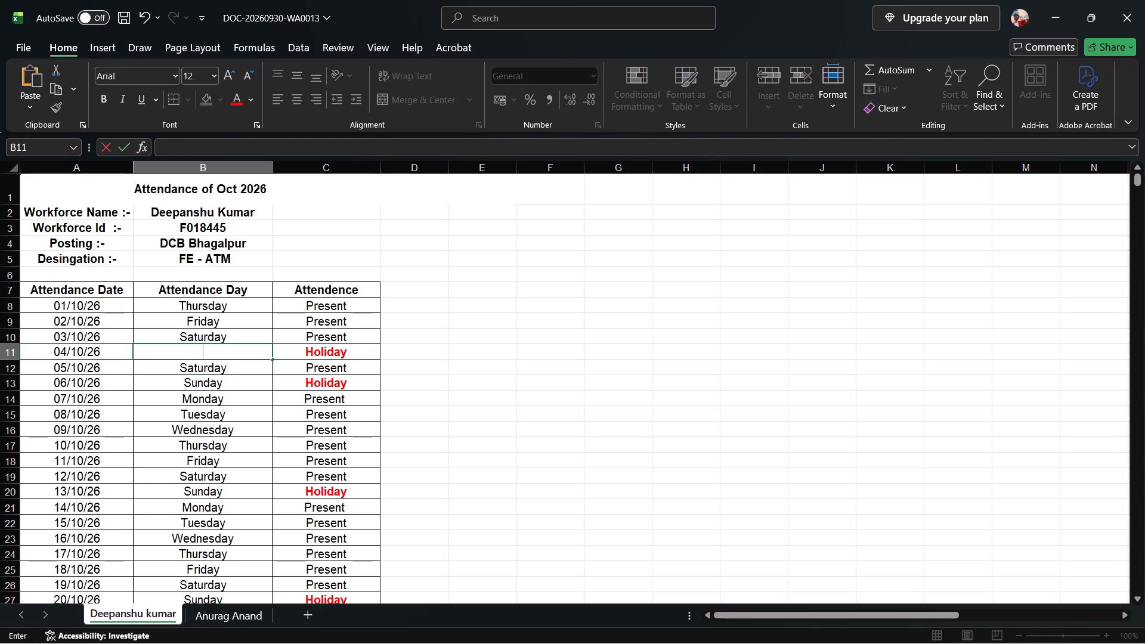
type("SU")
key("Return")
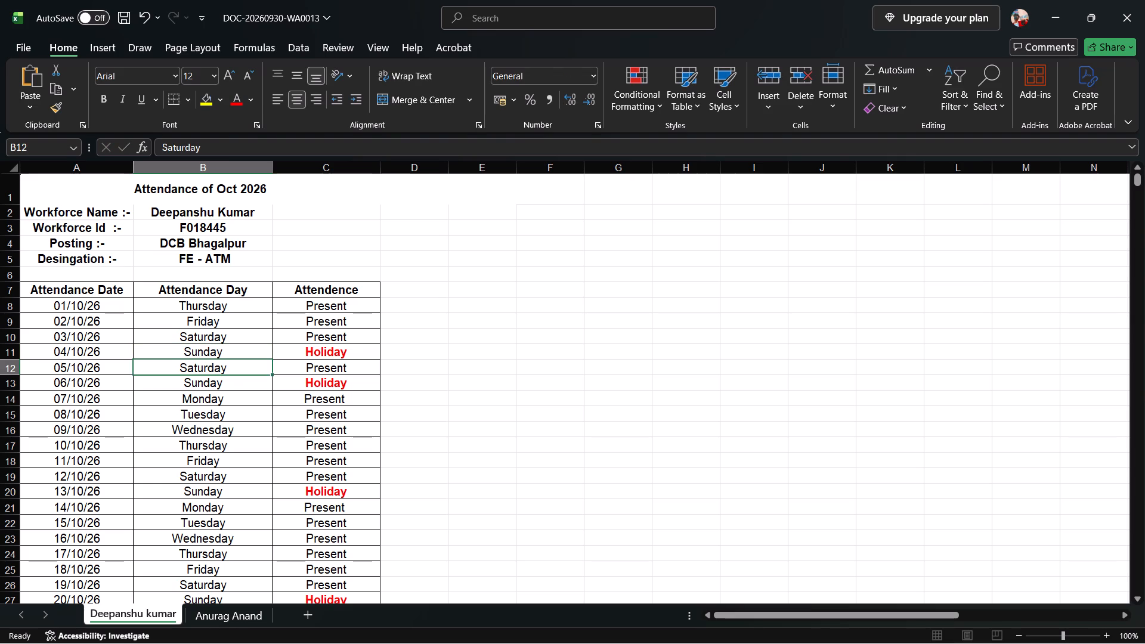
Change the attendance days for 06/10/26 and 07/10/26 in cells B13 and B14 to Monday and Tuesday.
left_click(209, 383)
key("BackSpace")
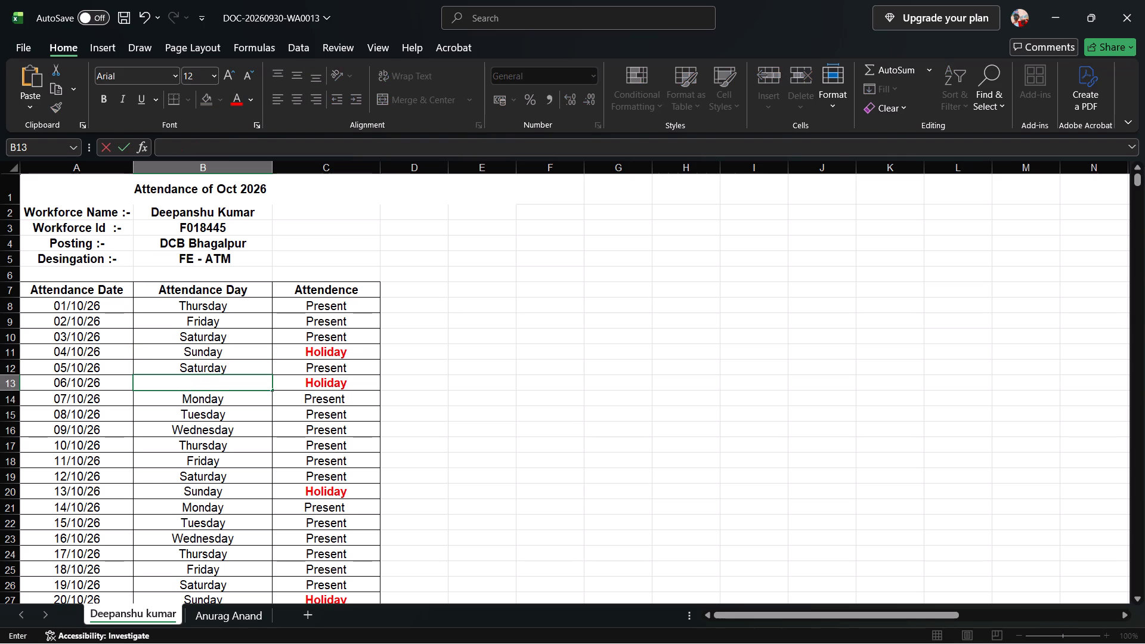
key("m")
key("Return")
left_click(228, 396)
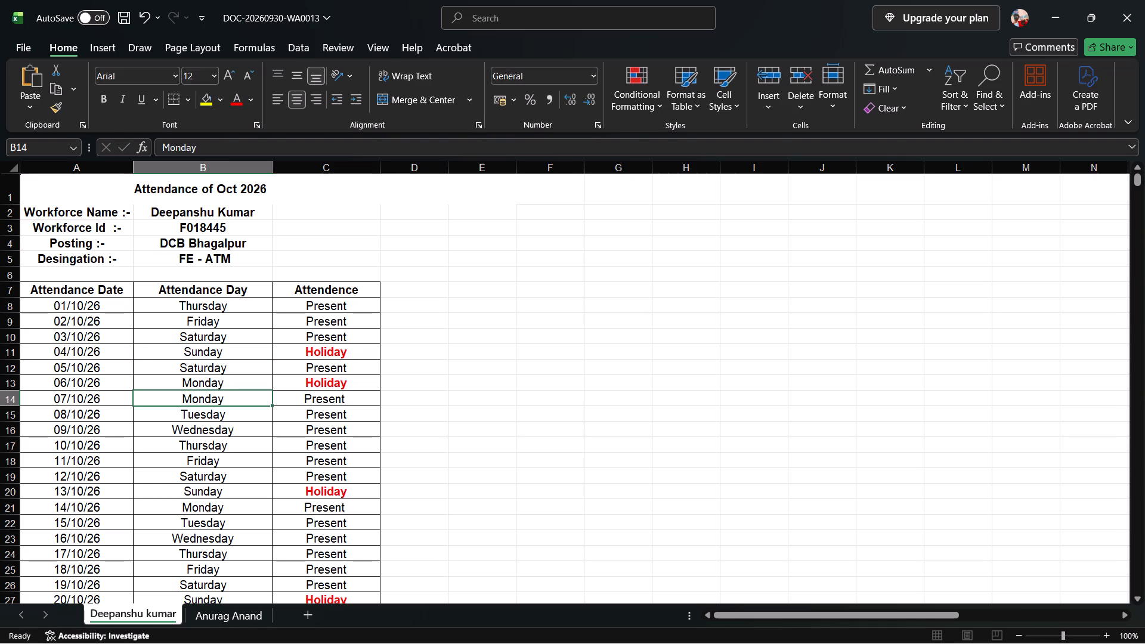
key("BackSpace")
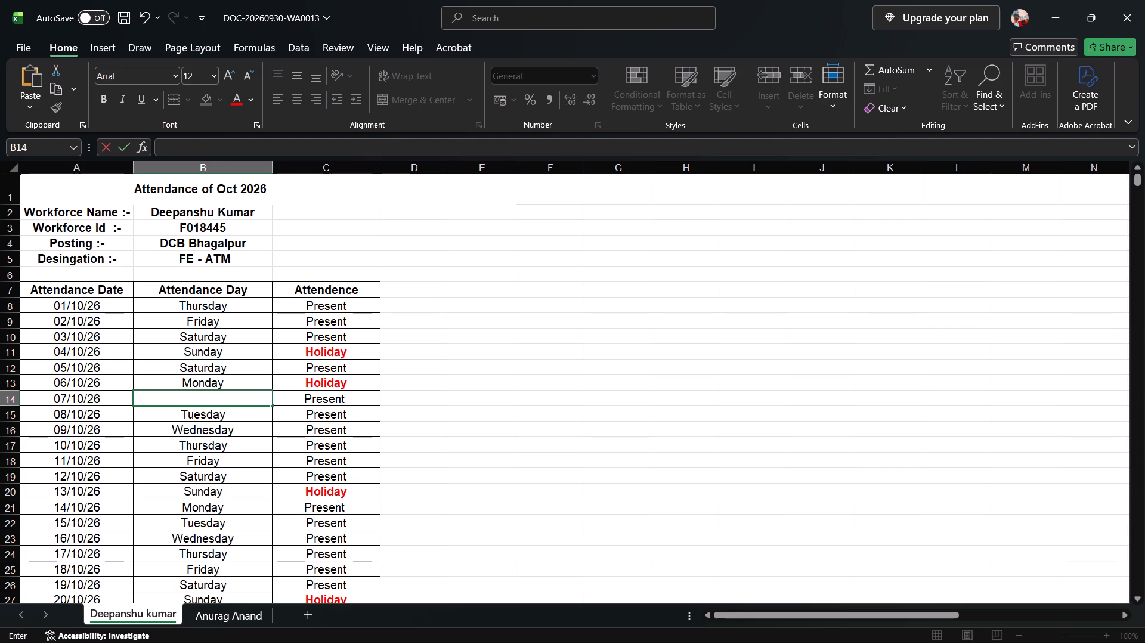
type("TU")
key("Return")
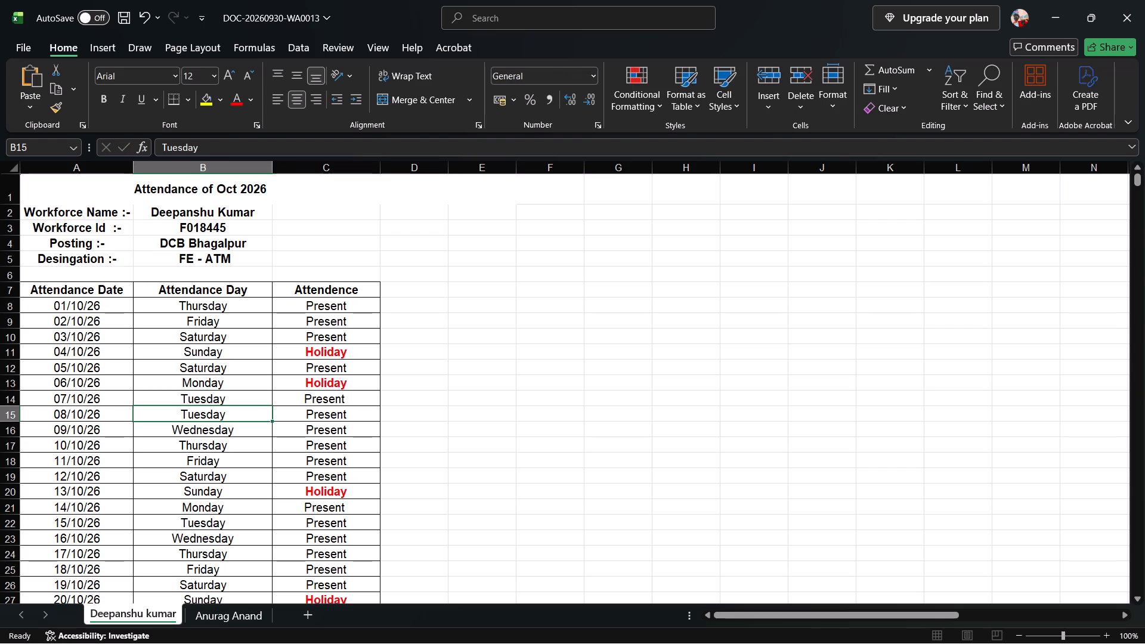
Replace the attendance day for 08/10/26 in cell B15 with the day name Wednesday copied from cell B16.
key("BackSpace")
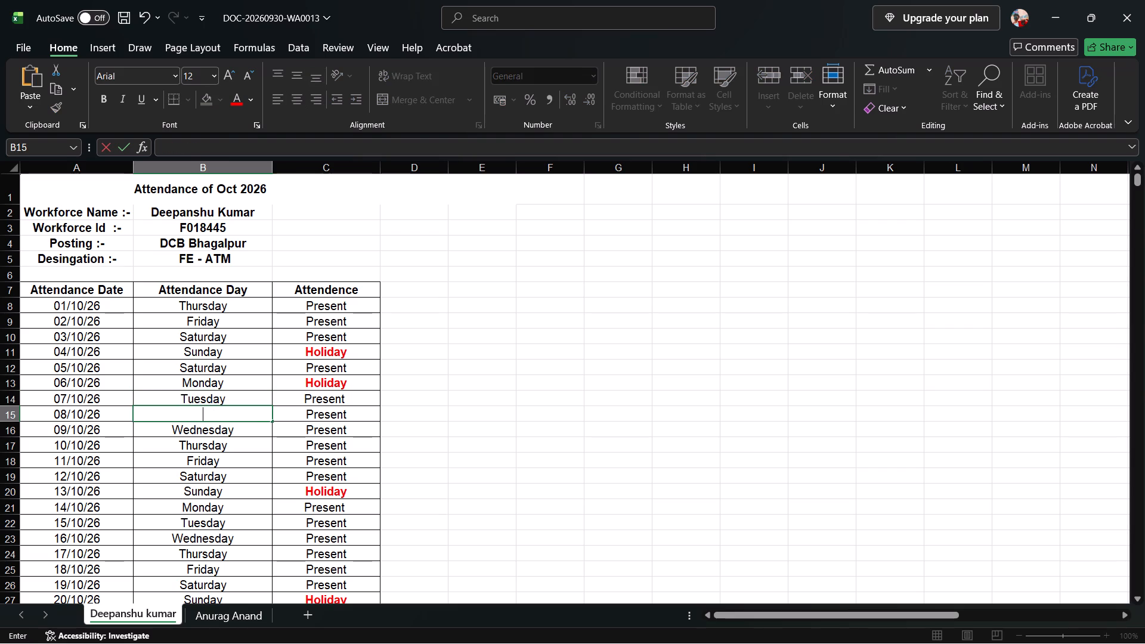
type("WE")
key("BackSpace")
key("BackSpace")
type("WE")
key("BackSpace")
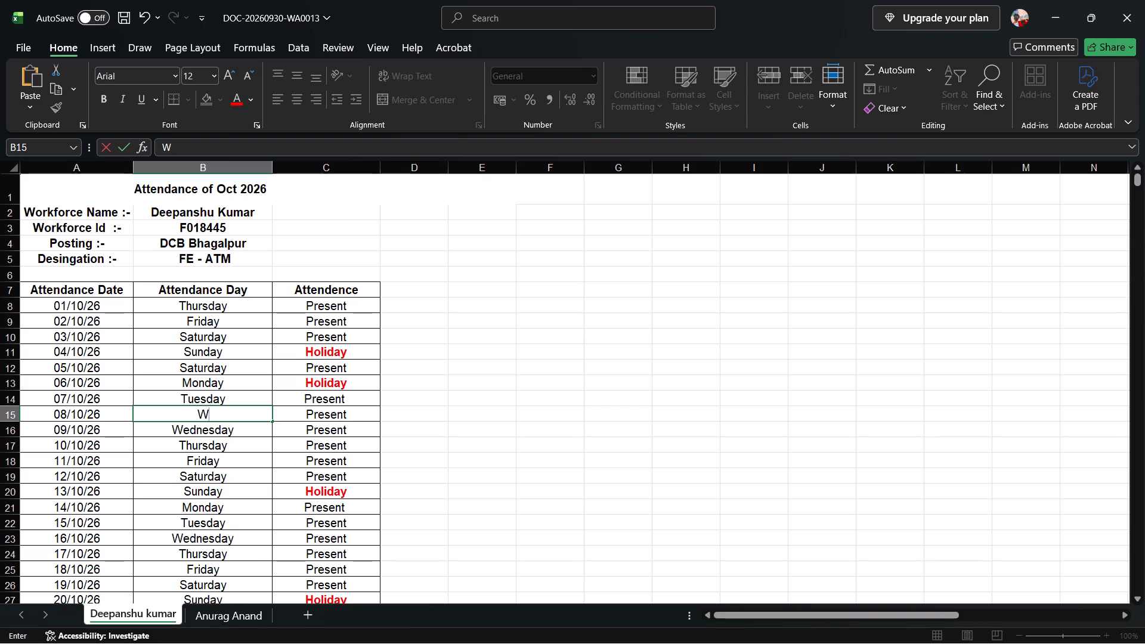
left_click_drag(237, 428, 172, 432)
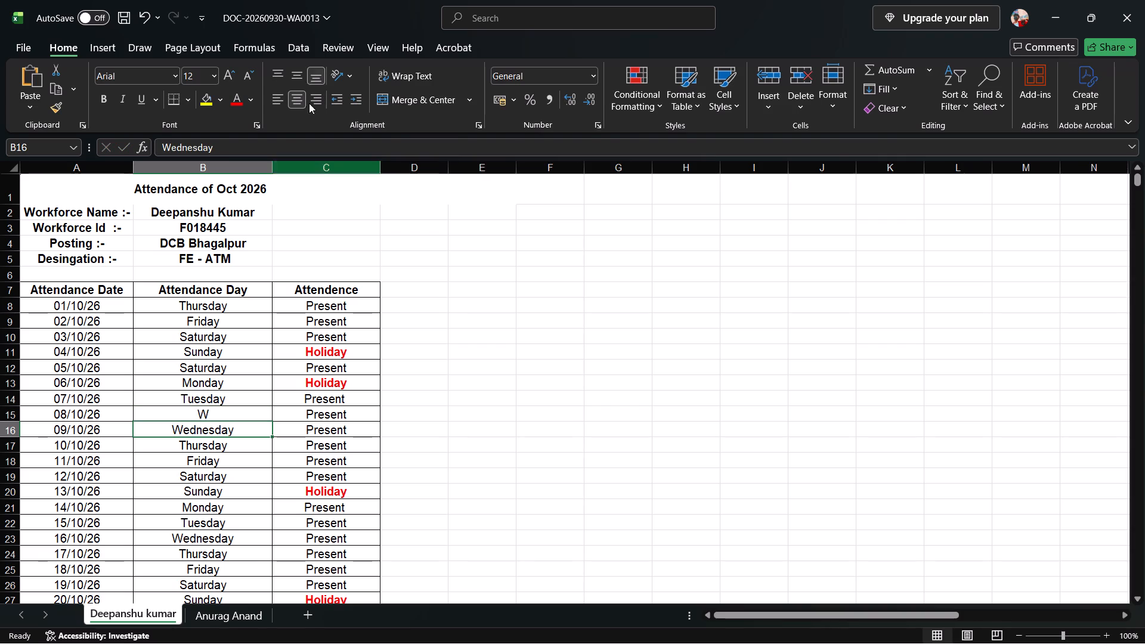
left_click_drag(264, 137, 228, 150)
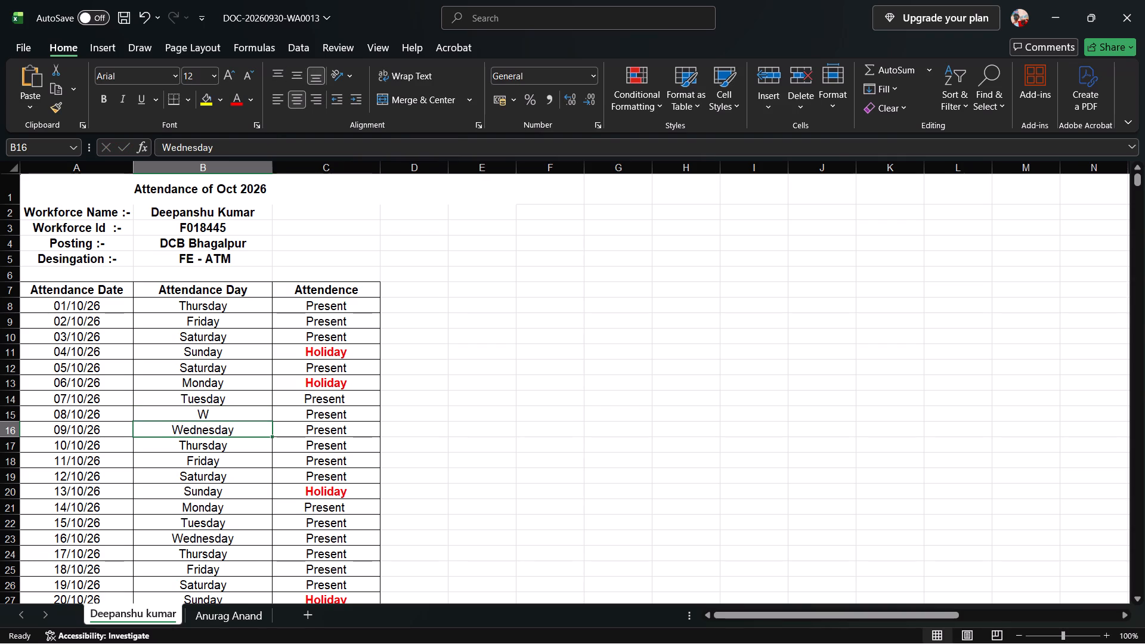
left_click_drag(228, 150, 155, 150)
key("ctrl+c")
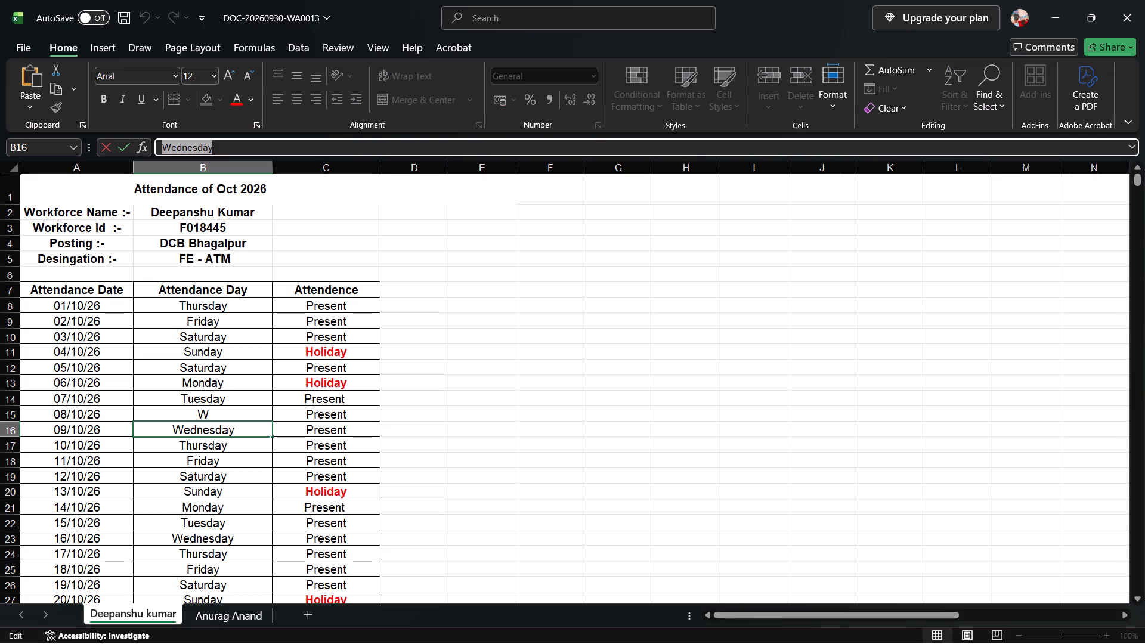
left_click(231, 419)
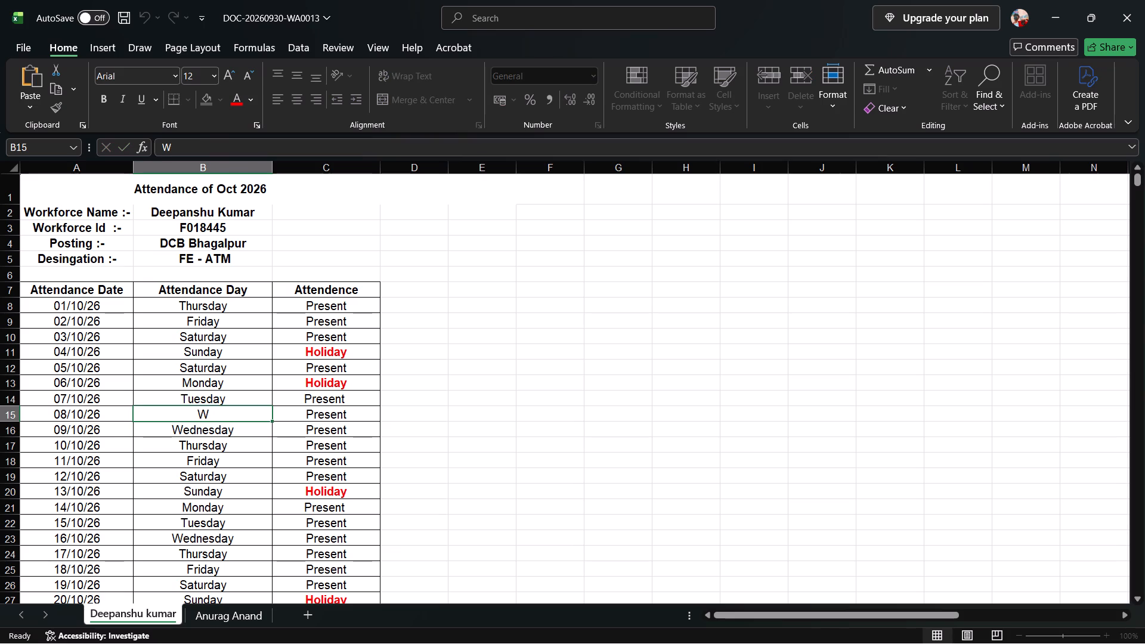
left_click(231, 419)
key("BackSpace")
key("ctrl+v")
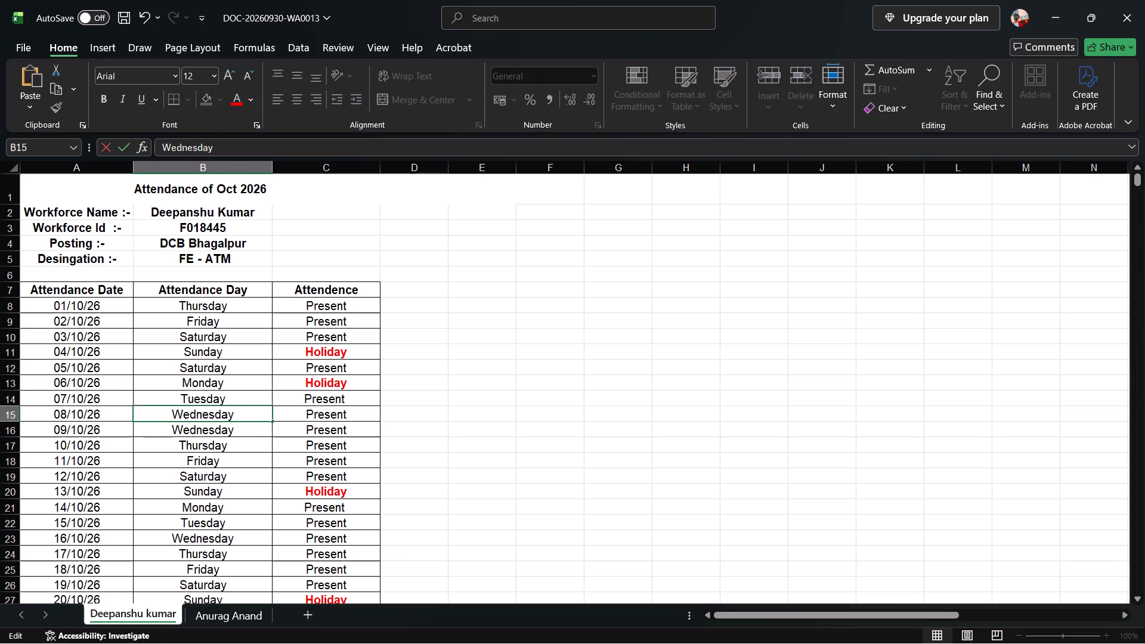
Replace the attendance day for 09/10/26 in cell B16 with the text Thrusday.
left_click(255, 431)
key("BackSpace")
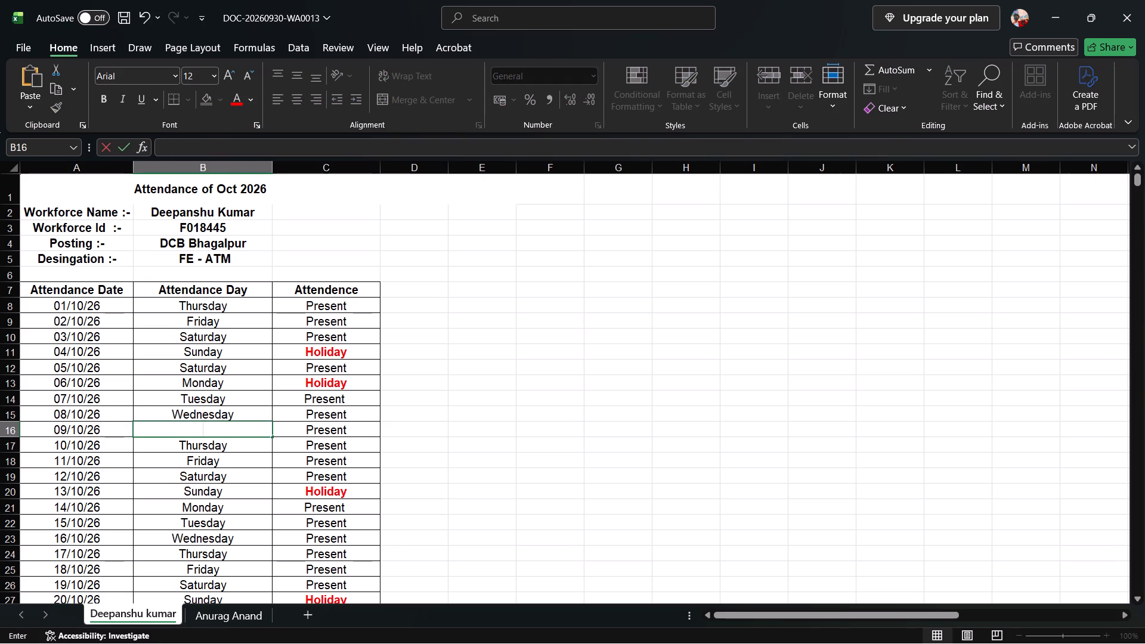
key("t")
key("h")
key("BackSpace")
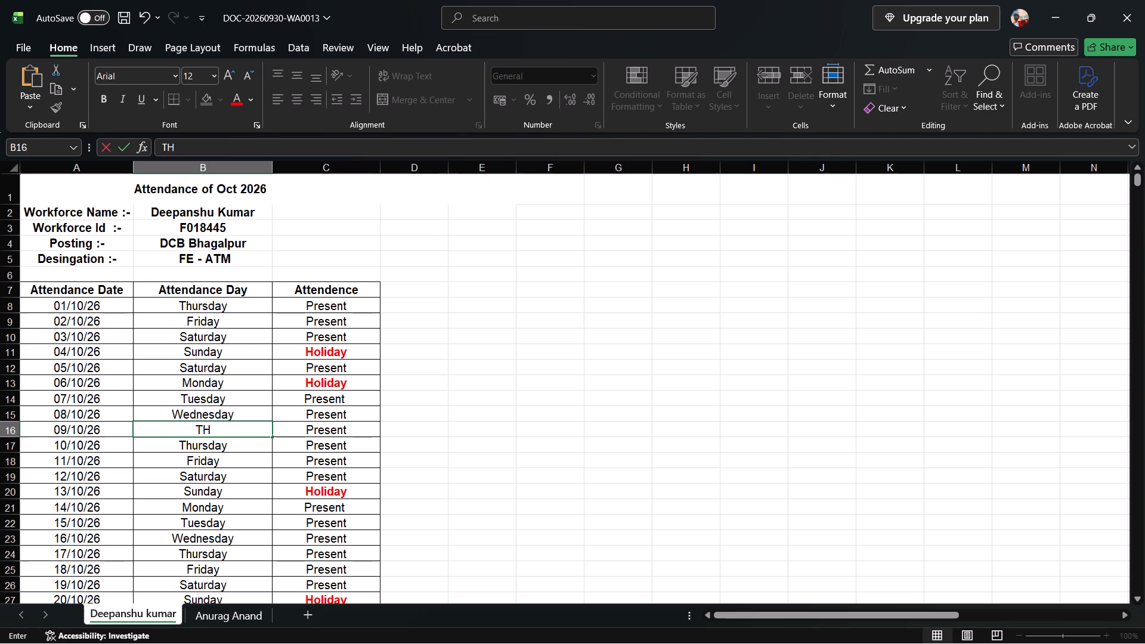
type("hrus")
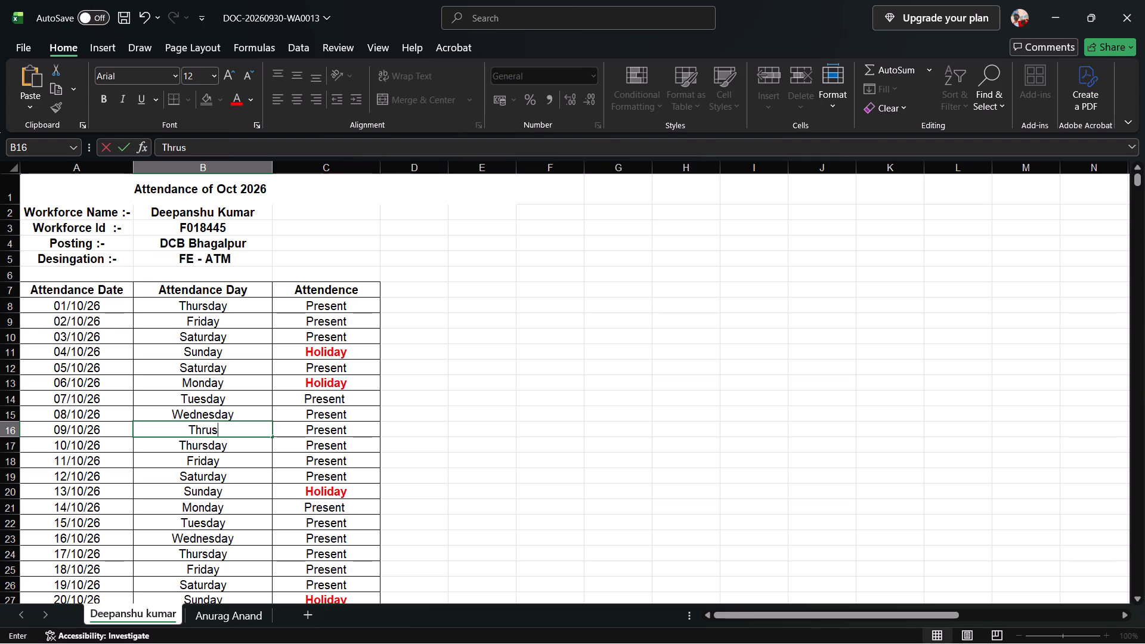
key("d")
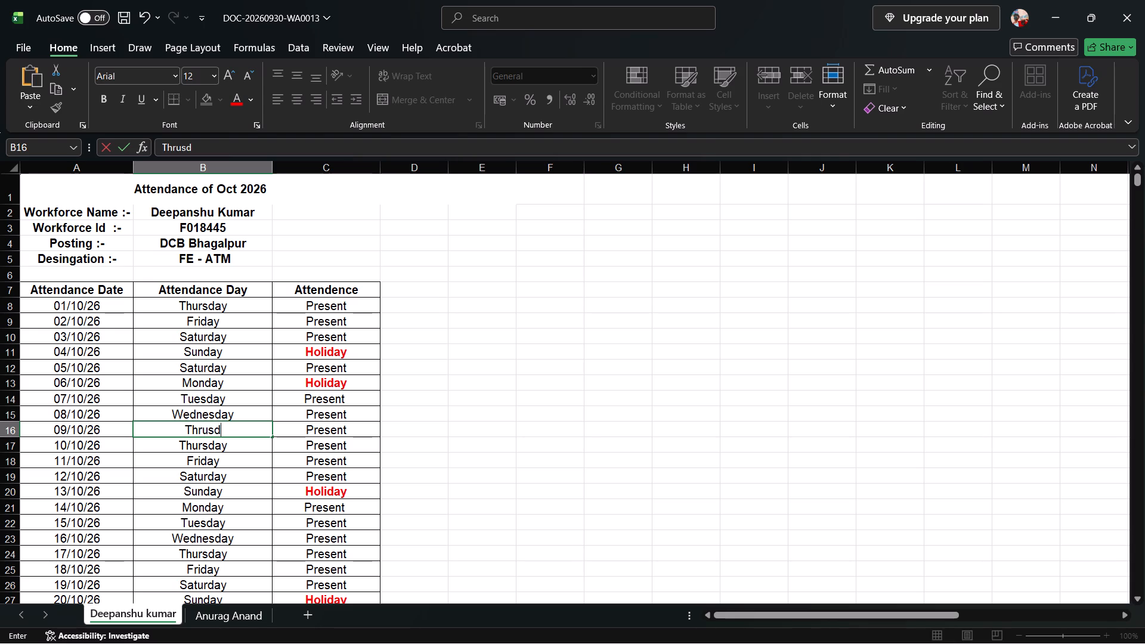
key("BackSpace")
type("dy")
key("BackSpace")
type("ay")
Change the attendance day for 10/10/26 in cell B17 to Friday.
left_click(252, 443)
key("BackSpace")
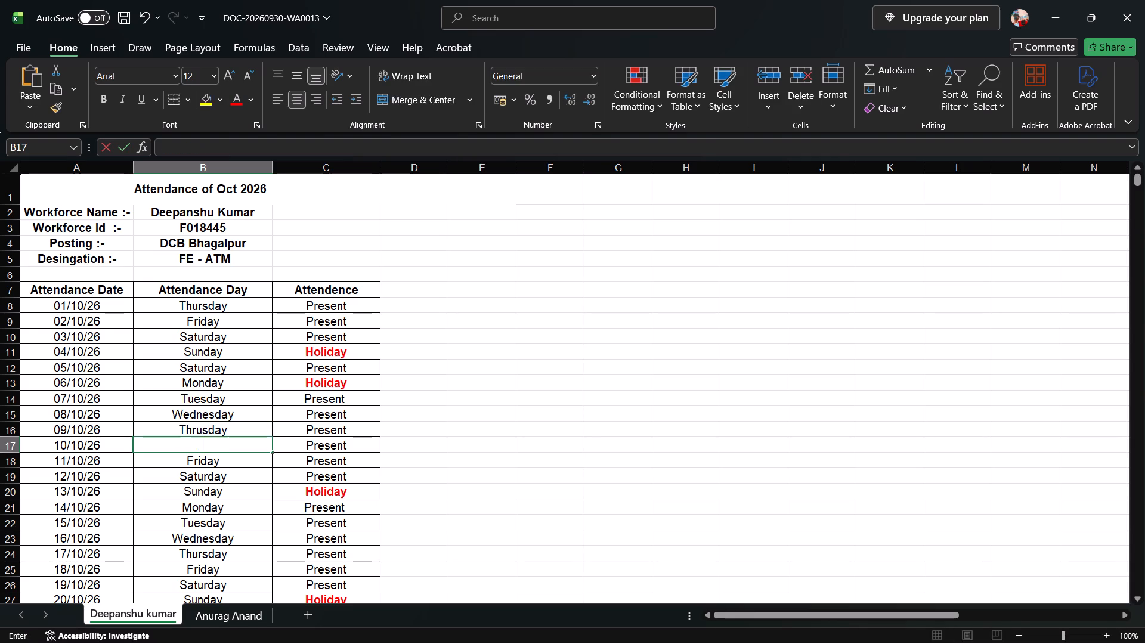
key("f")
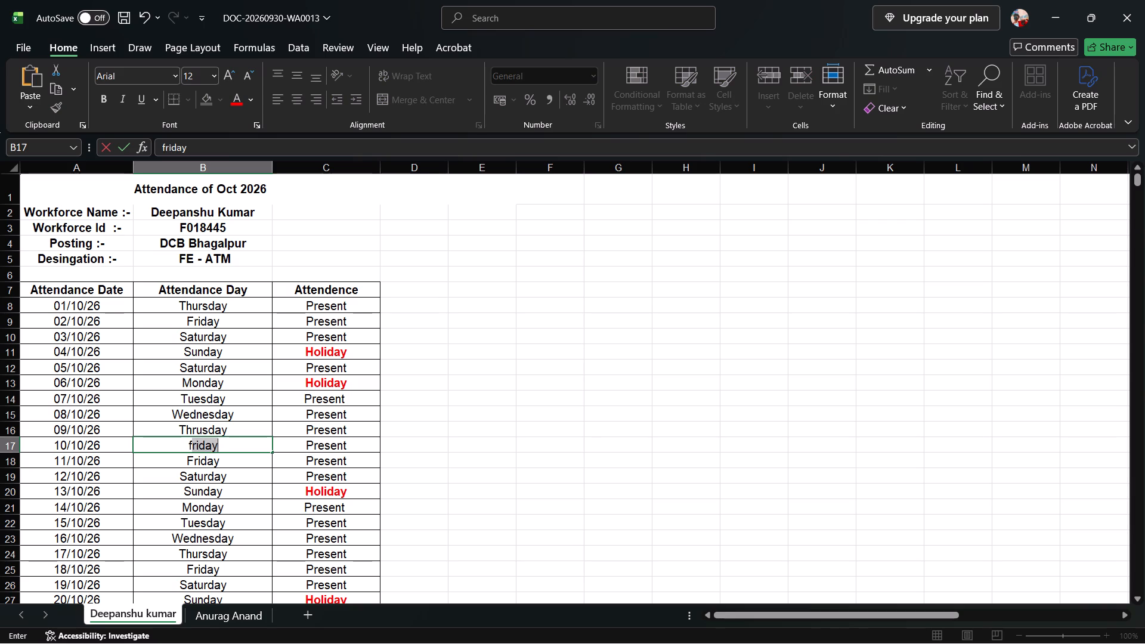
key("BackSpace")
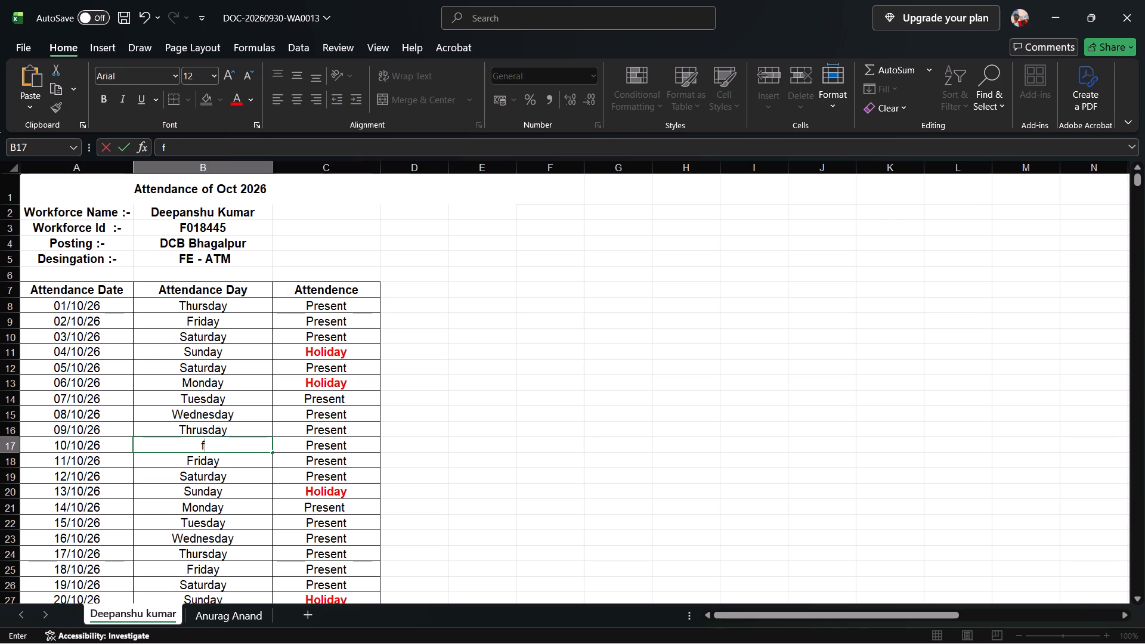
key("BackSpace")
key("f")
key("Return")
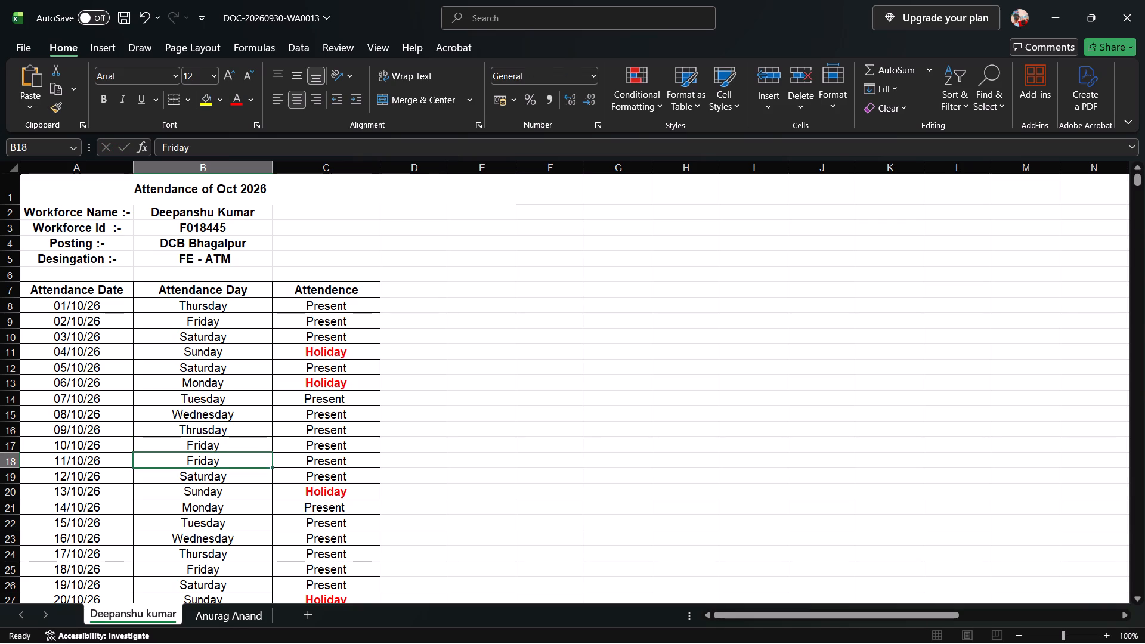
Change the attendance days for 11/10/26 and 12/10/26 in cells B18 and B19 to Saturday and Sunday.
key("BackSpace")
key("s")
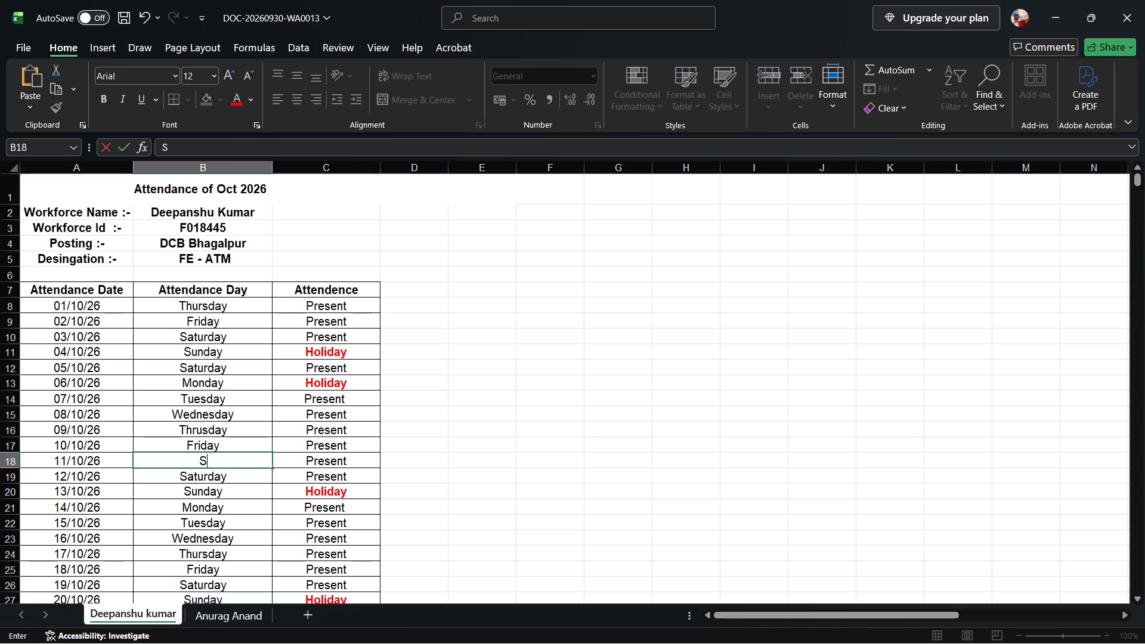
key("a")
key("Return")
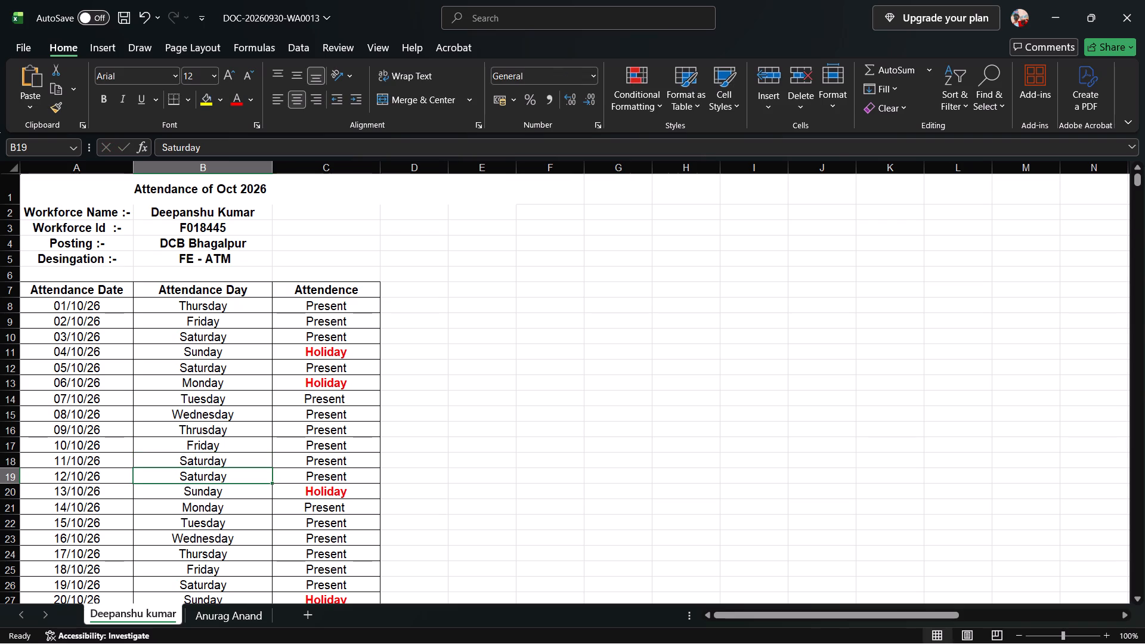
key("BackSpace")
type("SU")
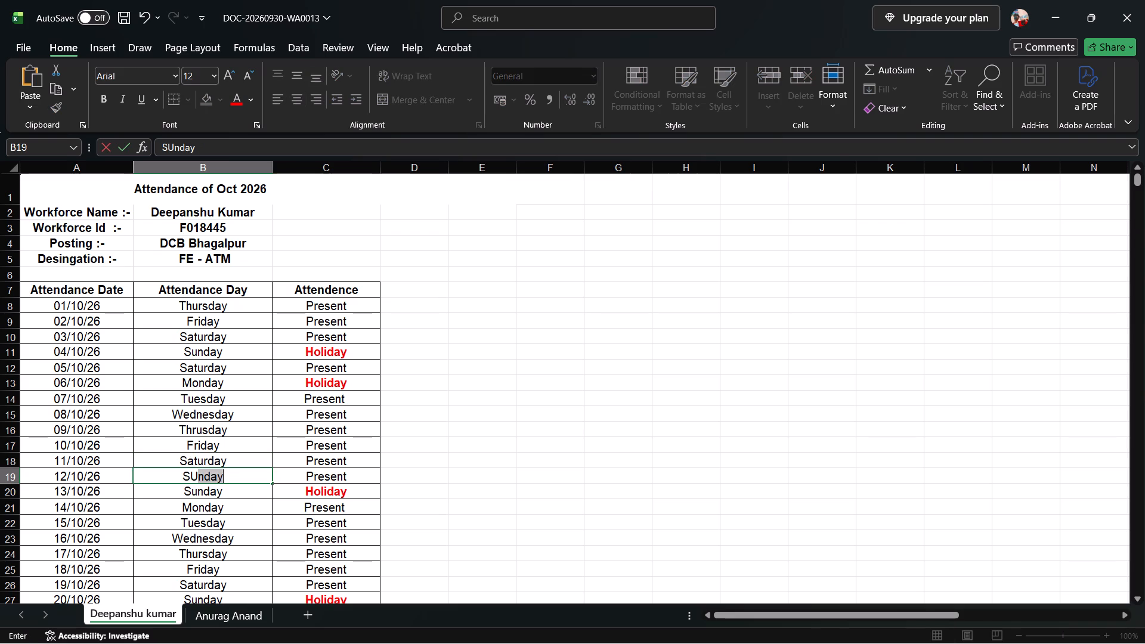
key("Return")
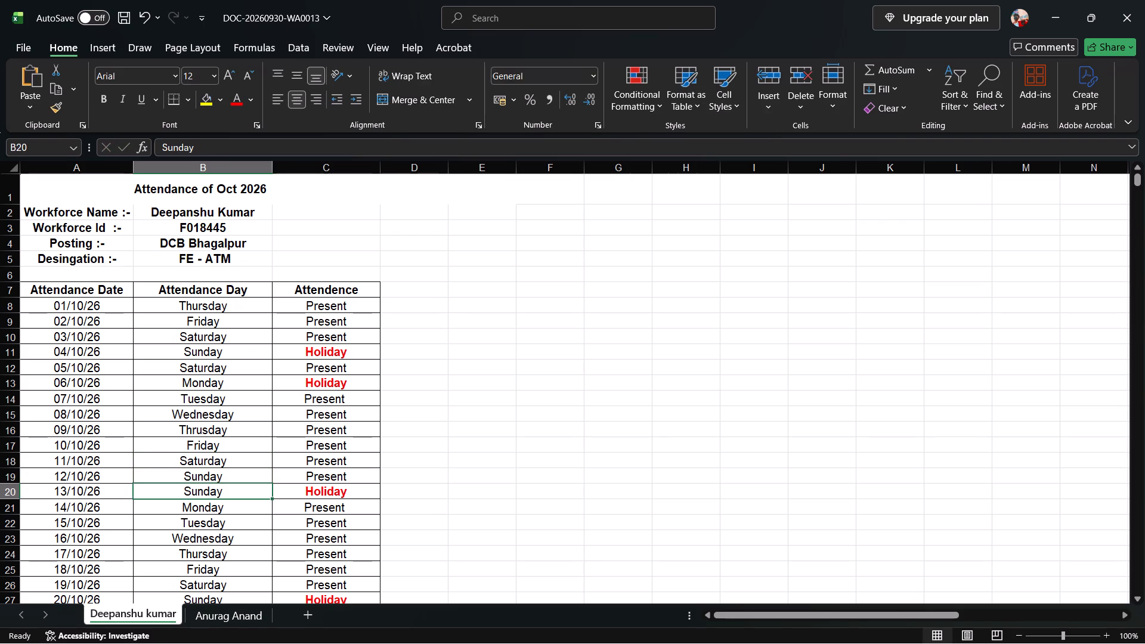
Change the attendance days for 13/10/26 and 14/10/26 in cells B20 and B21 to Monday and Tuesday.
key("BackSpace")
key("m")
key("Return")
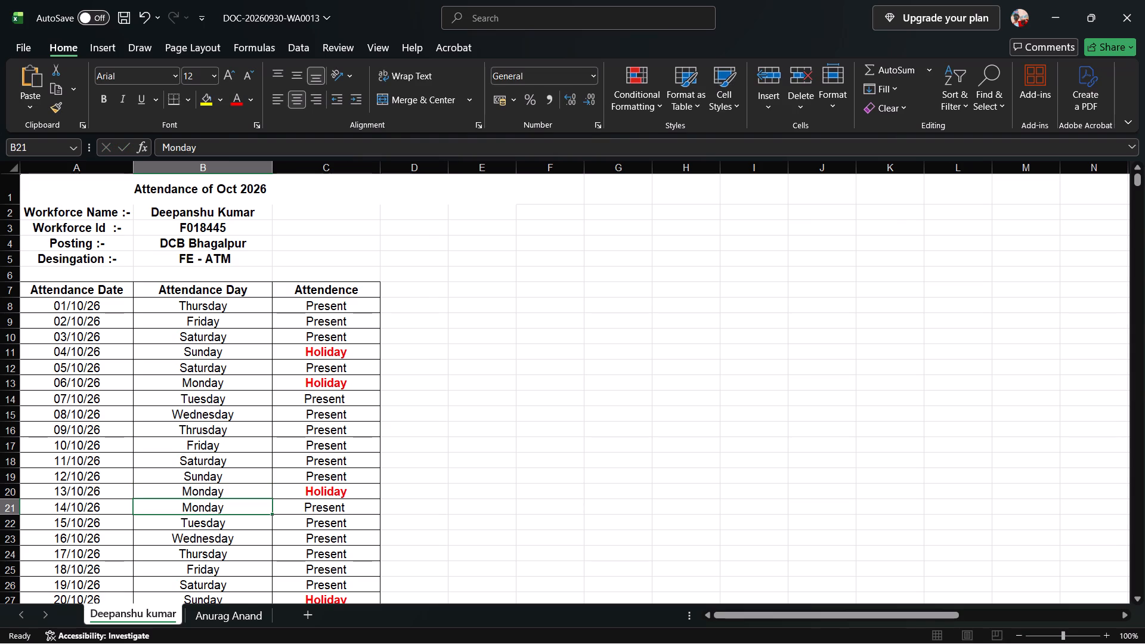
key("t")
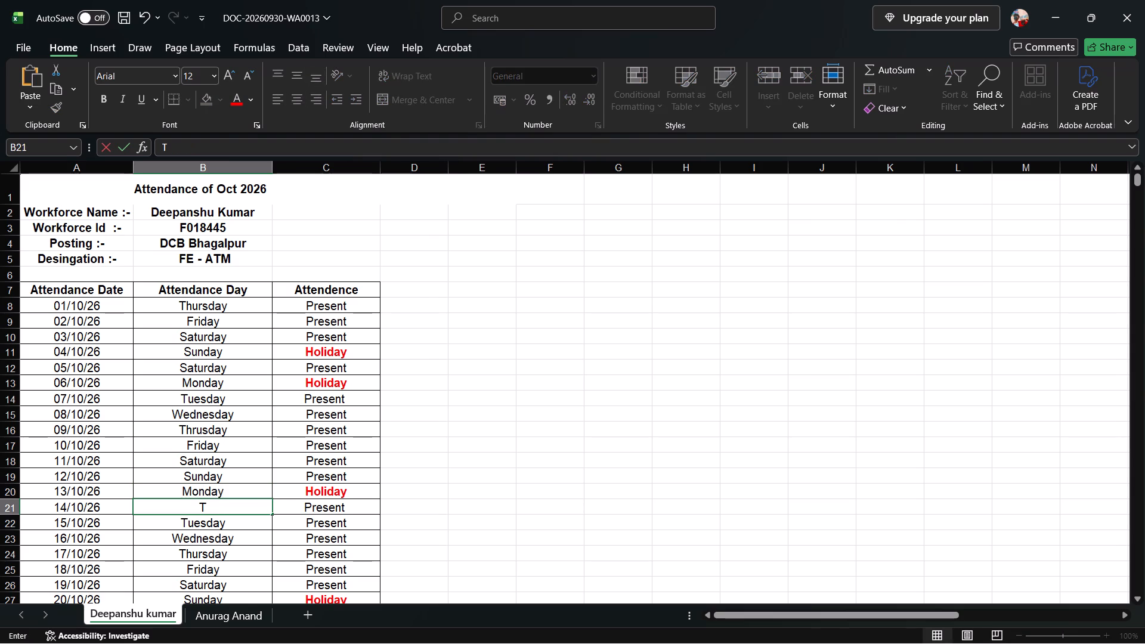
key("u")
key("Return")
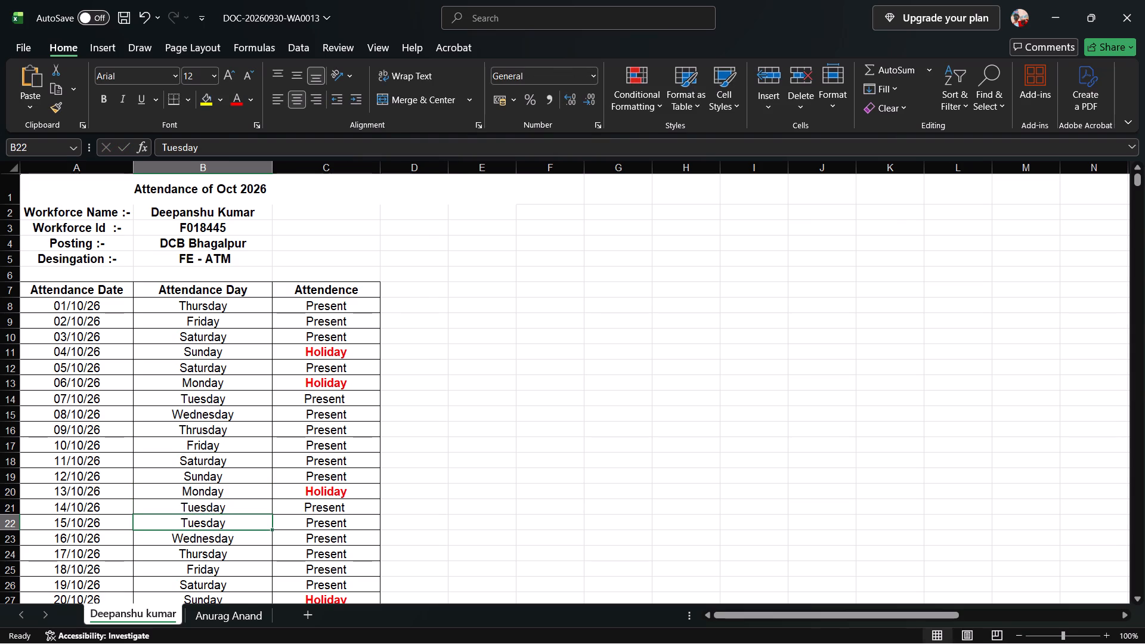
Replace the attendance day for 15/10/26 in cell B22 with the copied day name Wednesday.
key("e")
key("BackSpace")
type("WE")
key("BackSpace")
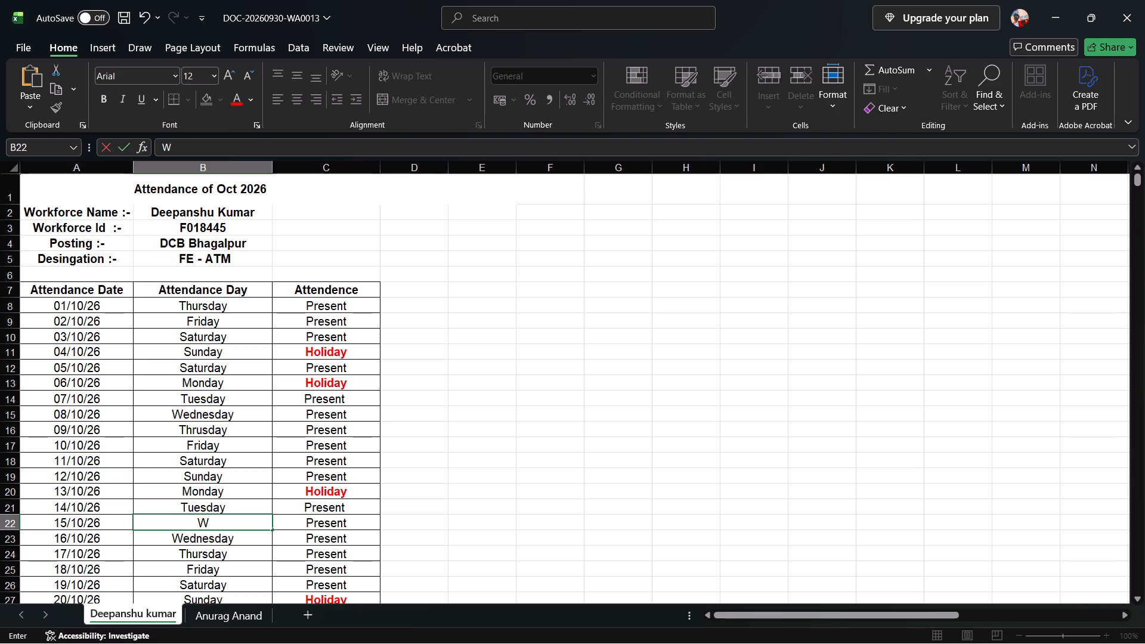
key("BackSpace")
key("ctrl+v")
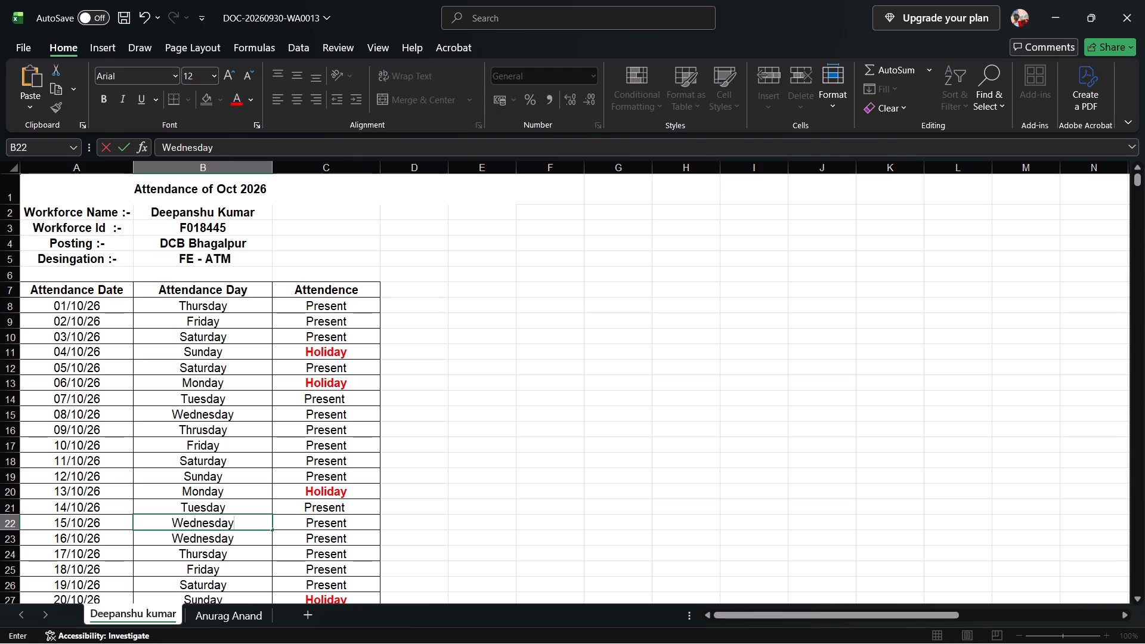
Change the attendance day for 16/10/26 in cell B23 to Thrusday, spelled as in cell B16.
left_click(255, 535)
key("BackSpace")
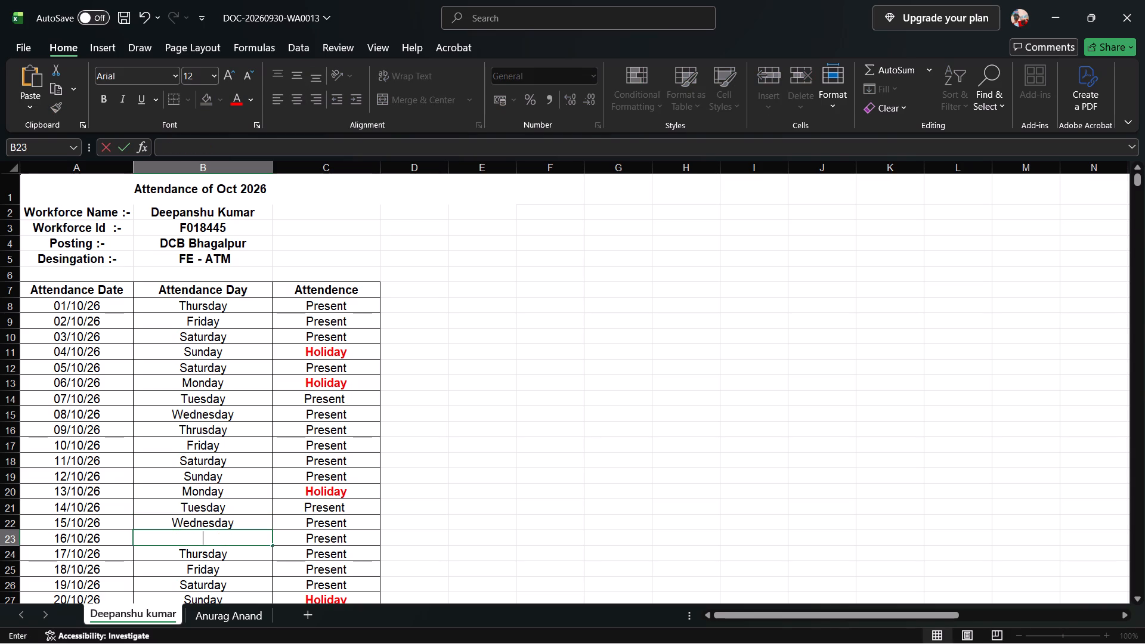
key("t")
key("BackSpace")
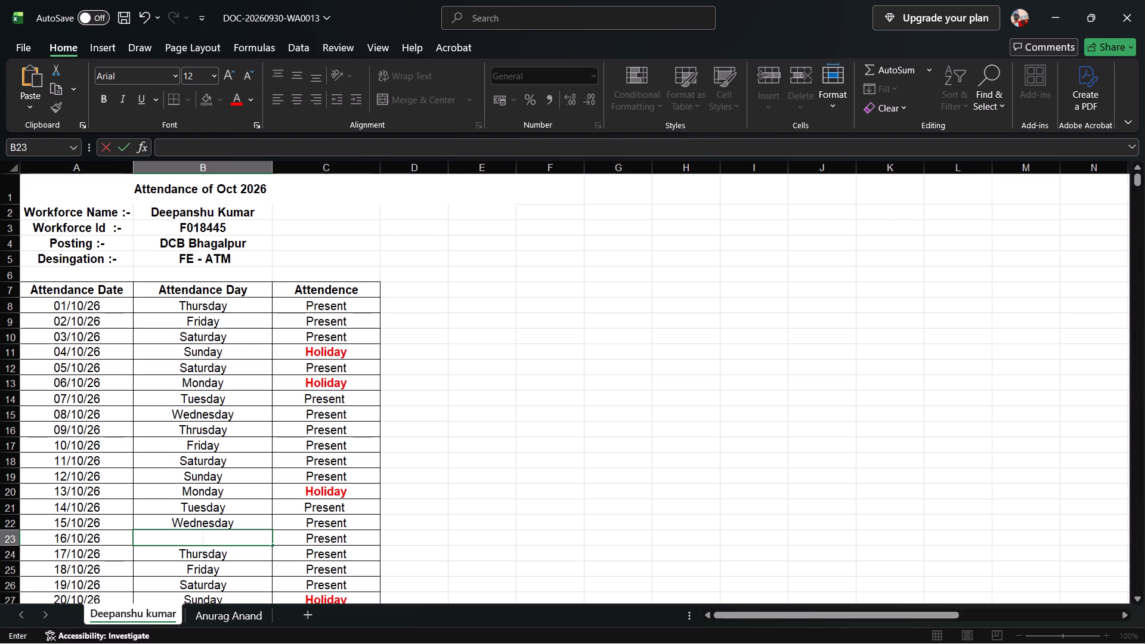
key("t")
type("rus")
key("d")
key("BackSpace")
key("BackSpace")
key("BackSpace")
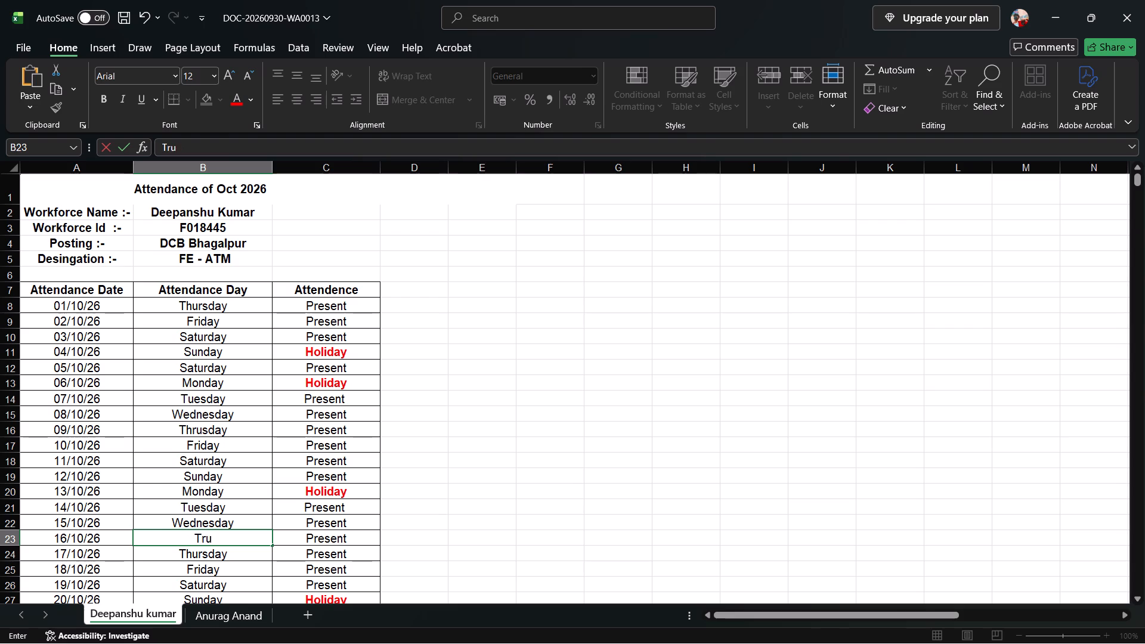
key("BackSpace")
type("hrus")
key("Return")
Change the attendance days for 17/10/26 and 18/10/26 in cells B24 and B25 to Friday and Saturday.
key("BackSpace")
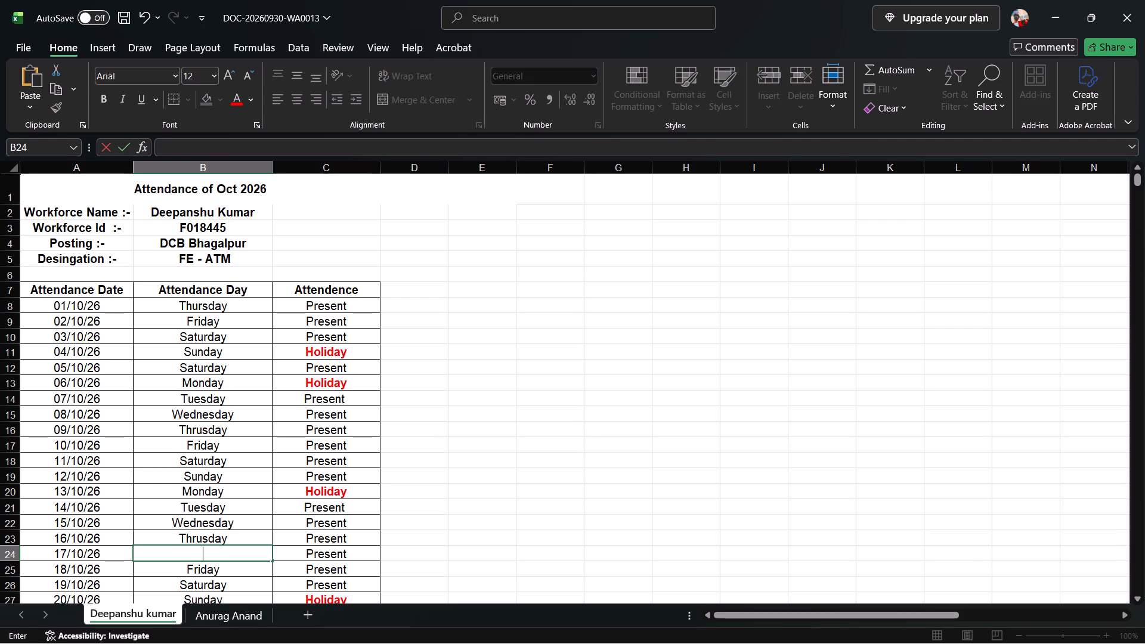
key("f")
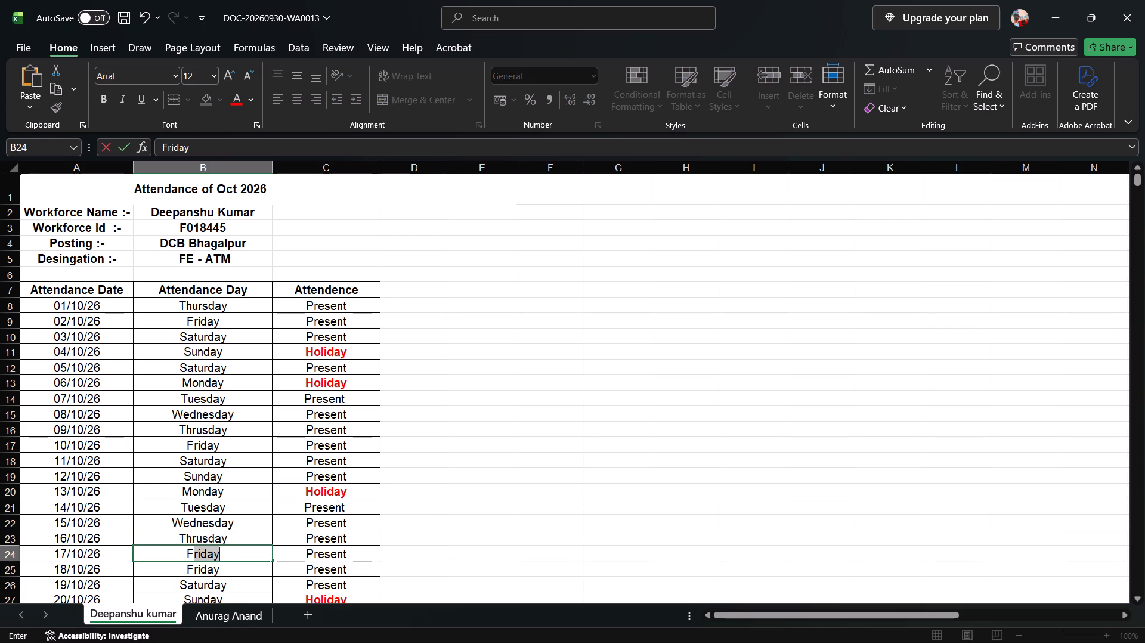
key("Return")
scroll(252, 541, "down", 1)
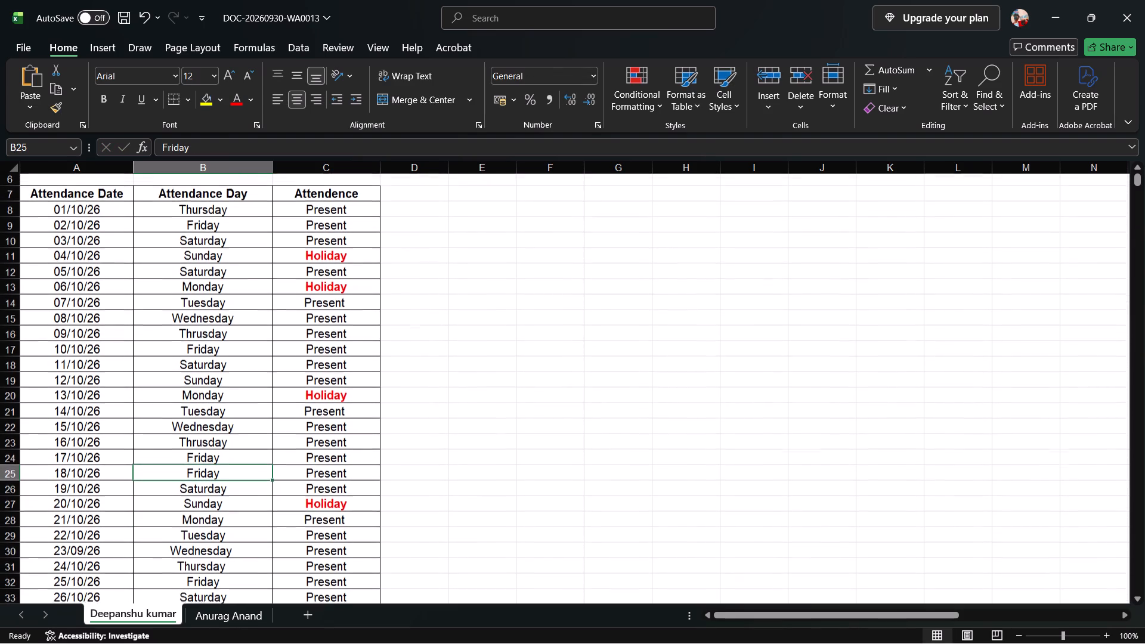
key("BackSpace")
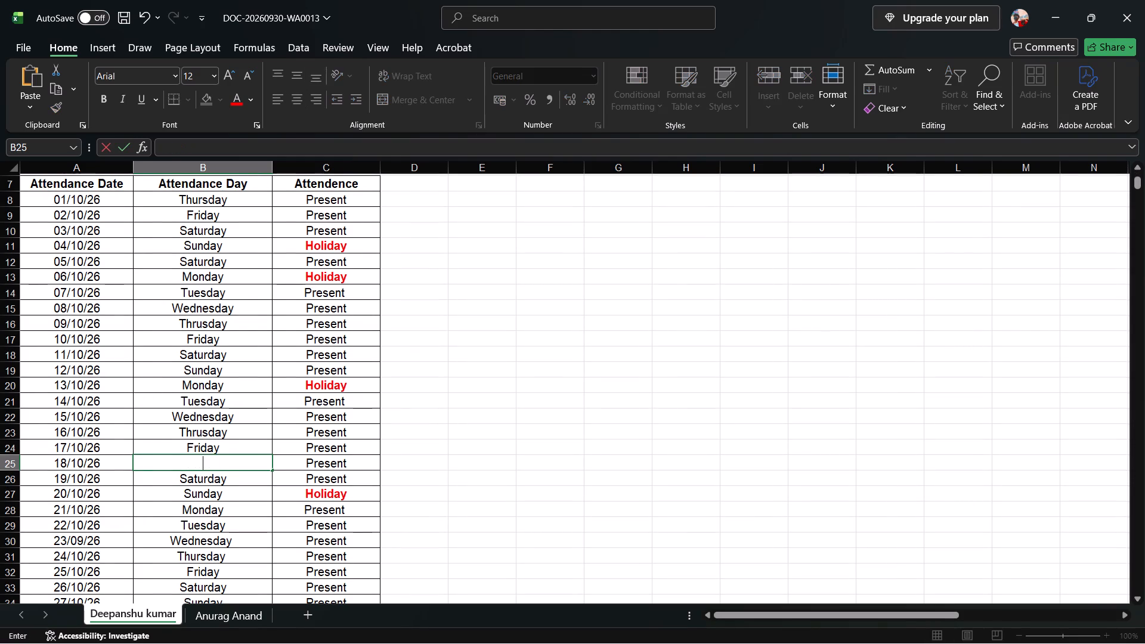
key("s")
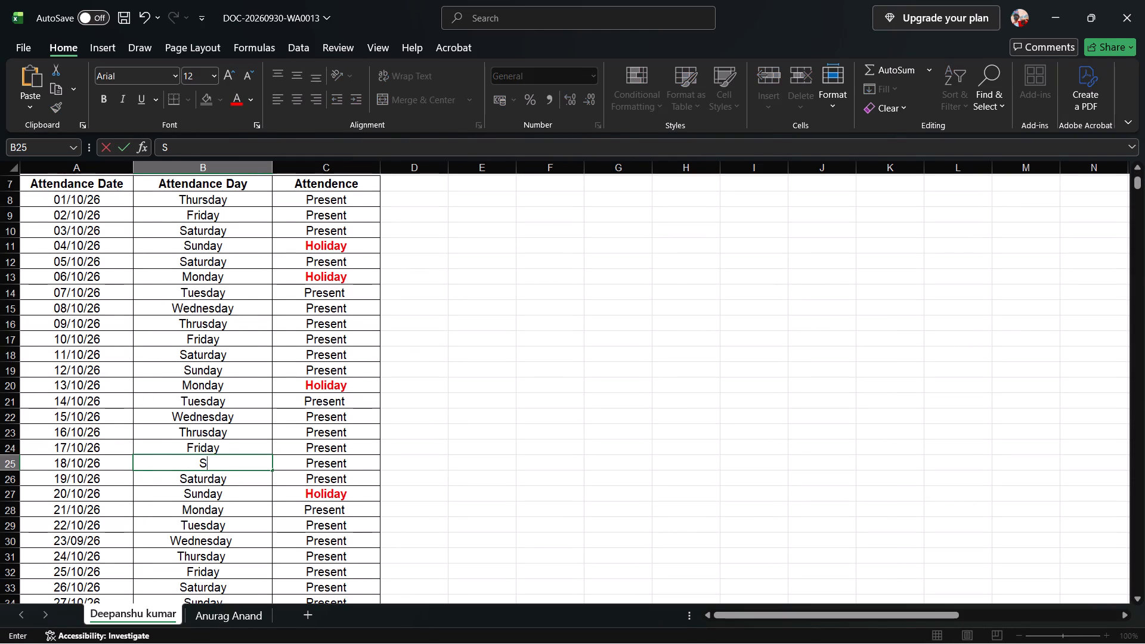
key("a")
key("Return")
Change the attendance days for 19/10/26 and 20/10/26 in cells B26 and B27 to Sunday and Monday.
key("BackSpace")
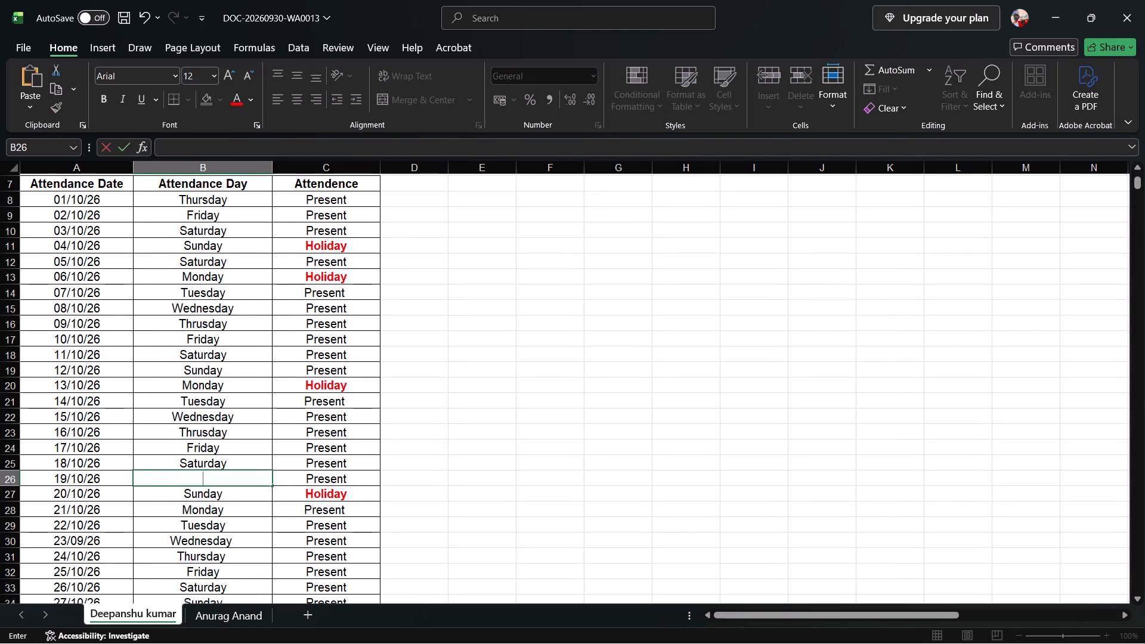
key("s")
key("BackSpace")
key("s")
key("u")
key("Return")
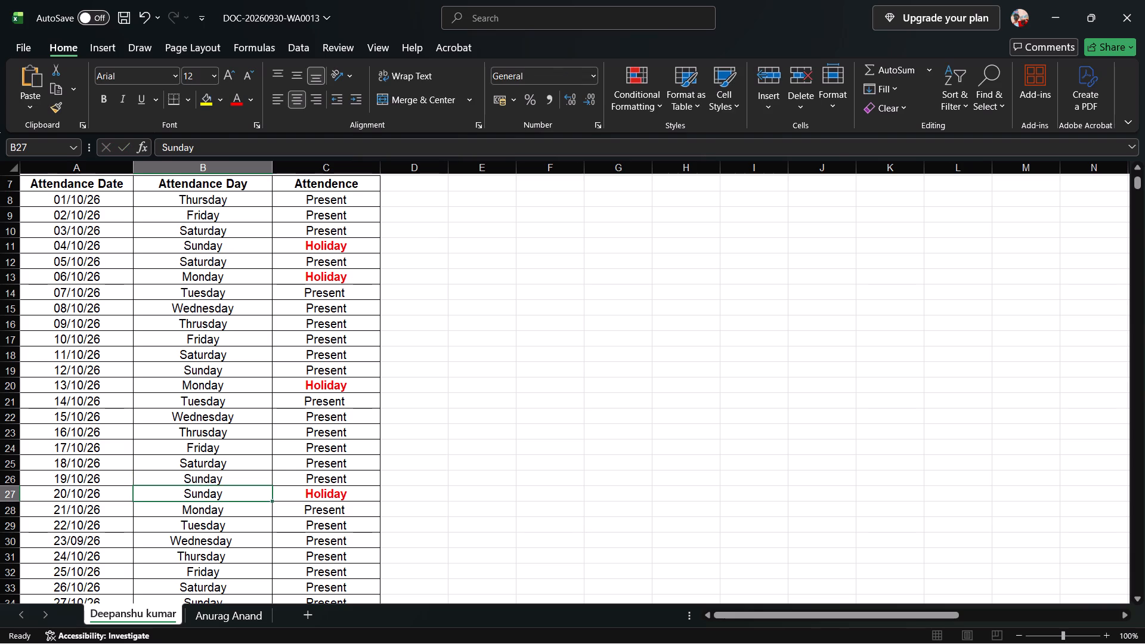
key("BackSpace")
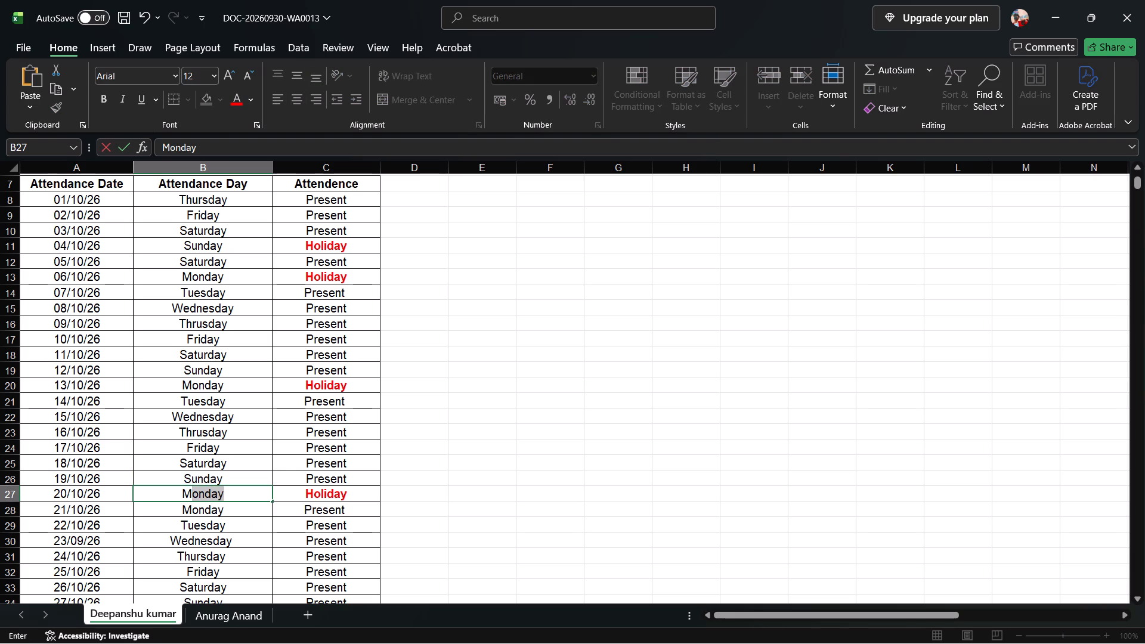
key("Return")
Change the attendance day for 21/10/26 in cell B28 to Tuesday.
key("BackSpace")
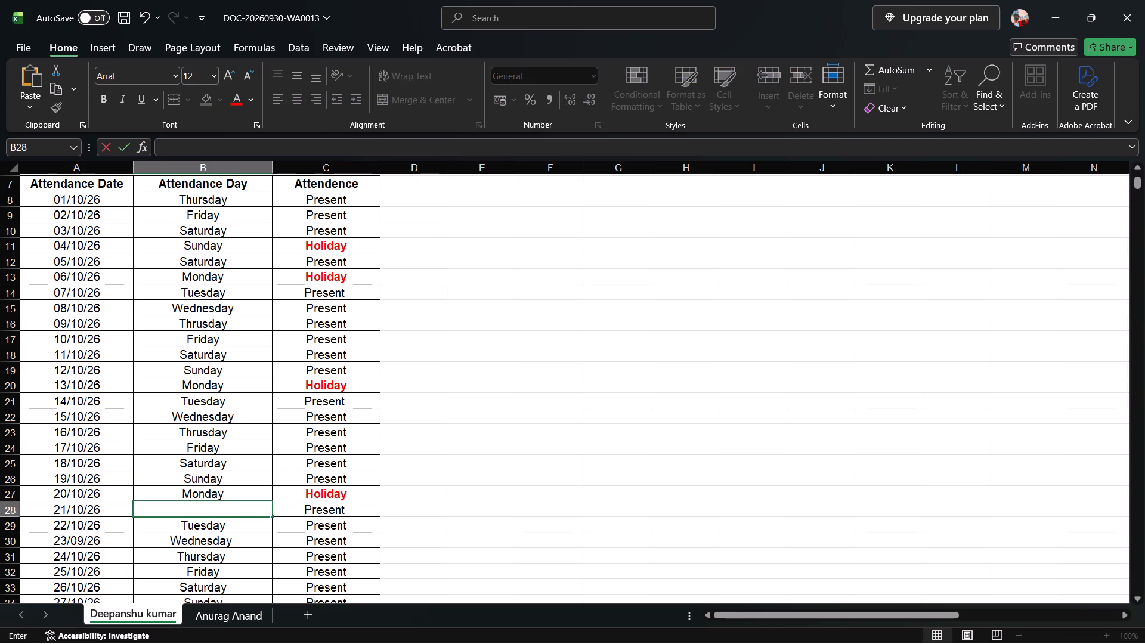
key("t")
key("Return")
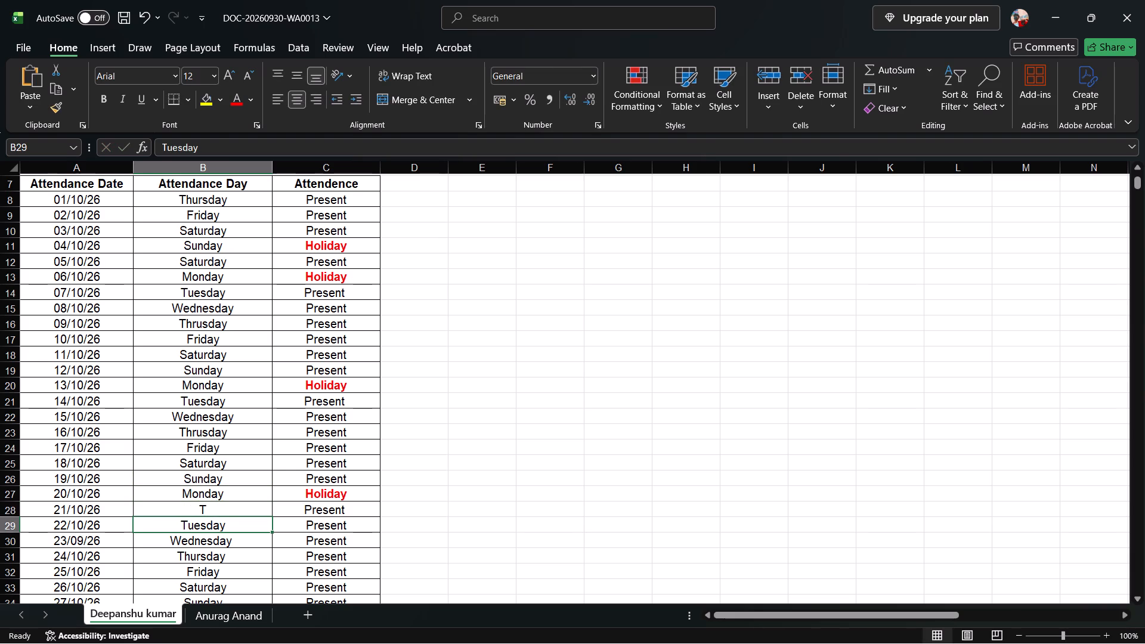
left_click(229, 505)
key("BackSpace")
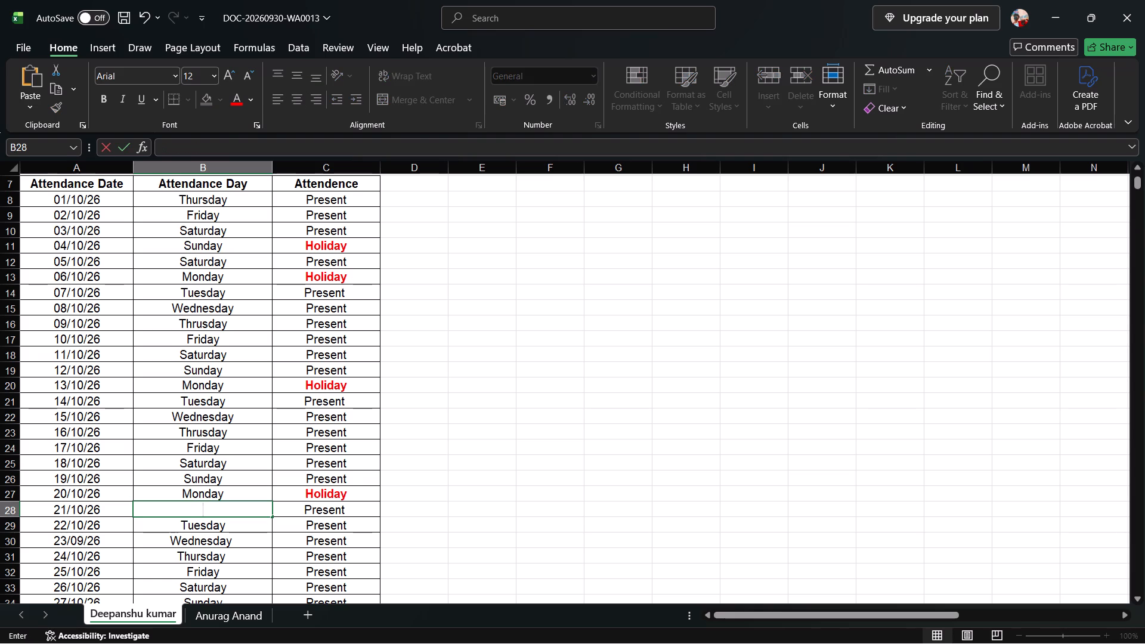
key("t")
key("BackSpace")
key("t")
key("u")
key("Return")
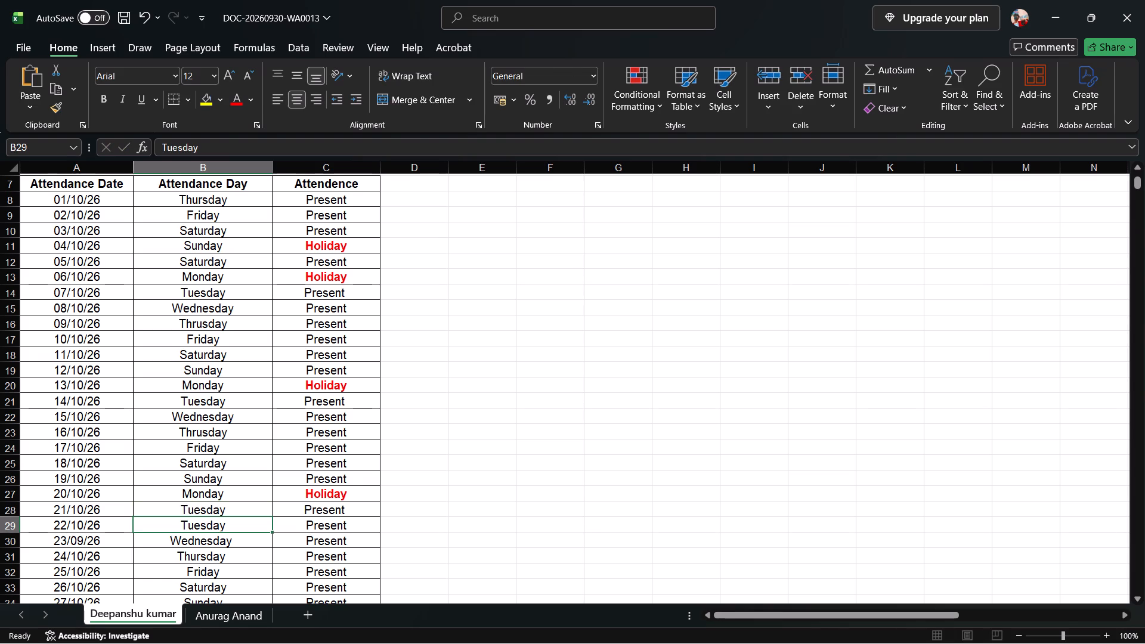
Replace the attendance day for 22/10/26 in cell B29 with the copied day name Wednesday.
key("BackSpace")
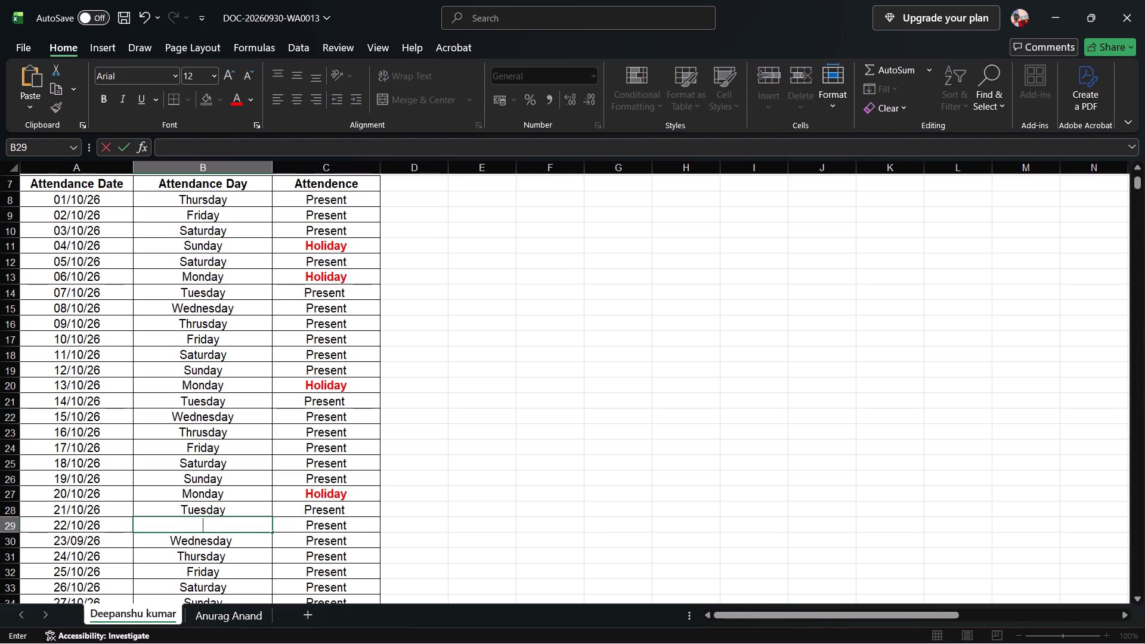
type("we")
key("BackSpace")
key("BackSpace")
type("WE")
key("BackSpace")
key("BackSpace")
key("ctrl+v")
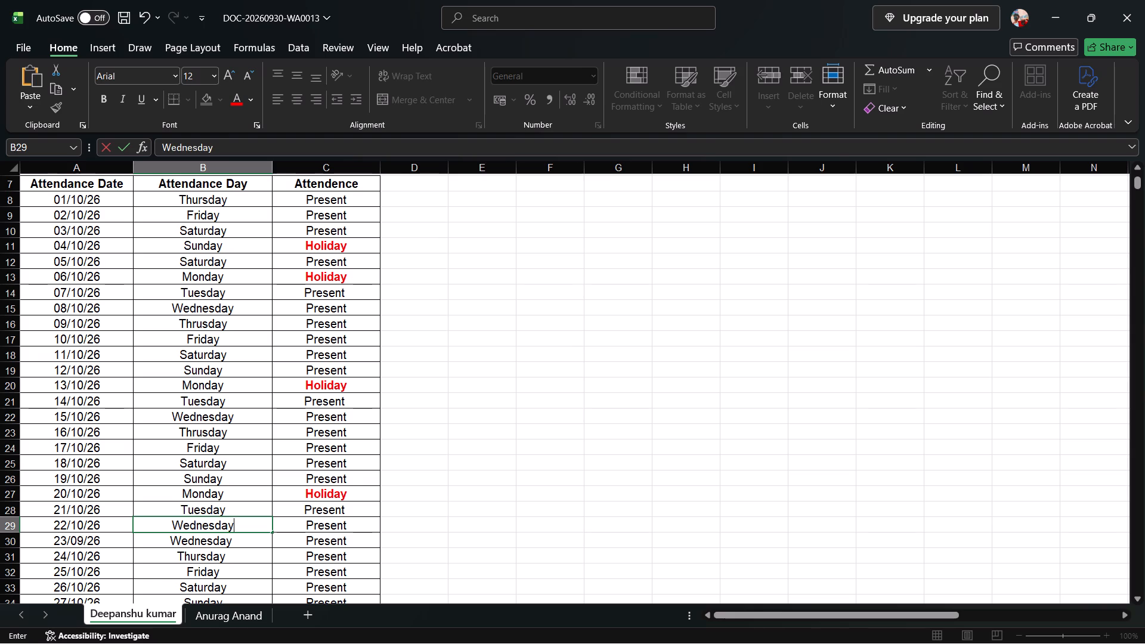
Change the attendance day in cell B30, in the row dated 23/09/26, to Thrusday.
left_click(237, 541)
key("BackSpace")
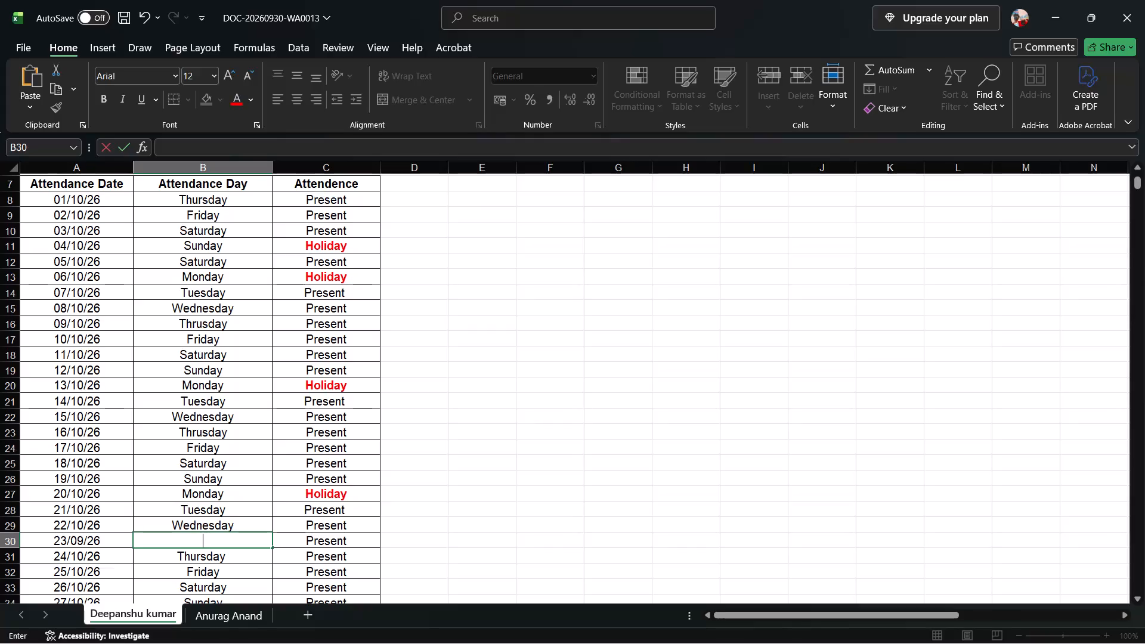
key("t")
key("h")
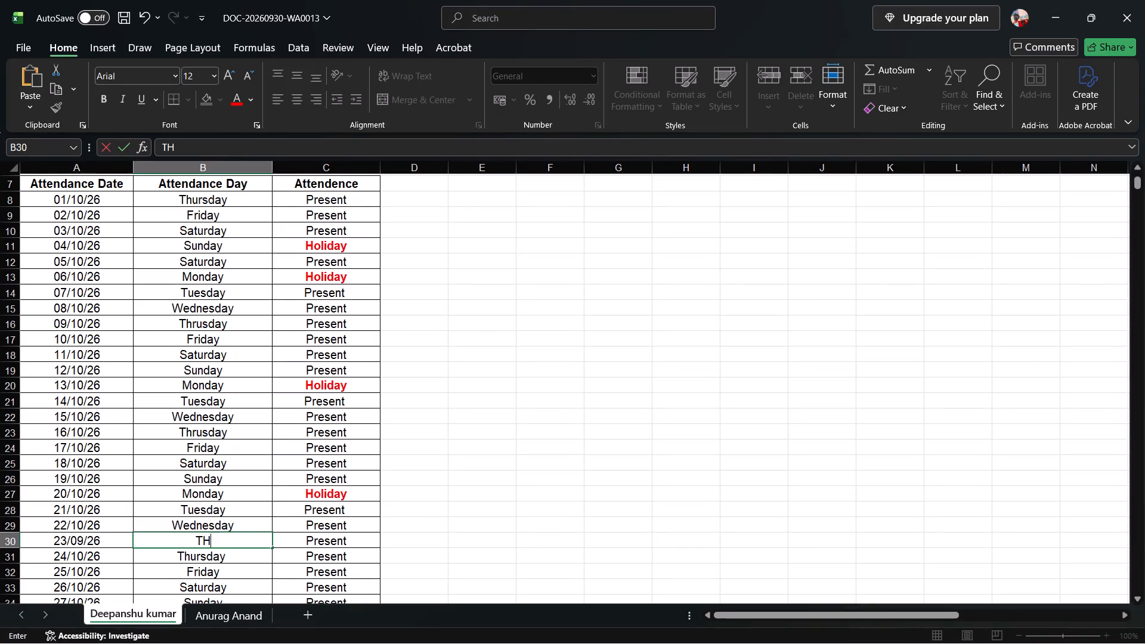
key("BackSpace")
key("h")
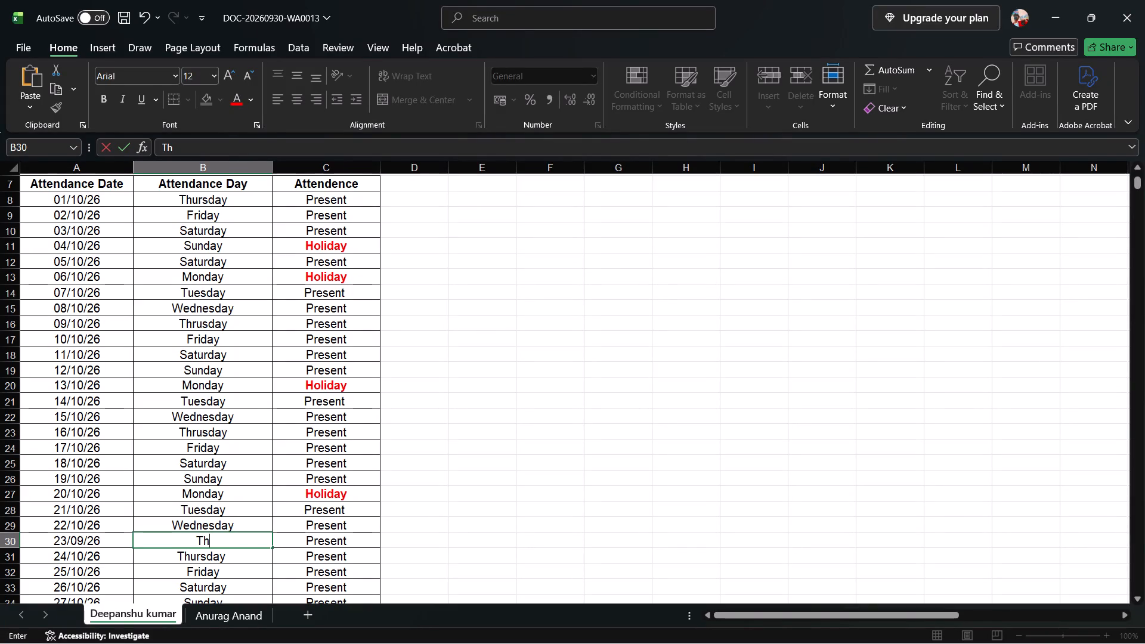
key("r")
key("Return")
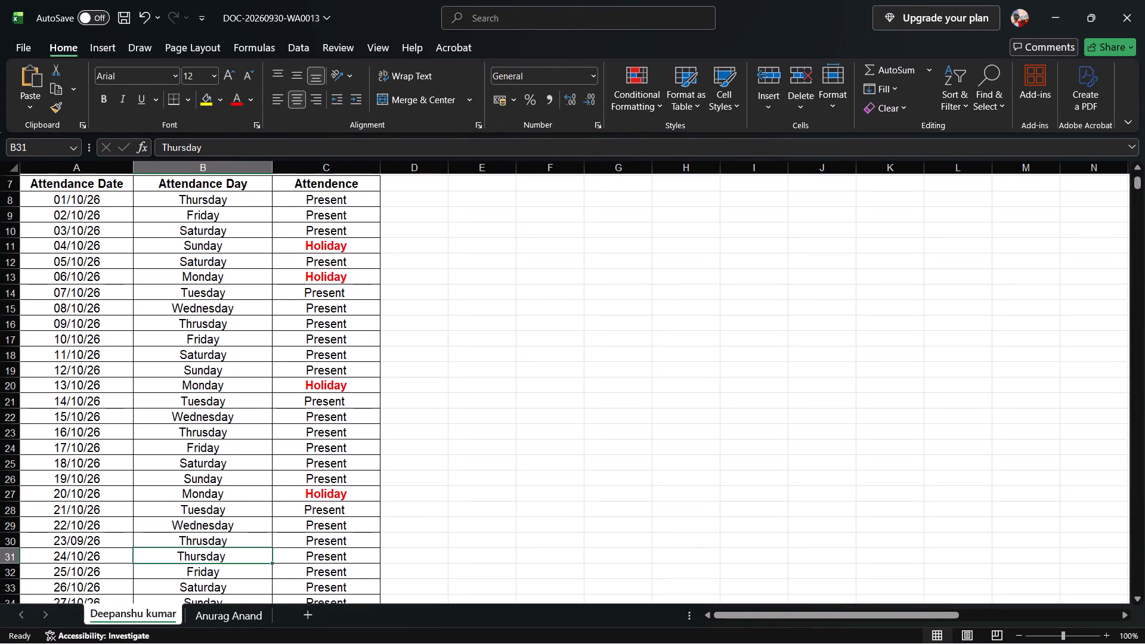
Change the attendance day for 24/10/26 in cell B31 to Friday.
left_click(240, 557)
key("BackSpace")
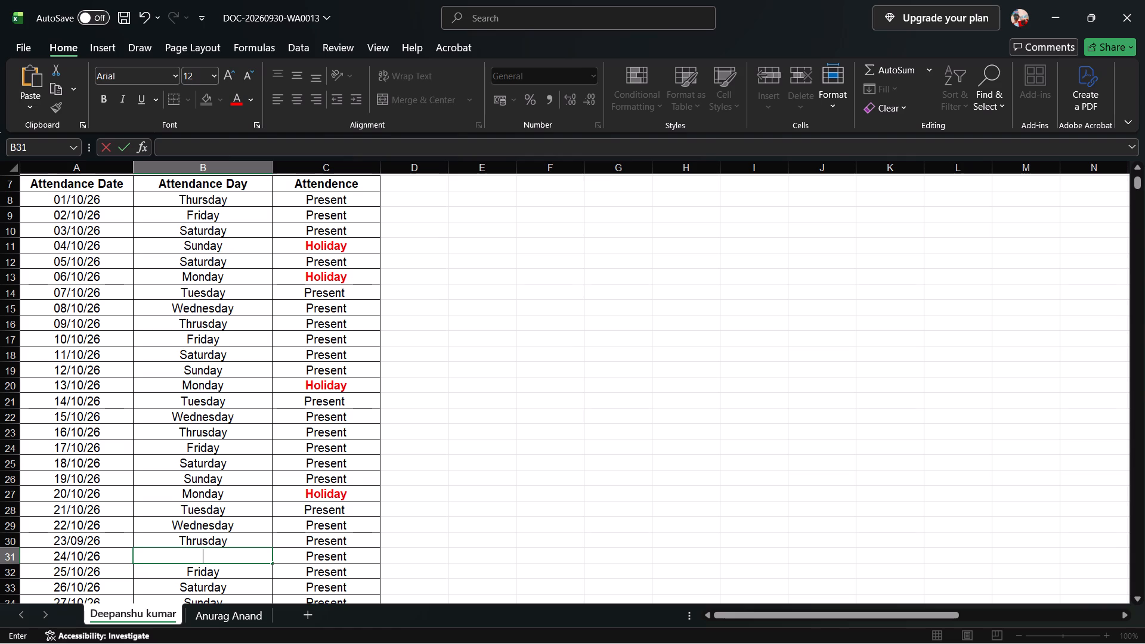
type("FE")
key("BackSpace")
key("BackSpace")
key("f")
key("Return")
Change the attendance days for 25/10/26 and 26/10/26 in cells B32 and B33 to Saturday and Sunday.
key("BackSpace")
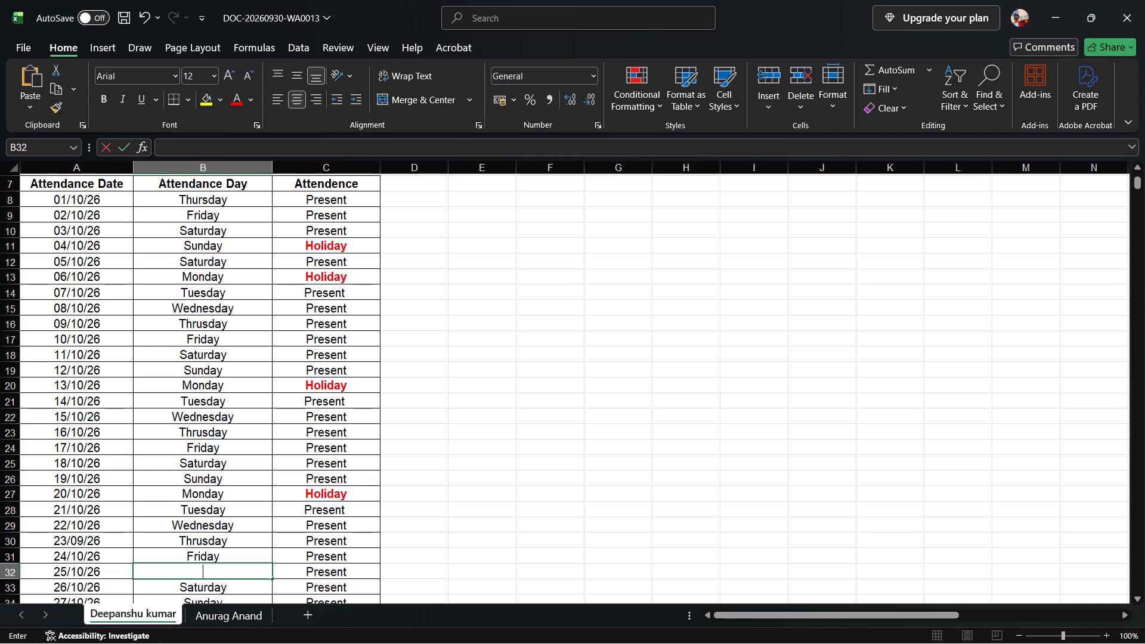
type("SA")
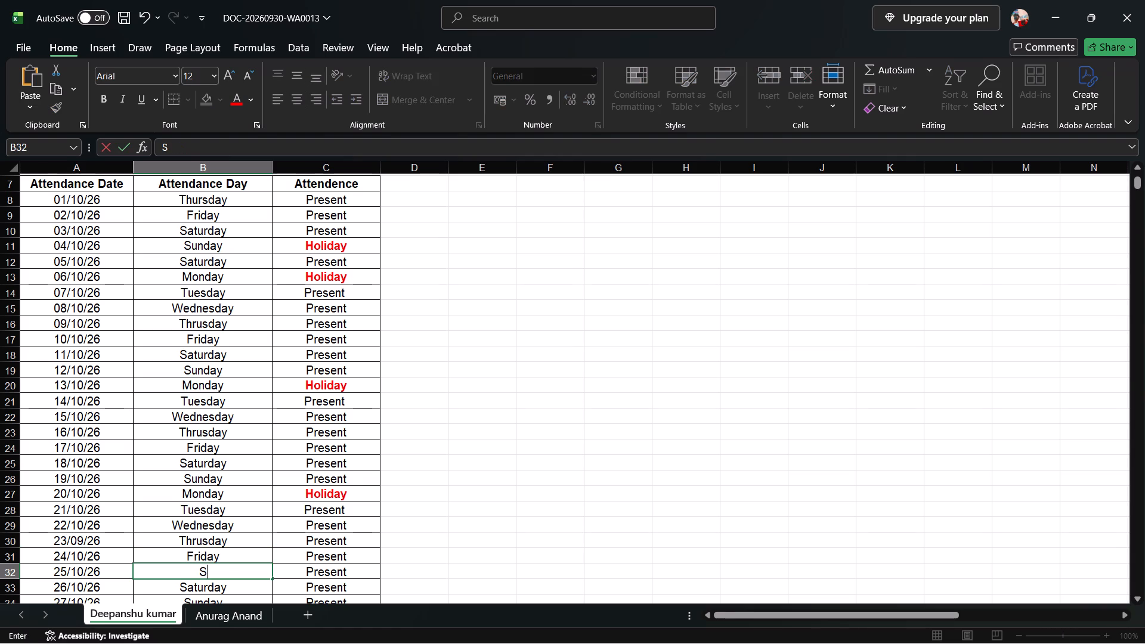
key("Return")
scroll(240, 557, "down", 1)
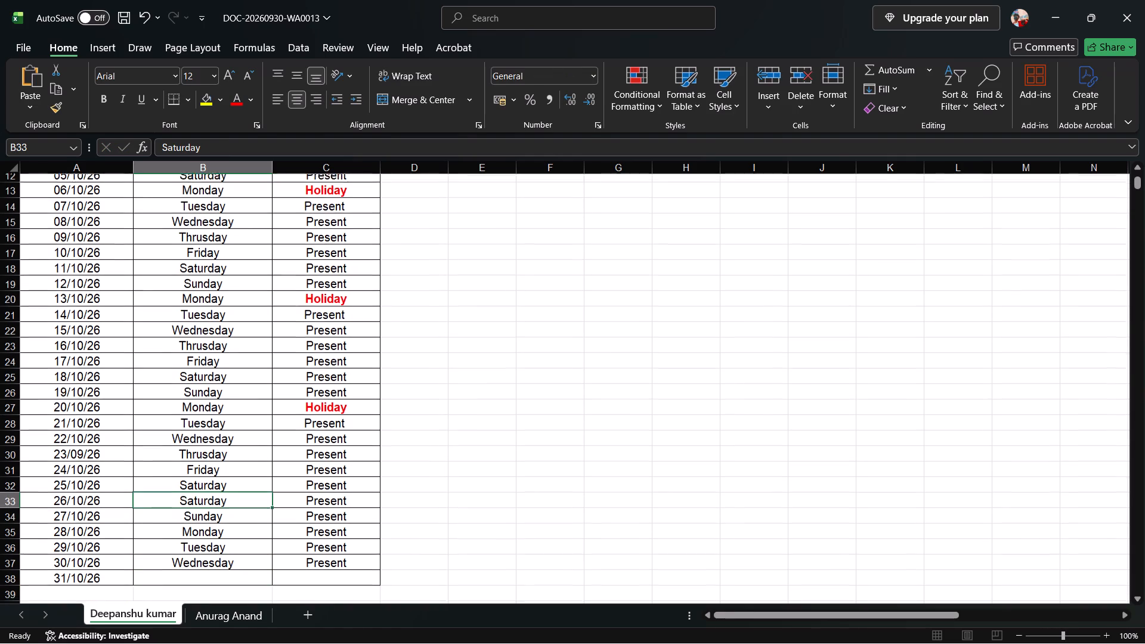
key("BackSpace")
key("s")
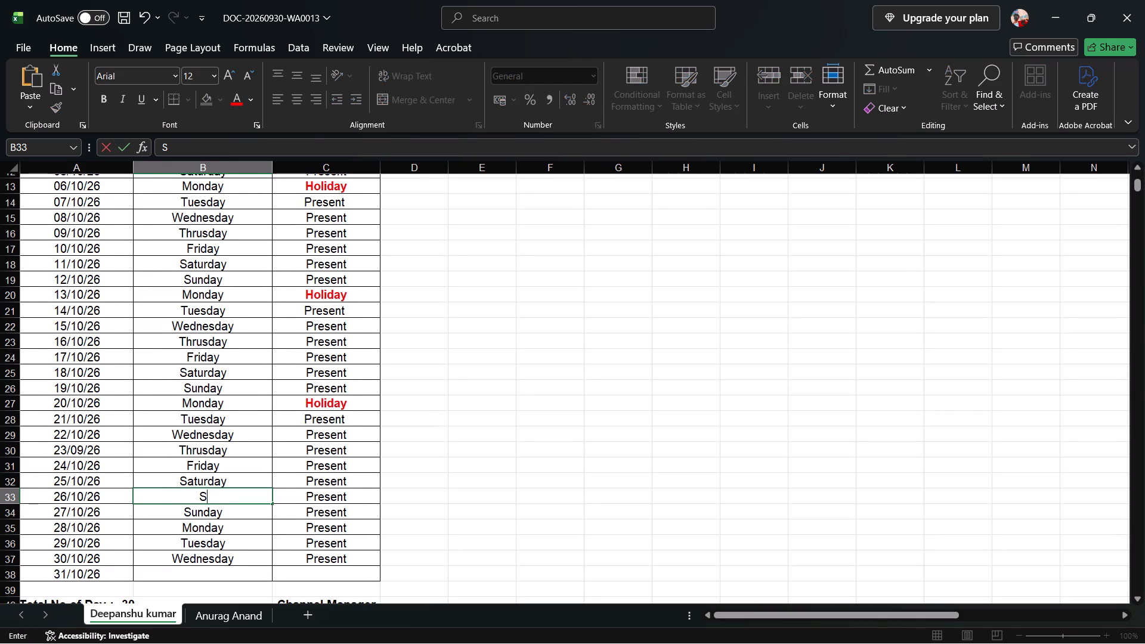
key("u")
key("Return")
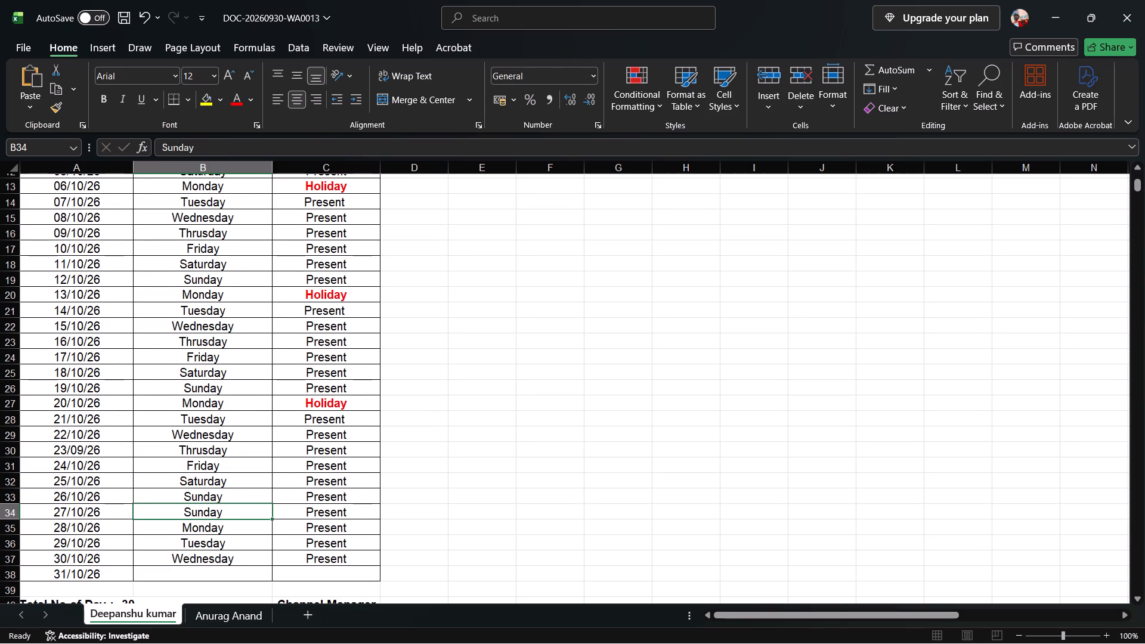
Change the attendance days for 27/10/26 and 28/10/26 in cells B34 and B35 to Monday and Tuesday.
key("BackSpace")
key("m")
key("Return")
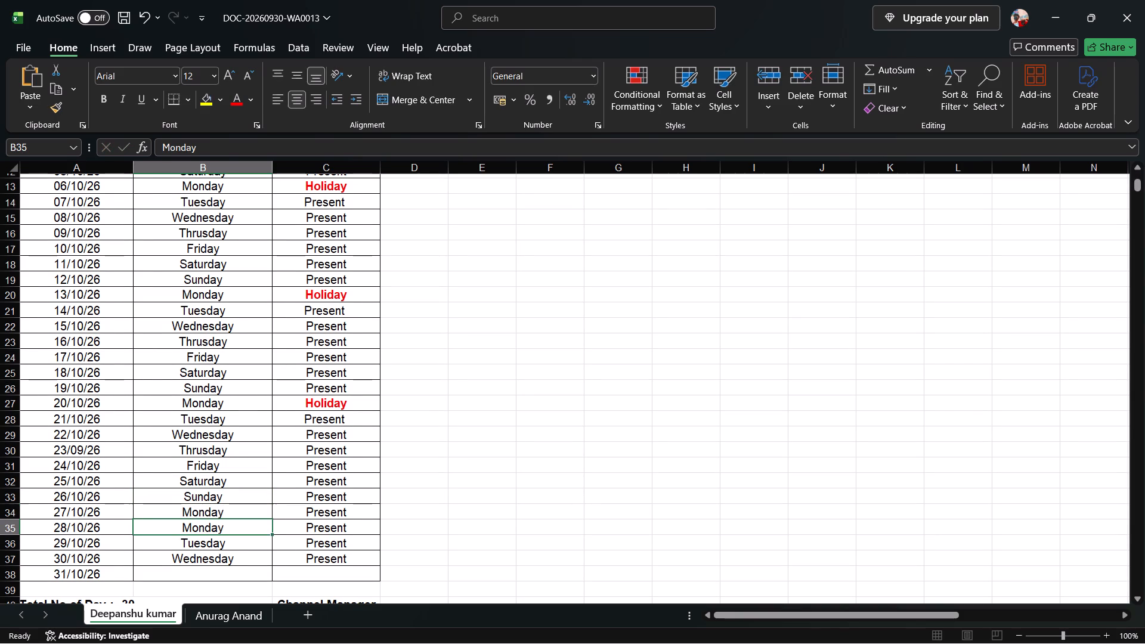
key("t")
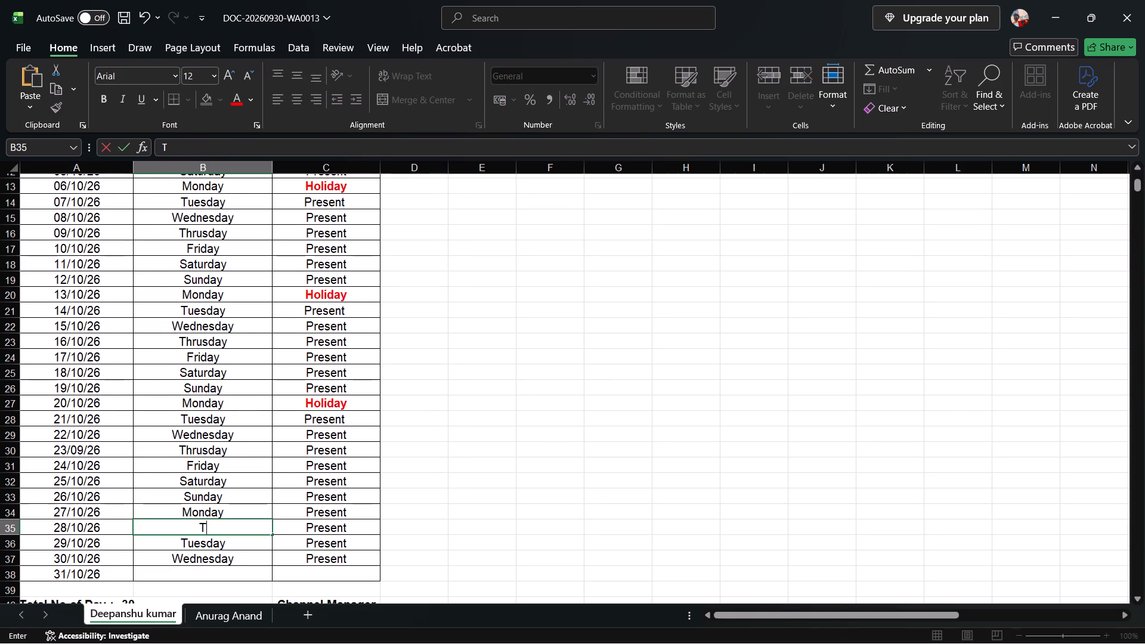
key("u")
key("Return")
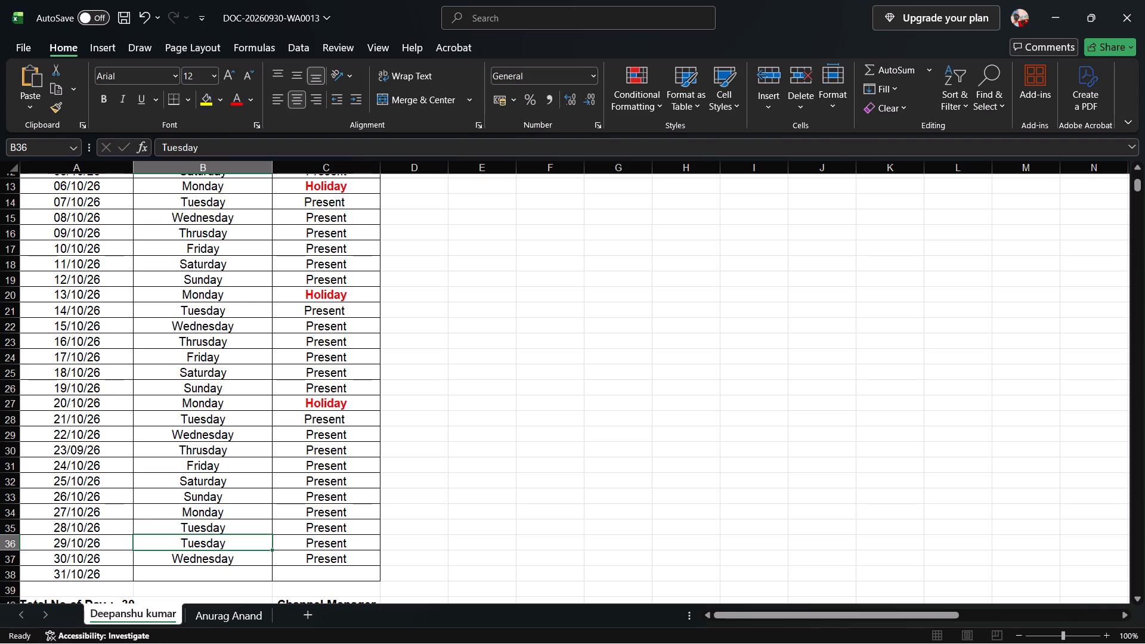
Enter Wednesday, Thursday and Friday as the attendance days for 29/10/26 to 31/10/26 in cells B36 to B38.
key("BackSpace")
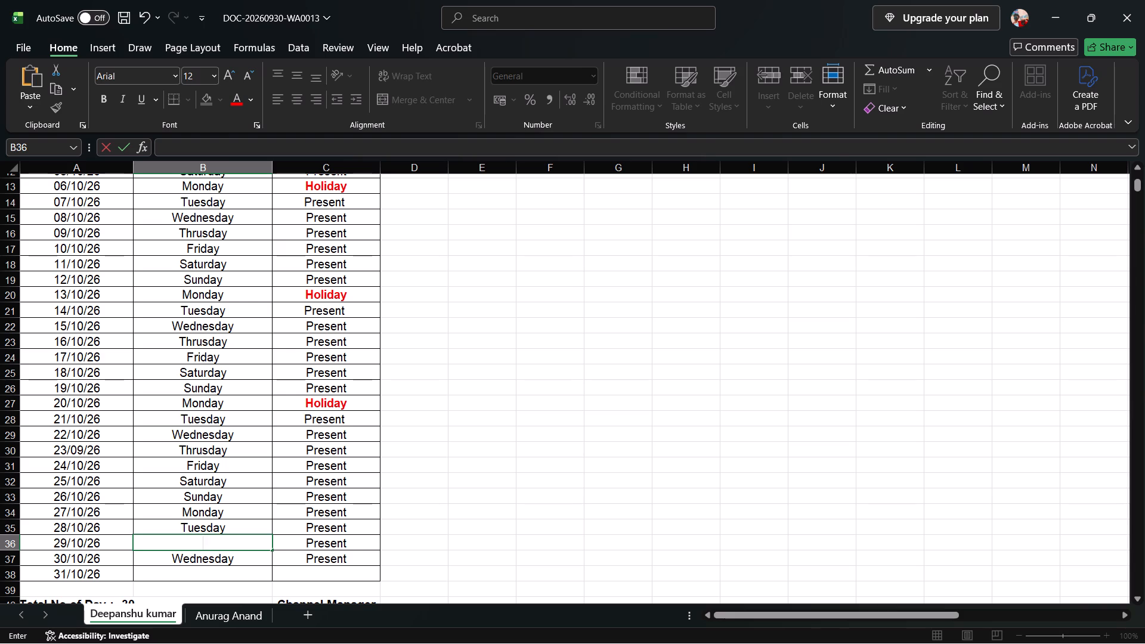
type("WE")
key("Return")
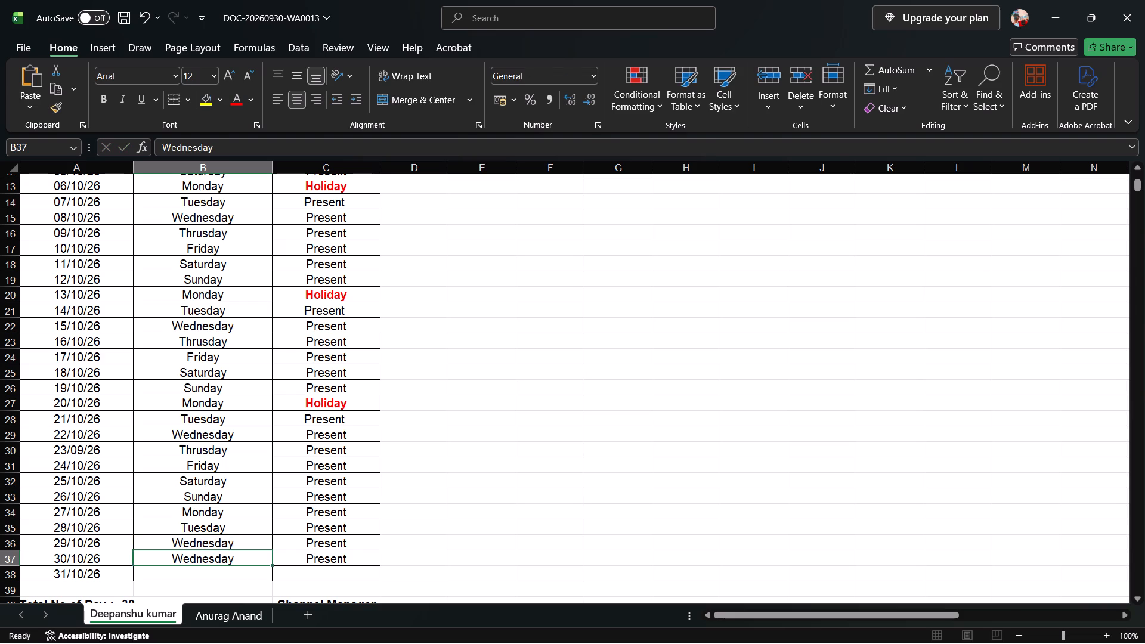
key("BackSpace")
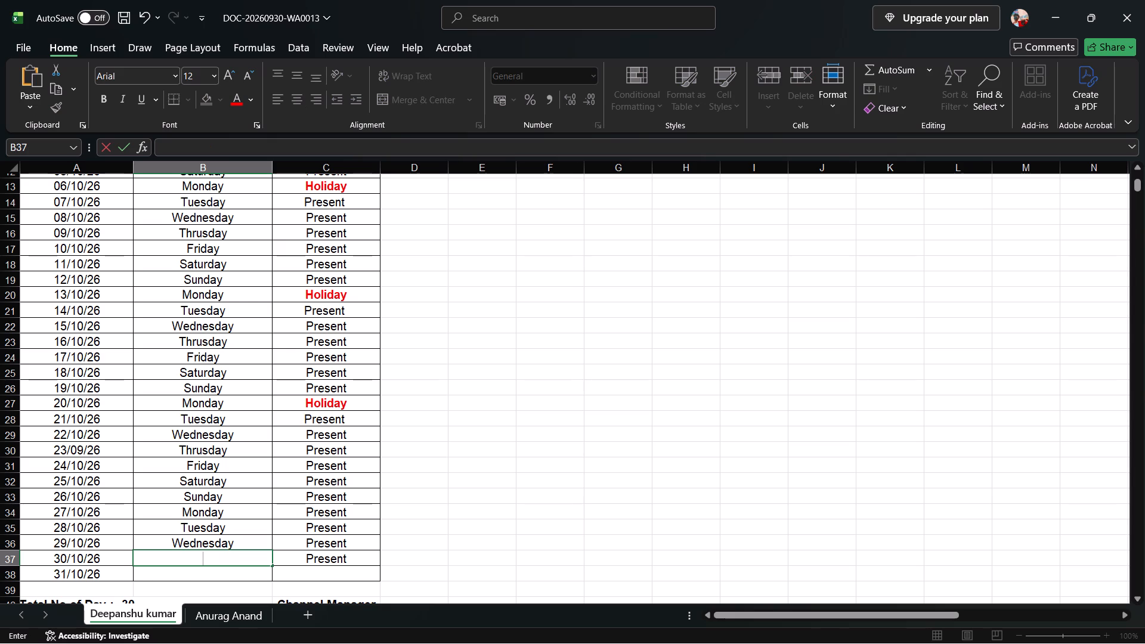
type("THU")
key("Return")
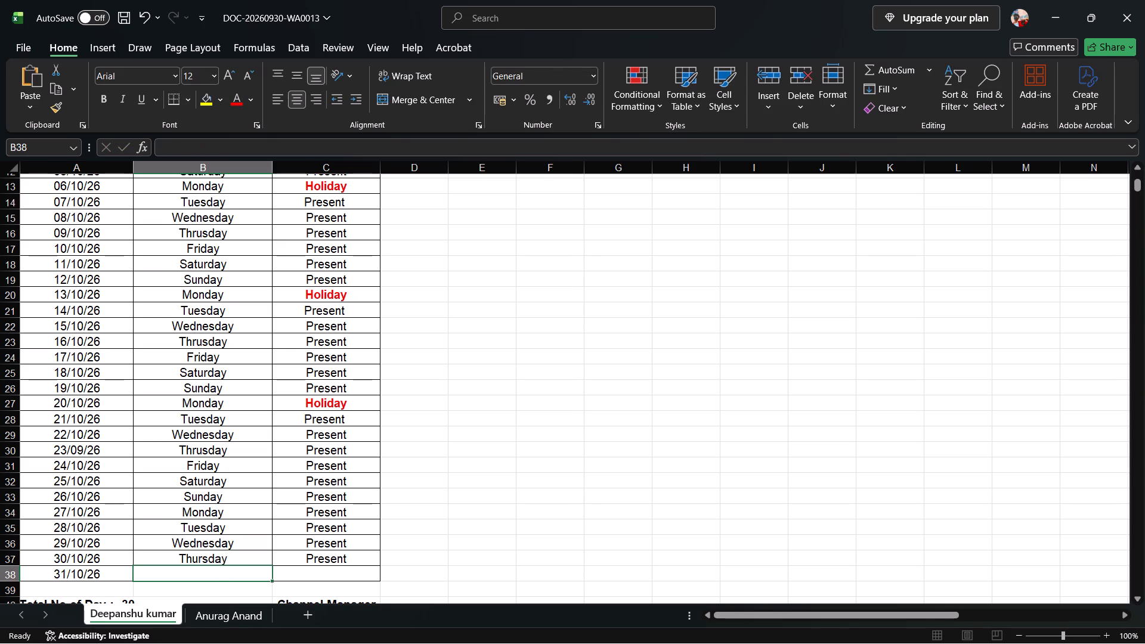
type("FR")
key("Return")
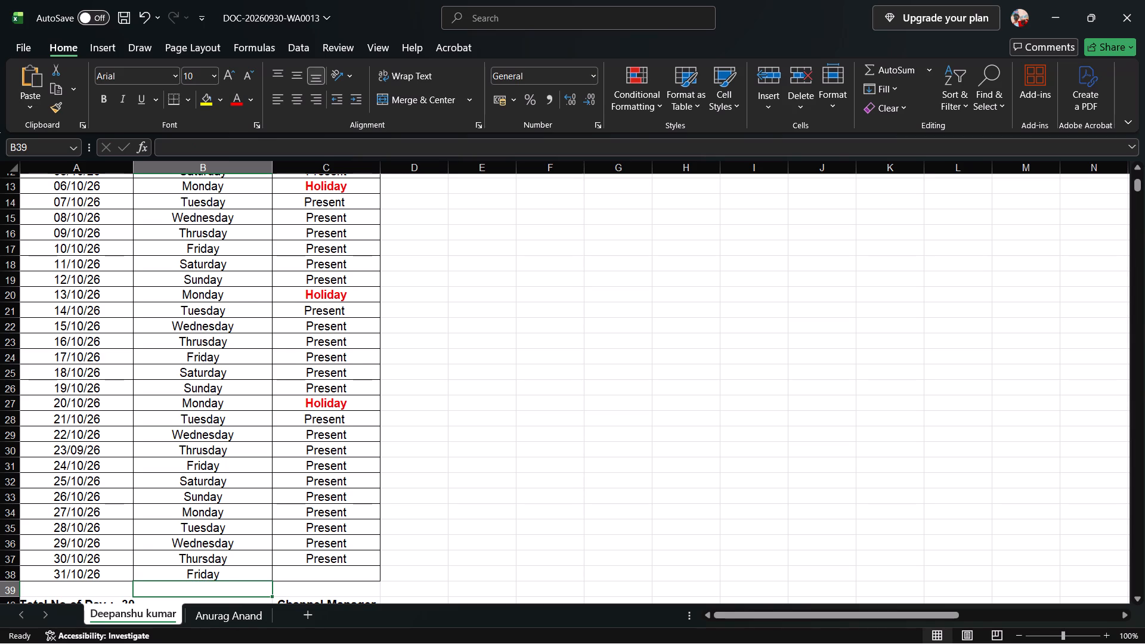
Change the attendance days for 05/10/26 to 07/10/26 in cells B12 to B14 to Monday, Tuesday and Wednesday.
scroll(194, 337, "up", 3)
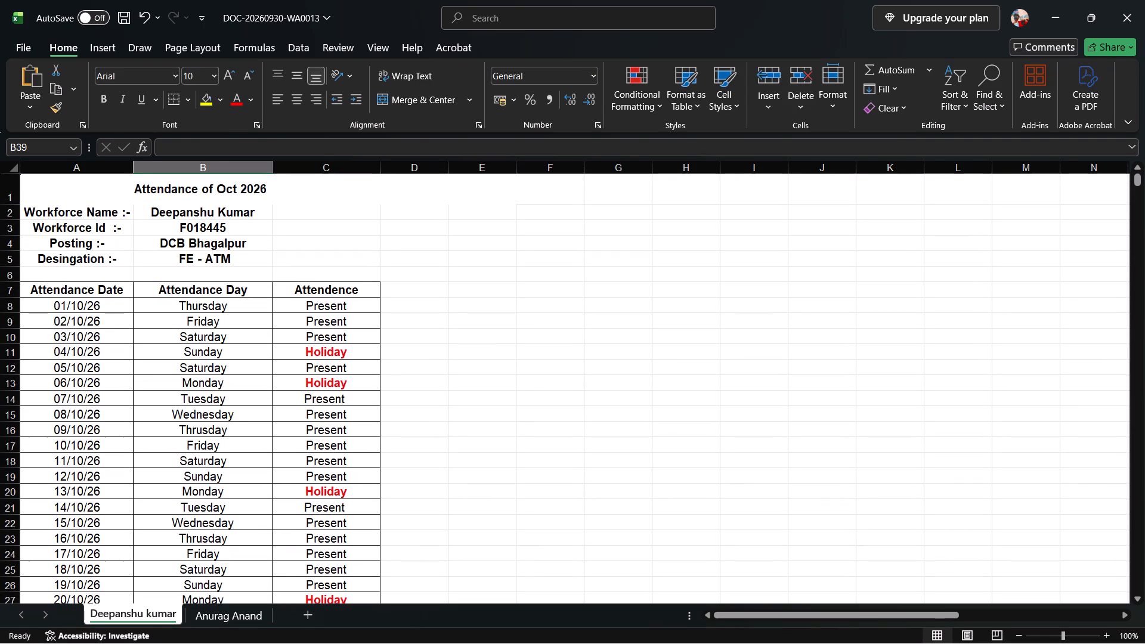
left_click(212, 349)
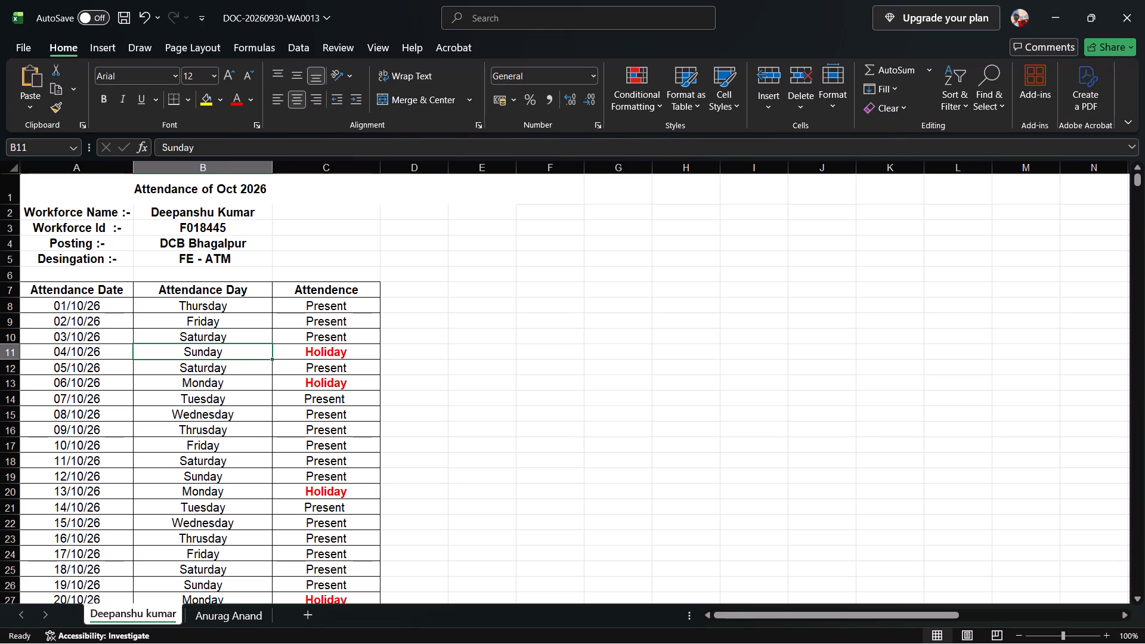
left_click(182, 476)
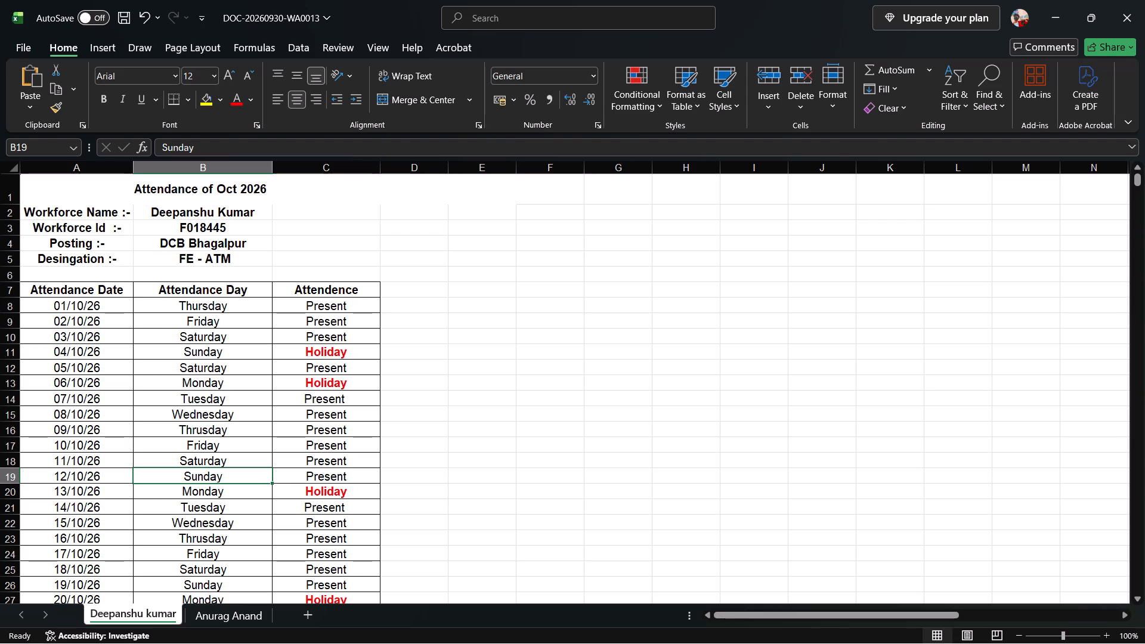
left_click(233, 350)
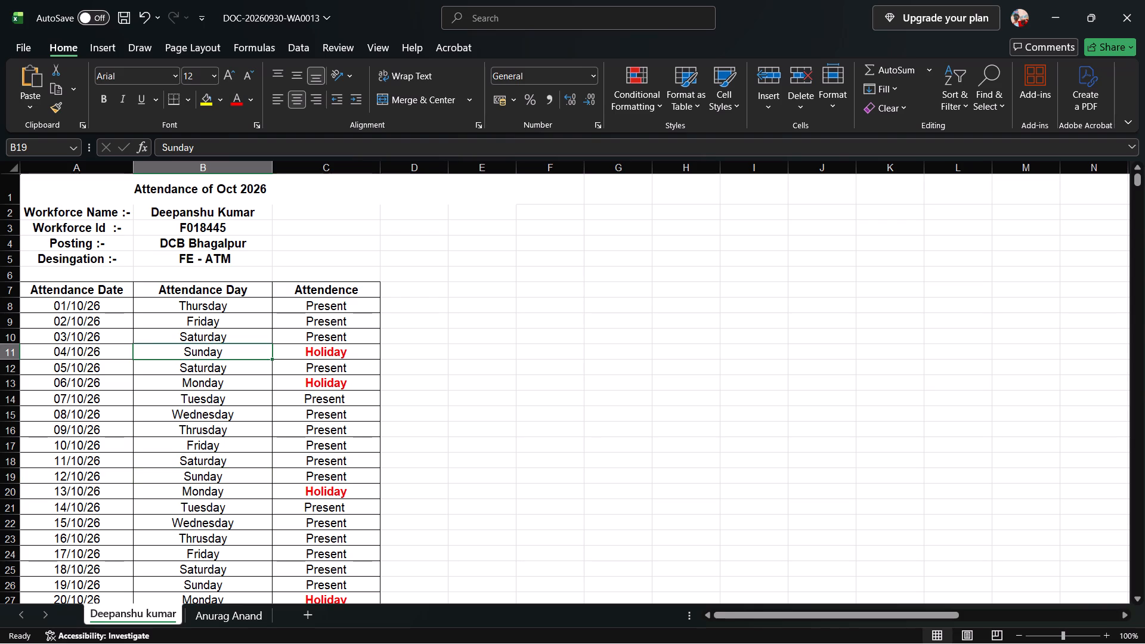
left_click(236, 364)
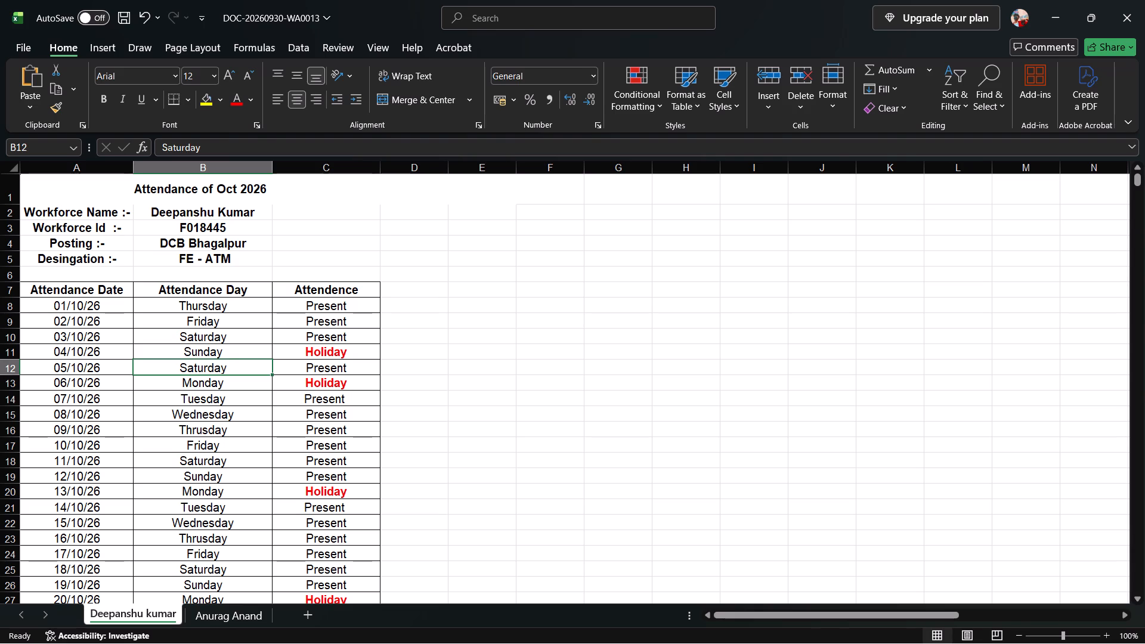
key("BackSpace")
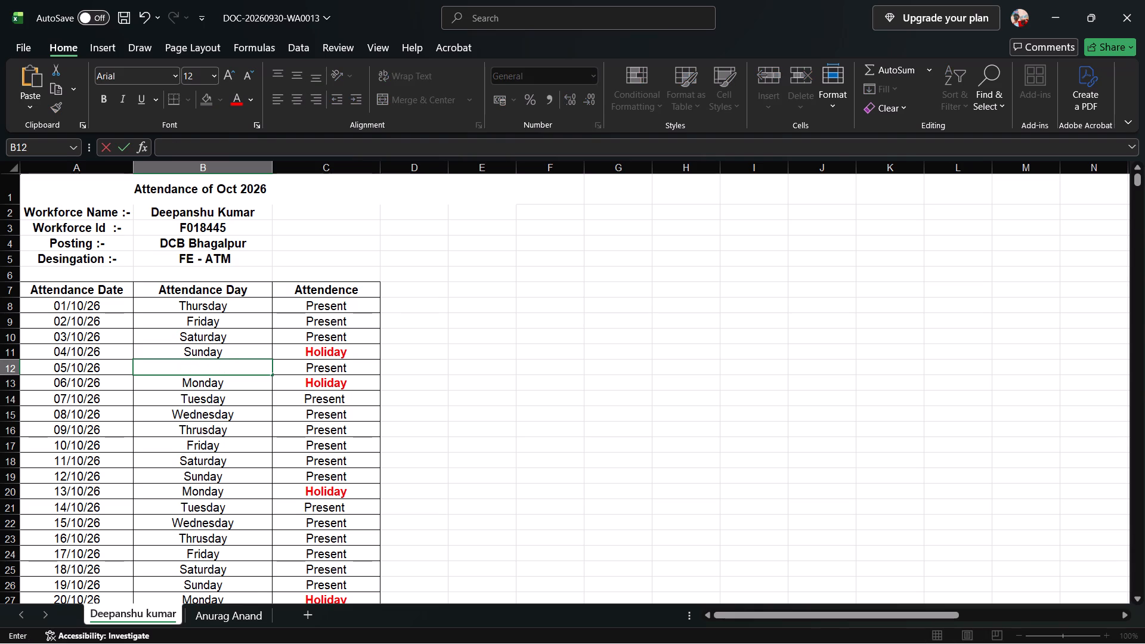
type("MO")
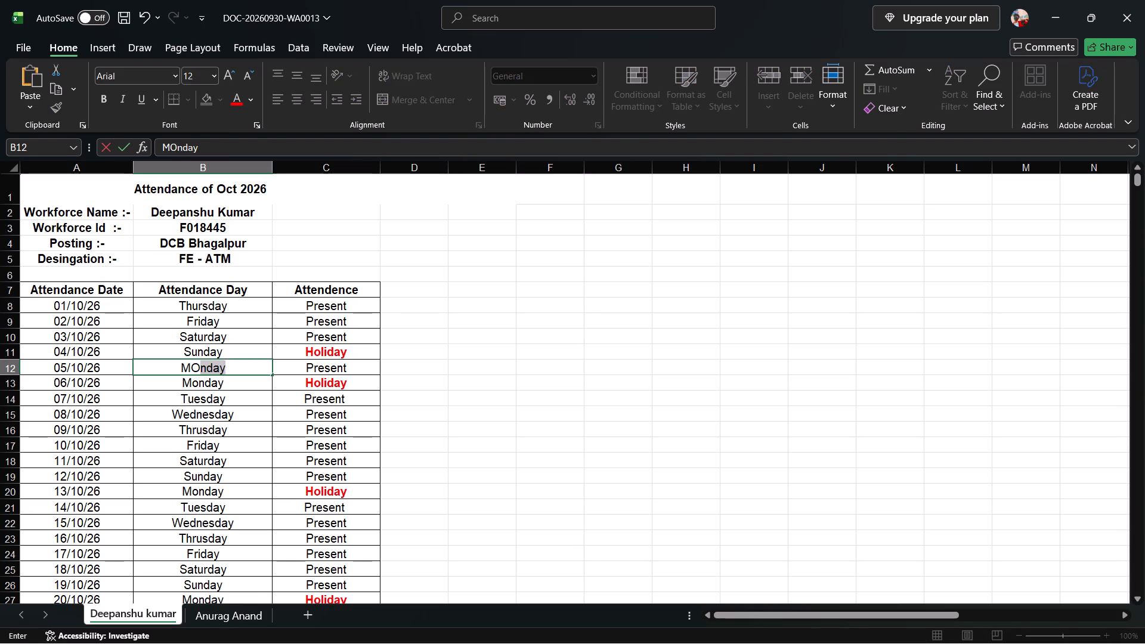
key("Return")
key("BackSpace")
type("TU")
key("Return")
key("BackSpace")
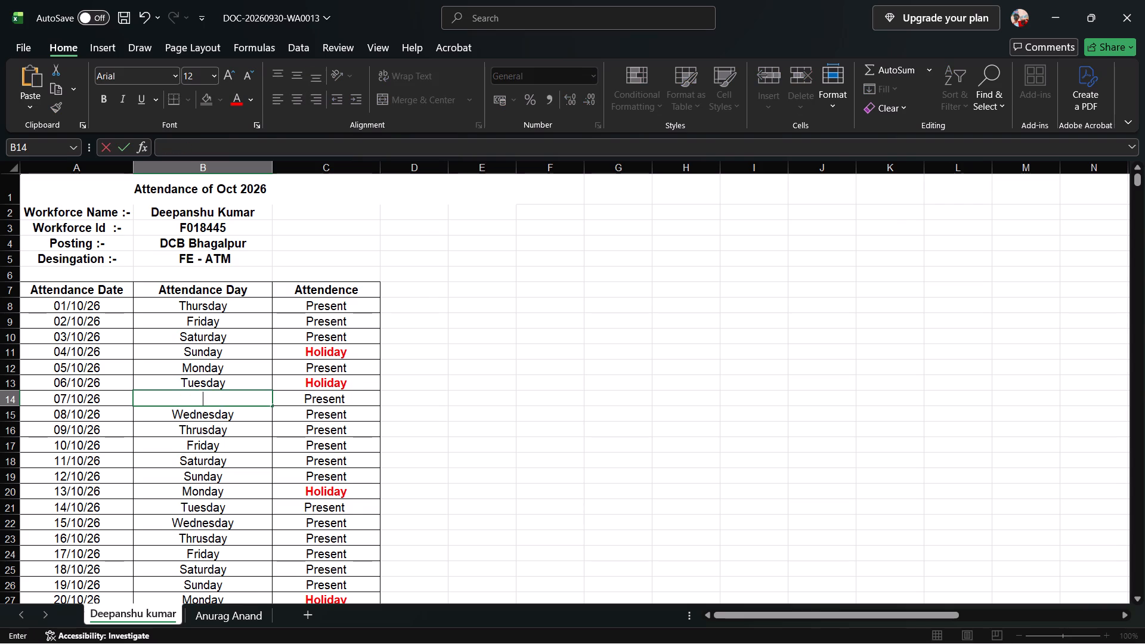
type("WE")
key("Return")
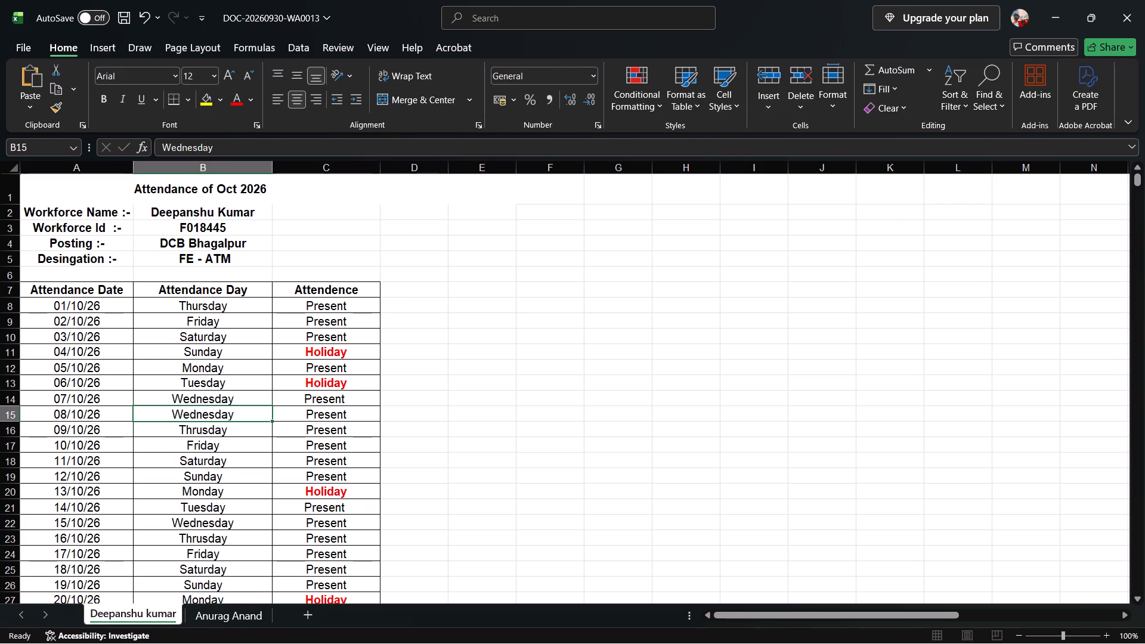
Change the attendance days for 08/10/26 to 11/10/26 in cells B15 to B18 to Thrusday, Friday, Saturday and Sunday.
key("BackSpace")
type("TH")
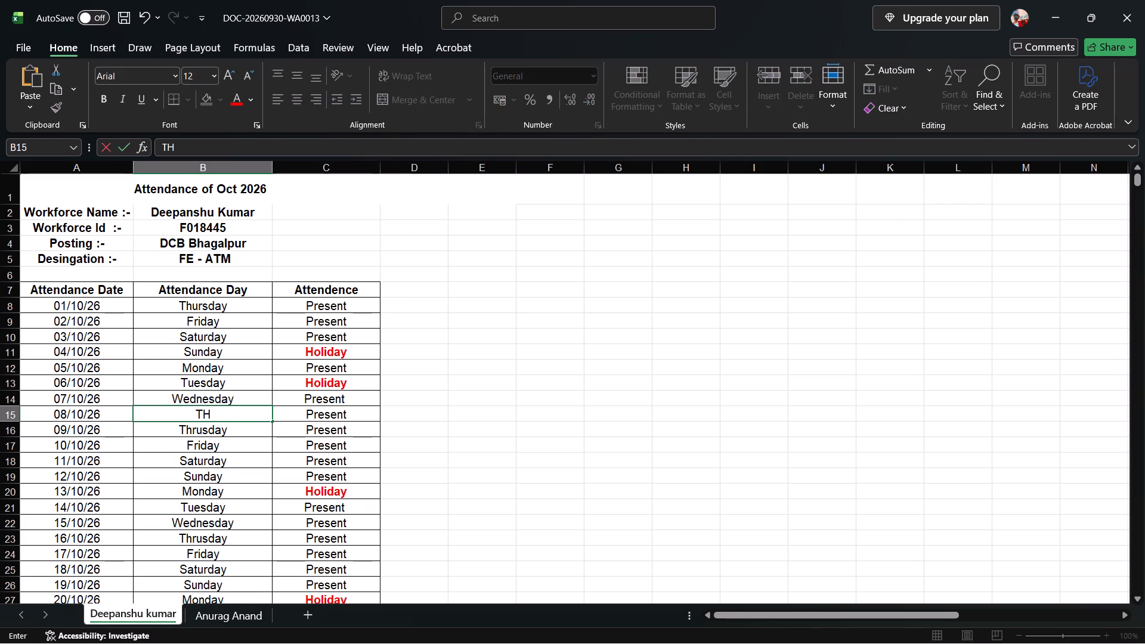
key("r")
key("Return")
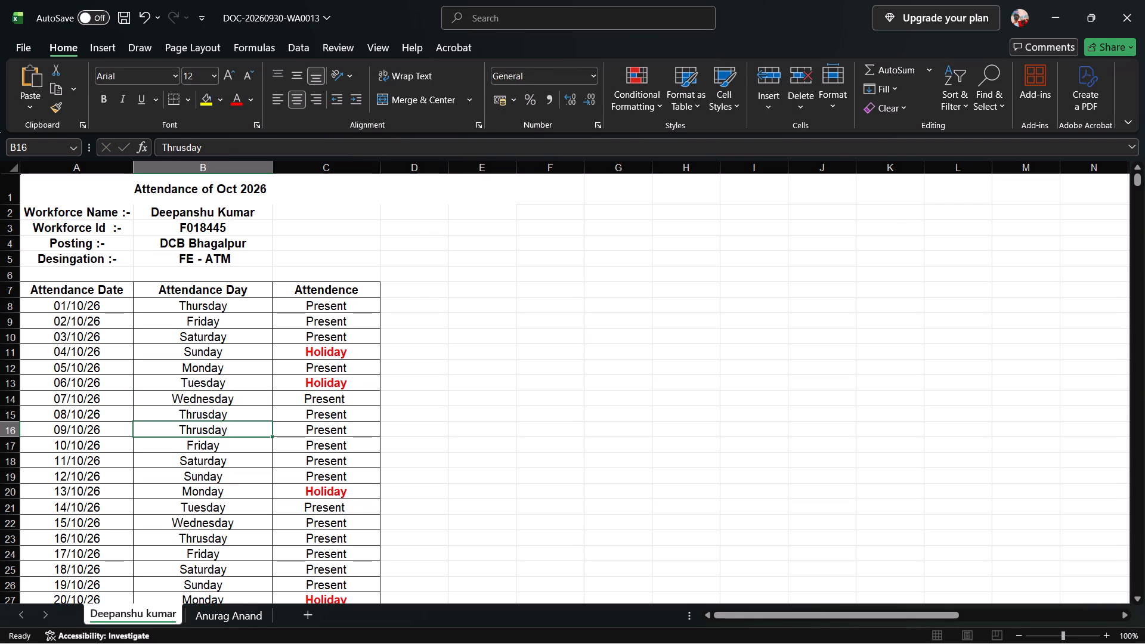
key("BackSpace")
type("FRI")
key("Return")
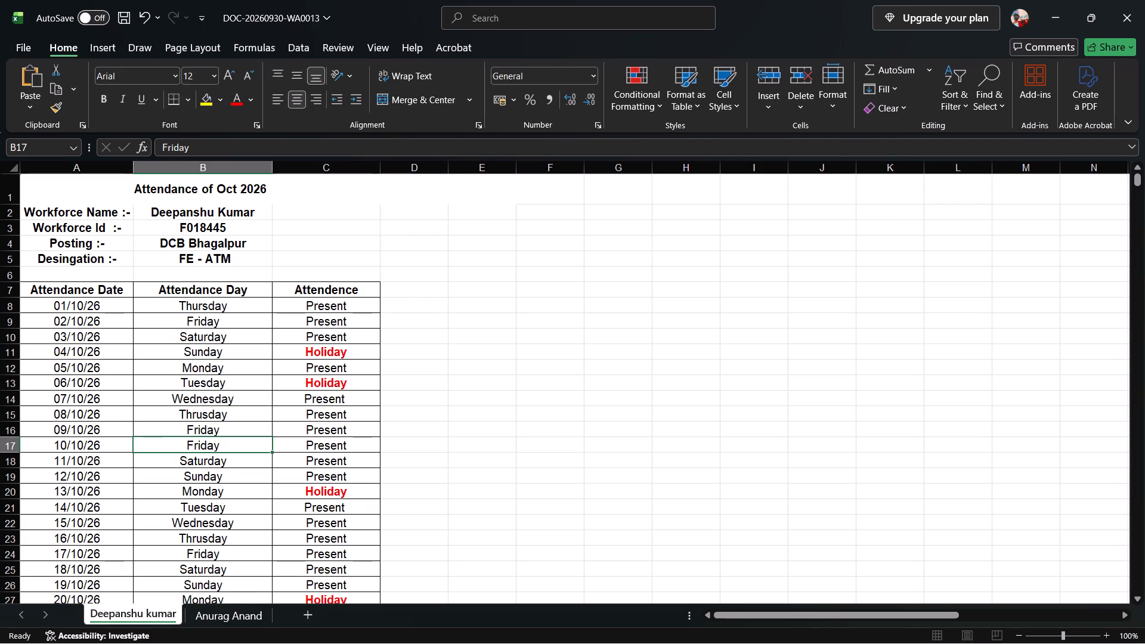
key("BackSpace")
type("SA")
key("Return")
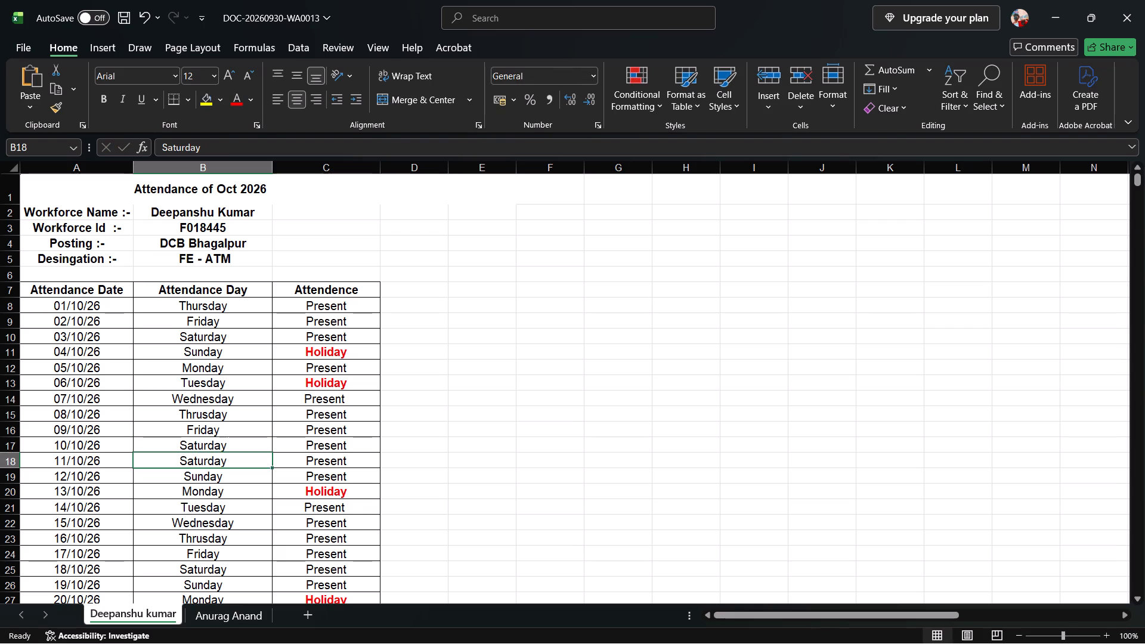
key("BackSpace")
type("SUN")
key("Return")
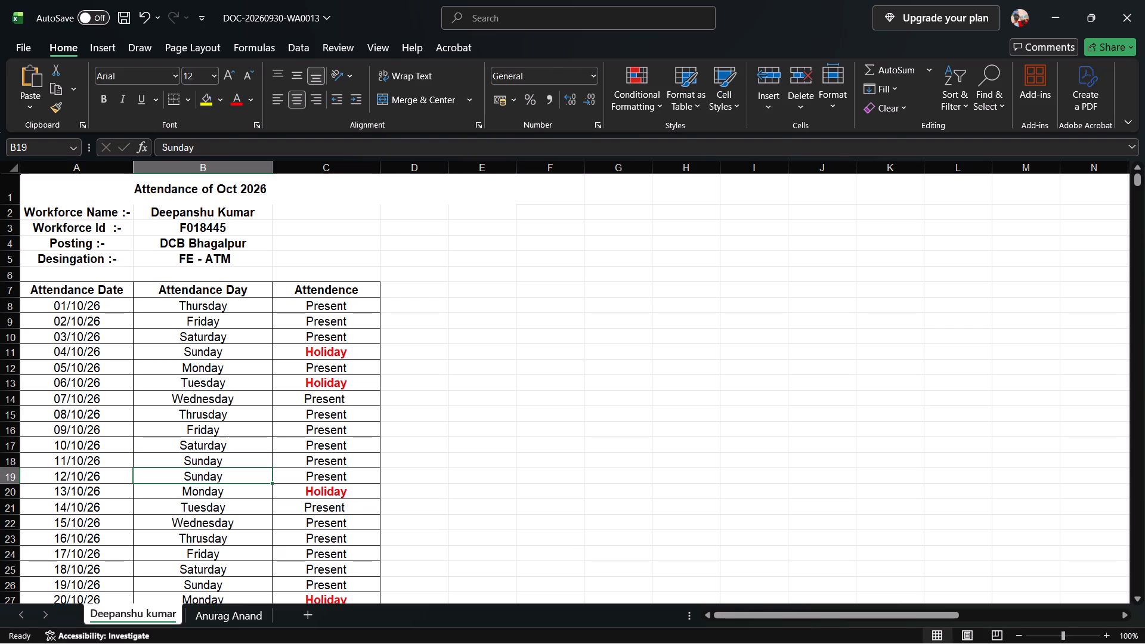
Change the attendance days for 12/10/26 to 14/10/26 in cells B19 to B21 to Monday, Tuesday and Wednesday.
key("BackSpace")
type("MO")
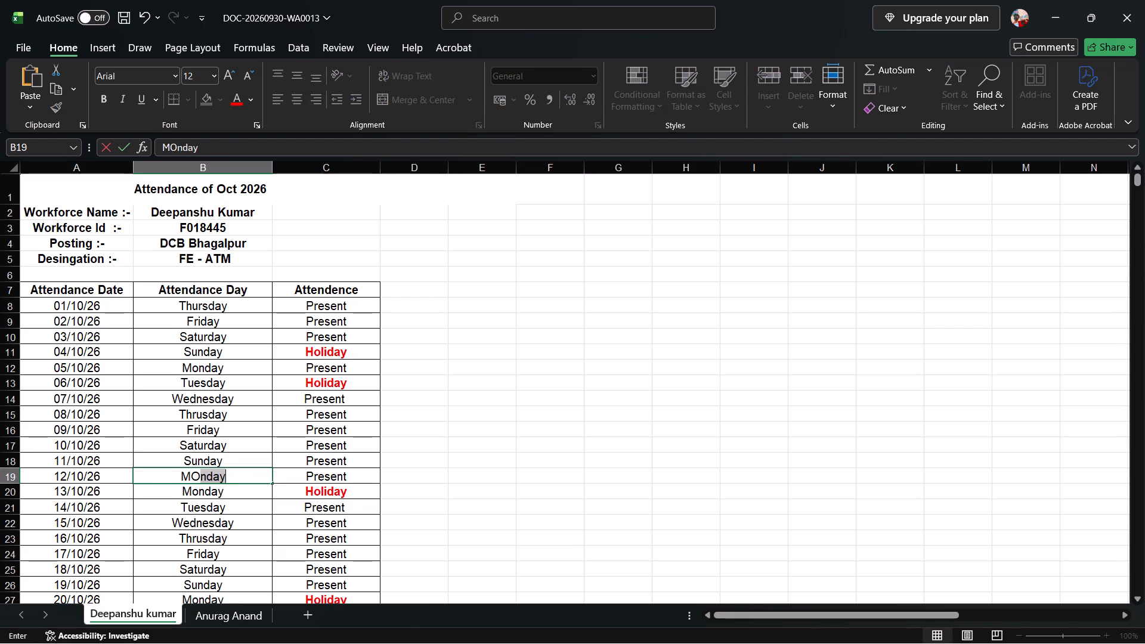
key("Return")
type("TU")
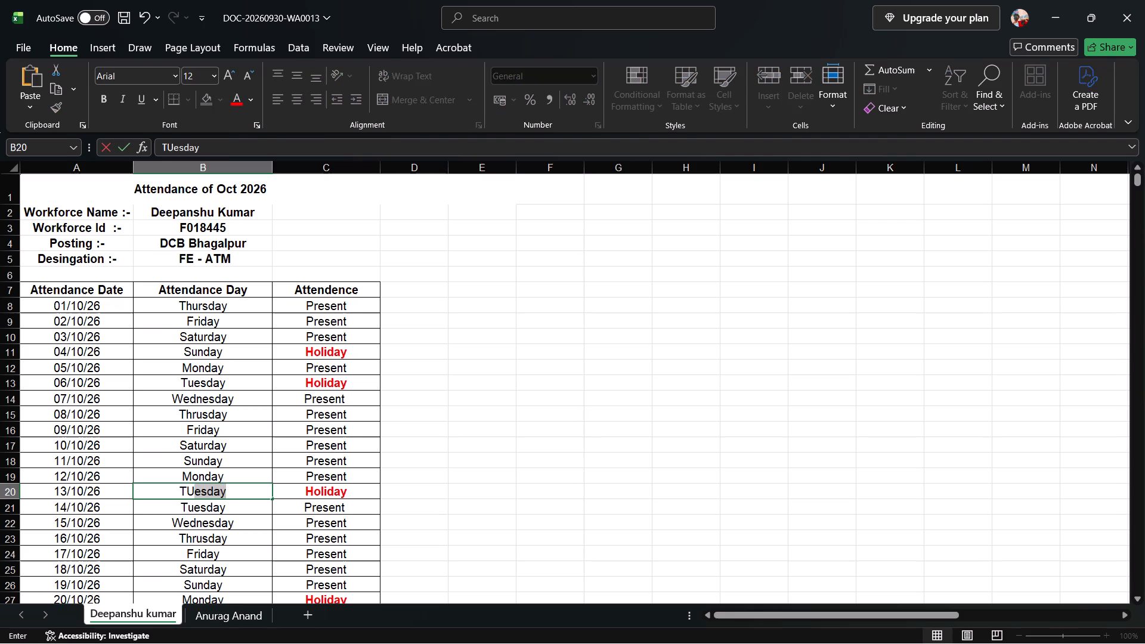
key("Return")
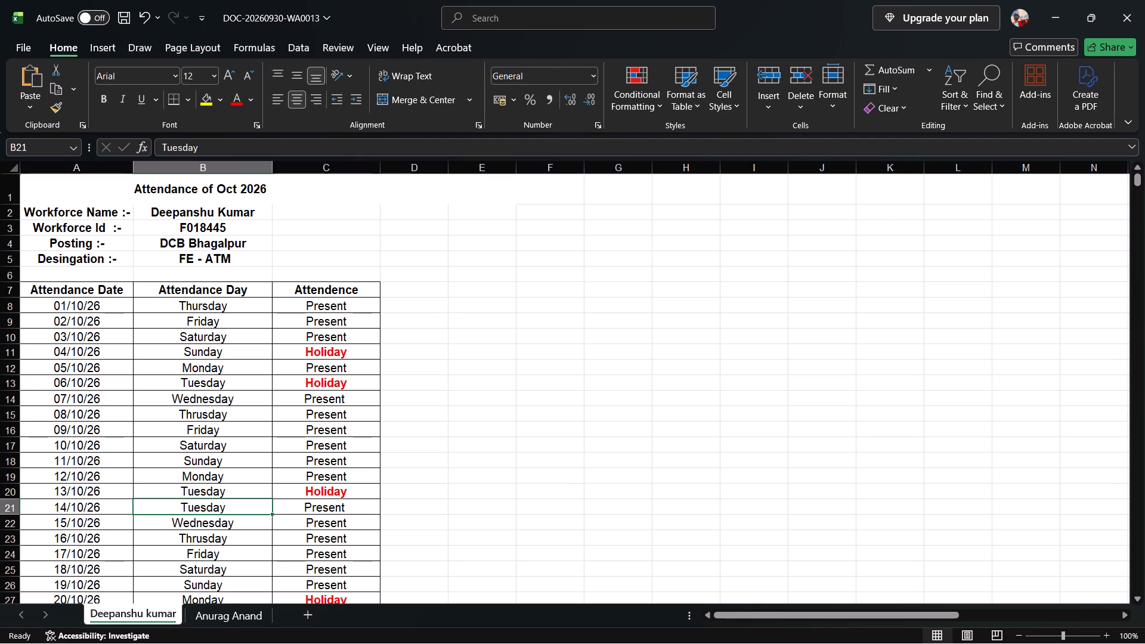
type("WE")
key("Return")
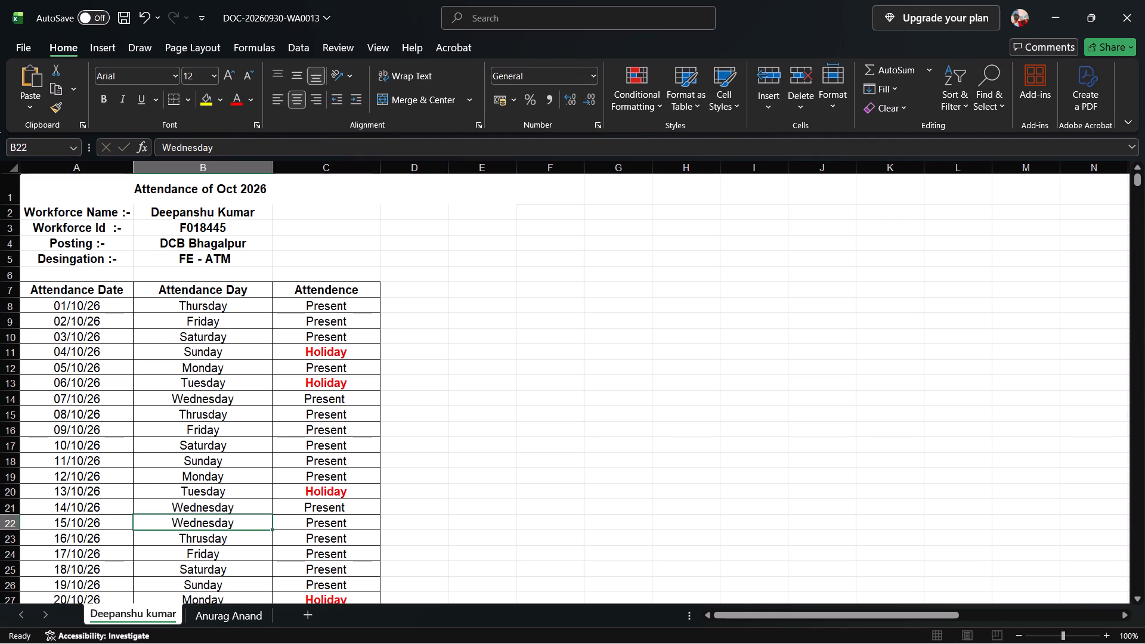
Change the attendance days for 15/10/26 to 18/10/26 in cells B22 to B25 to Thrusday, Friday, Saturday and Sunday.
key("t")
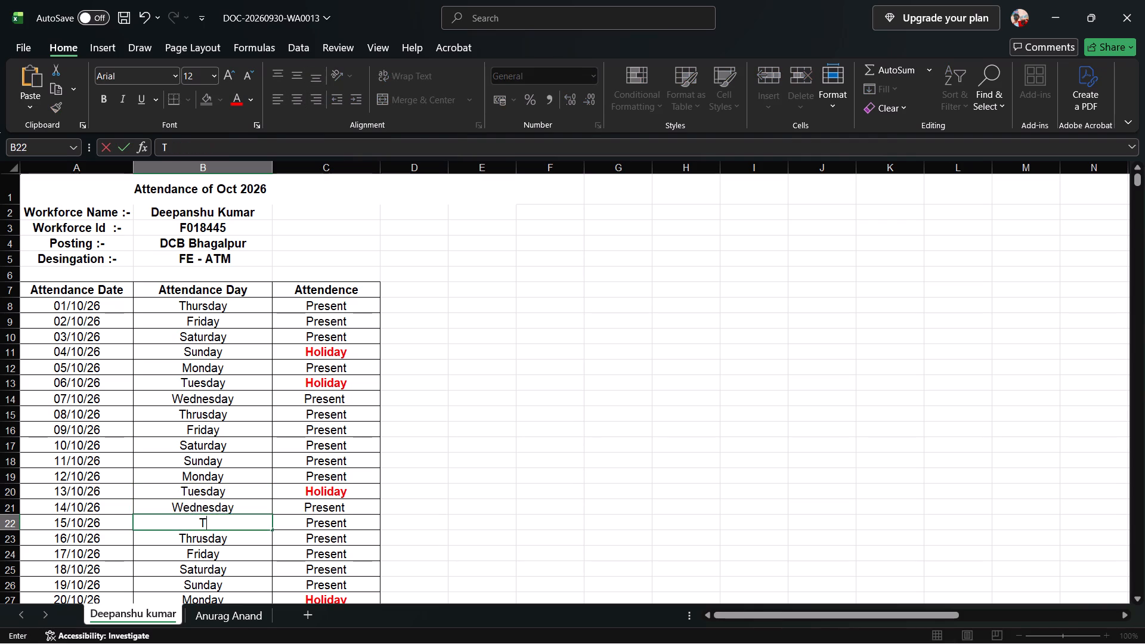
type("HR")
key("Return")
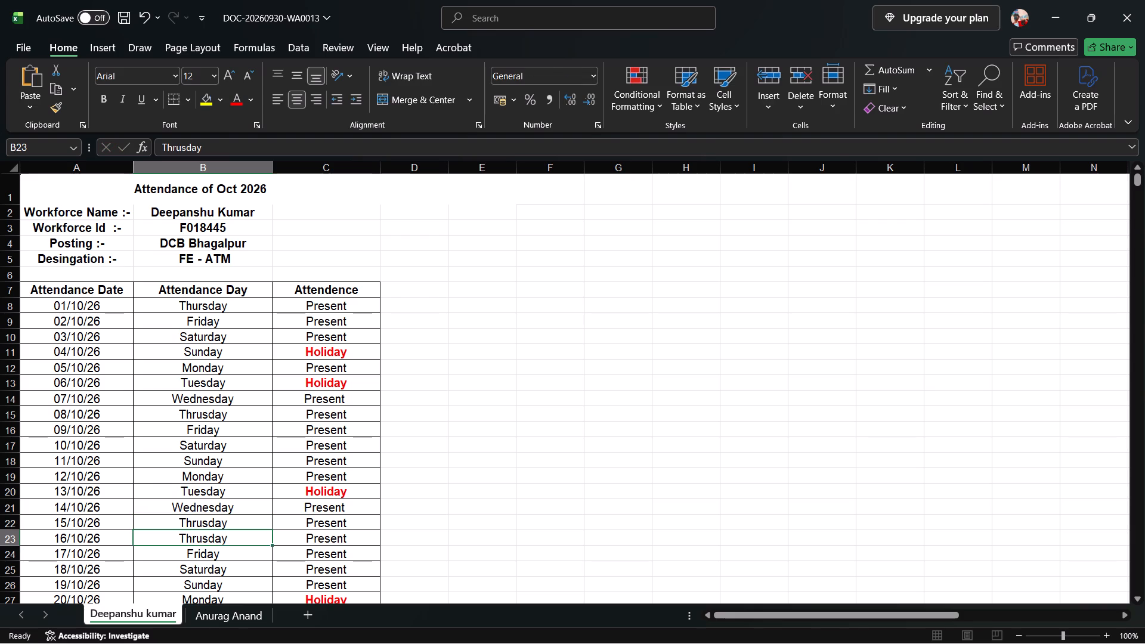
key("BackSpace")
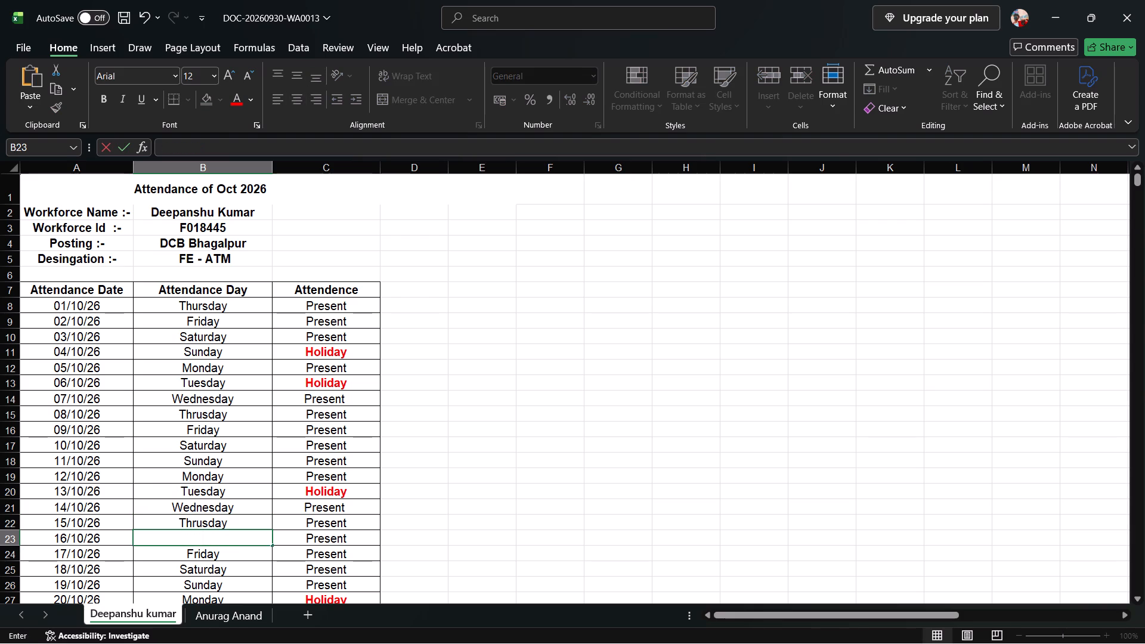
type("FRI")
key("Return")
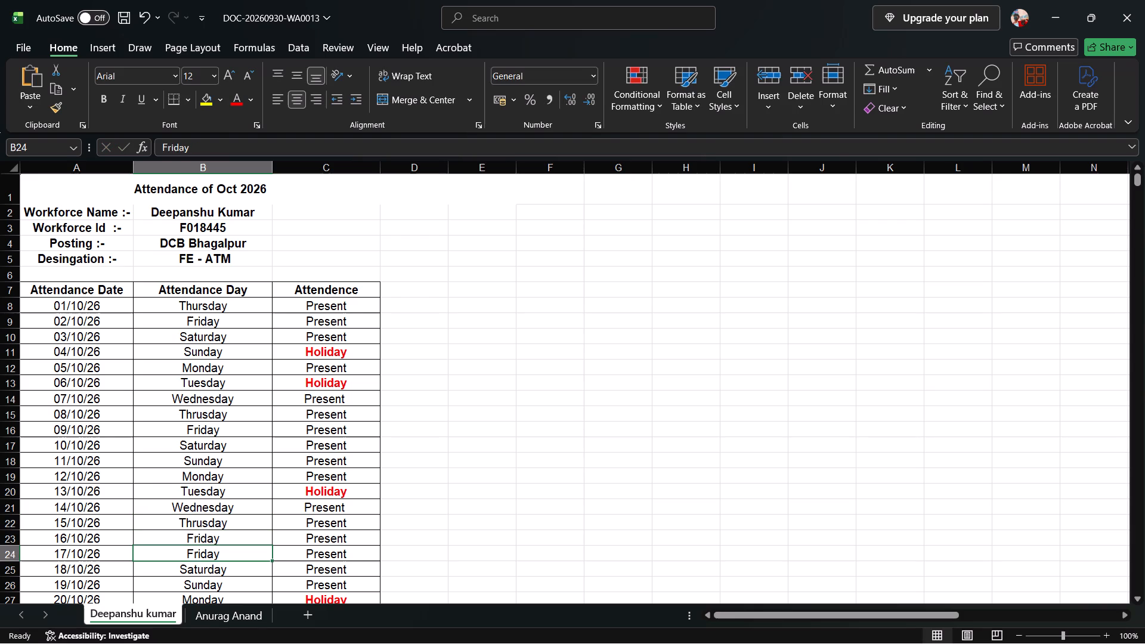
type("SA")
key("Return")
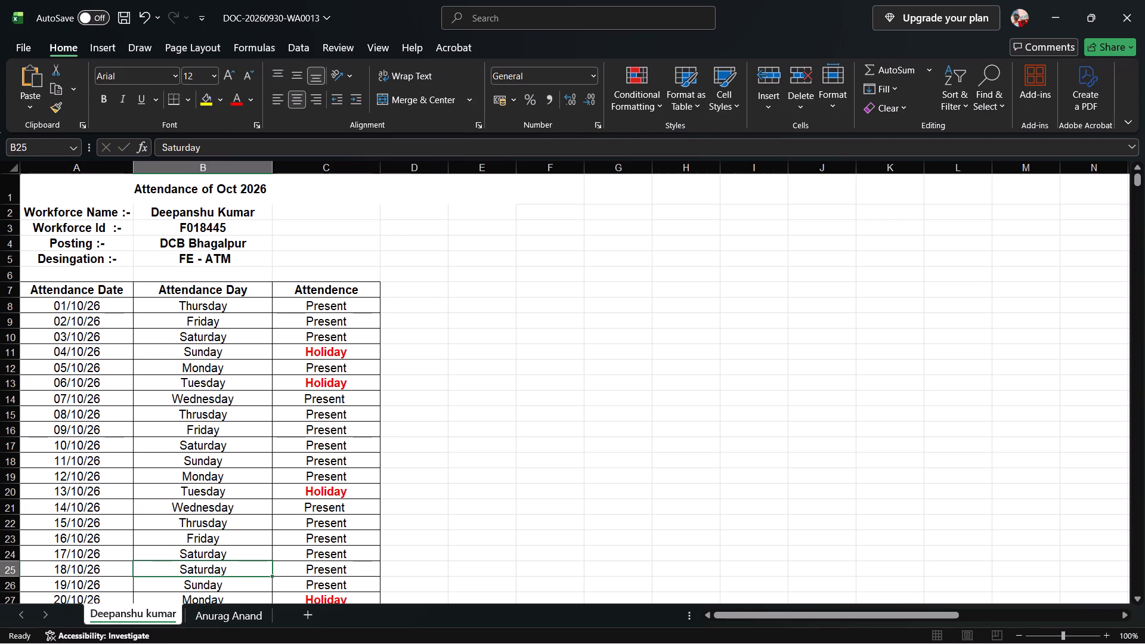
type("SU")
key("Return")
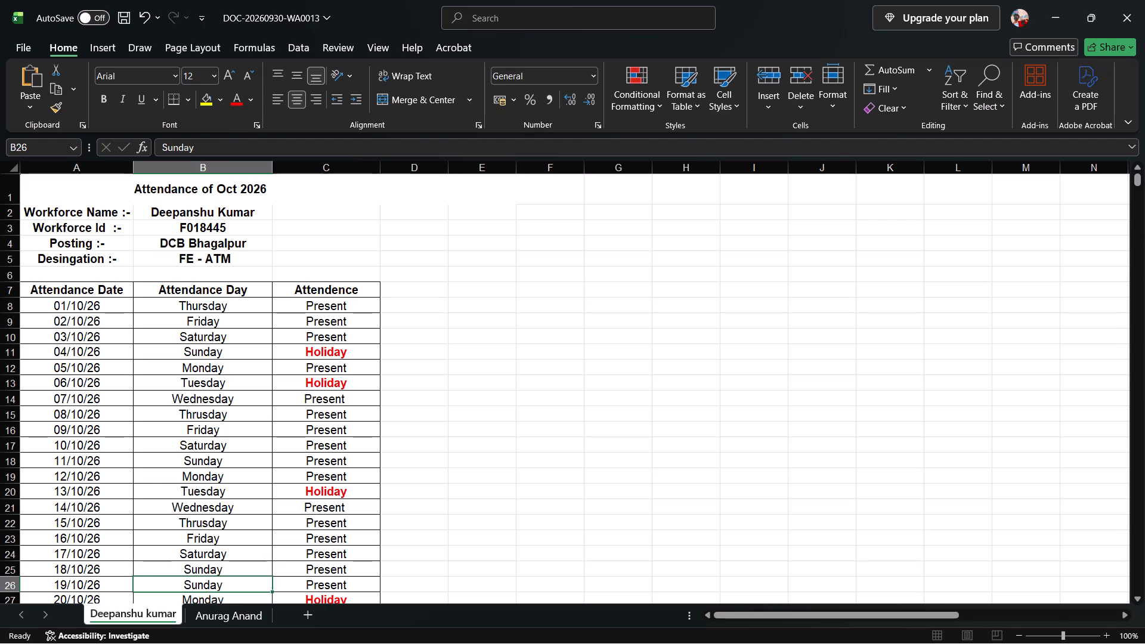
Change the attendance days for 19/10/26 to 21/10/26 in cells B26 to B28 to Monday, Tuesday and Wednesday.
scroll(246, 489, "down", 1)
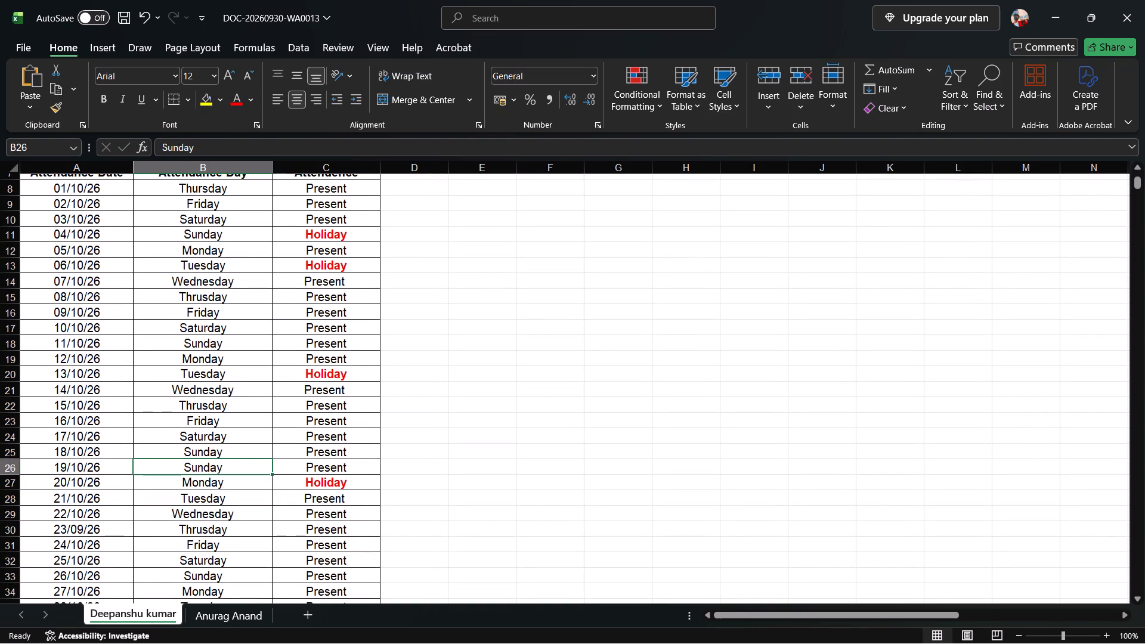
type("MO")
key("Return")
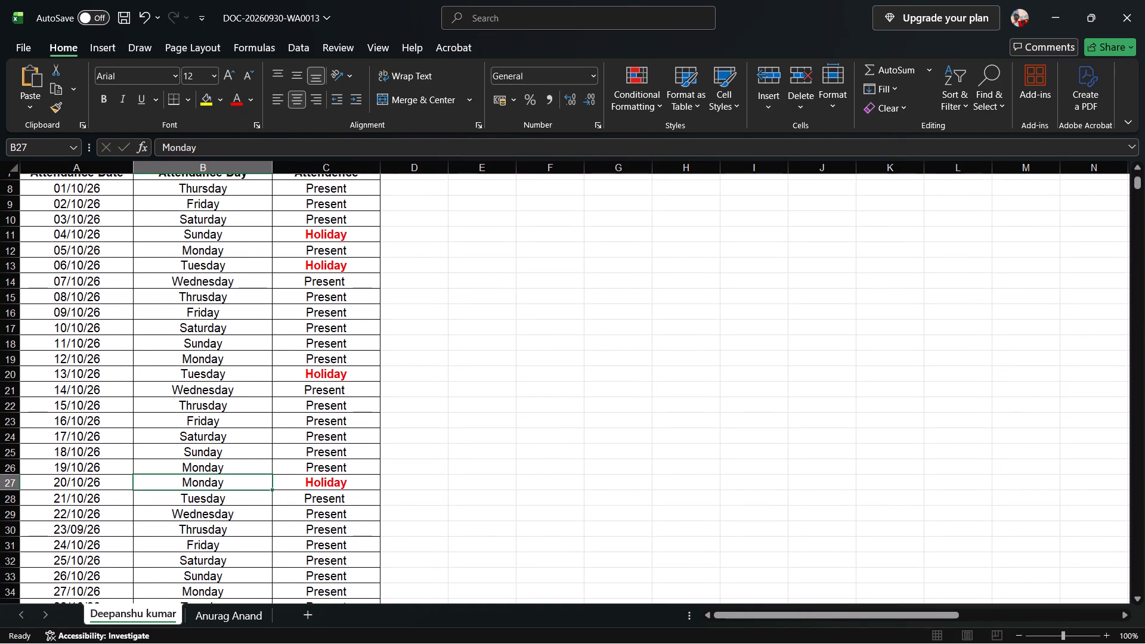
type("TU")
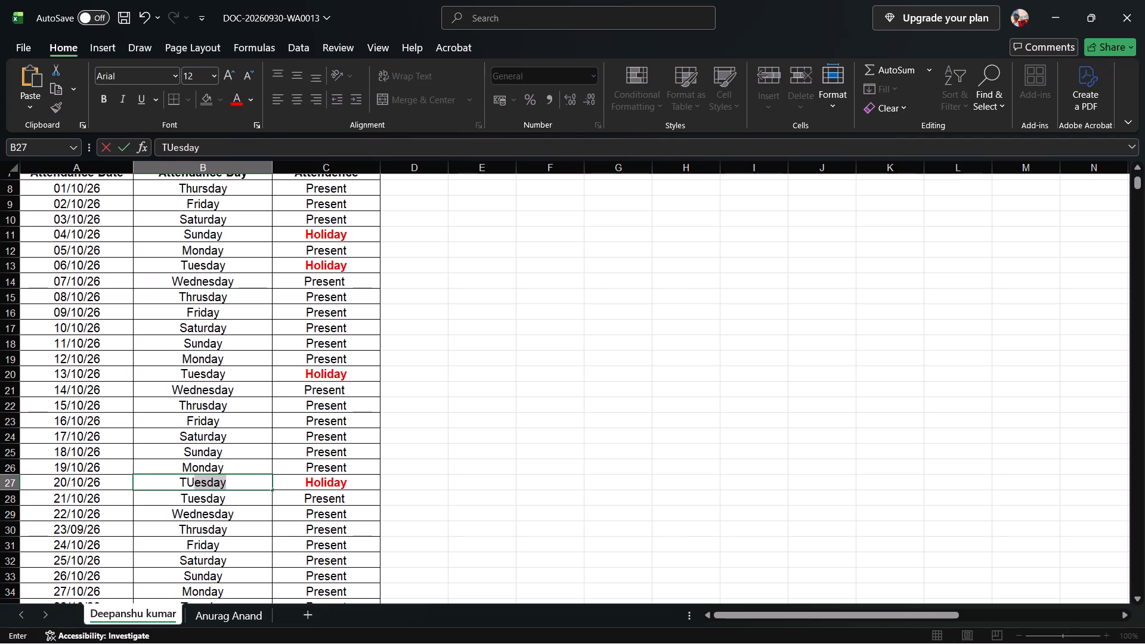
key("Return")
type("WE")
key("Return")
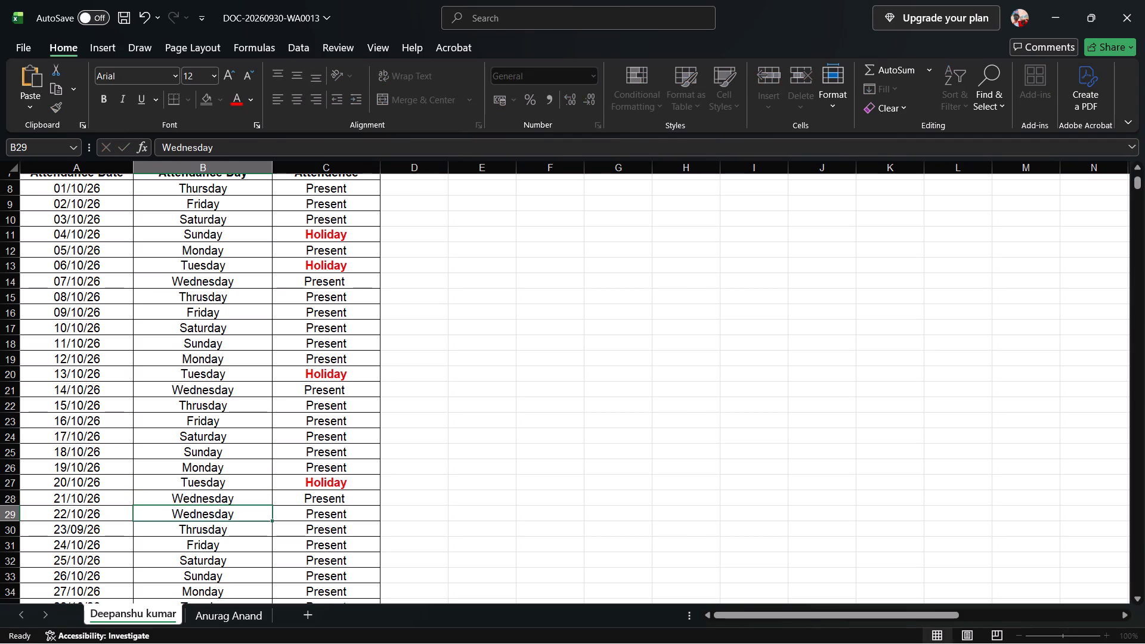
Change the attendance days in cells B29 to B32, from 22/10/26 to 25/10/26, to Thrusday, Friday, Saturday and Sunday.
type("TH")
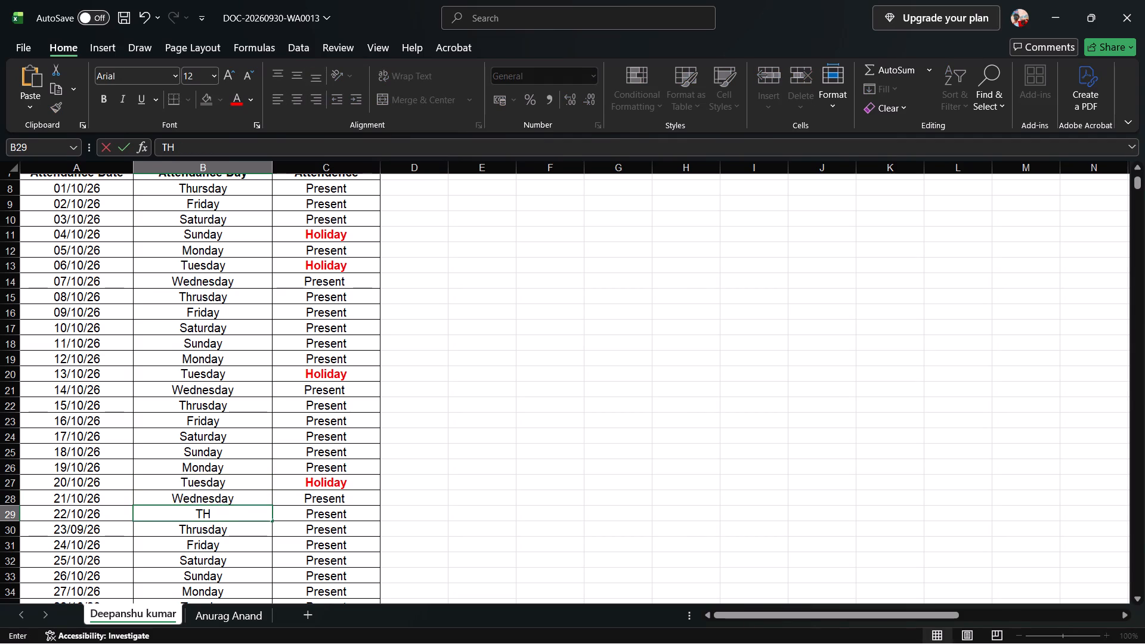
key("r")
key("Return")
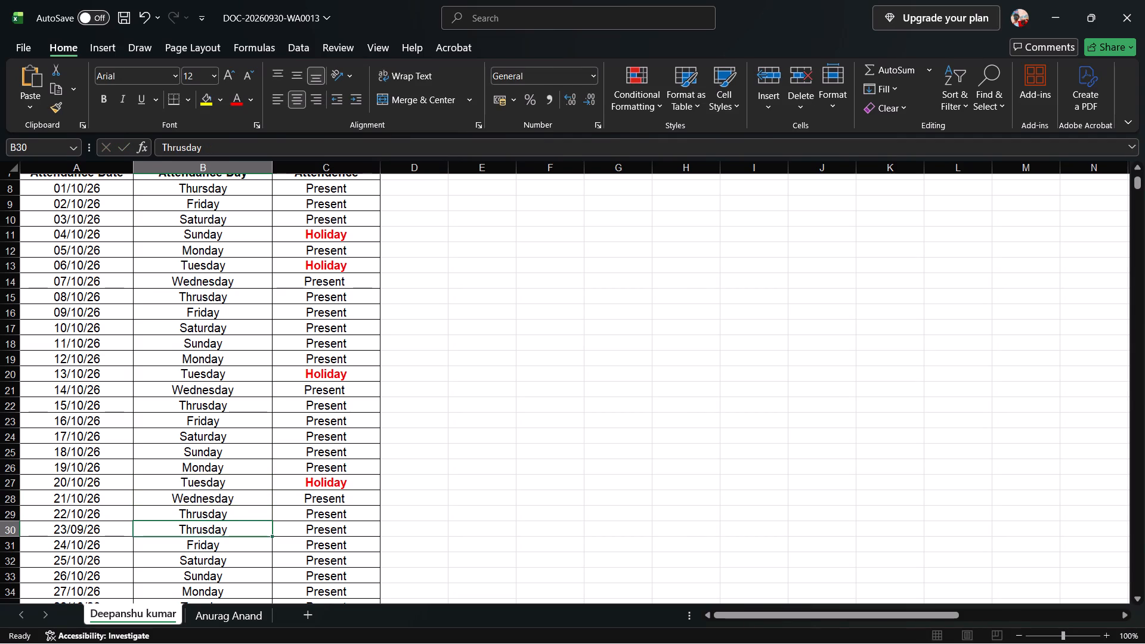
type("FRI")
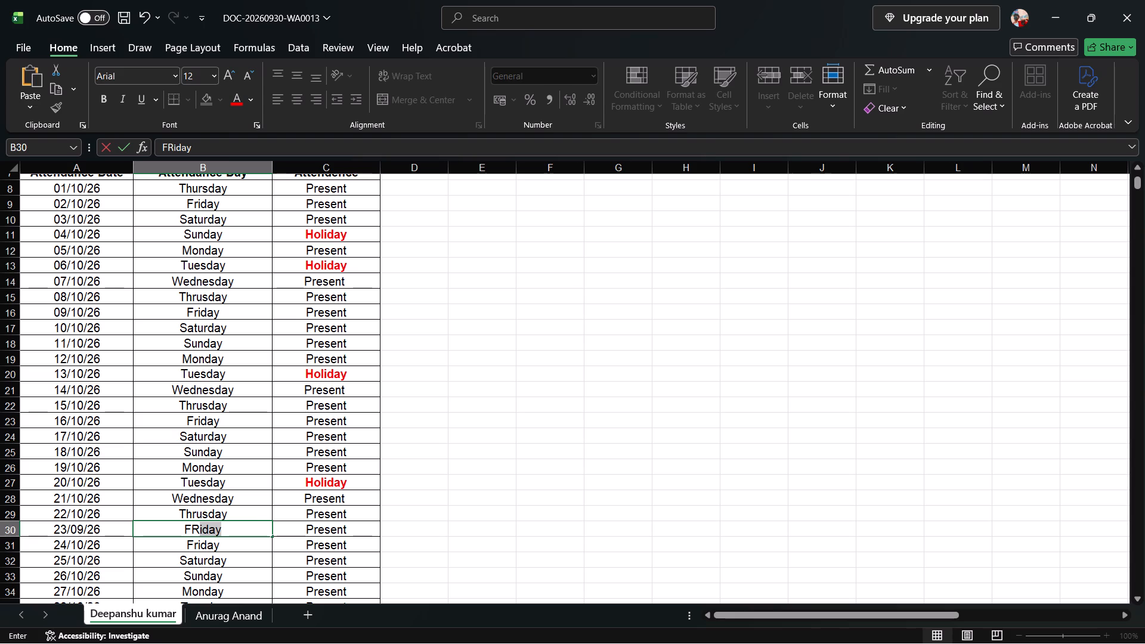
key("Return")
type("SA")
key("Return")
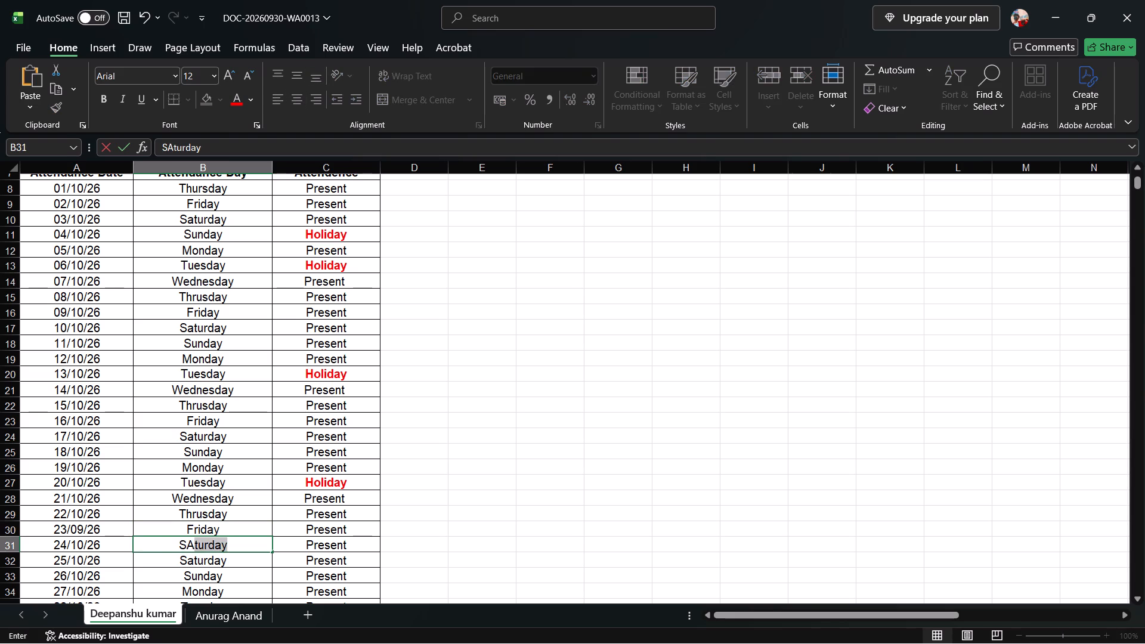
type("SU")
key("Return")
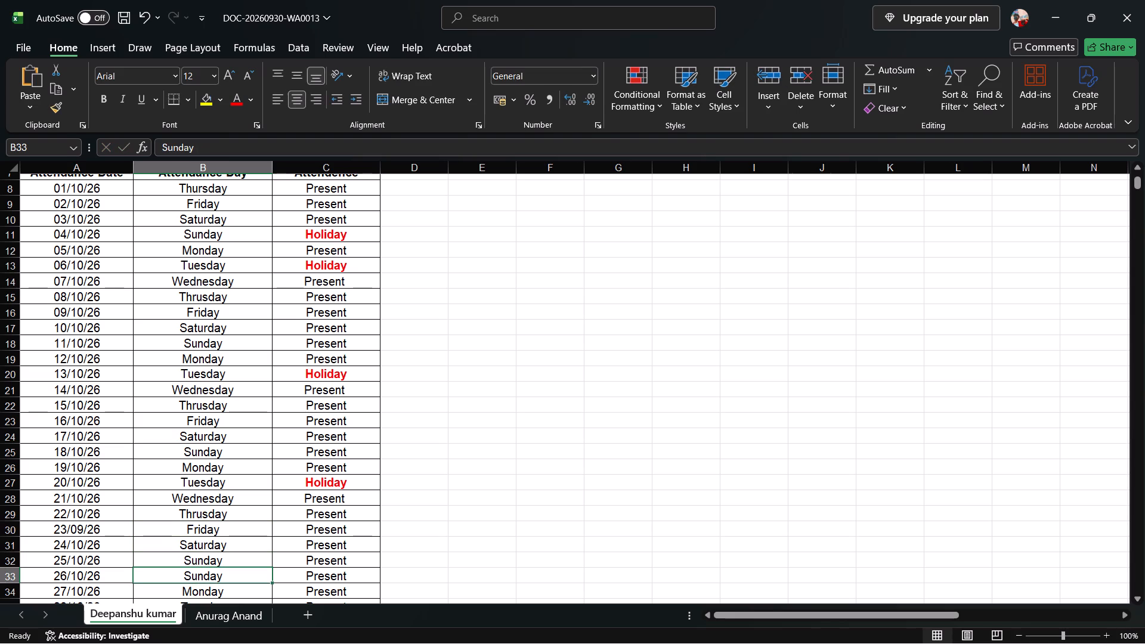
Change the attendance days for 26/10/26 to 28/10/26 in cells B33 to B35 to Monday, Tuesday and Wednesday.
type("MO")
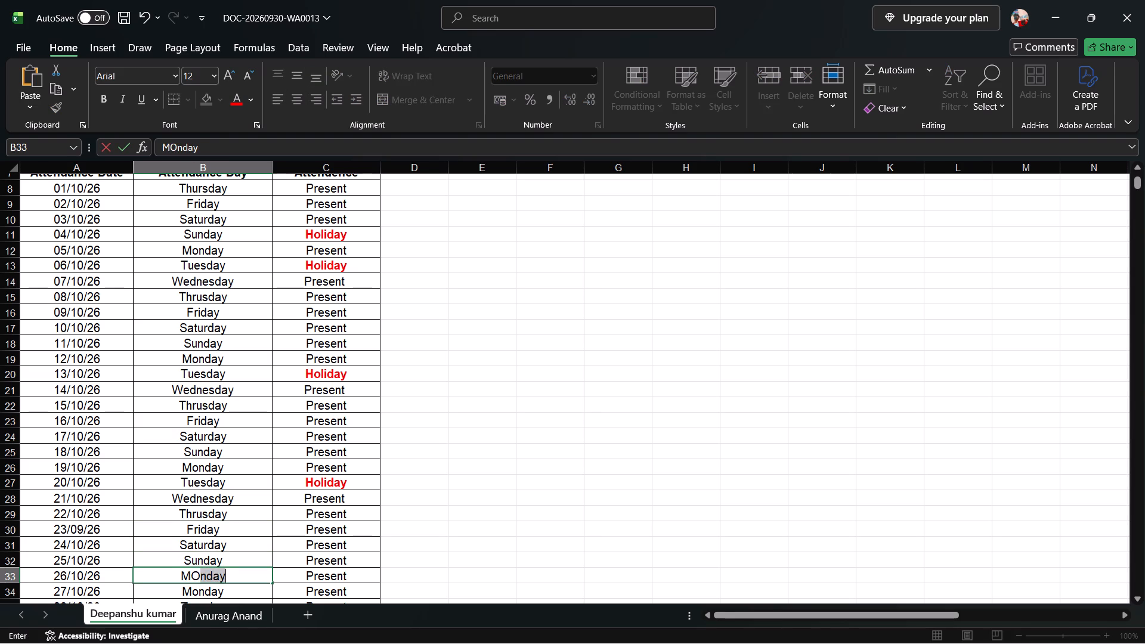
key("Return")
scroll(246, 489, "down", 1)
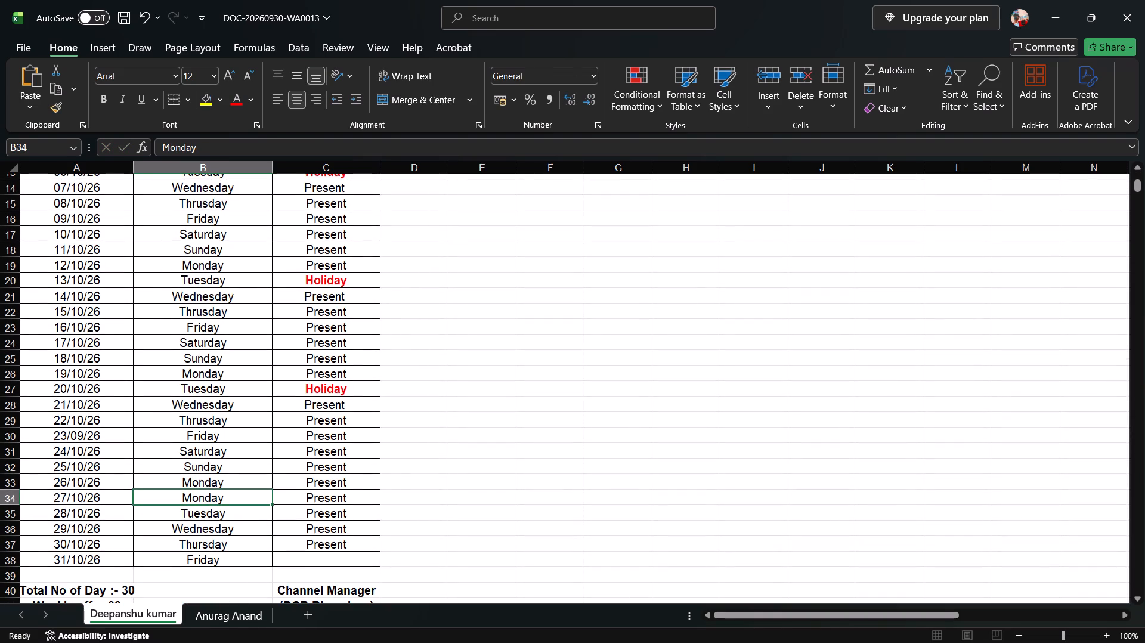
type("TU")
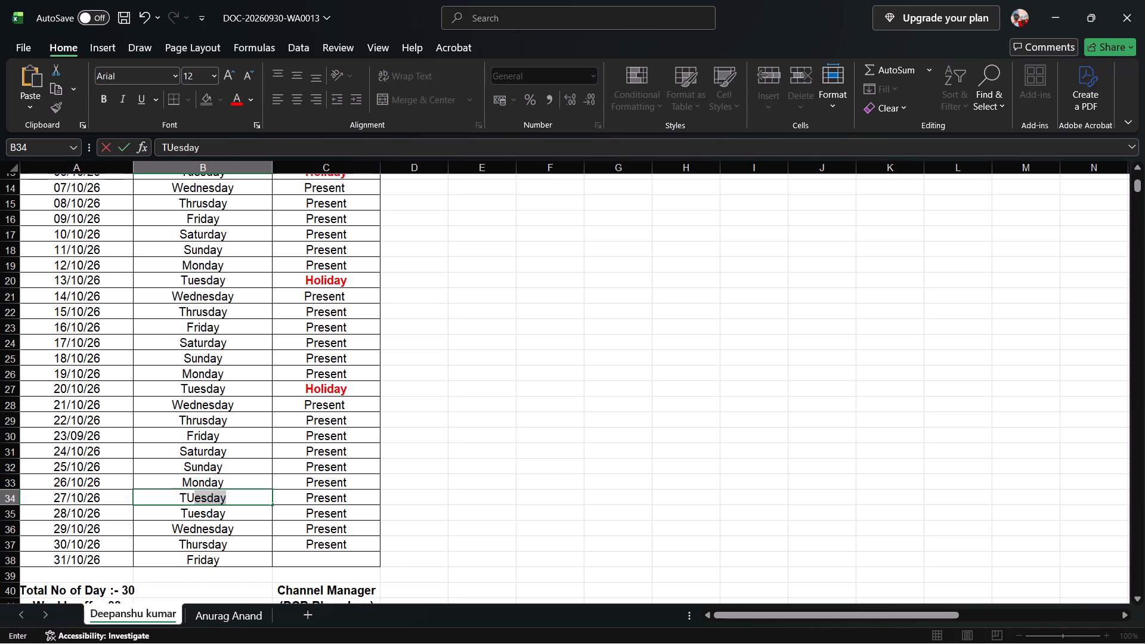
key("Return")
type("WE")
key("Return")
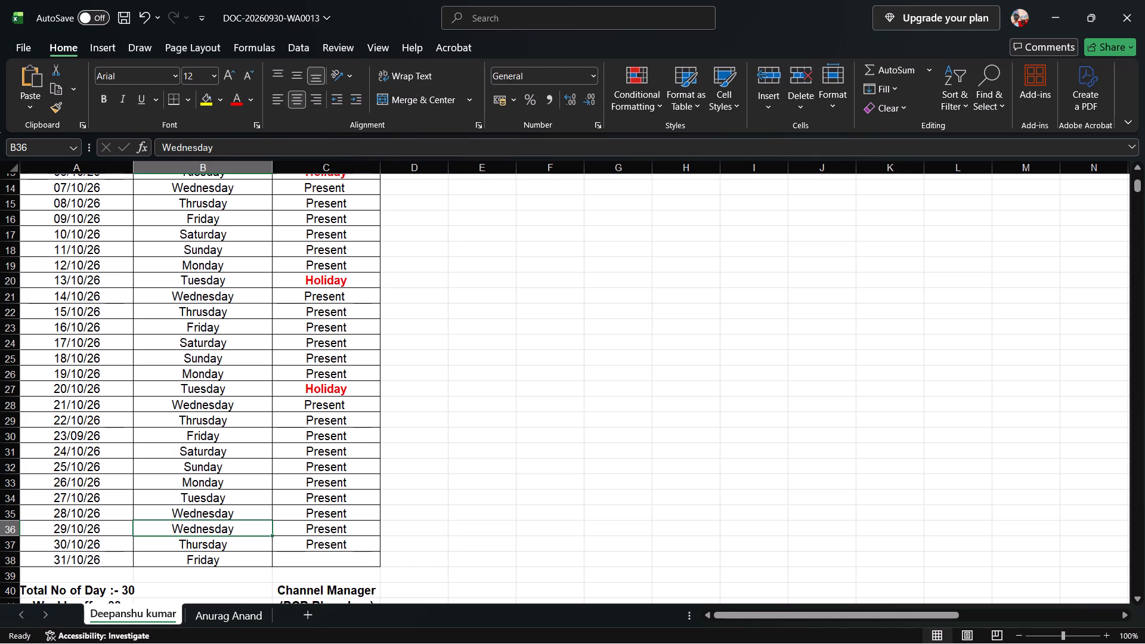
Change the attendance days for 29/10/26 to 31/10/26 in cells B36 to B38 to Thrusday, Friday and Saturday.
type("TH")
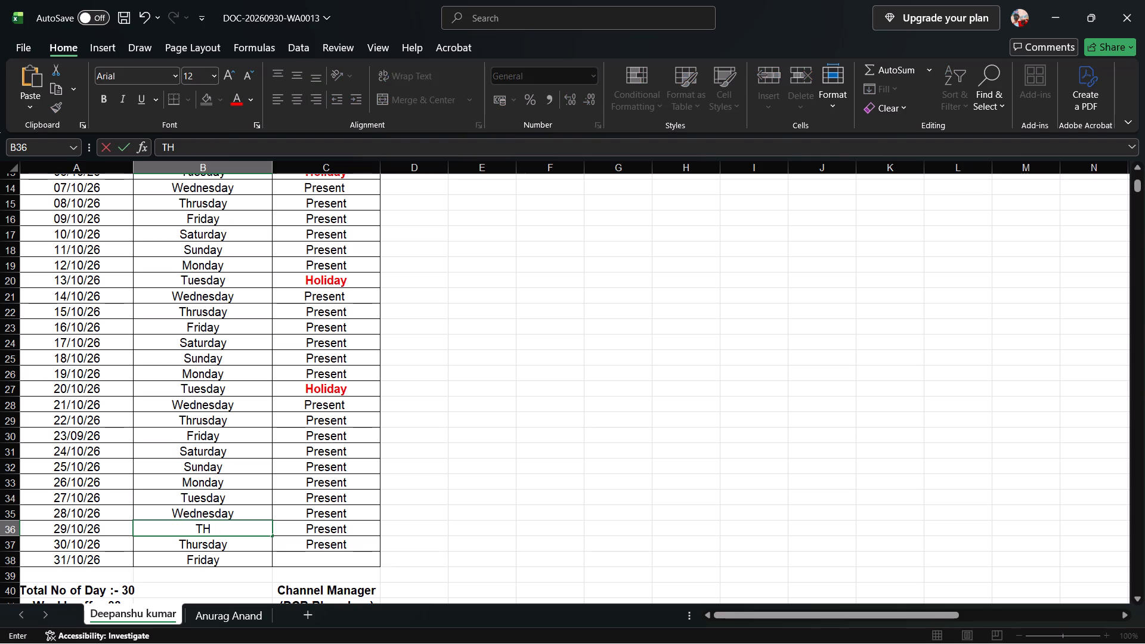
type("RU")
key("Return")
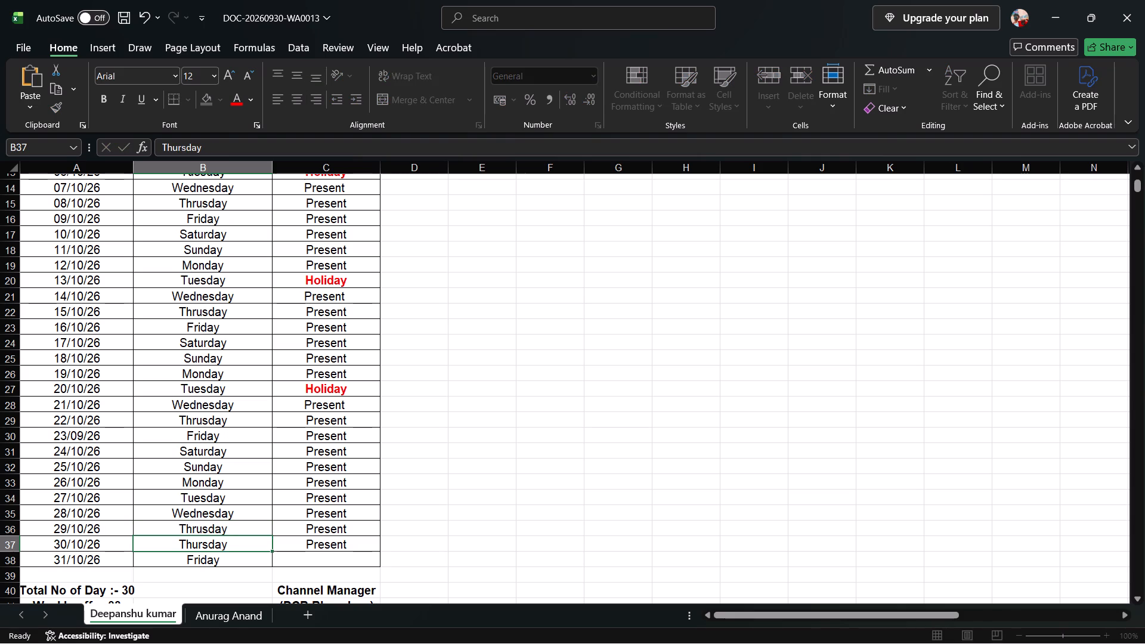
type("FRI")
key("Return")
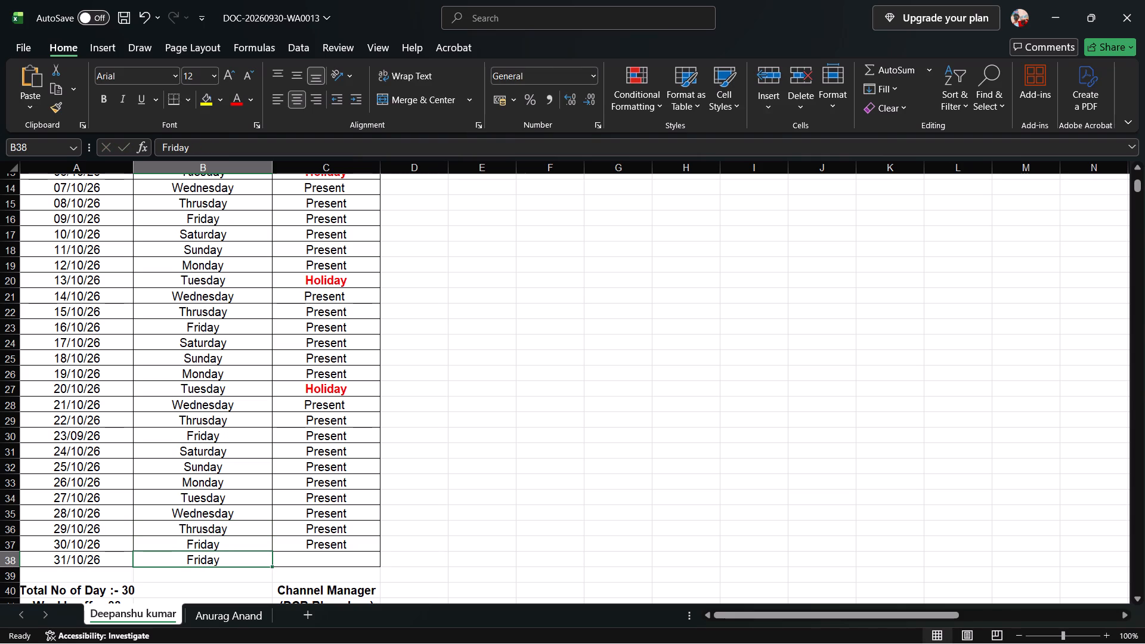
type("SA")
key("Return")
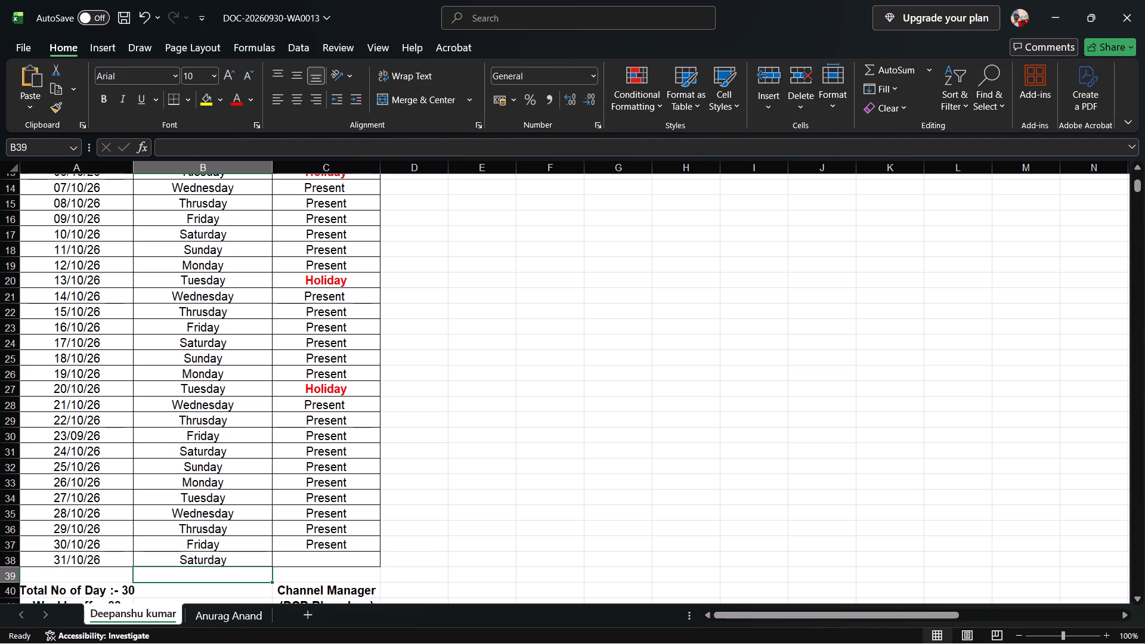
Clear the attendance entry for 02/10/26 in cell C9.
left_click(305, 558)
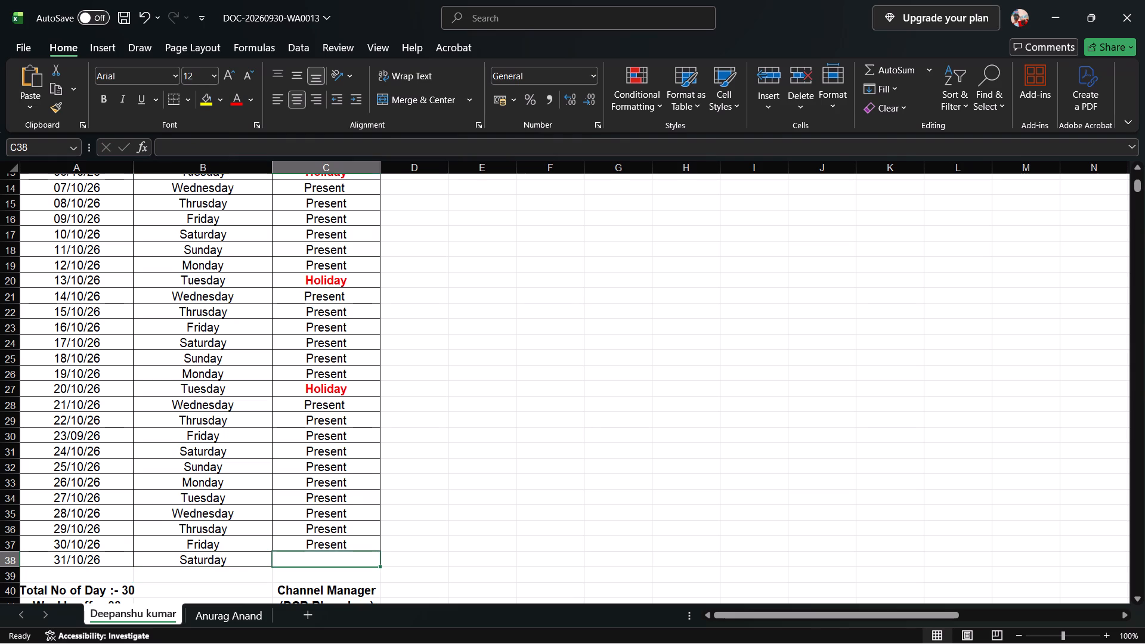
scroll(327, 393, "up", 4)
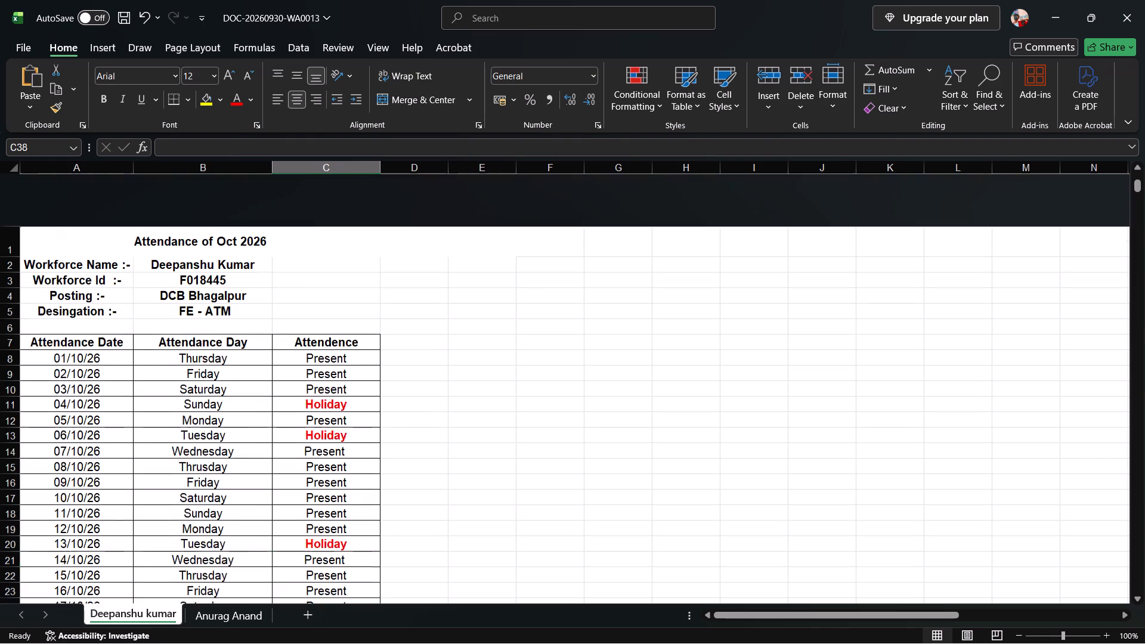
scroll(327, 393, "up", 2)
left_click(339, 310)
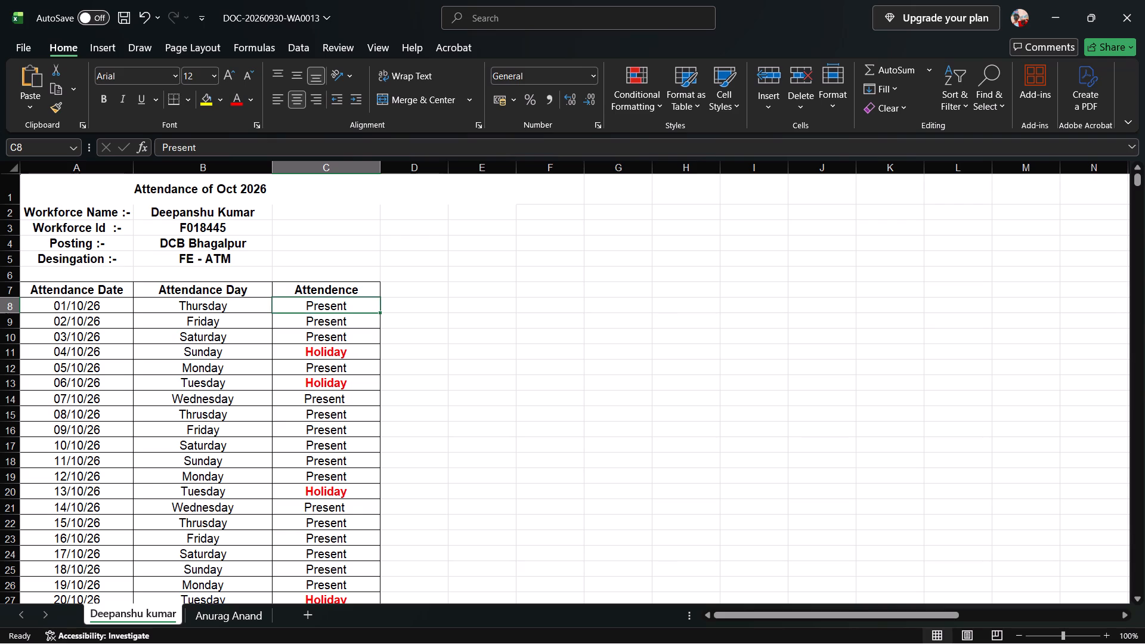
left_click(345, 324)
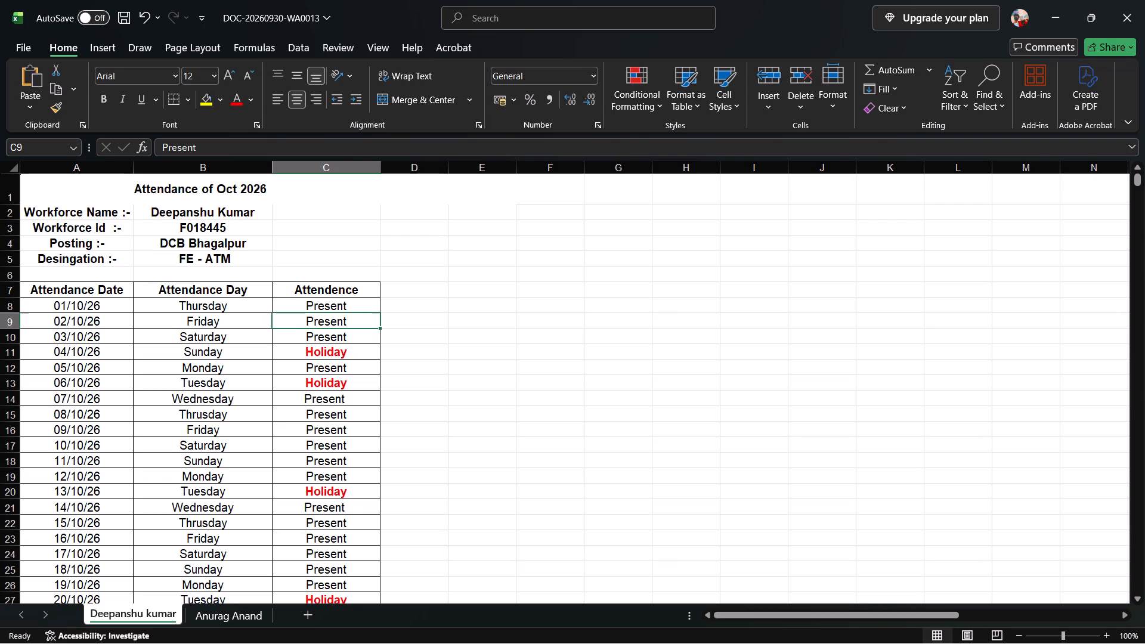
key("BackSpace")
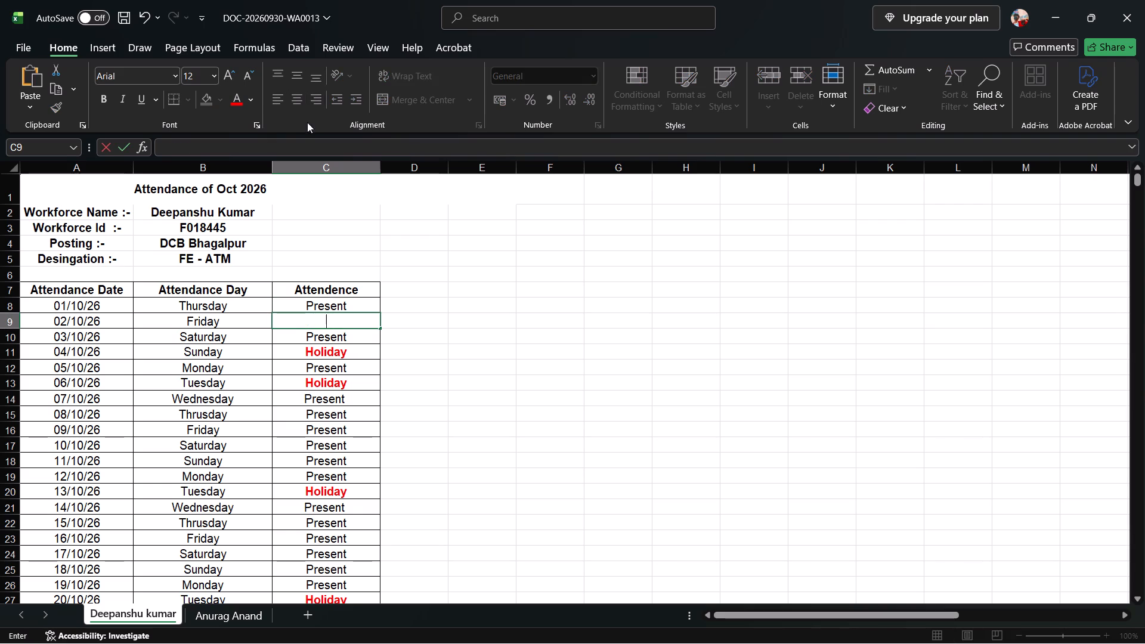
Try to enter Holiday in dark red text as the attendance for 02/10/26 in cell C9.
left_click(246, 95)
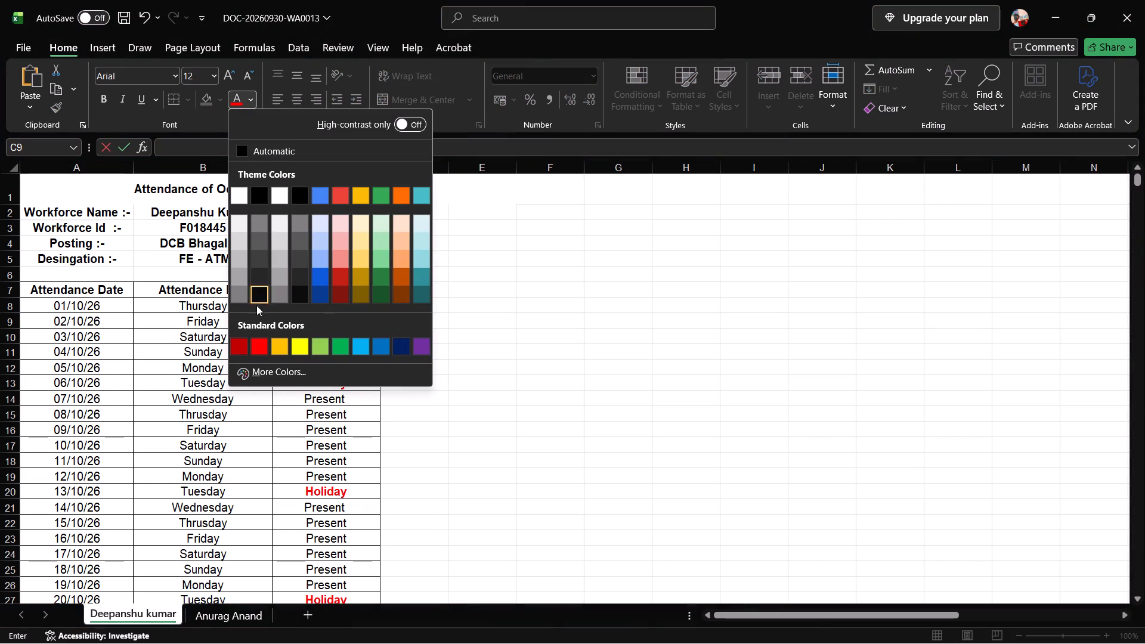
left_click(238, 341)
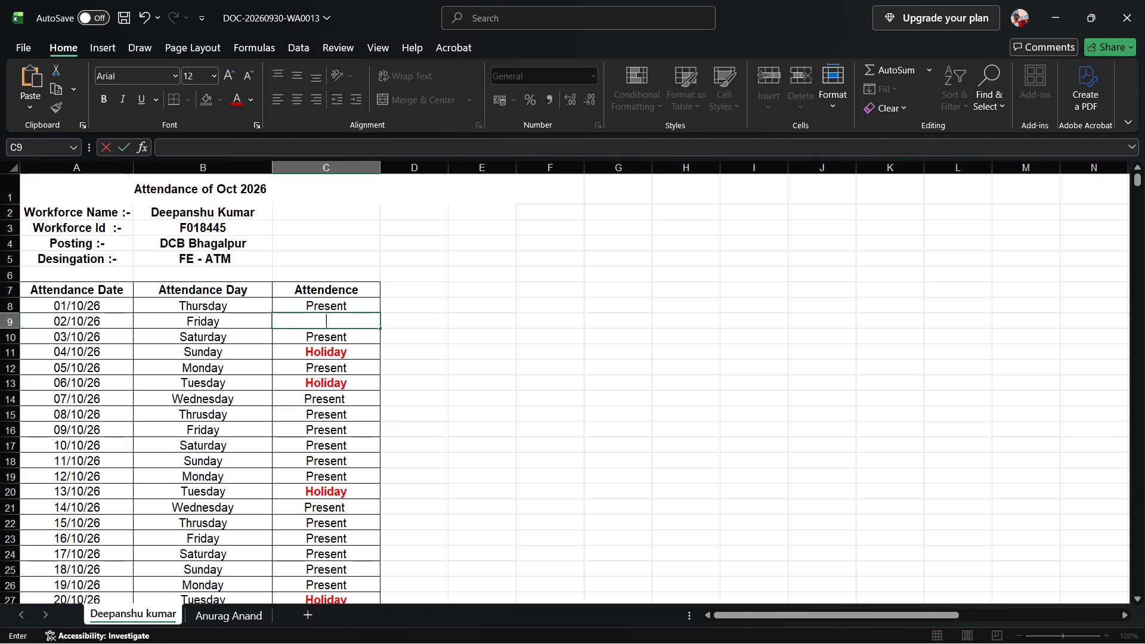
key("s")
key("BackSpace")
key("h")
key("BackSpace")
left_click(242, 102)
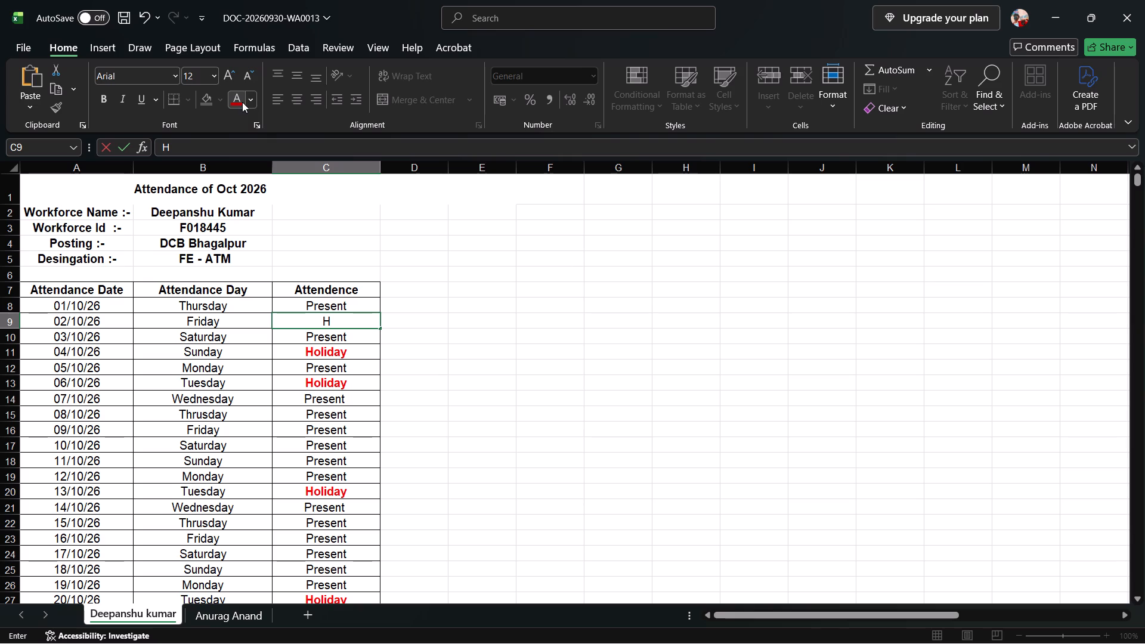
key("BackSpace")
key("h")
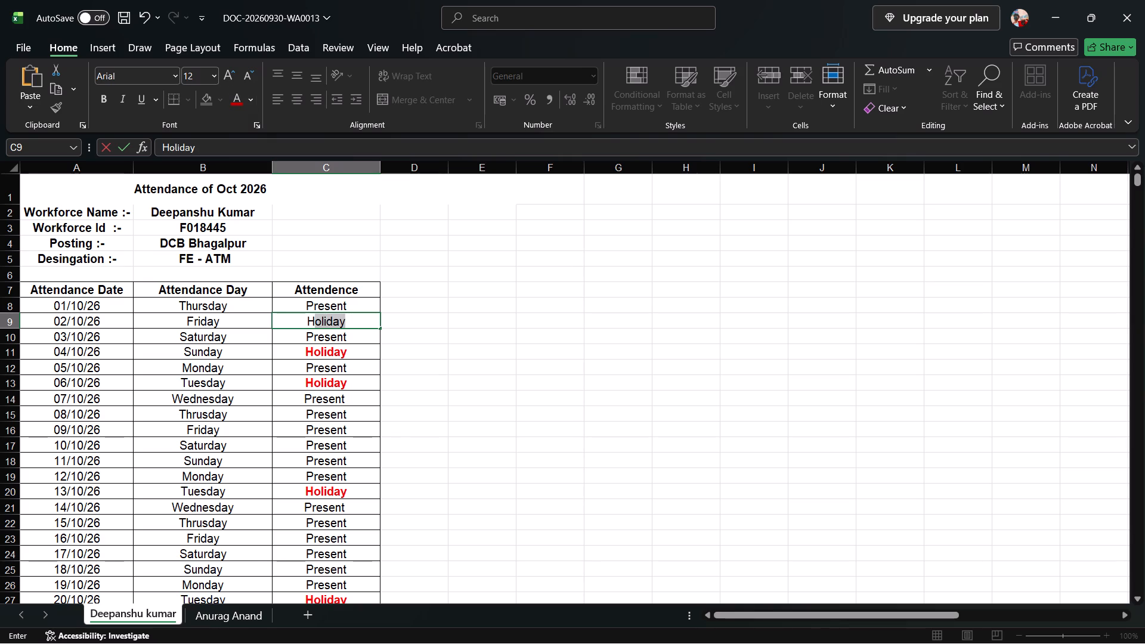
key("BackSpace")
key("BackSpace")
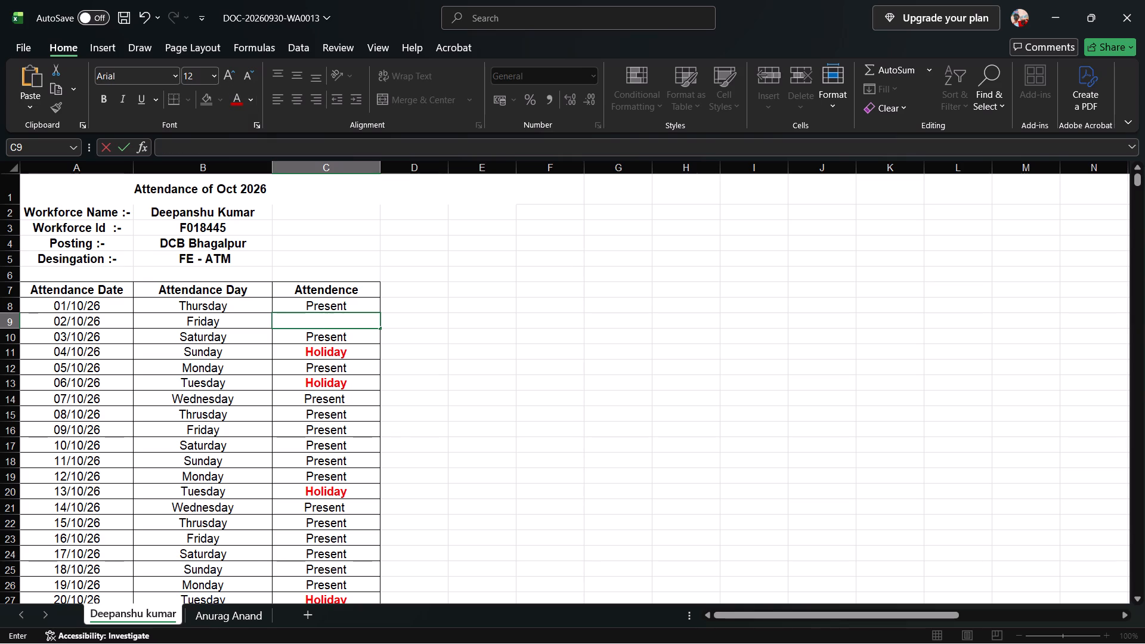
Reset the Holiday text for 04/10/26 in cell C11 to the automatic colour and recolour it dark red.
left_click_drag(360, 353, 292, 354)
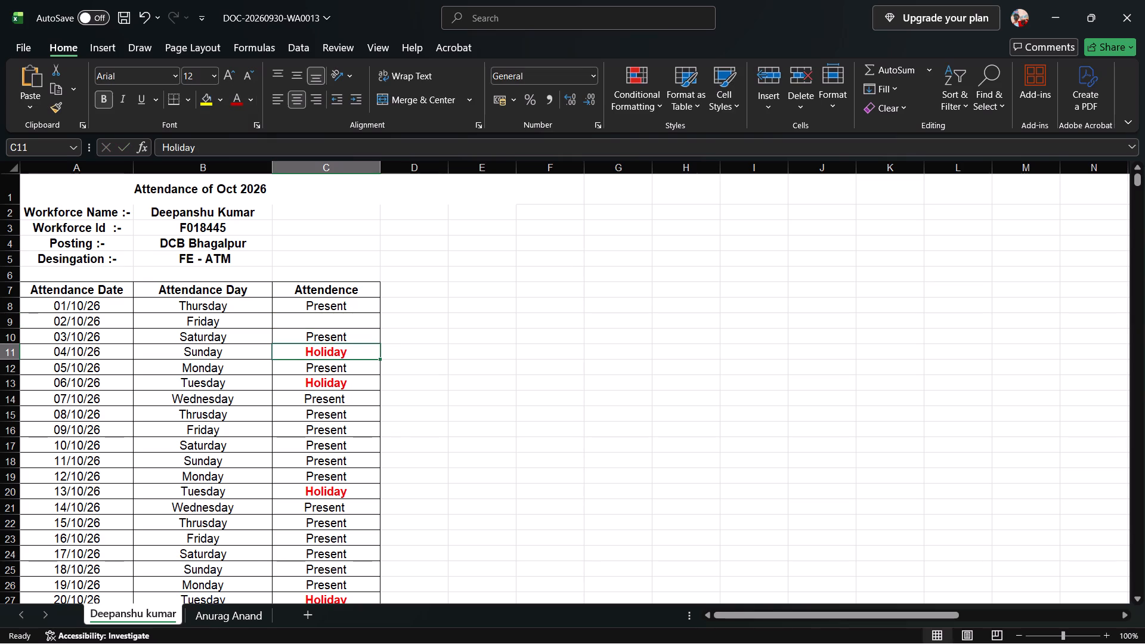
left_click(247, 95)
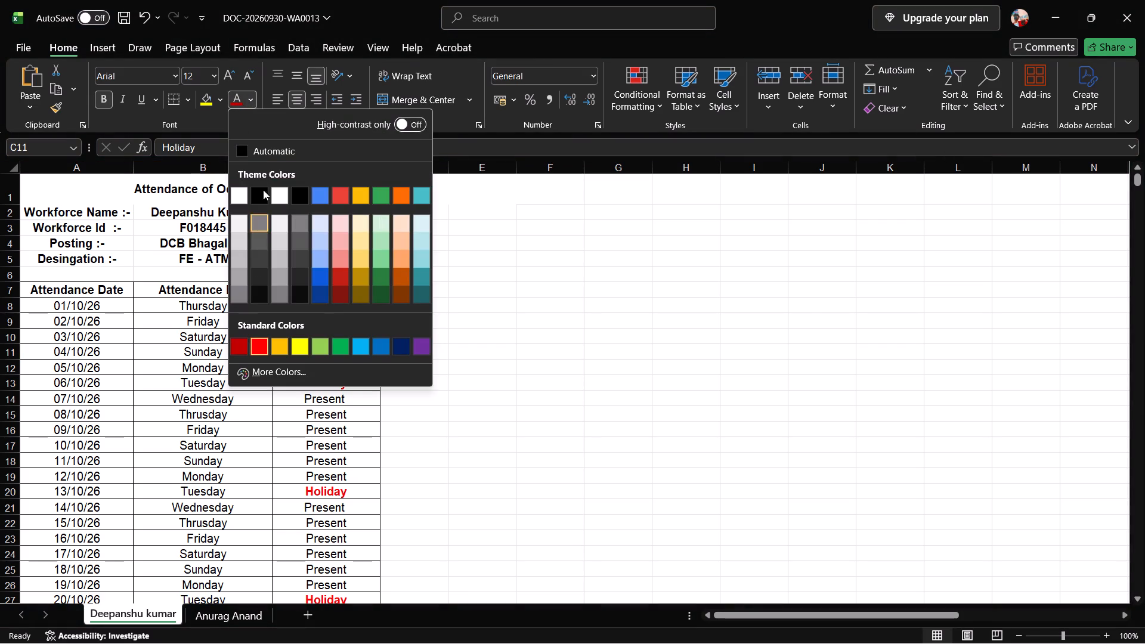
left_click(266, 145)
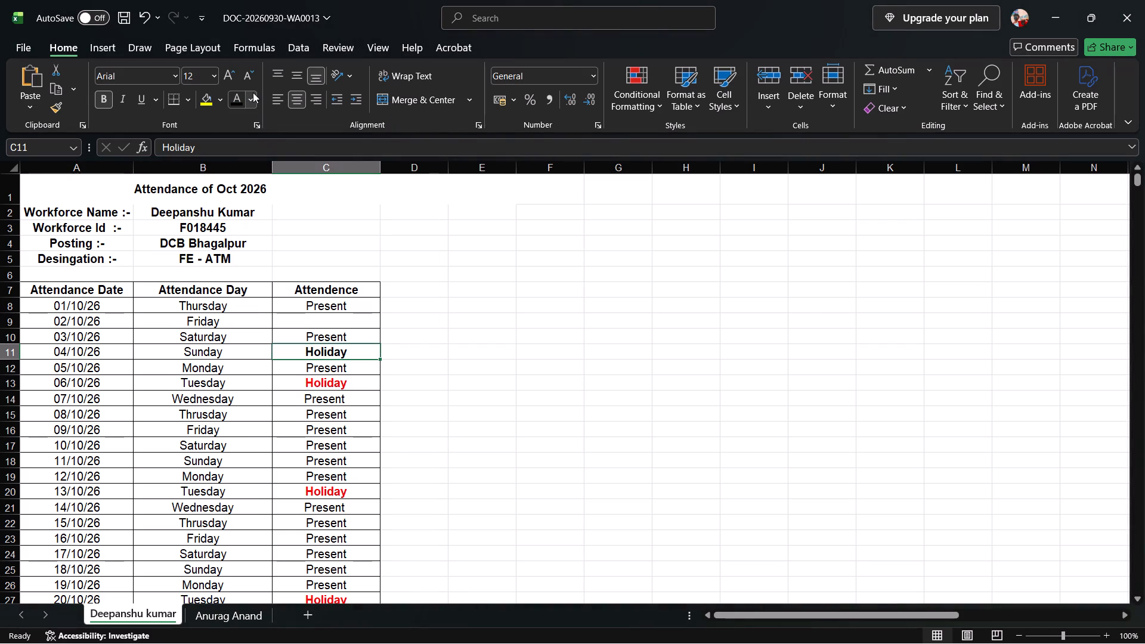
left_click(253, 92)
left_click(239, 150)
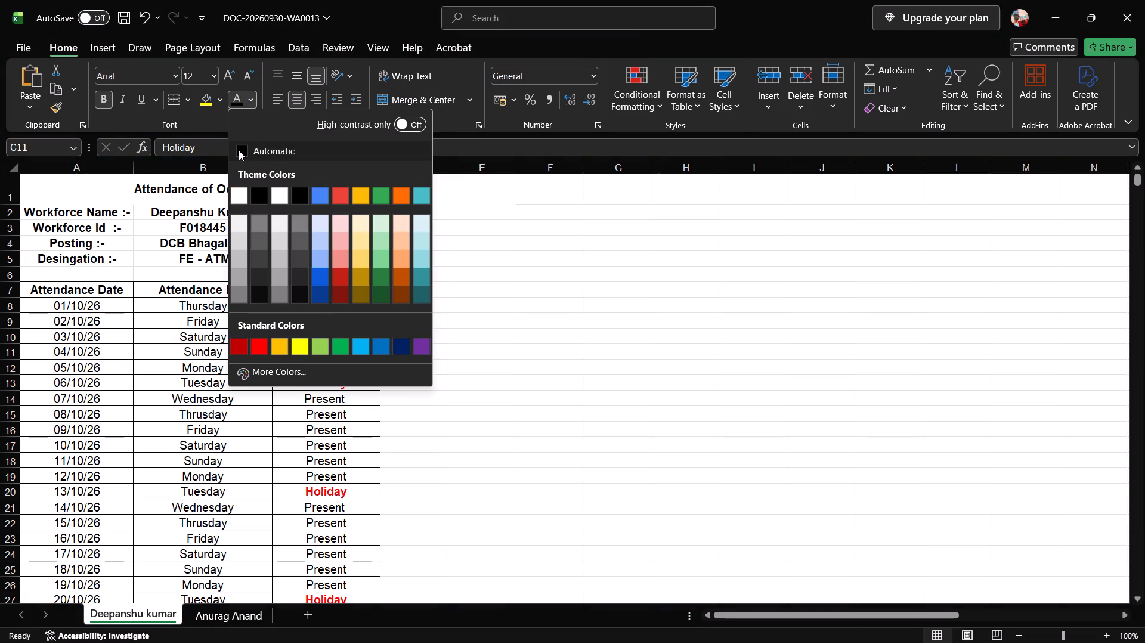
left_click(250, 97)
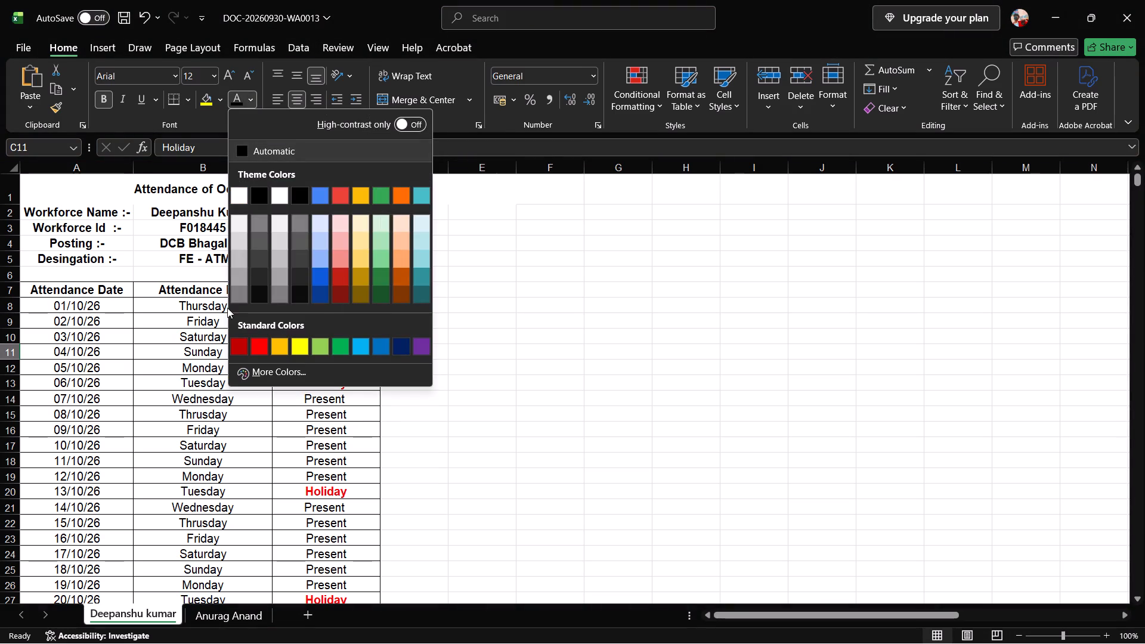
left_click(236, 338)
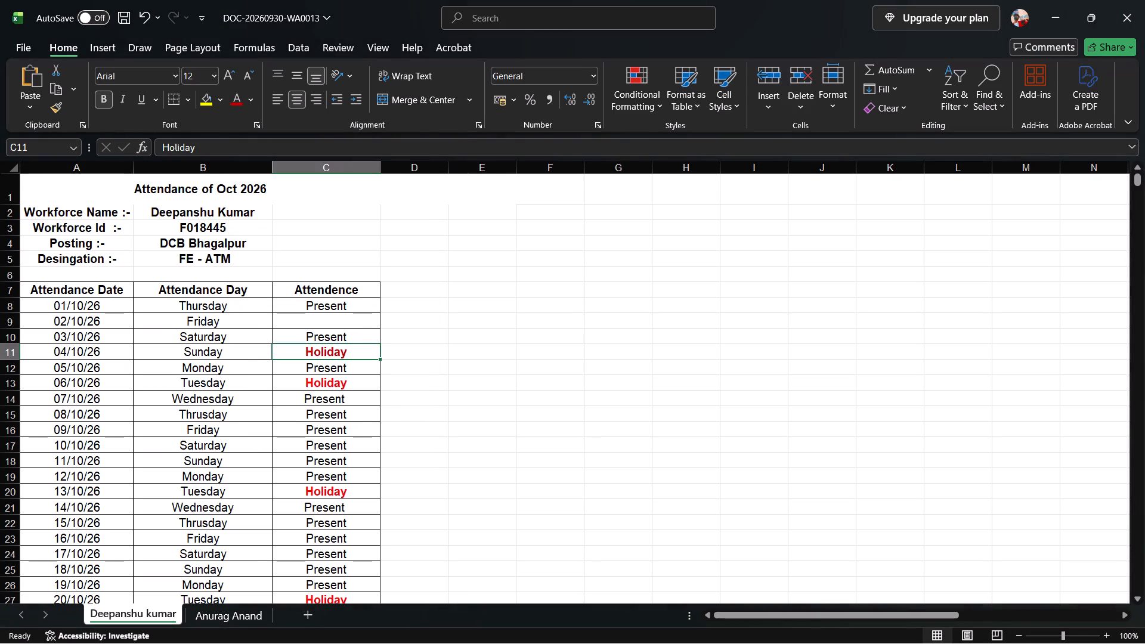
Enter Holiday as the attendance for 02/10/26 in cell C9.
left_click(318, 320)
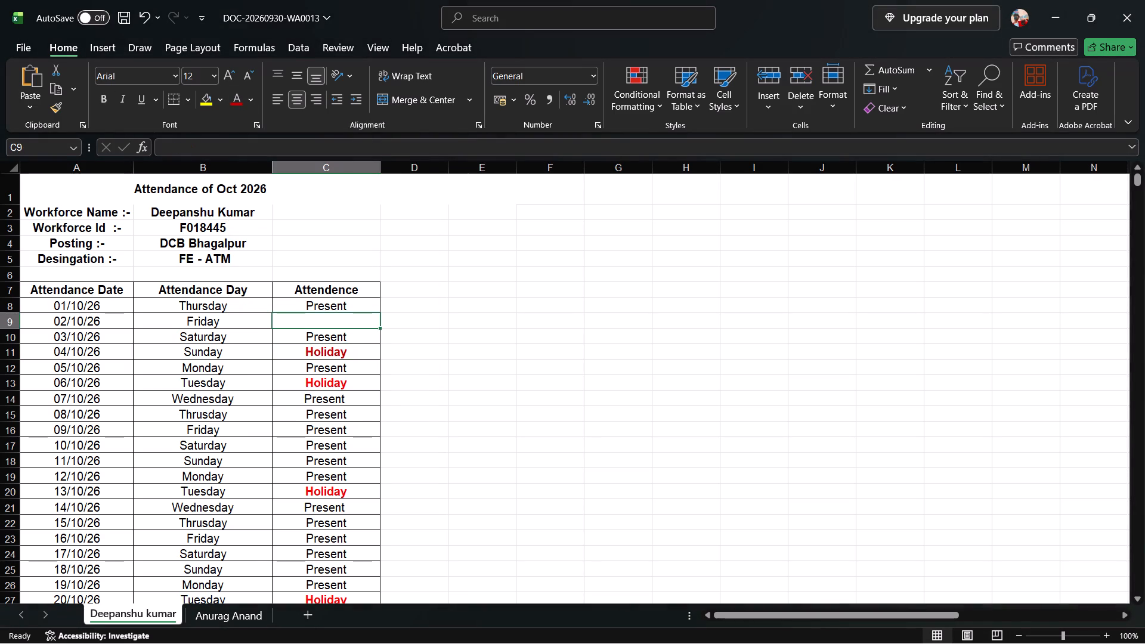
key("h")
type("OLI")
key("BackSpace")
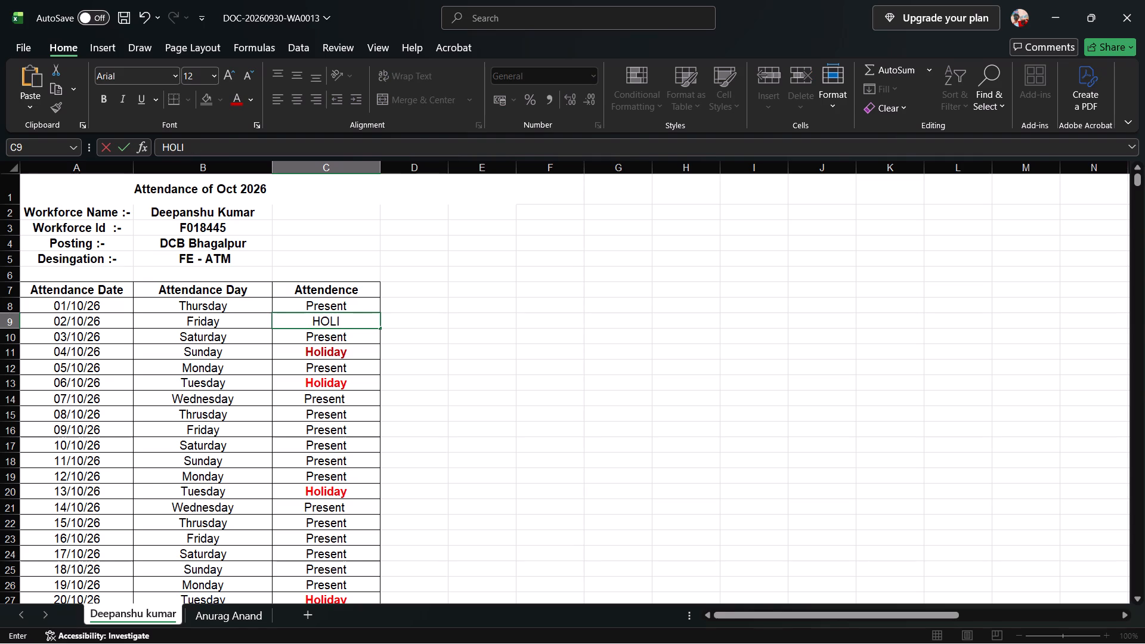
key("BackSpace")
key("BackSpace")
key("BackSpace")
key("Return")
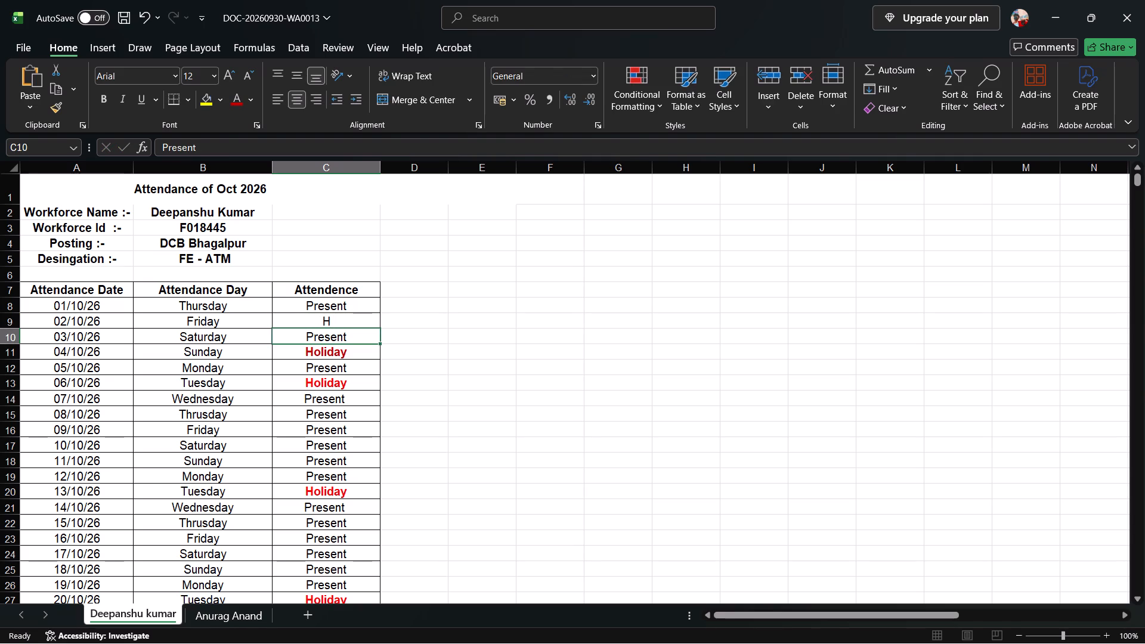
left_click(345, 315)
key("BackSpace")
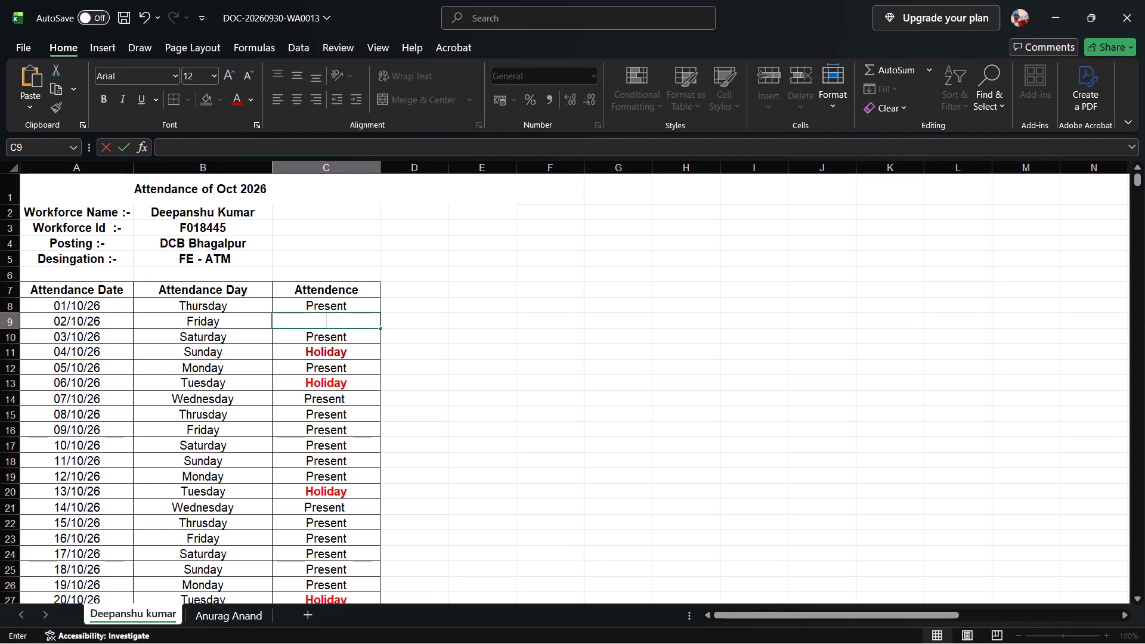
type("HO")
key("Return")
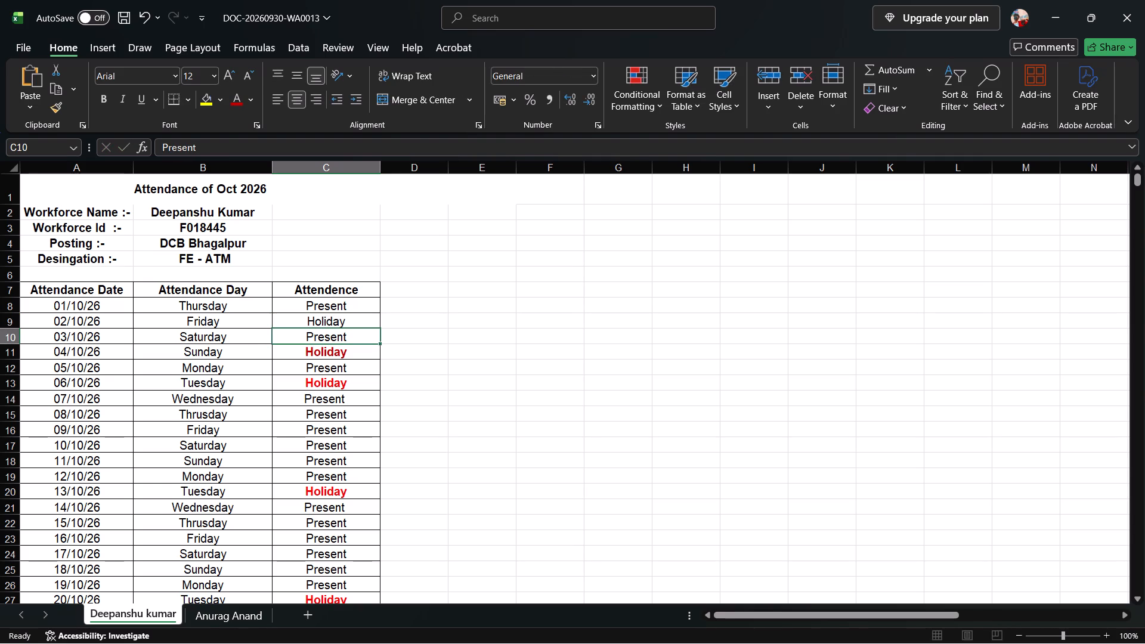
Give the Holiday entry for 02/10/26 in cell C9 a white fill and dark red text.
left_click(345, 315)
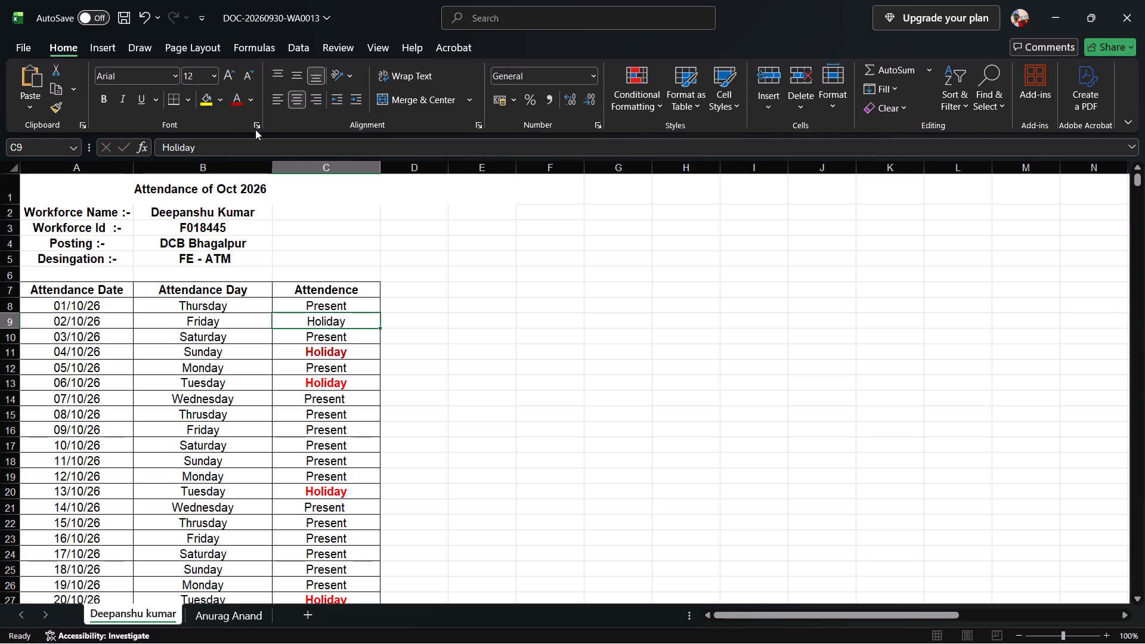
left_click(215, 95)
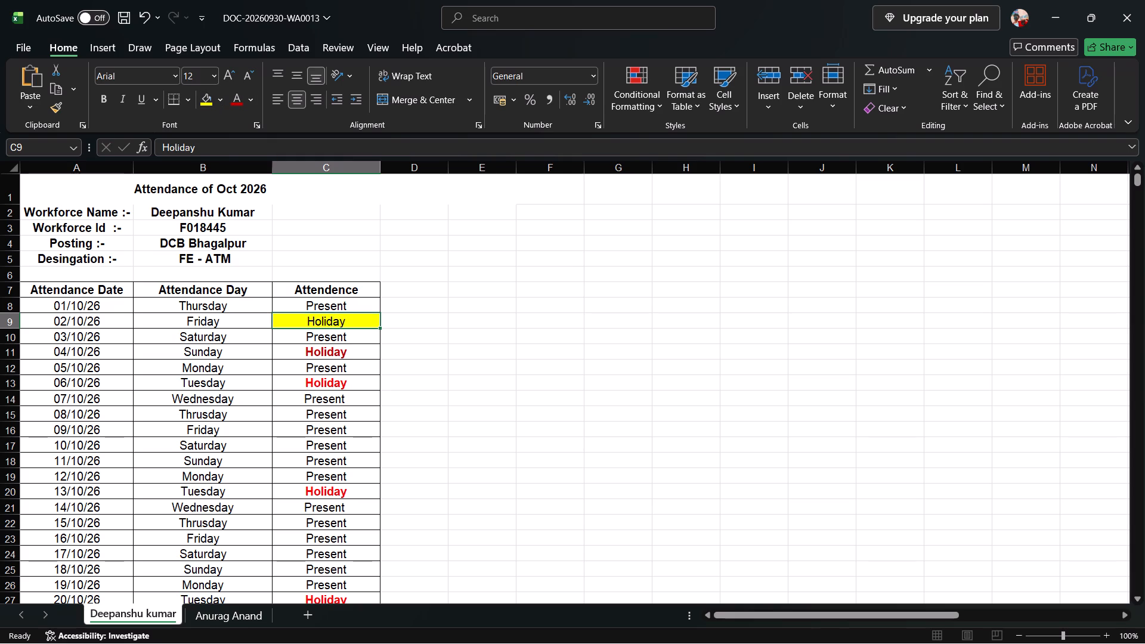
left_click(205, 101)
left_click(225, 101)
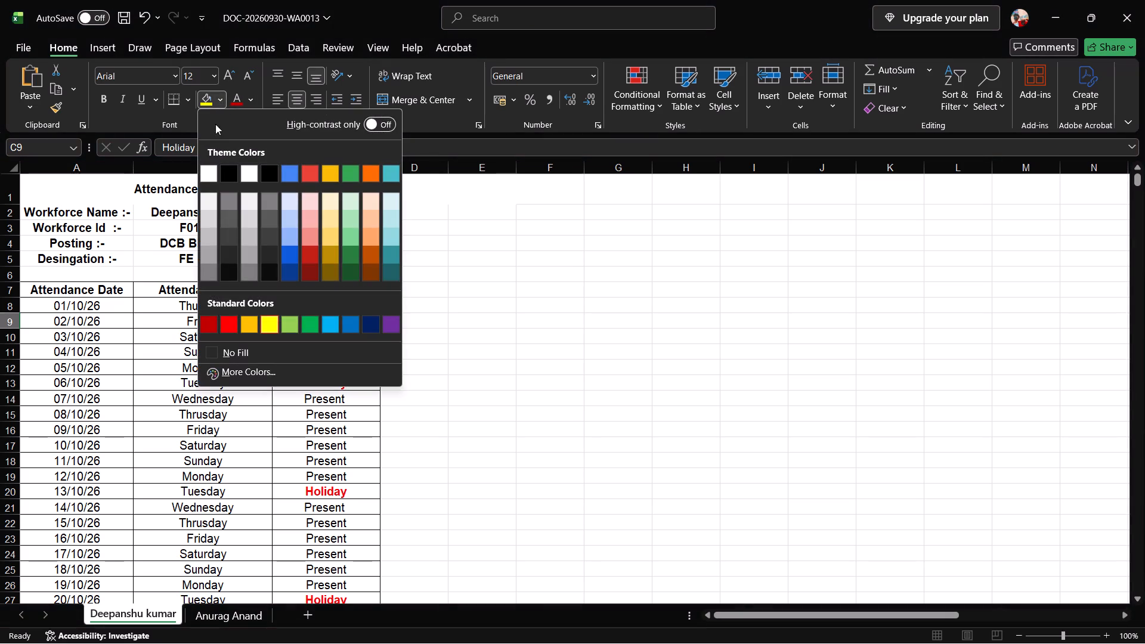
left_click(206, 166)
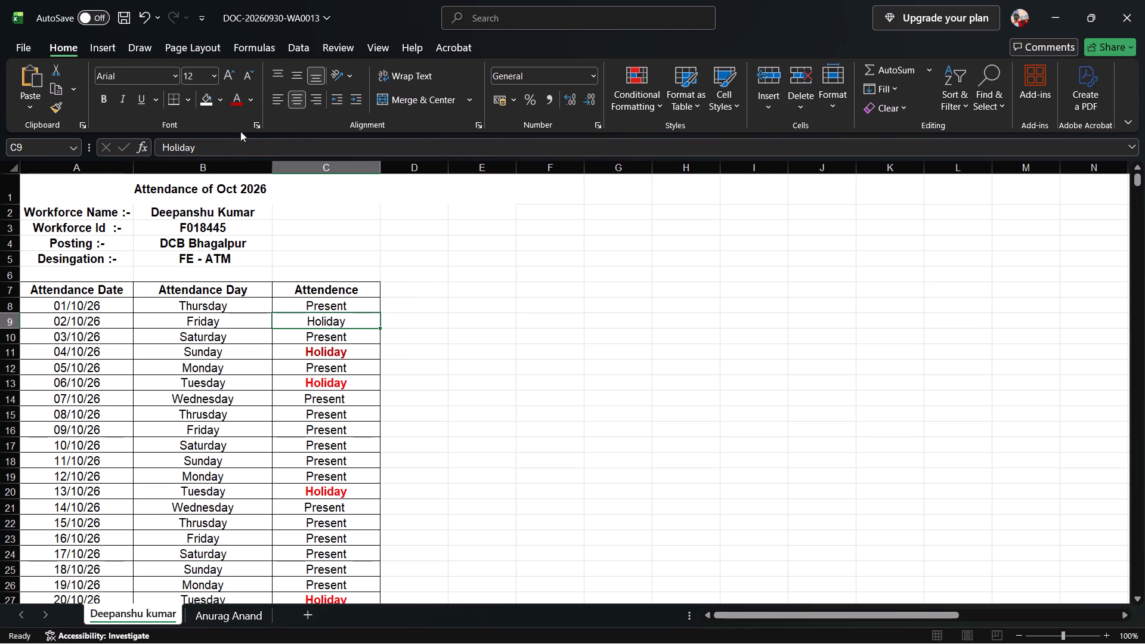
left_click(235, 97)
left_click(354, 359)
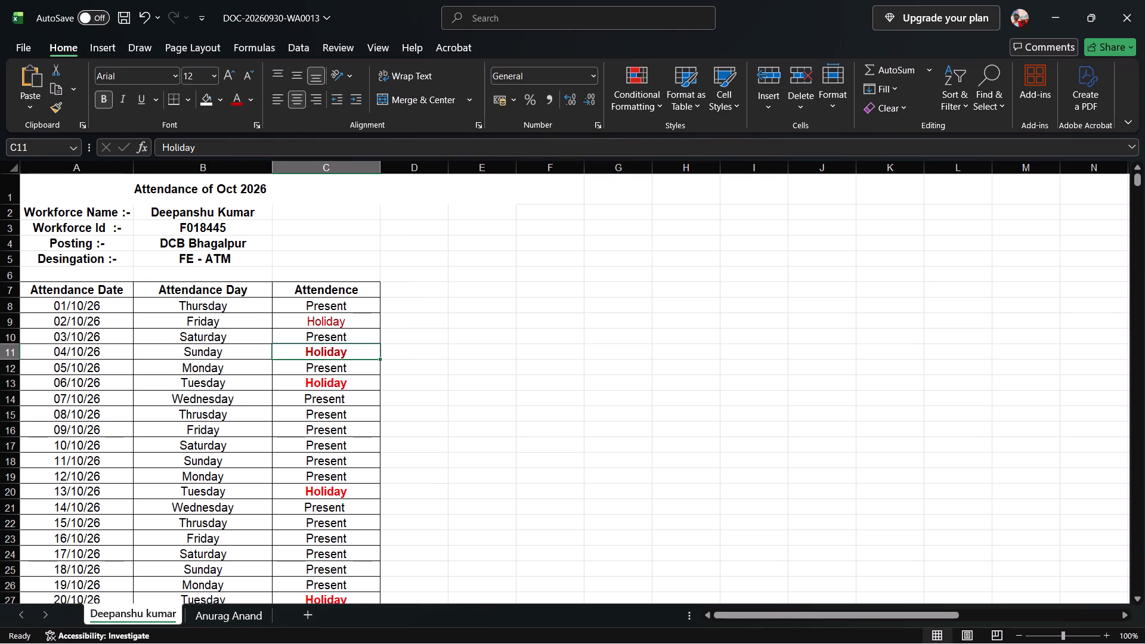
left_click(344, 315)
left_click(349, 357)
Review the October attendance rows and compare them with the second employee's September 2026 attendance sheet.
scroll(349, 357, "down", 1)
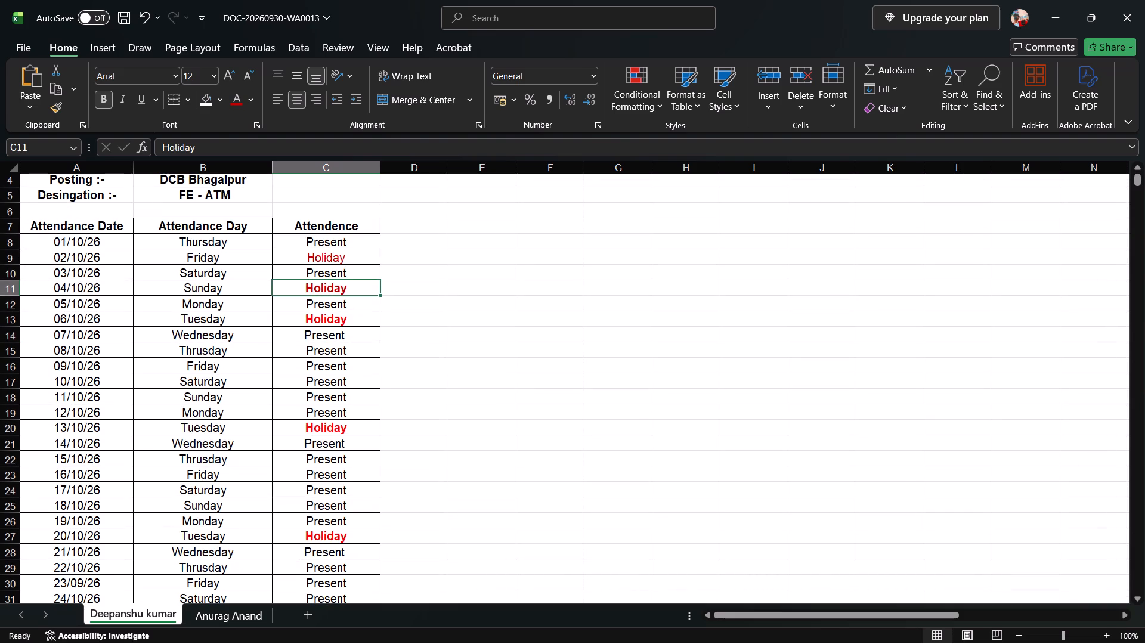
scroll(349, 357, "down", 2)
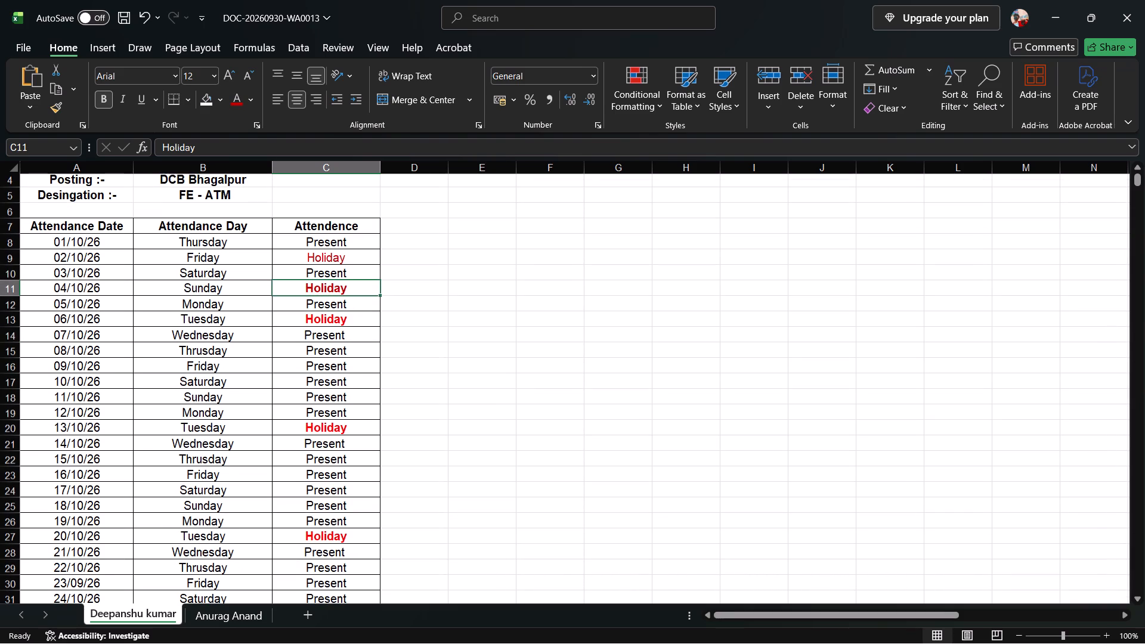
scroll(349, 357, "down", 3)
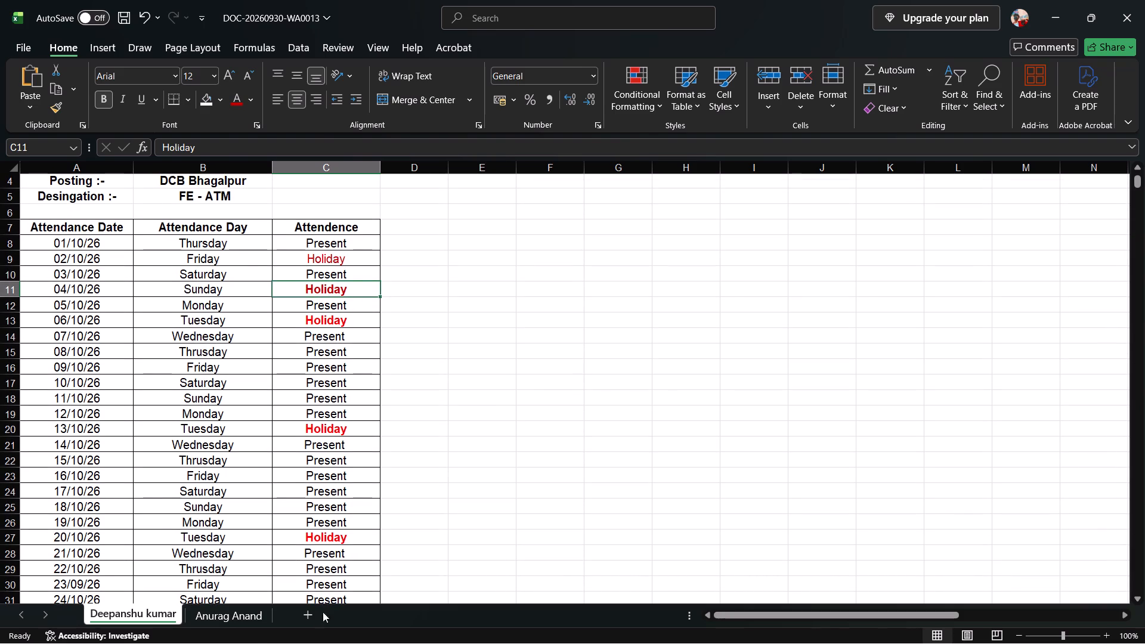
left_click(234, 617)
scroll(299, 402, "up", 5)
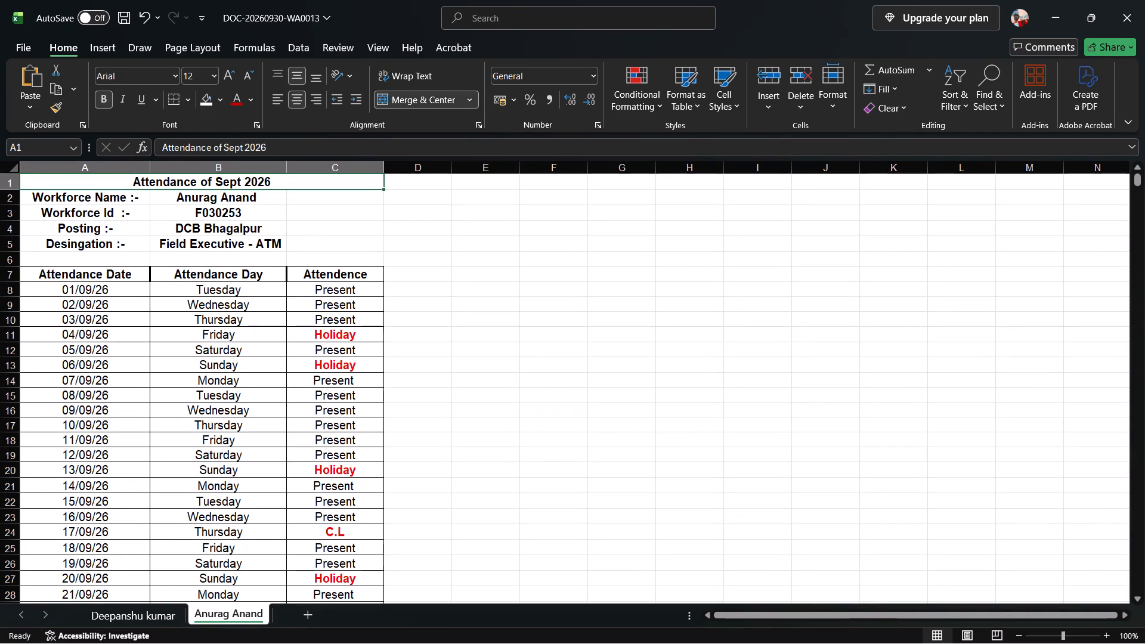
scroll(219, 595, "down", 3)
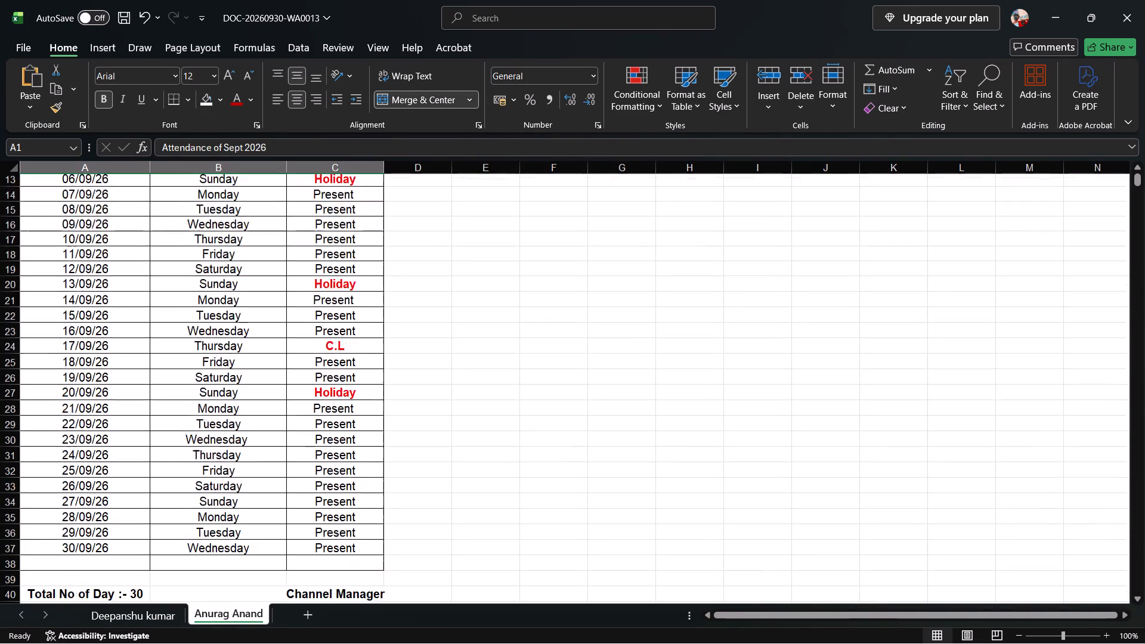
left_click(153, 617)
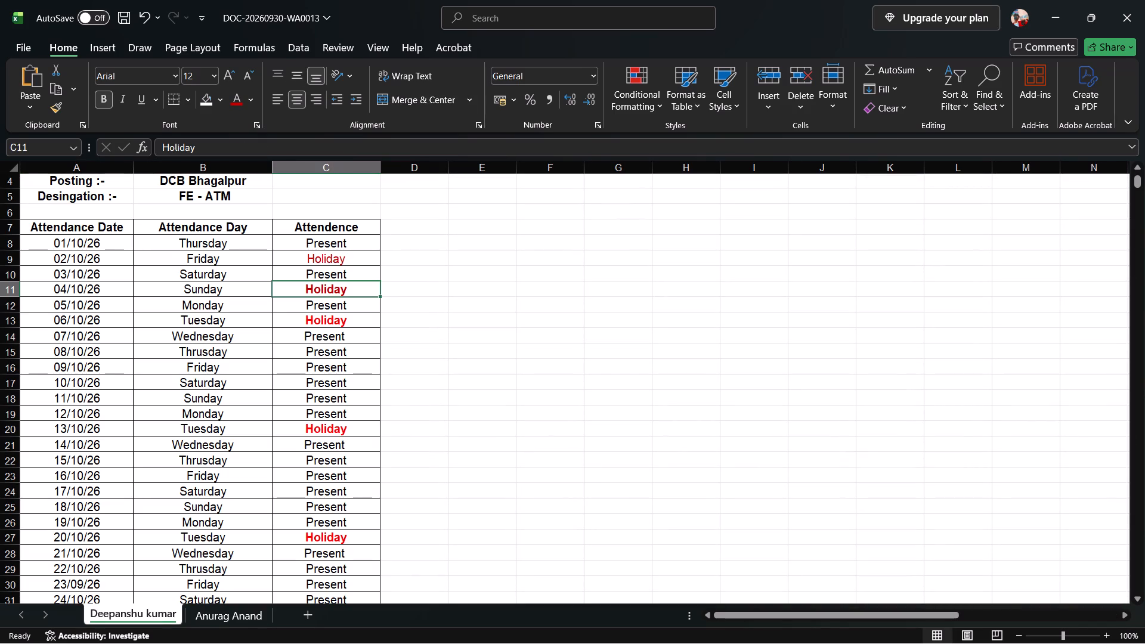
Clear the attendance entry for 06/10/26 in cell C13.
left_click(357, 288)
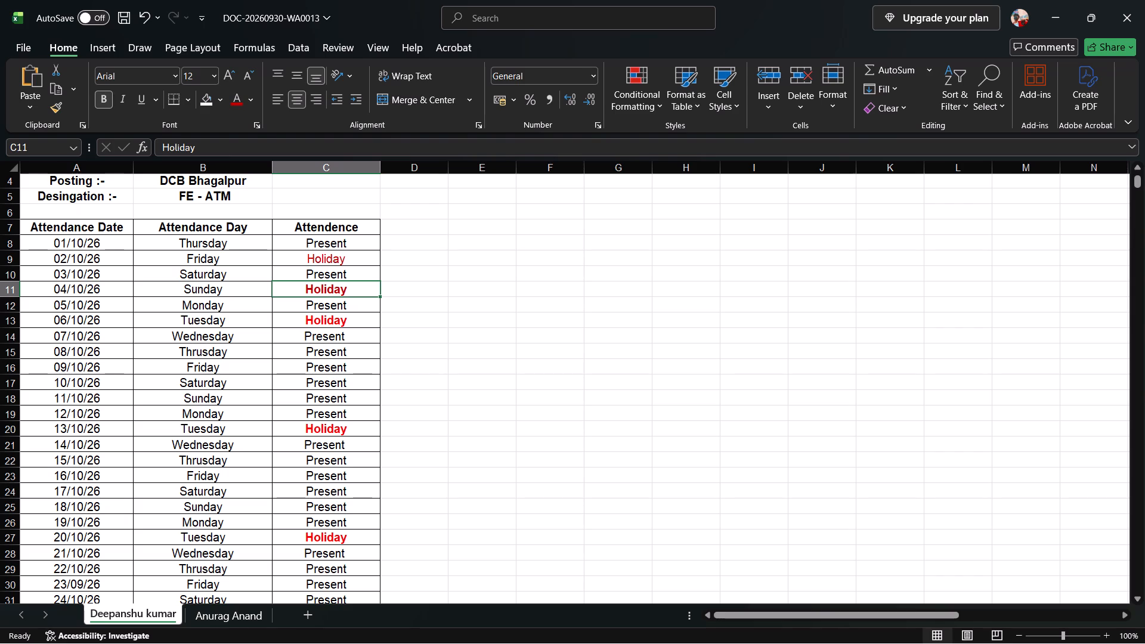
left_click(347, 323)
key("BackSpace")
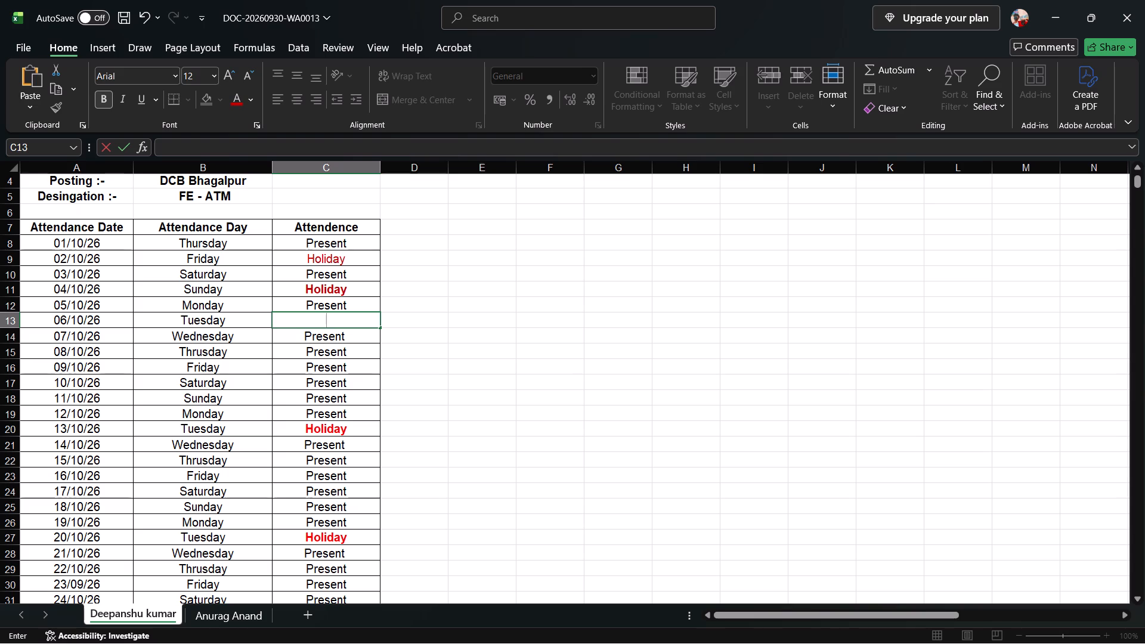
Clear the attendance entry for 04/10/26 in cell C11 and set the cell's text colour to black.
left_click(378, 290)
key("BackSpace")
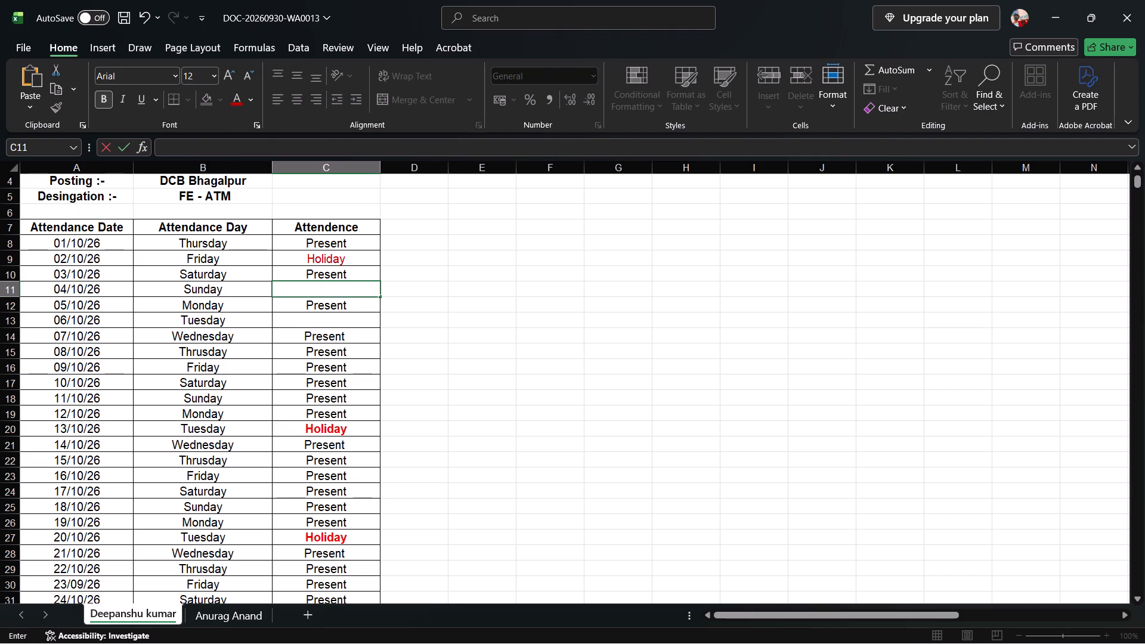
type("pr")
key("BackSpace")
left_click(237, 92)
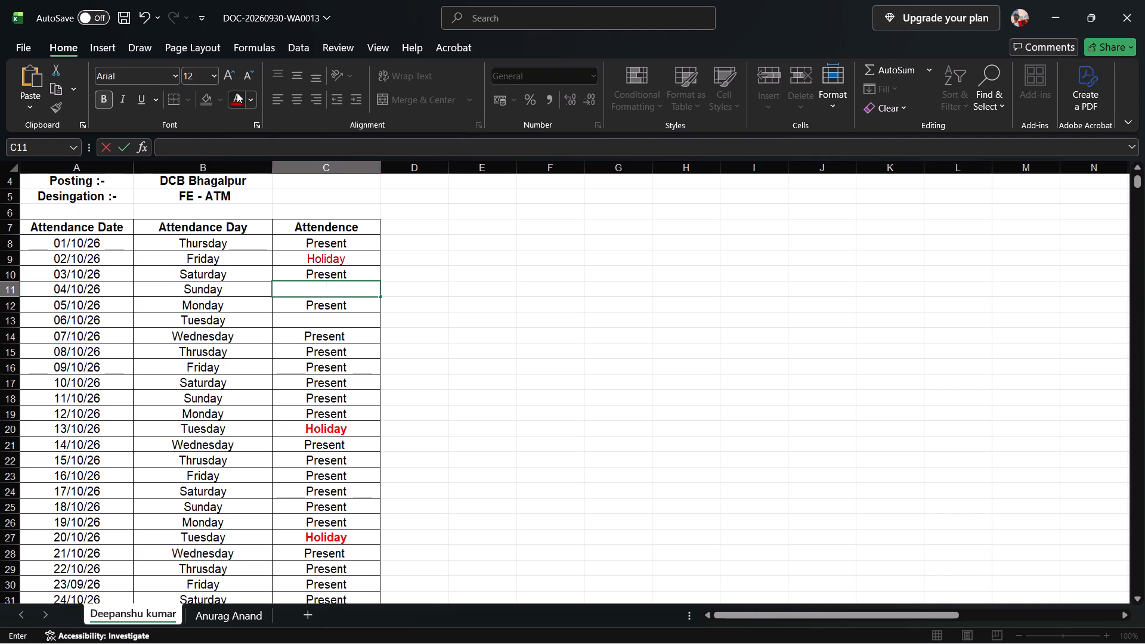
left_click(244, 98)
left_click(248, 98)
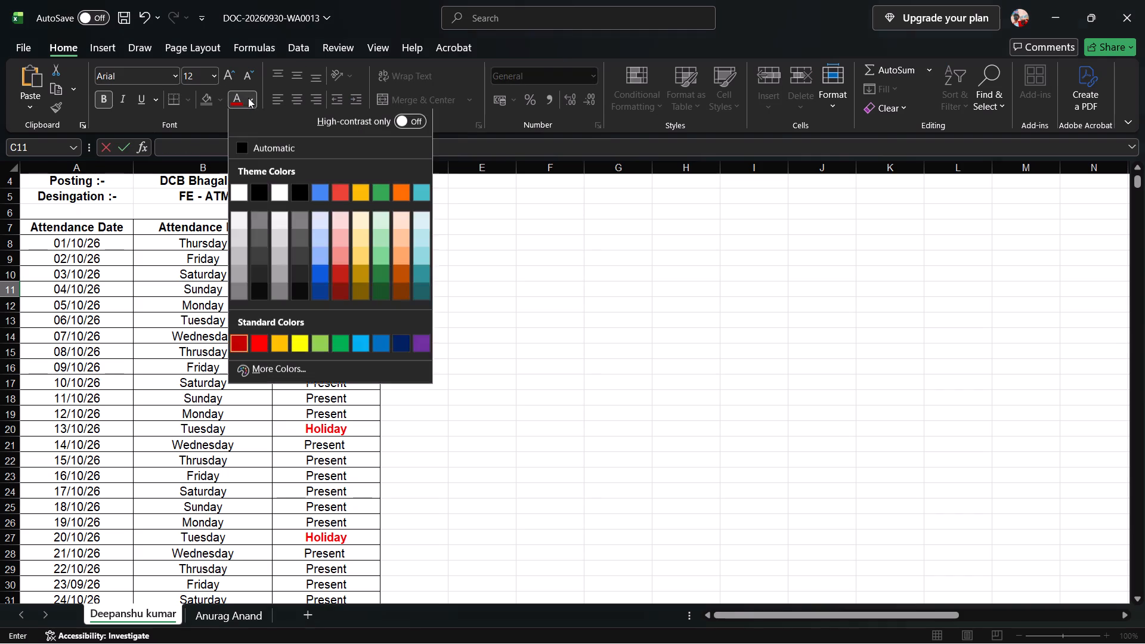
left_click(250, 184)
left_click(261, 193)
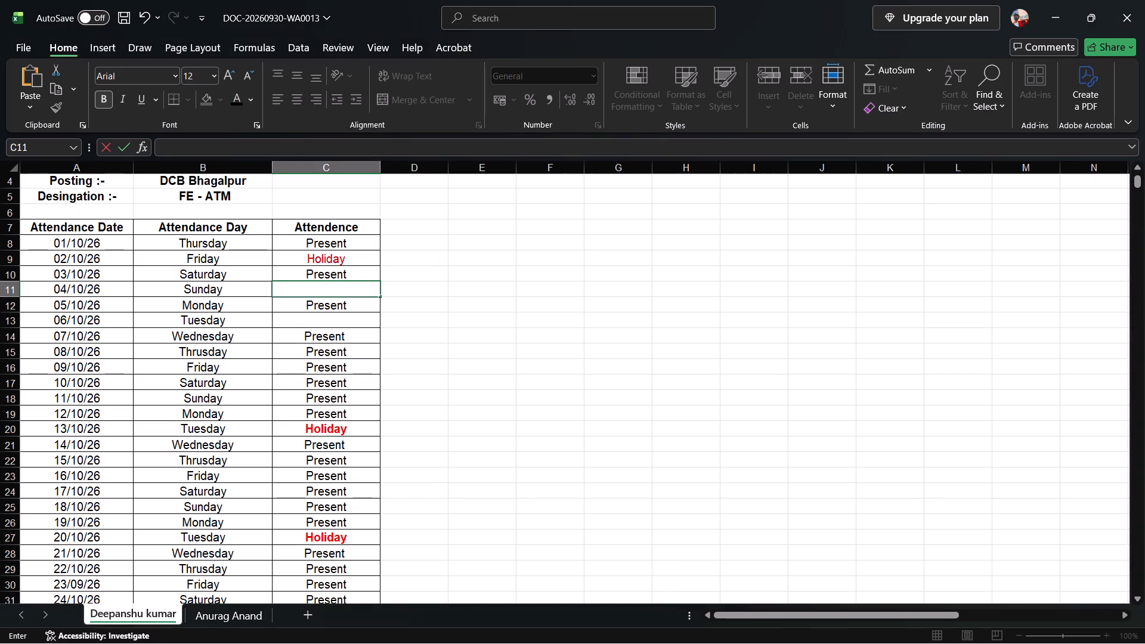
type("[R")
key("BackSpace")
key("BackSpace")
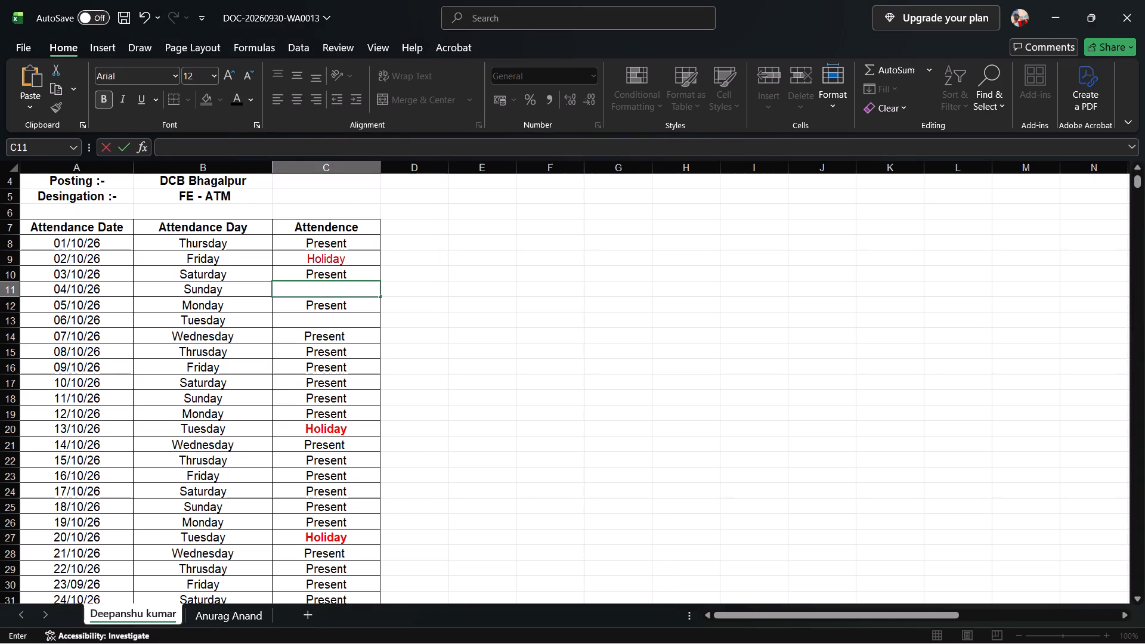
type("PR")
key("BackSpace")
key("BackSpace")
Undo the clearing of the 04/10/26 attendance entry in cell C11, bringing back its red Holiday text.
key("ctrl+z")
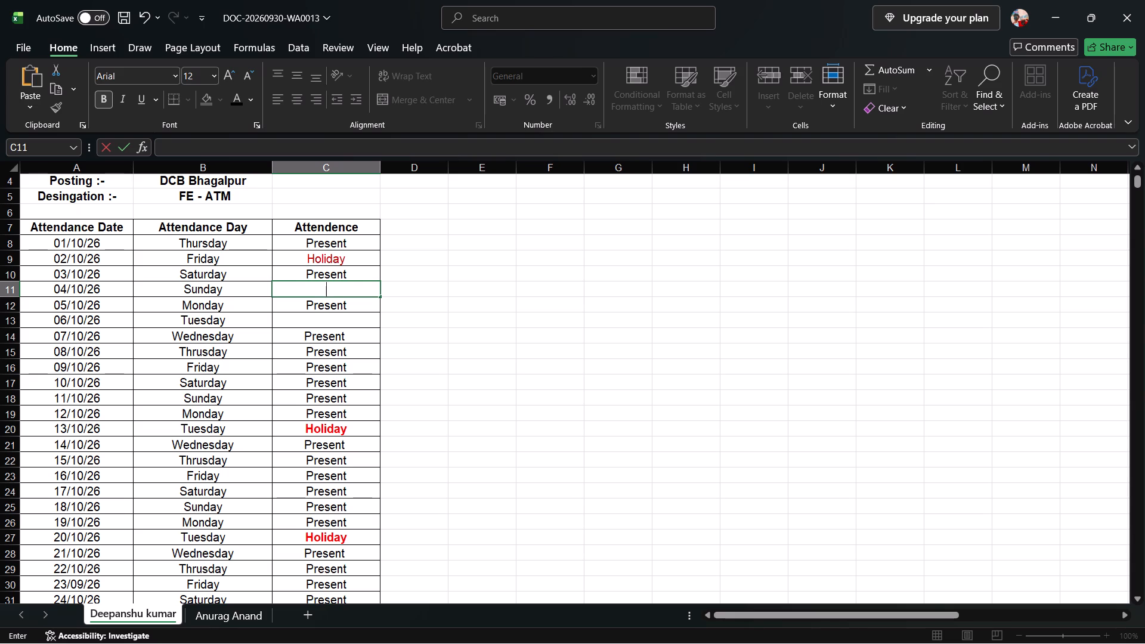
key("ctrl+z")
key("ctrl+z")
key("ctrl+z")
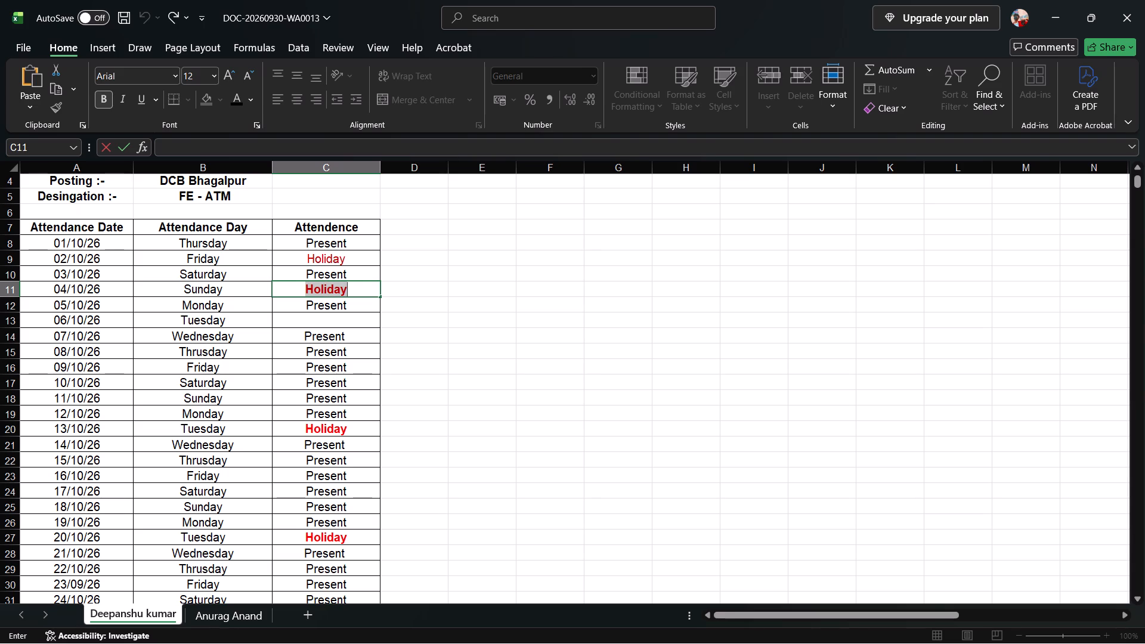
left_click(267, 298)
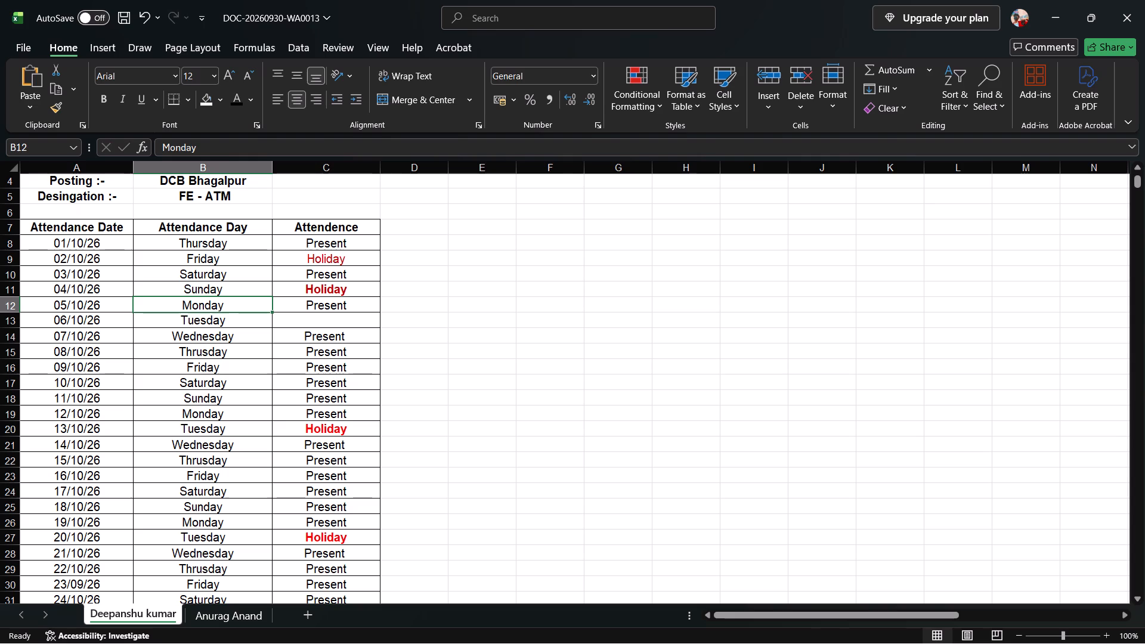
left_click(234, 265)
left_click(237, 268)
left_click(299, 273)
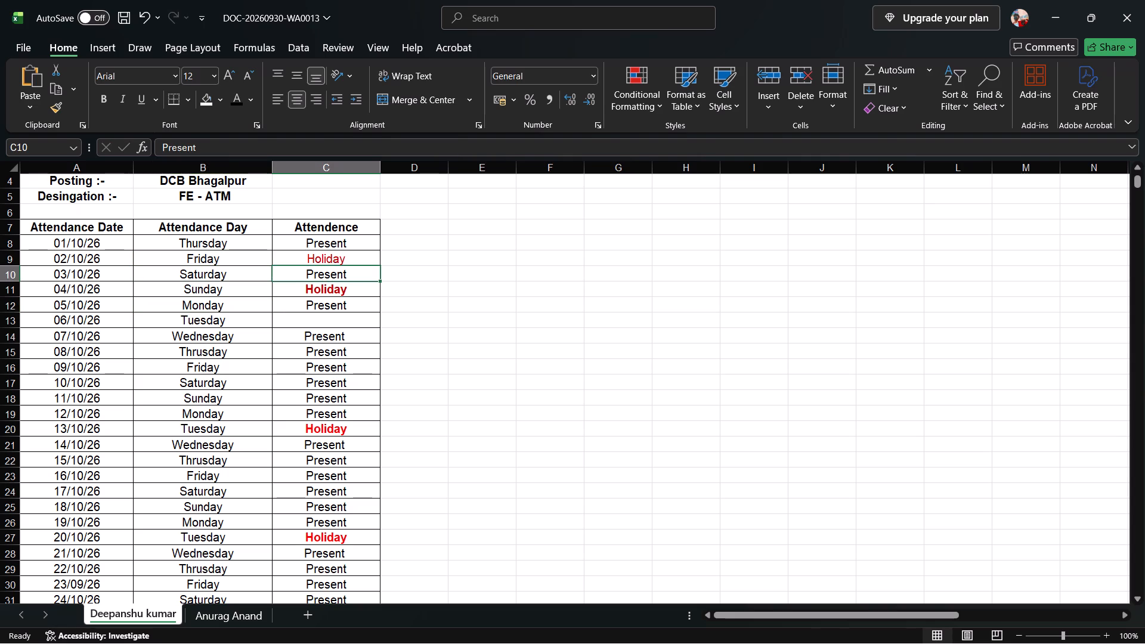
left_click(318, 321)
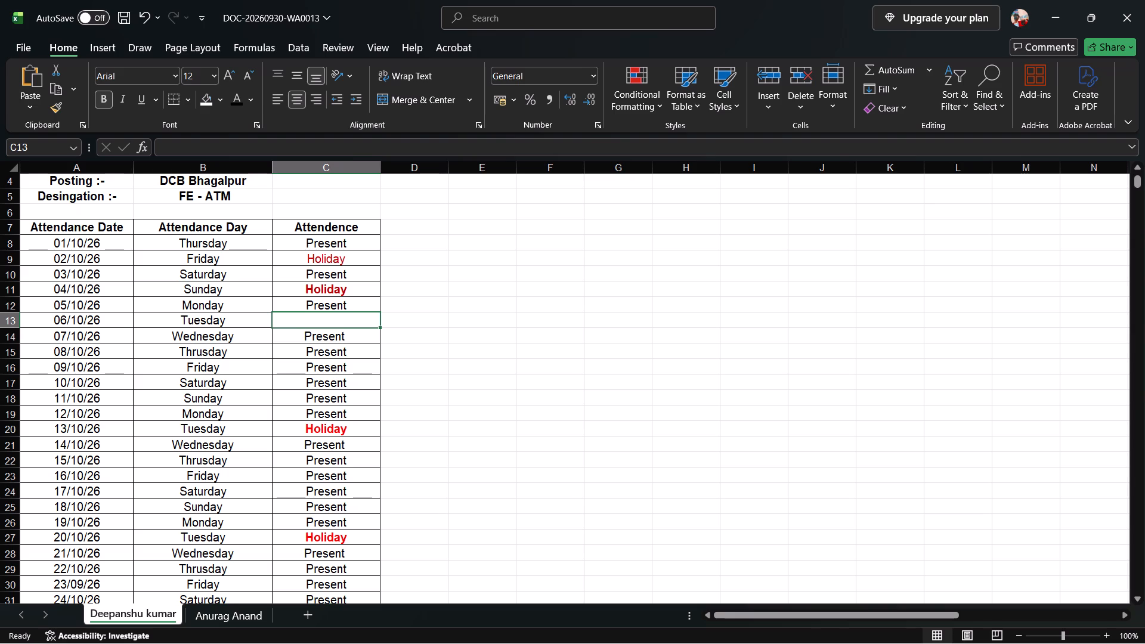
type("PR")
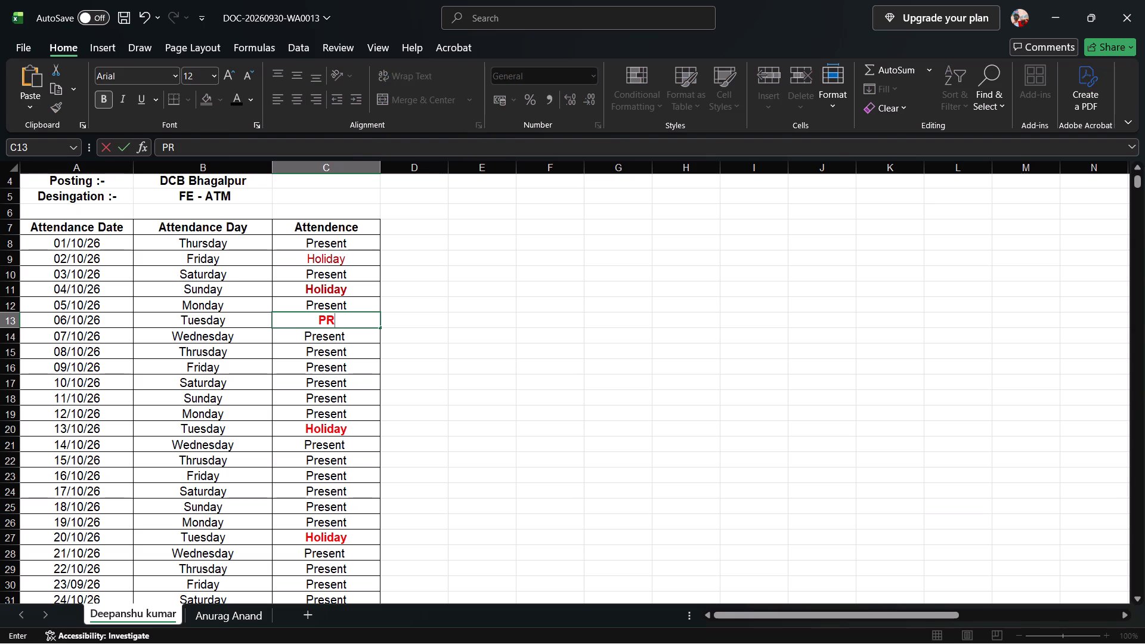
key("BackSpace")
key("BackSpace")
Copy the text Present from cell C12 into C13 for 06/10/26 and set its text colour to black.
left_click_drag(370, 298, 300, 304)
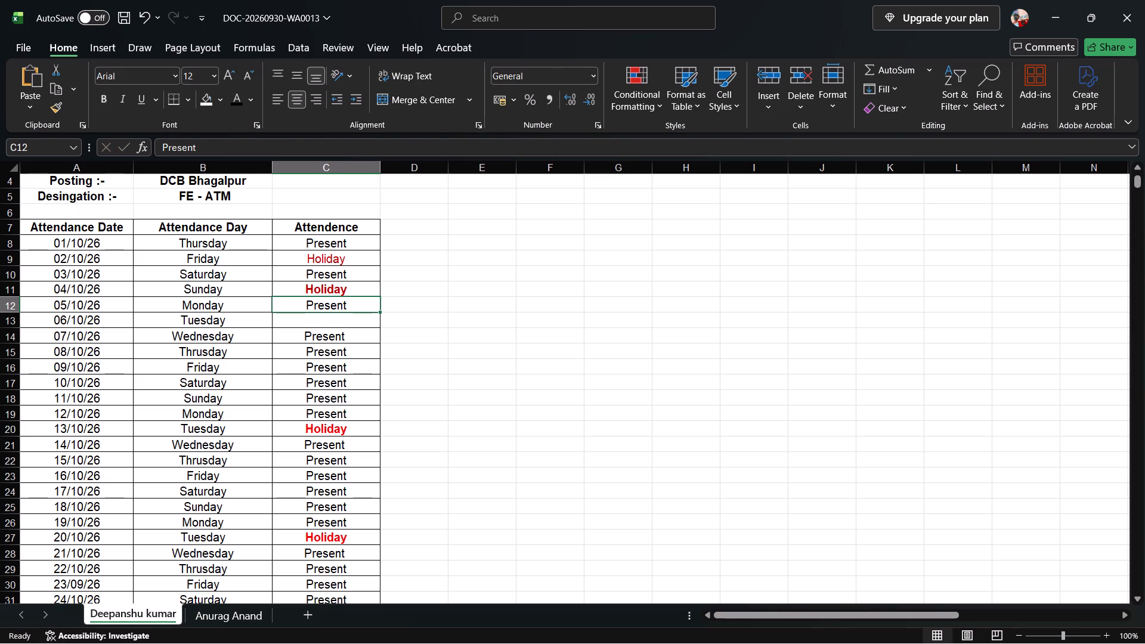
left_click_drag(234, 141, 157, 147)
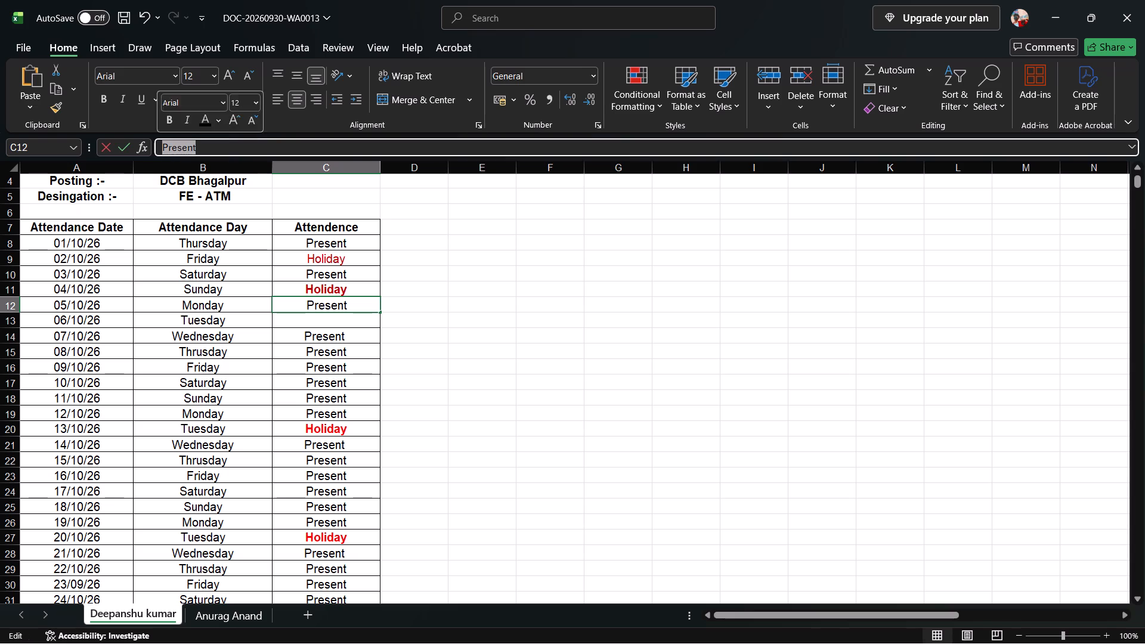
key("ctrl+c")
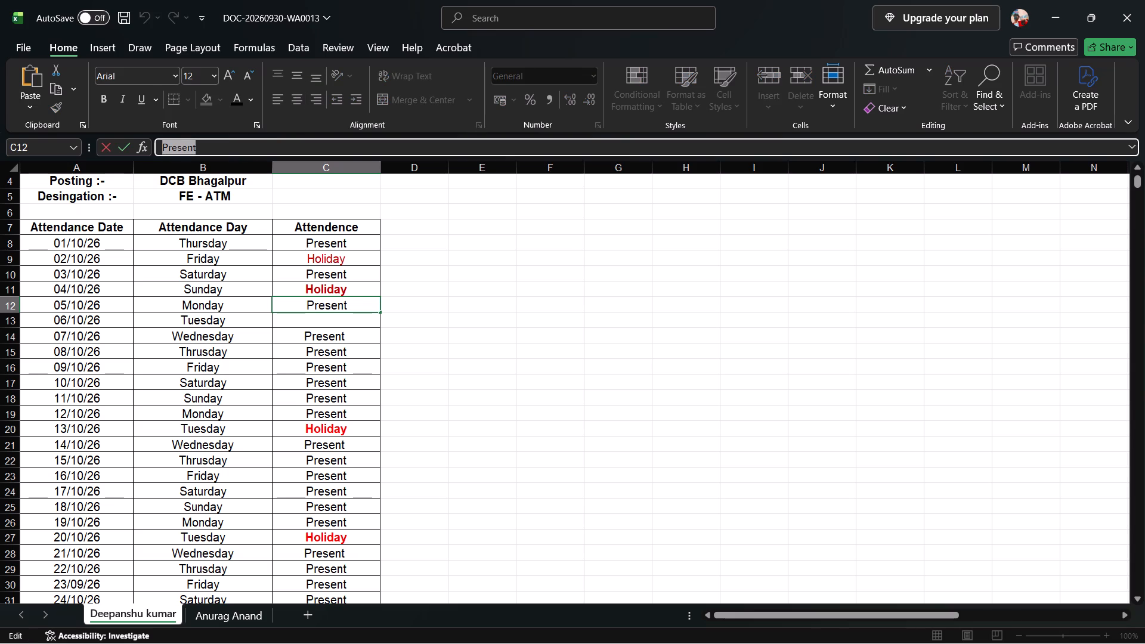
left_click(343, 318)
key("ctrl+v")
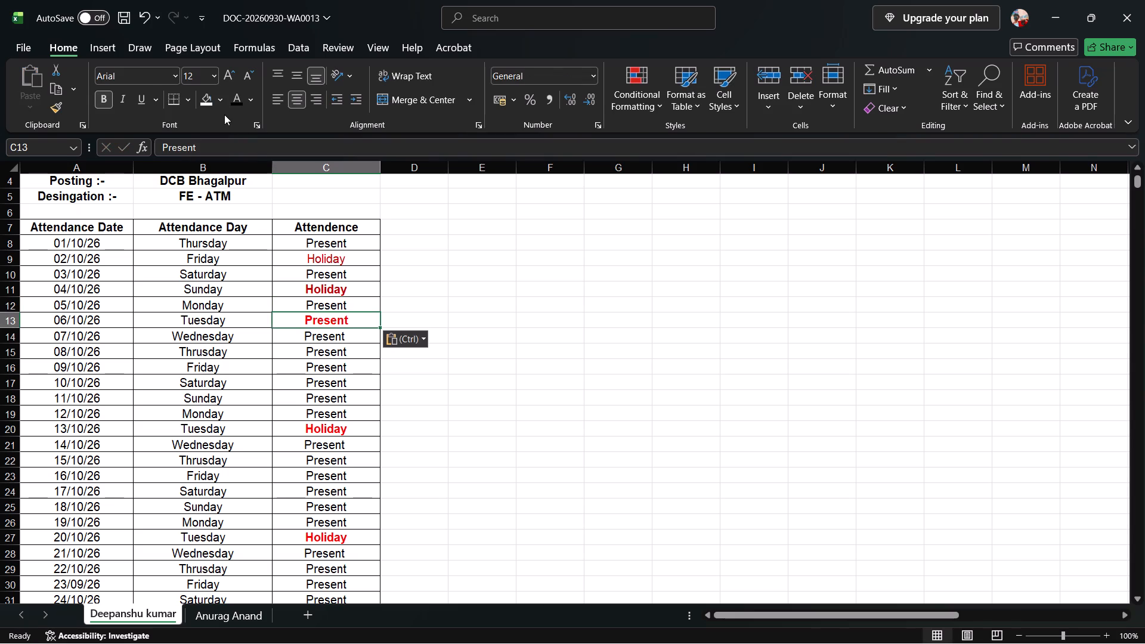
left_click(243, 100)
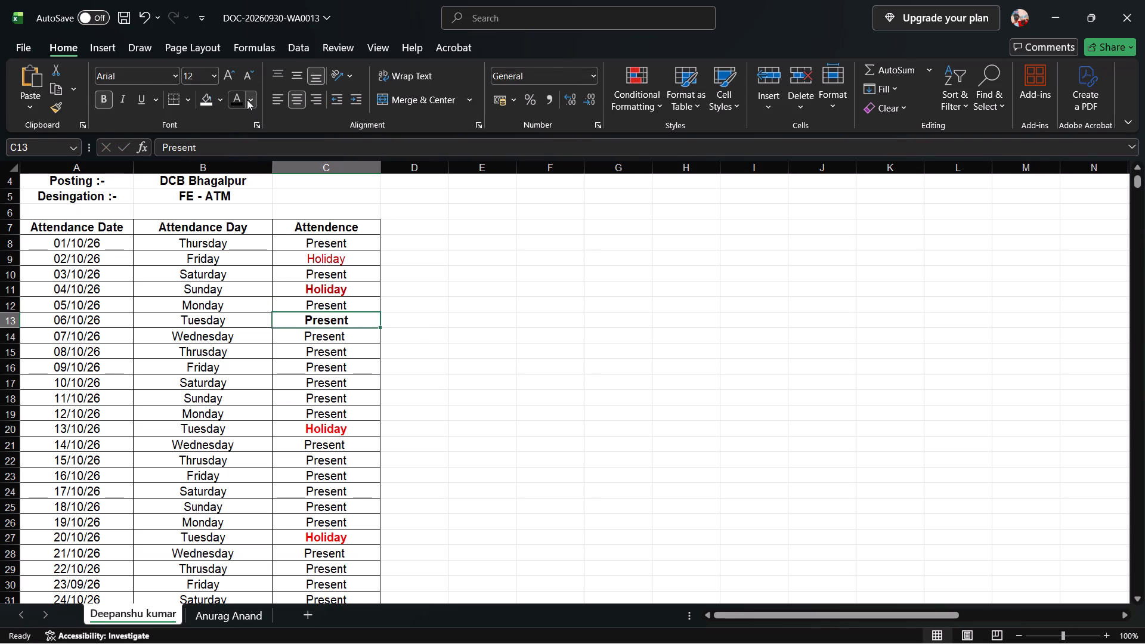
left_click(247, 100)
left_click(510, 269)
left_click(245, 101)
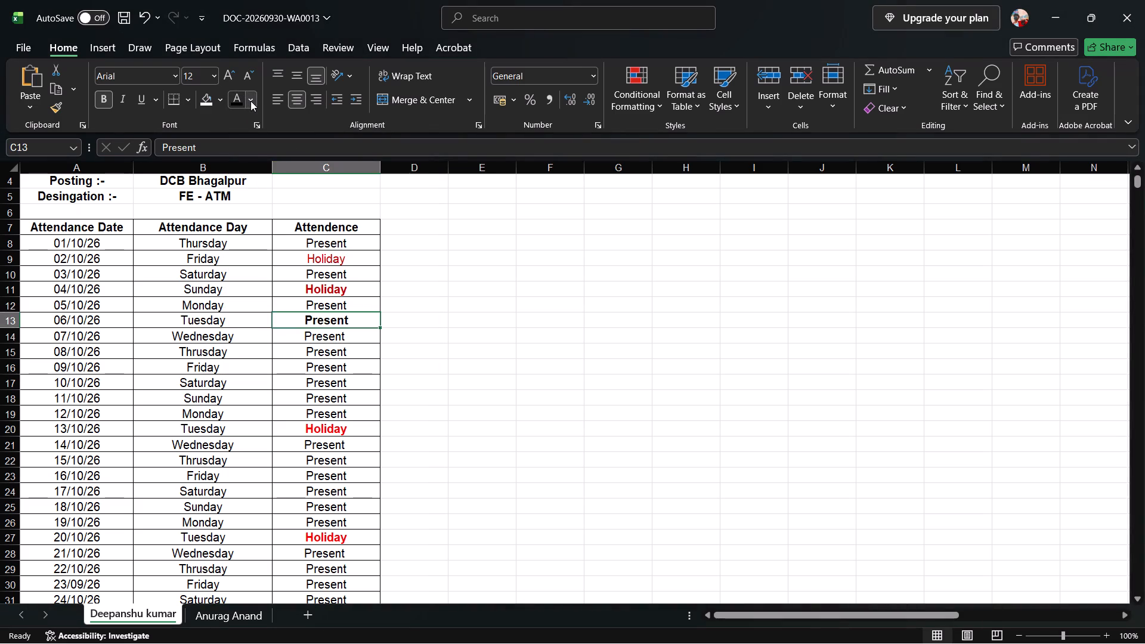
left_click(250, 101)
left_click(242, 144)
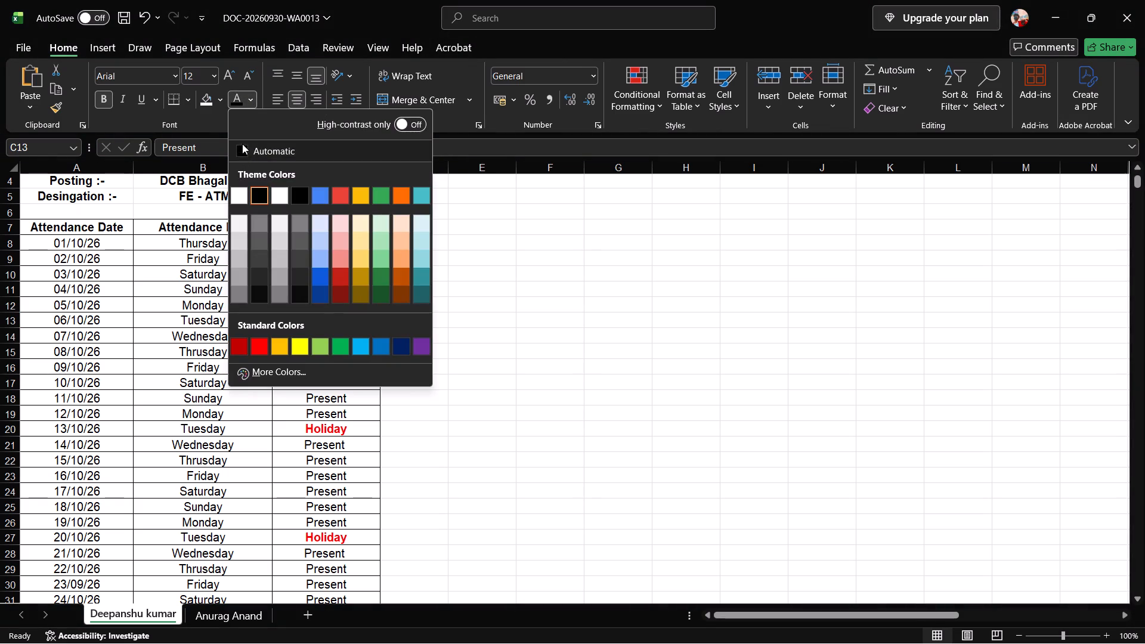
left_click(341, 336)
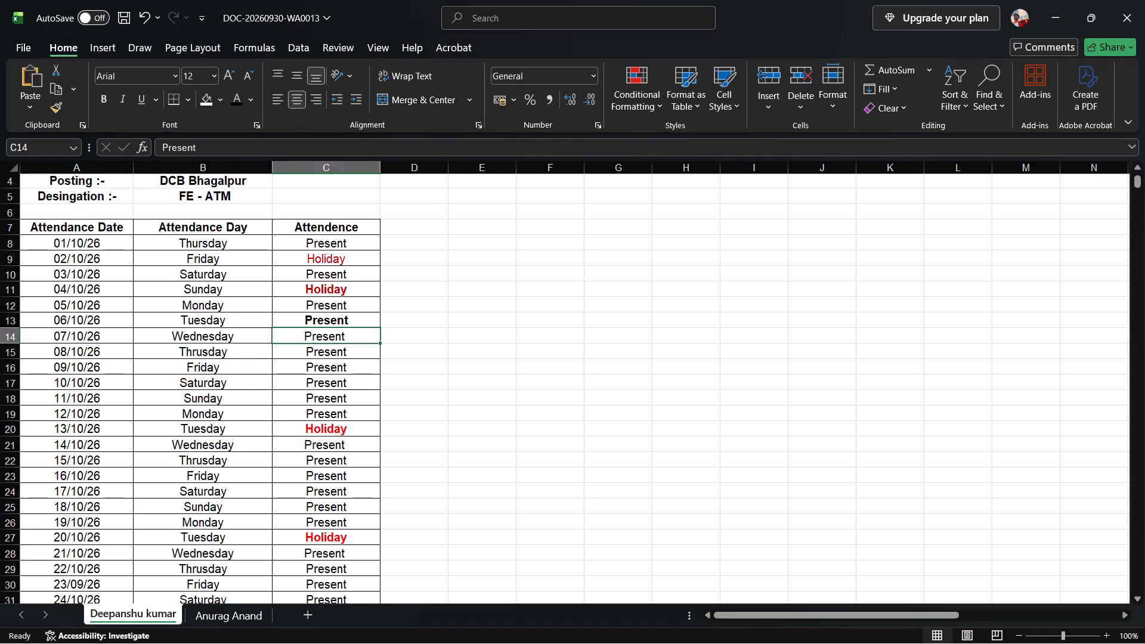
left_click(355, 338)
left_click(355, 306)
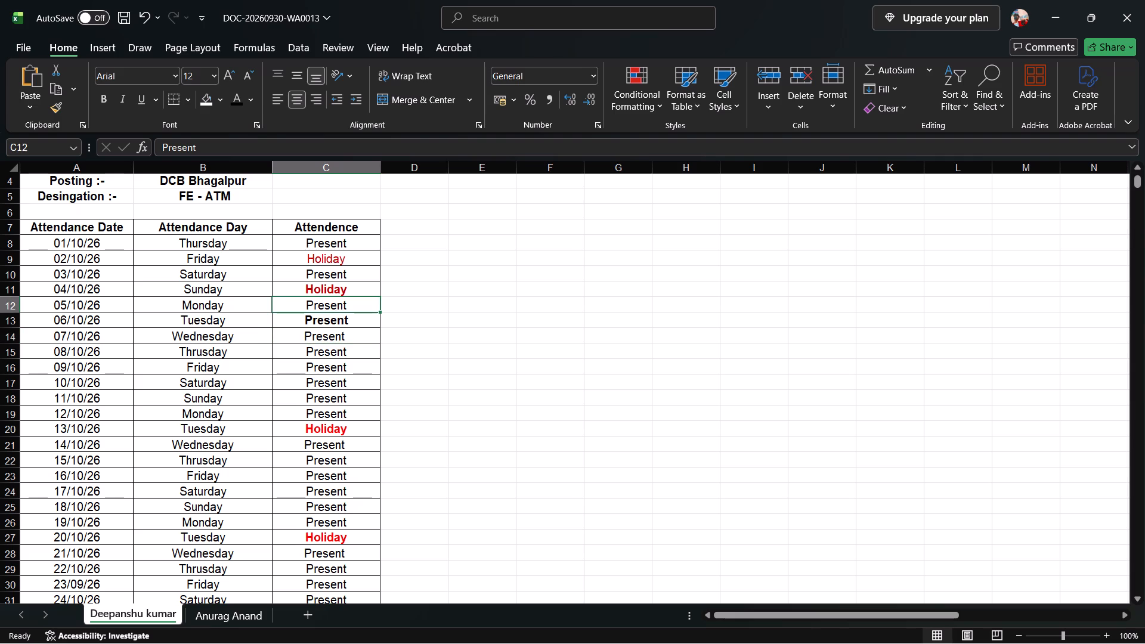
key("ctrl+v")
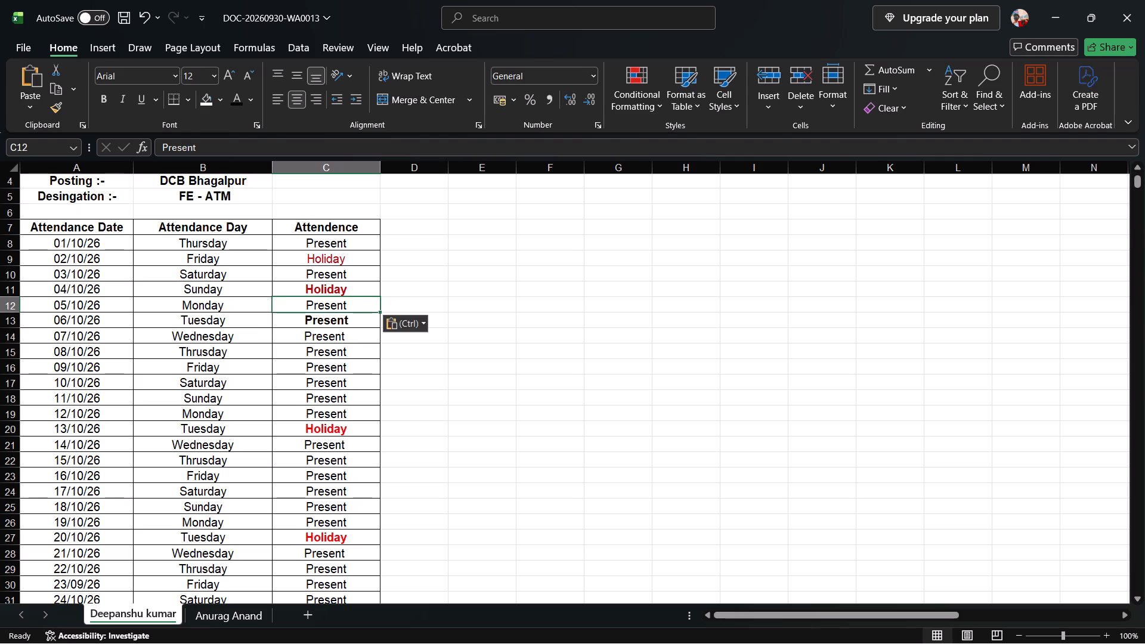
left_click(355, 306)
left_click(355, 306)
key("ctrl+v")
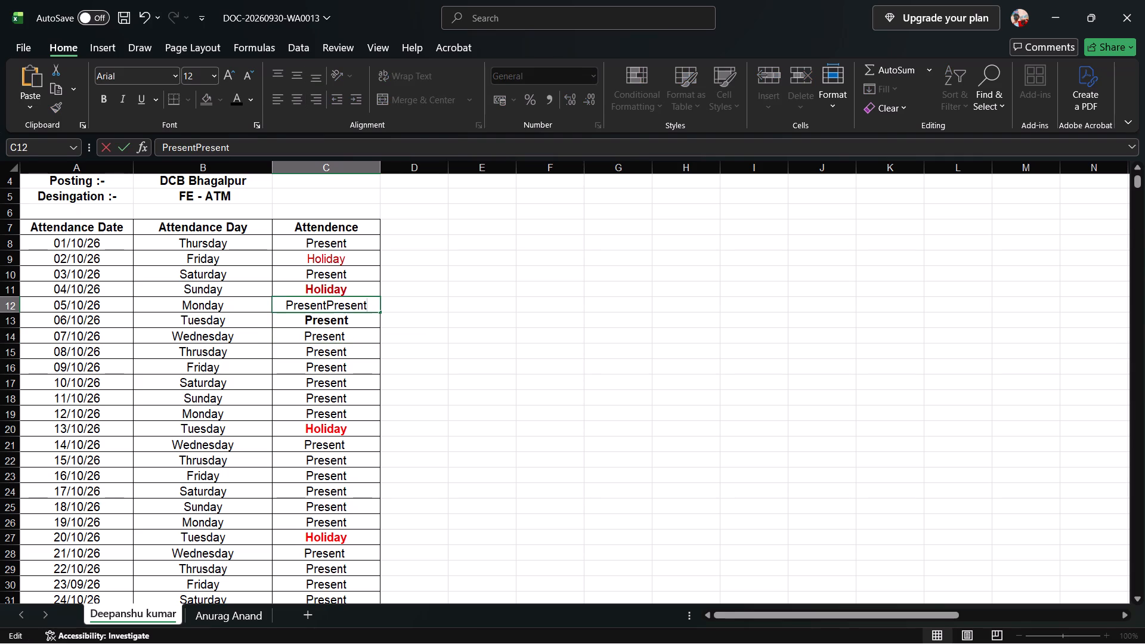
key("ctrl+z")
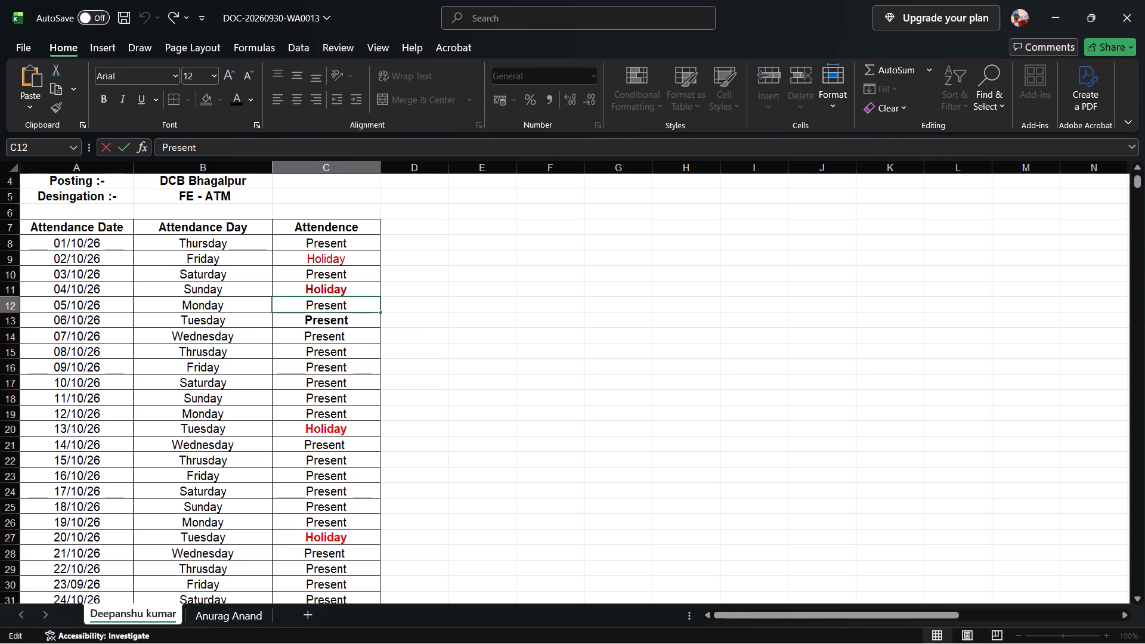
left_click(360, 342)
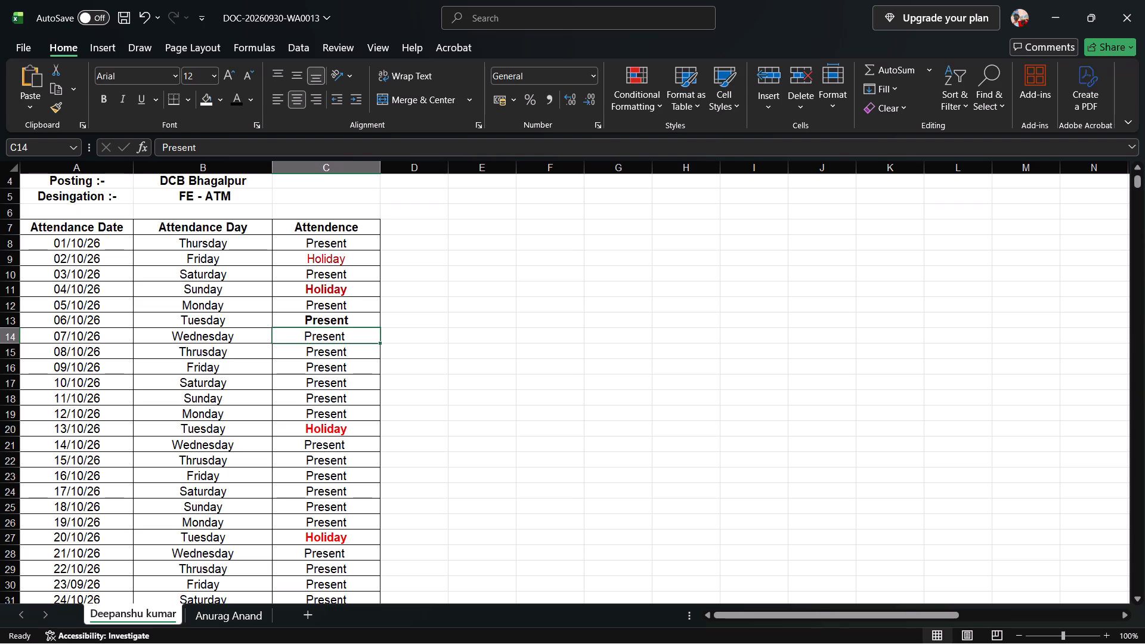
Replace the 11/10/26 attendance entry in cell C18 with Holiday copied from C9 and colour its text dark red.
left_click(77, 402)
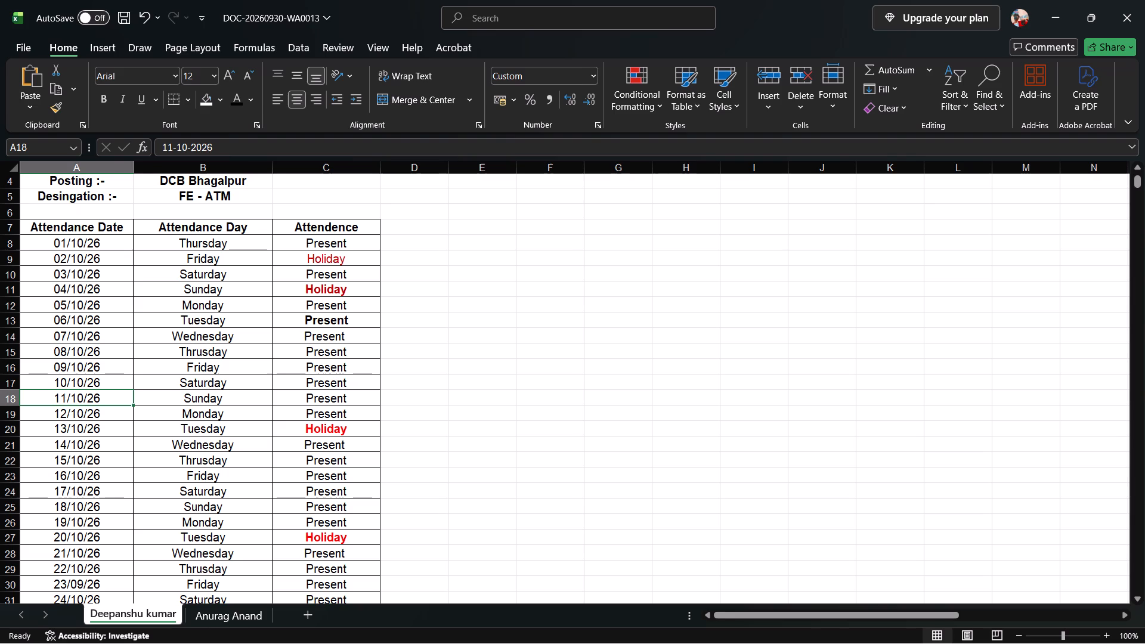
left_click(324, 400)
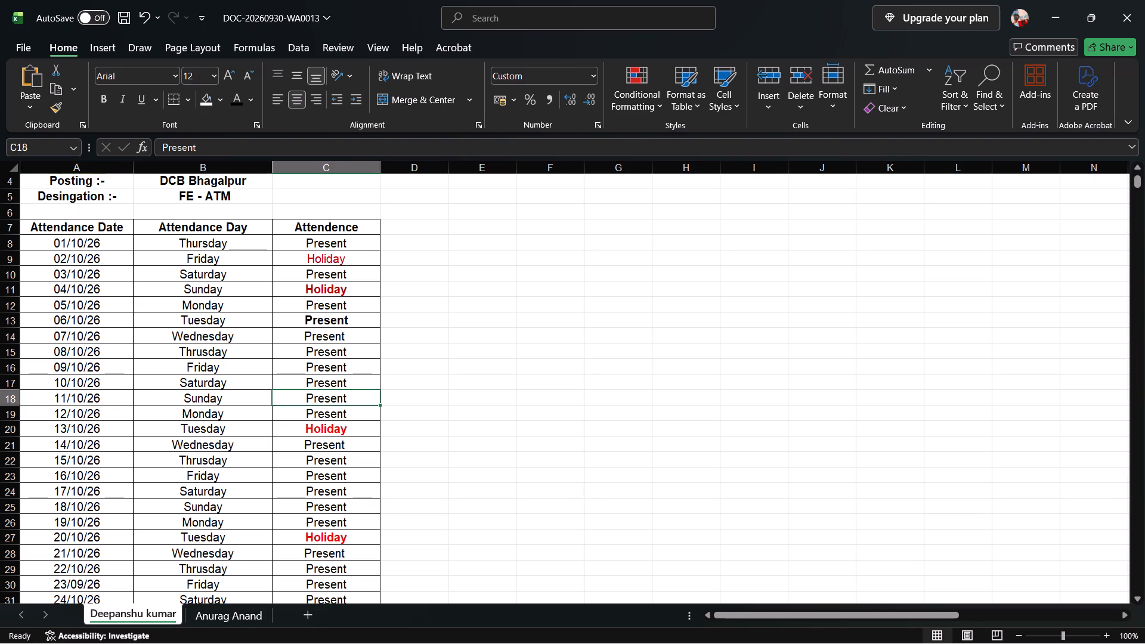
key("BackSpace")
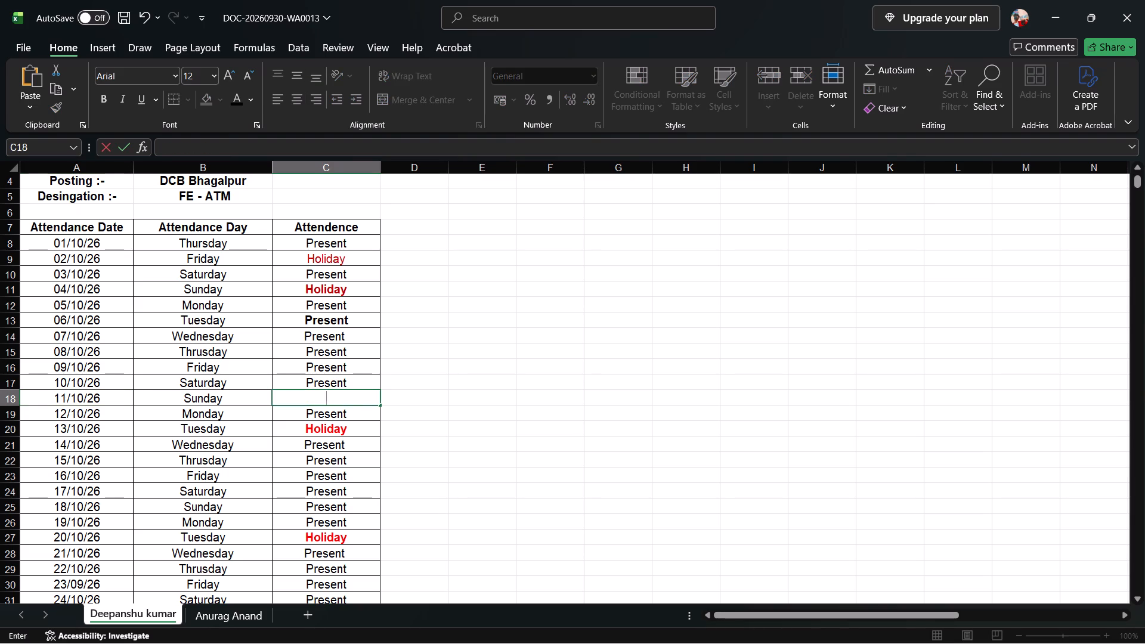
left_click_drag(360, 286, 299, 287)
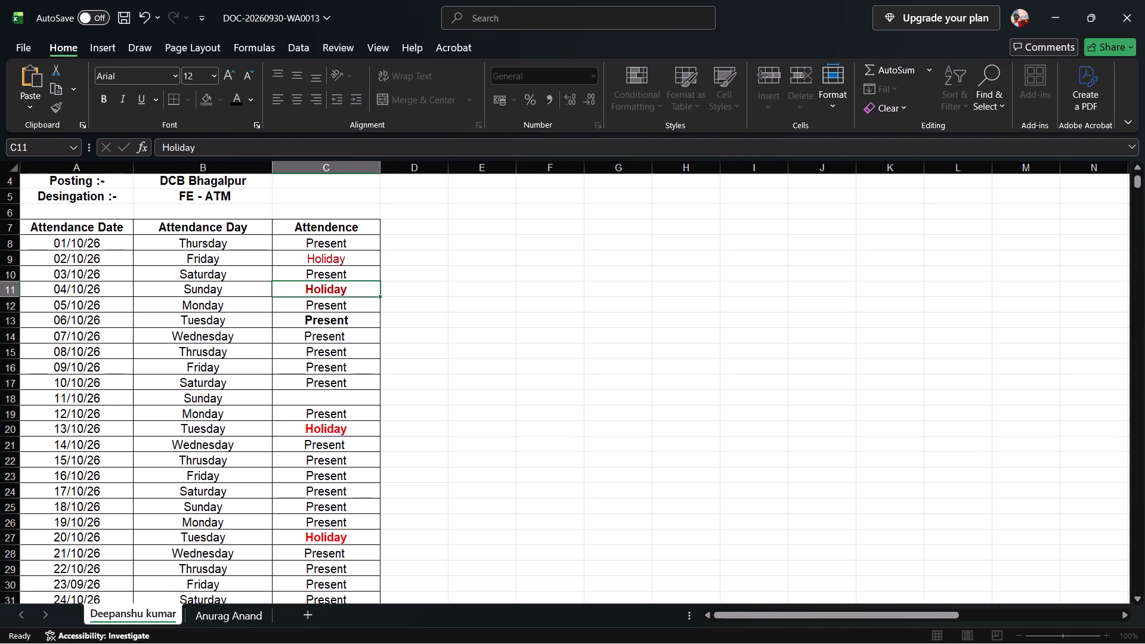
left_click_drag(299, 287, 353, 259)
left_click(353, 259)
left_click(353, 259)
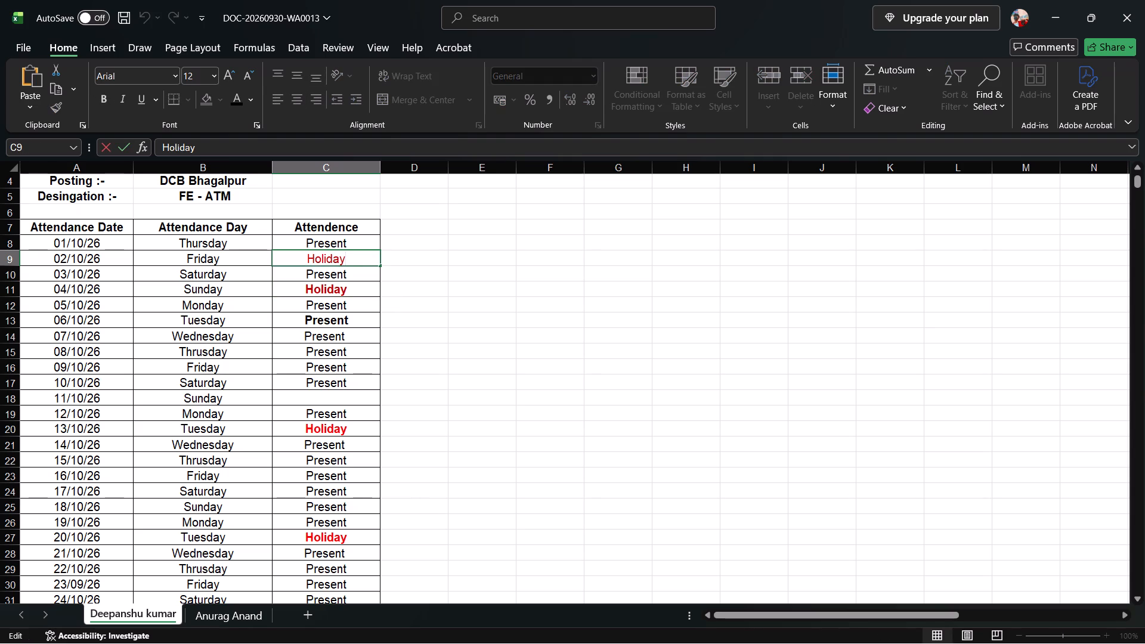
left_click_drag(218, 148, 146, 140)
key("ctrl+c")
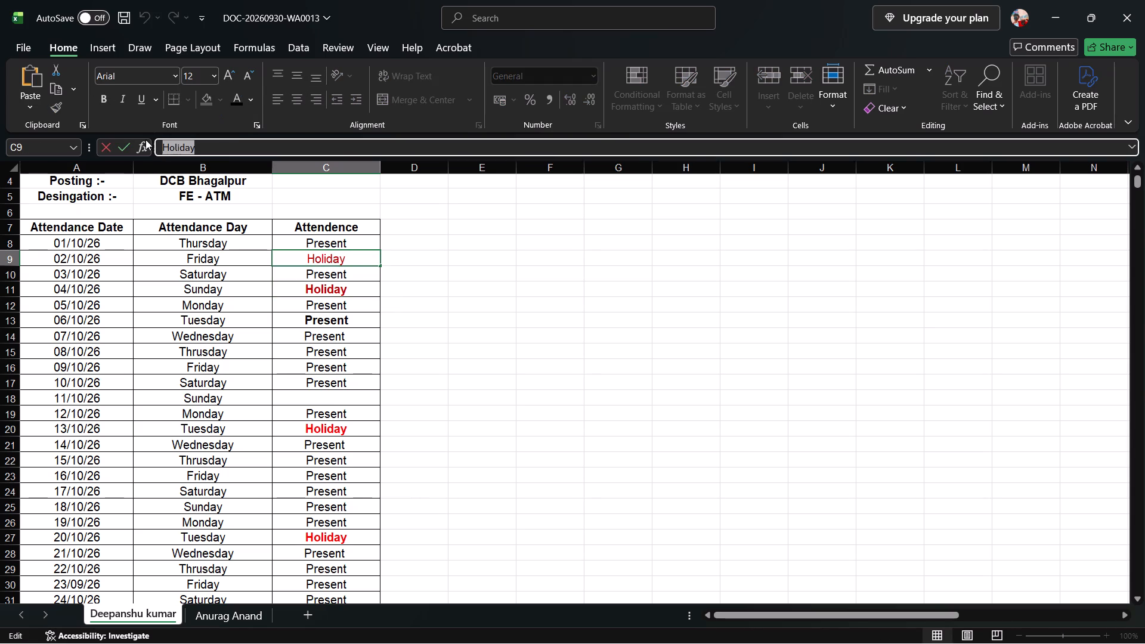
left_click(327, 402)
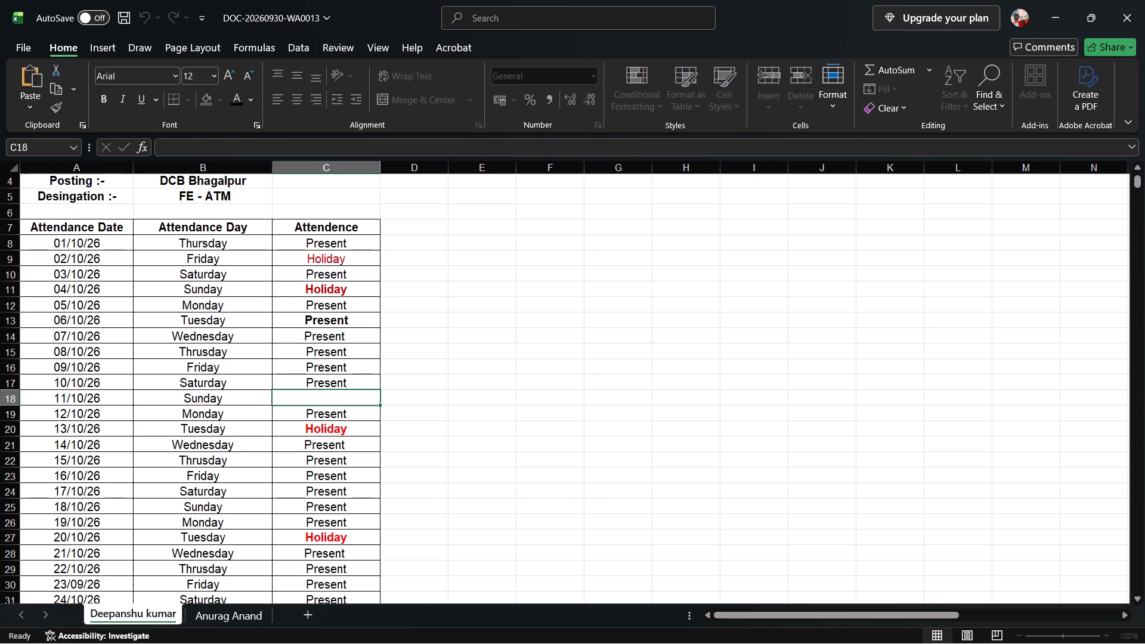
key("ctrl+v")
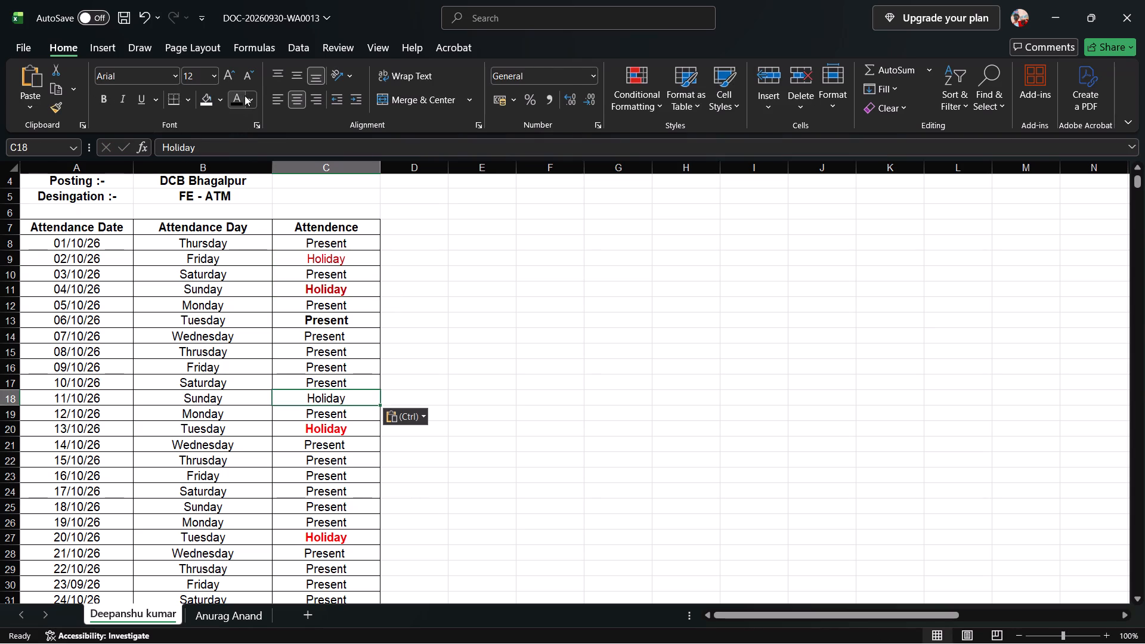
left_click(251, 93)
left_click(231, 338)
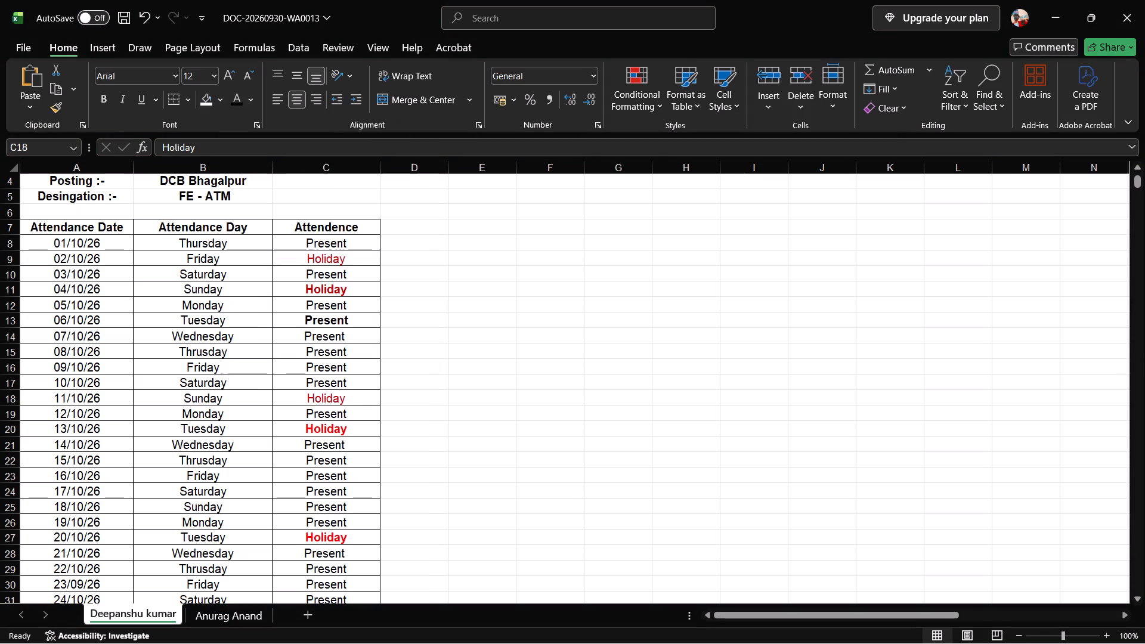
Replace the 13/10/26 attendance entry in cell C20 with Present copied from C19 and set its text colour to black.
left_click(363, 416)
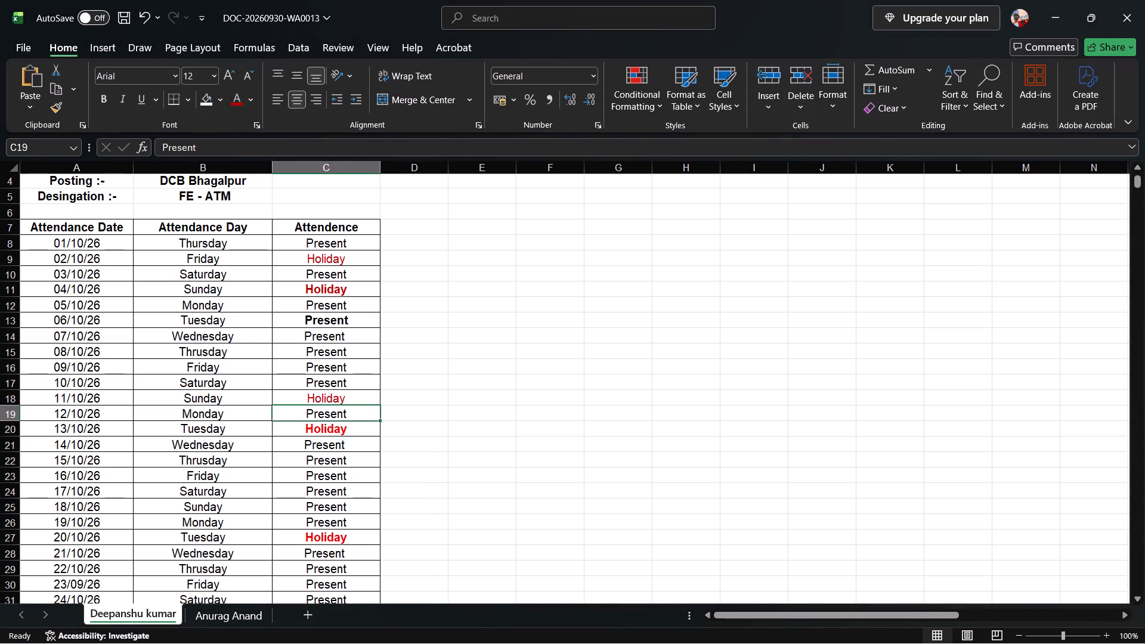
left_click(364, 426)
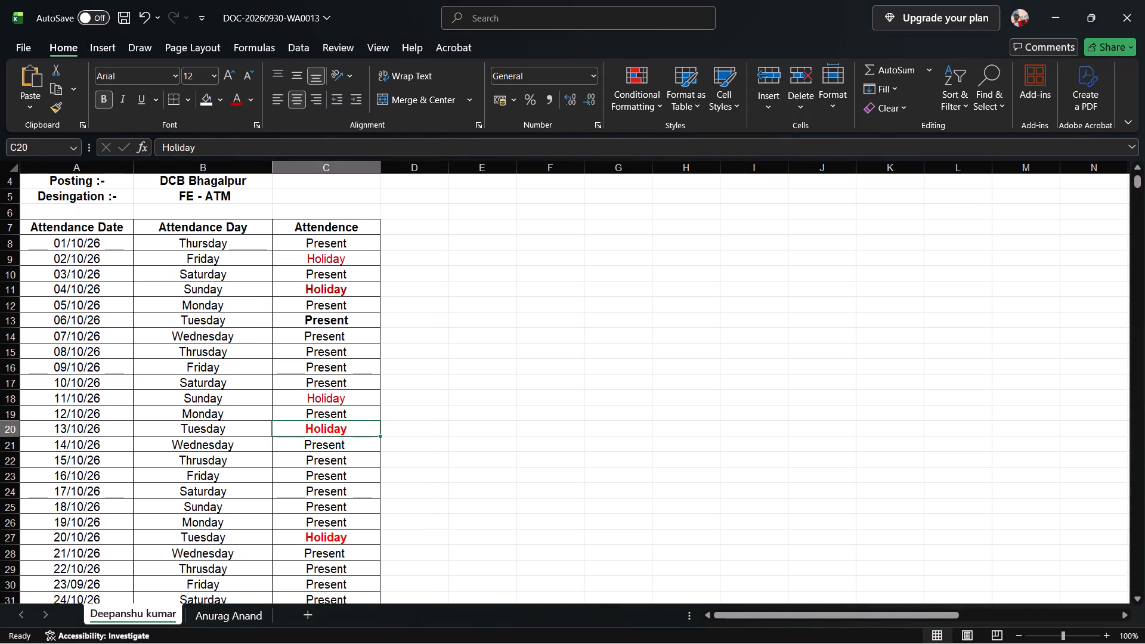
key("BackSpace")
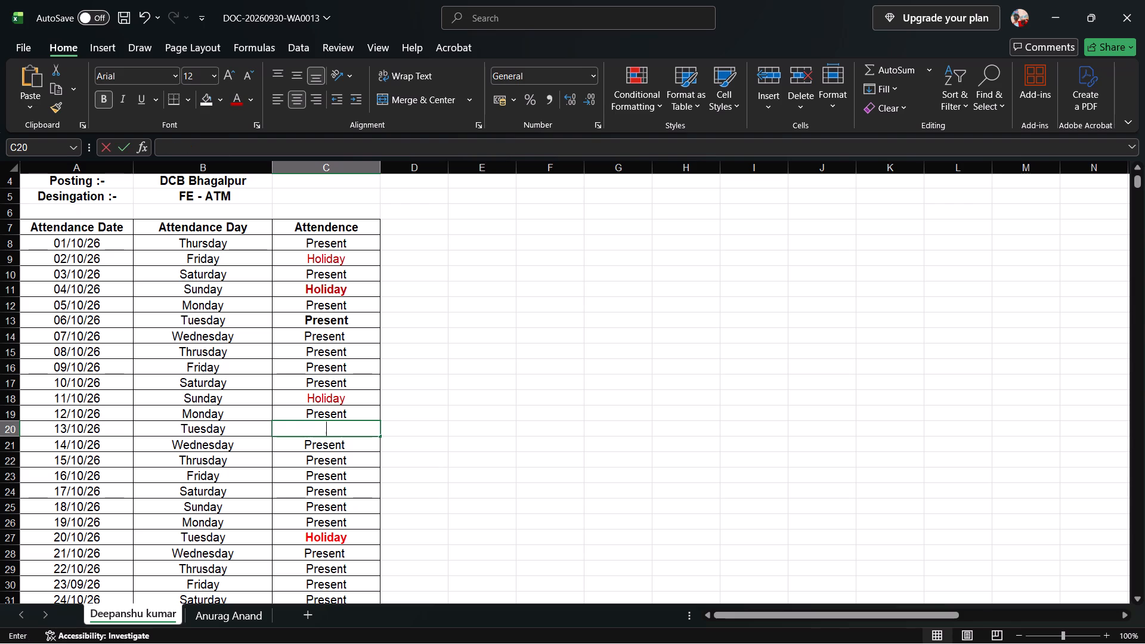
key("ctrl+v")
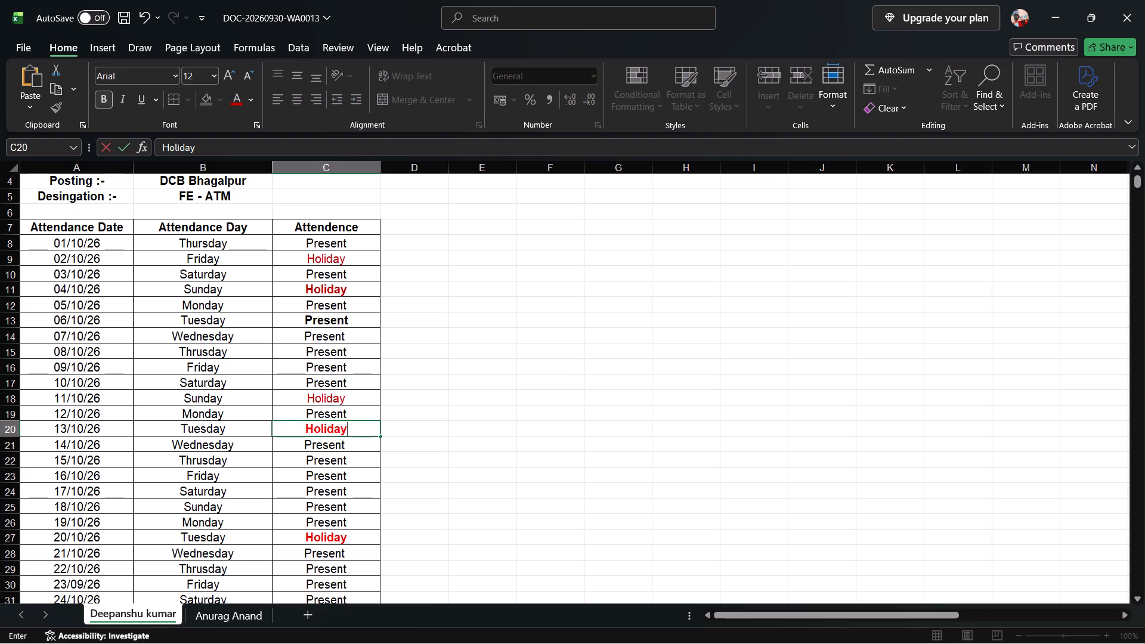
key("ctrl+z")
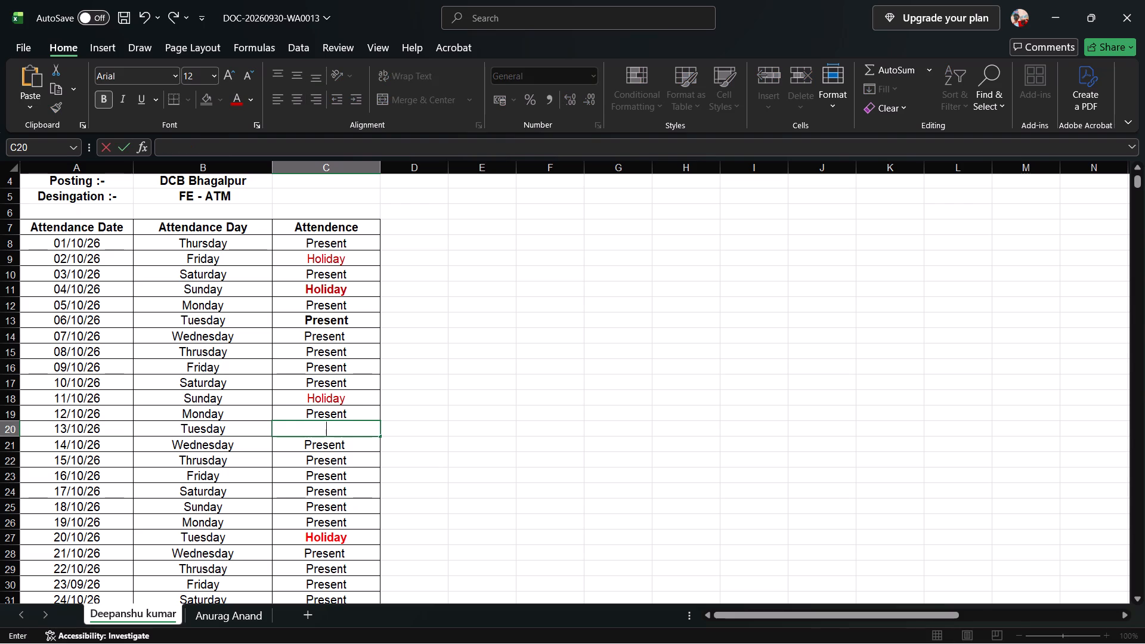
left_click(360, 414)
left_click_drag(239, 148, 157, 147)
key("ctrl+x")
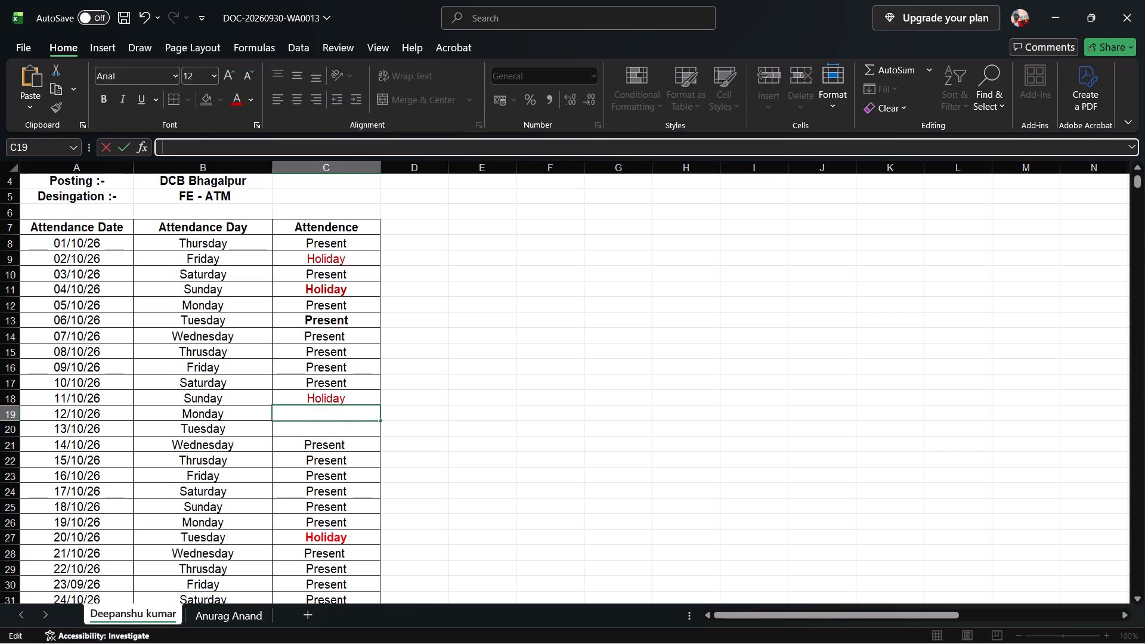
key("ctrl+z")
key("ctrl+c")
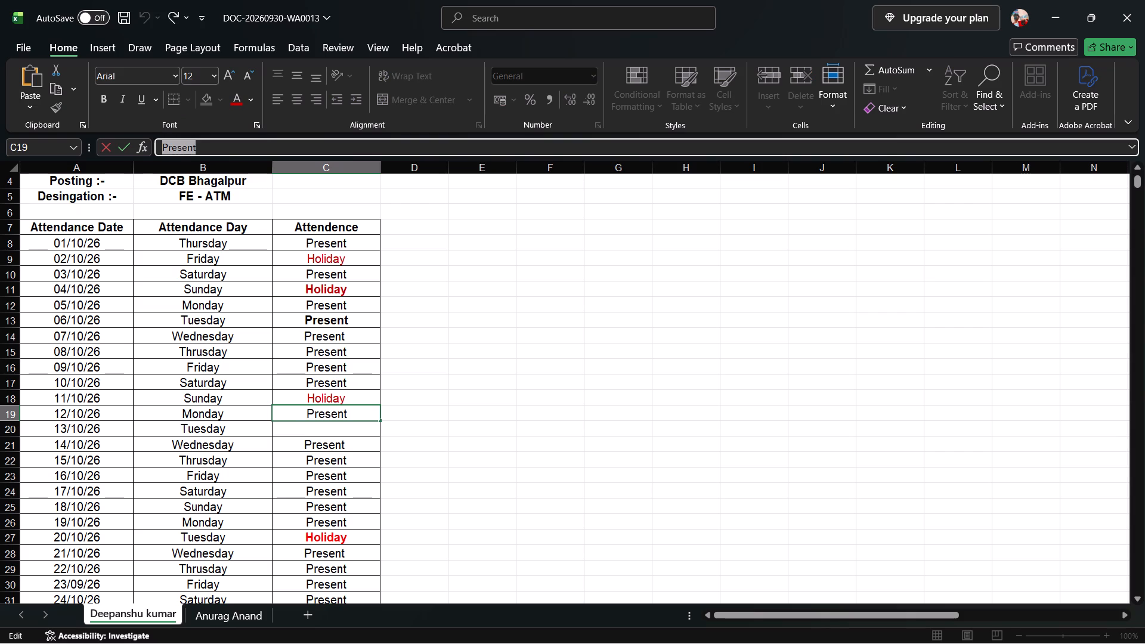
left_click(333, 429)
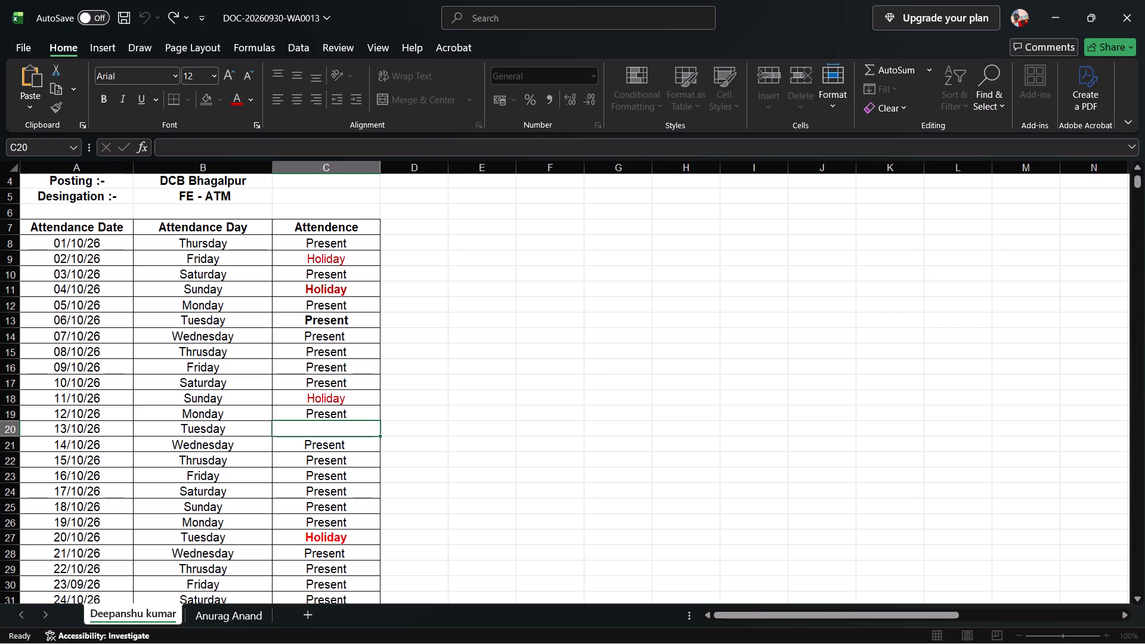
key("ctrl+v")
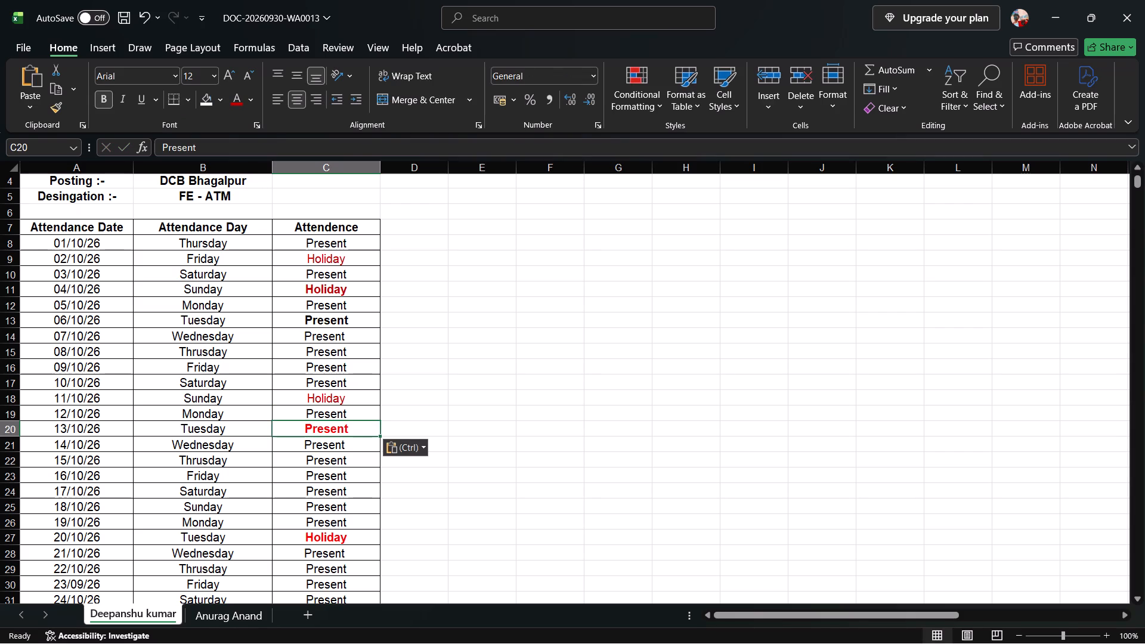
left_click(358, 426)
left_click(247, 103)
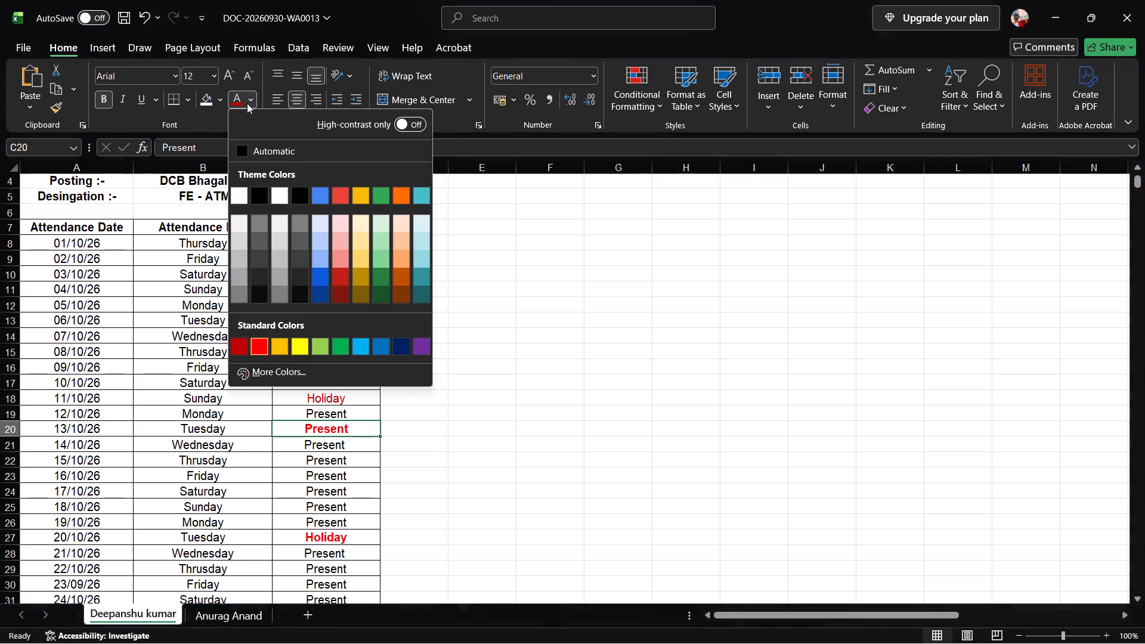
left_click(251, 148)
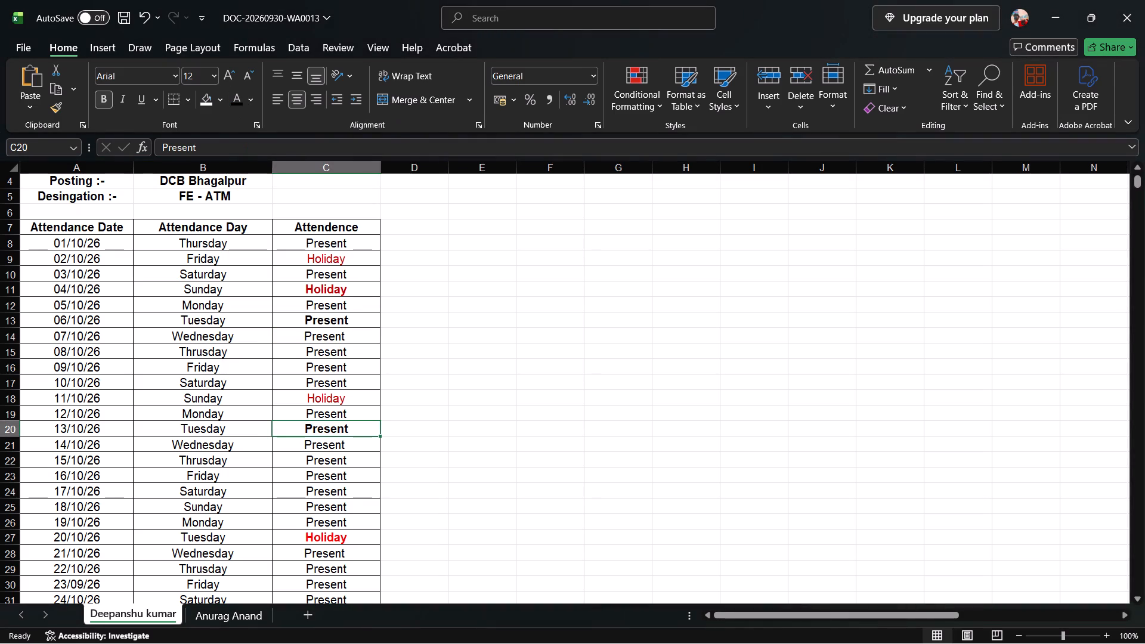
Replace the attendance entry for Sunday 18/10/26 in cell C25 with Holiday.
left_click(338, 402)
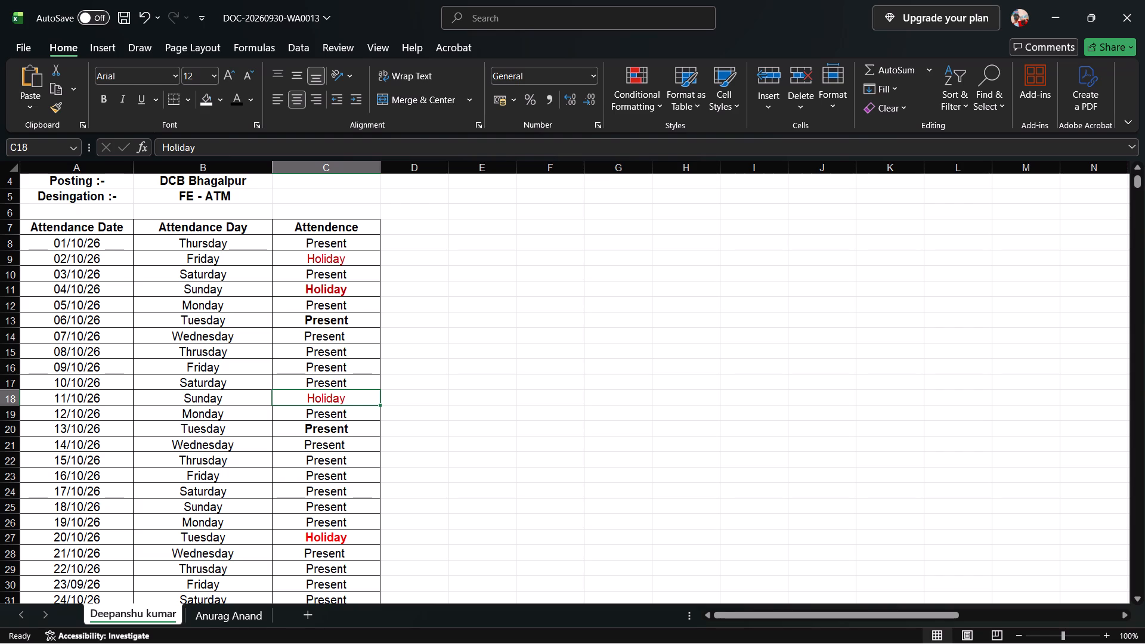
scroll(212, 581, "down", 1)
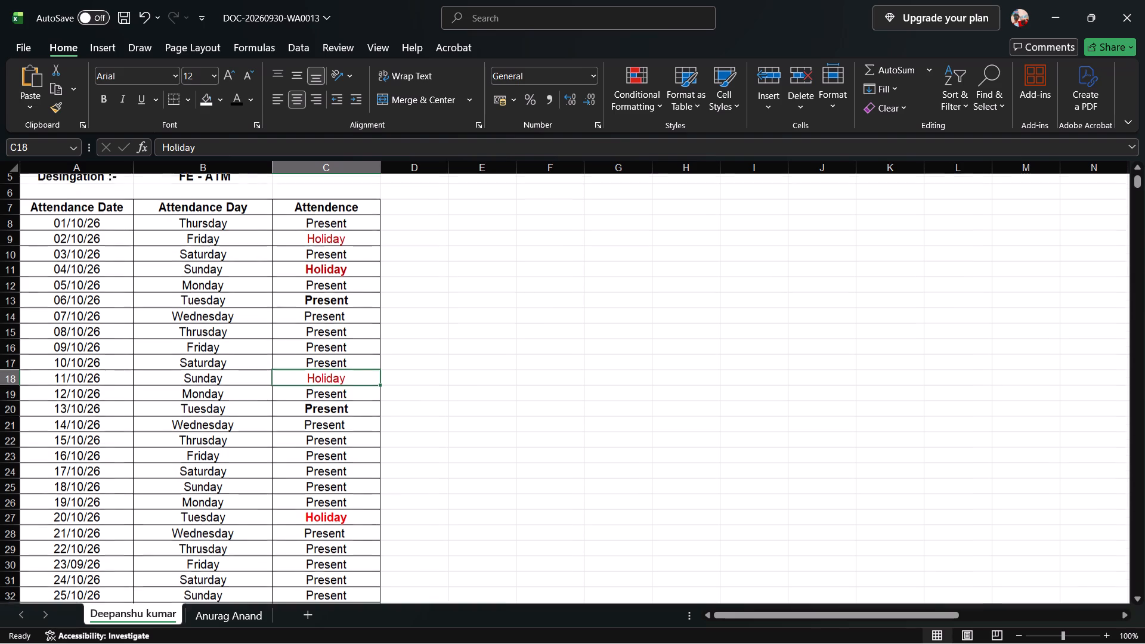
scroll(212, 581, "down", 1)
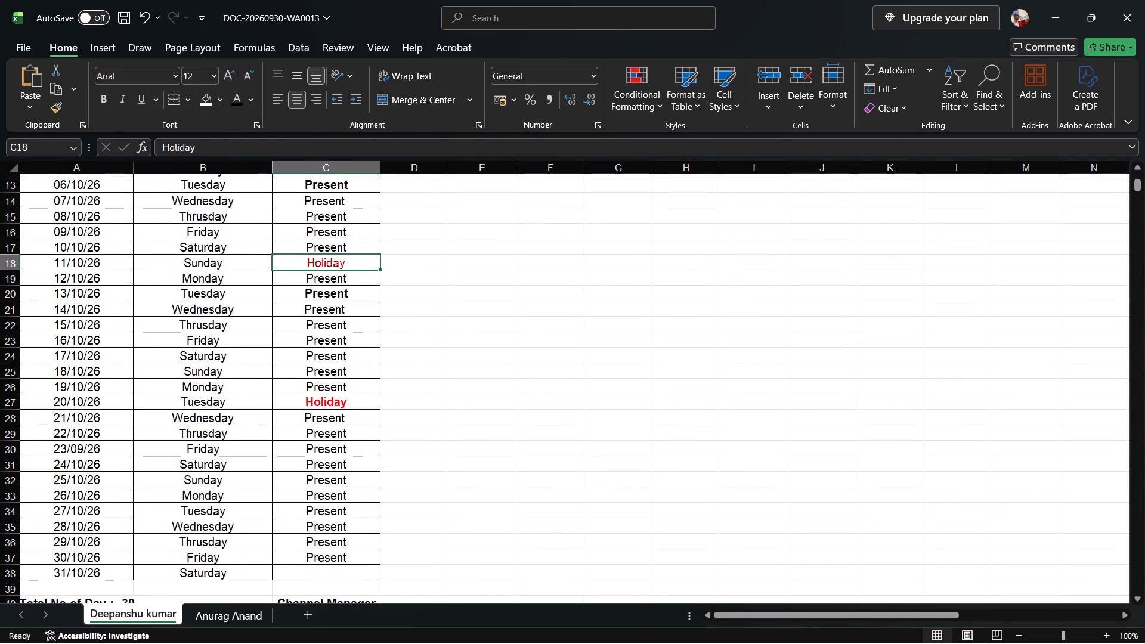
left_click(100, 364)
left_click(189, 384)
left_click(212, 380)
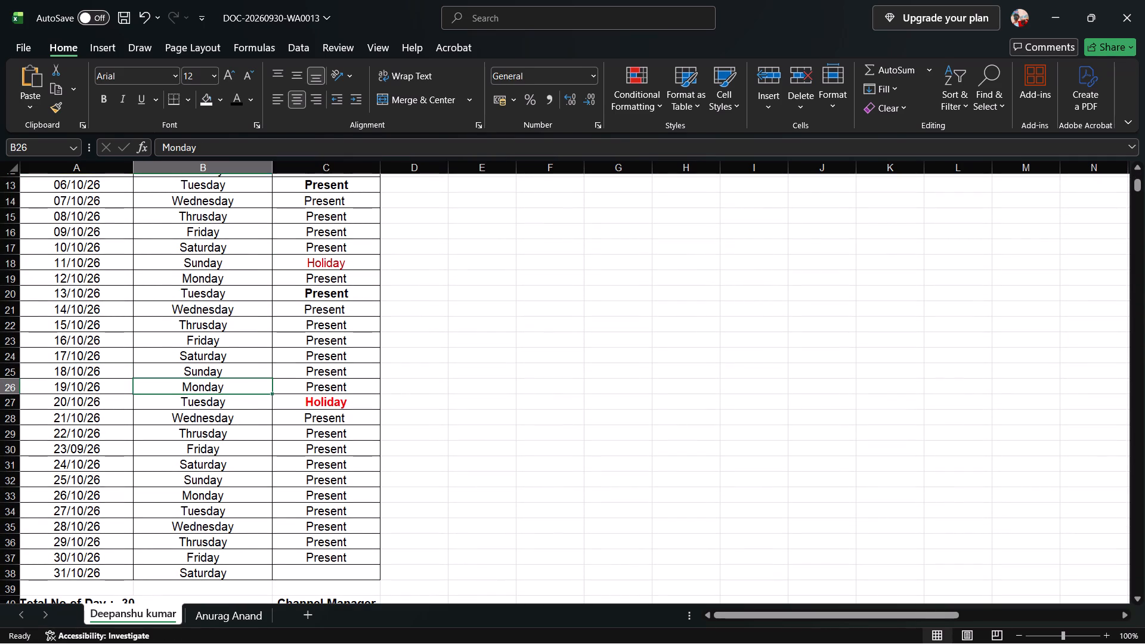
left_click(222, 376)
left_click(322, 375)
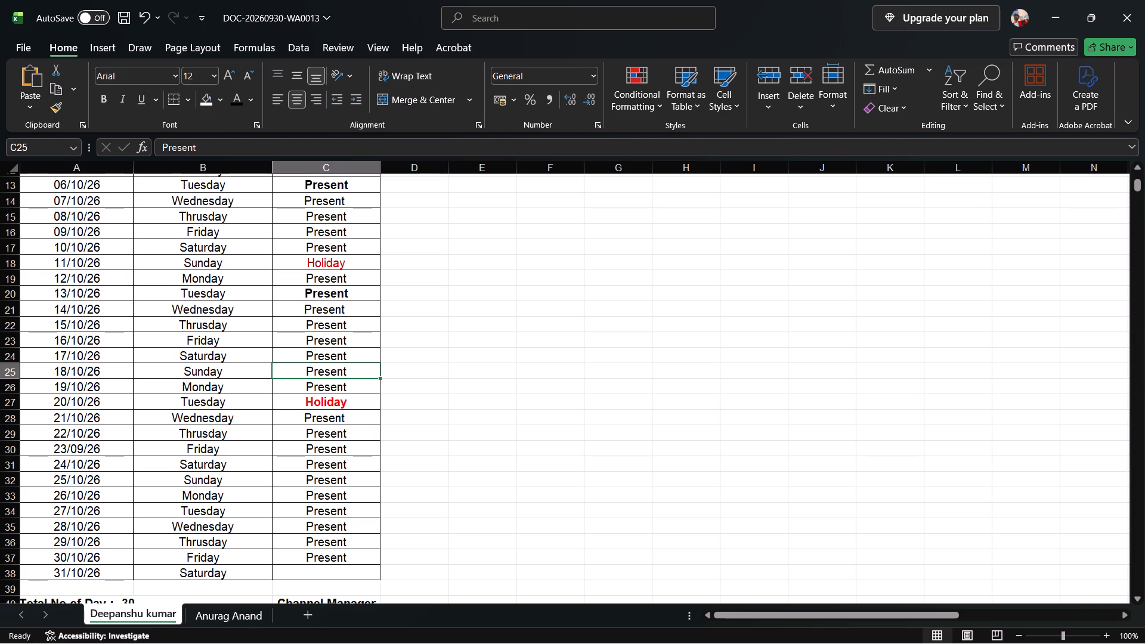
key("ctrl+v")
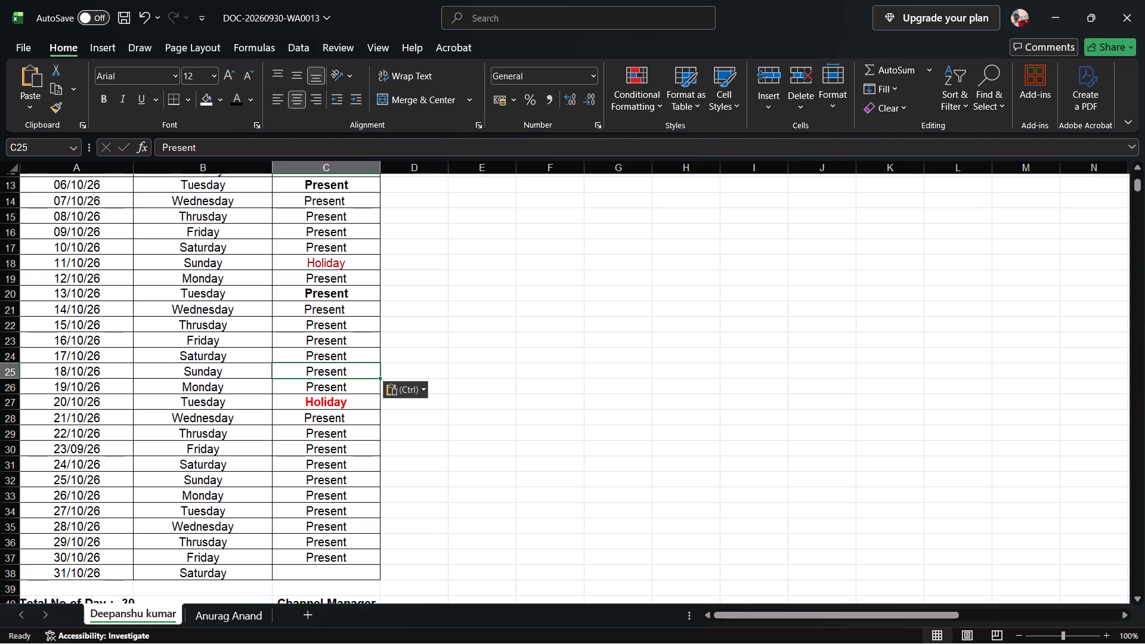
left_click(221, 140)
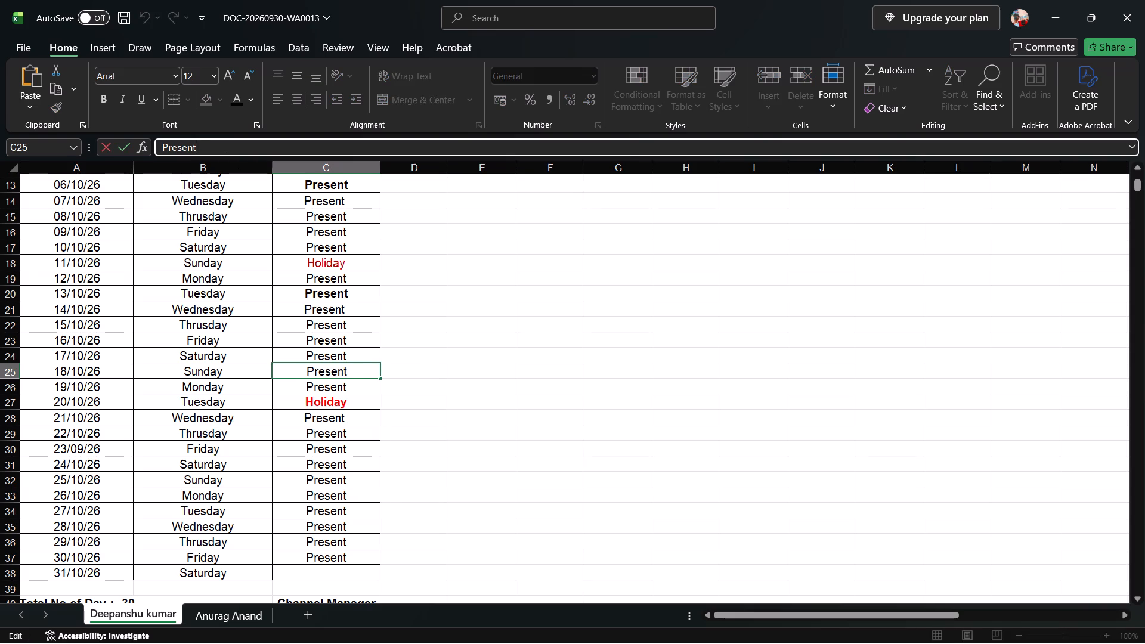
key("BackSpace")
key("BackSpace")
key("BackSpace")
key("BackSpace")
key("BackSpace")
key("BackSpace")
key("BackSpace")
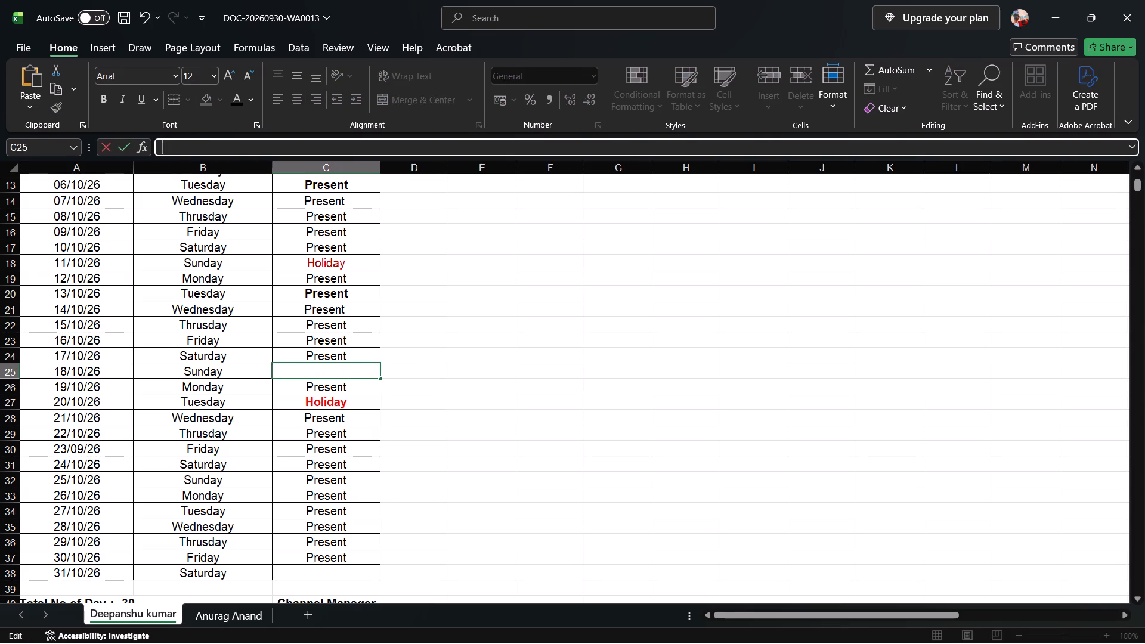
type("HO")
key("Return")
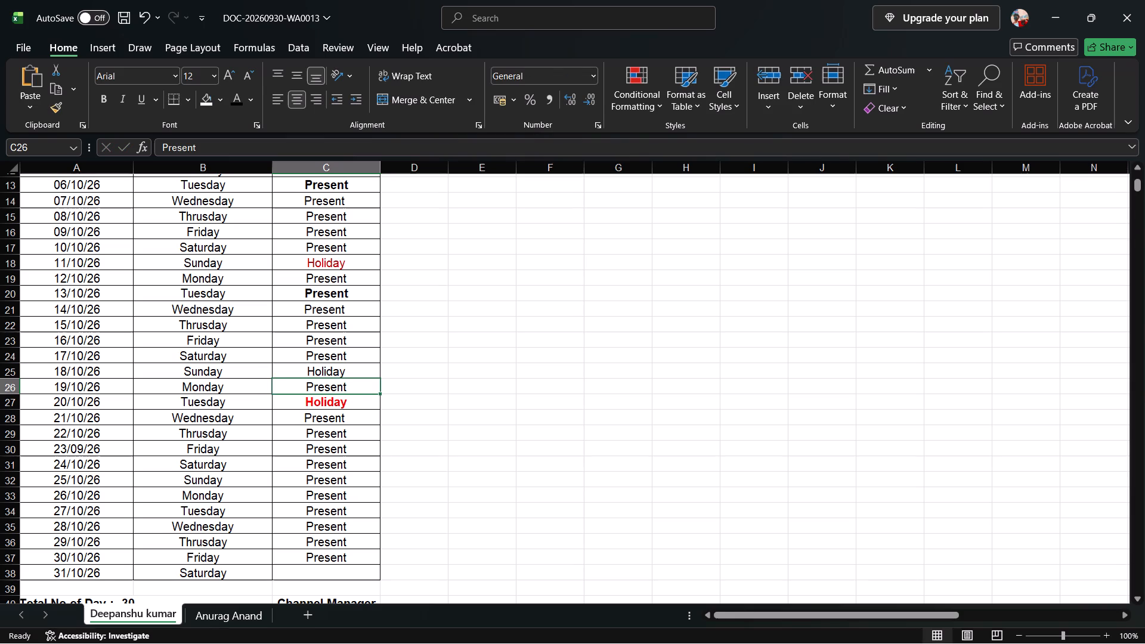
Replace the attendance entry for Monday 19/10/26 in cell C26 with Holiday.
key("Return")
key("Up")
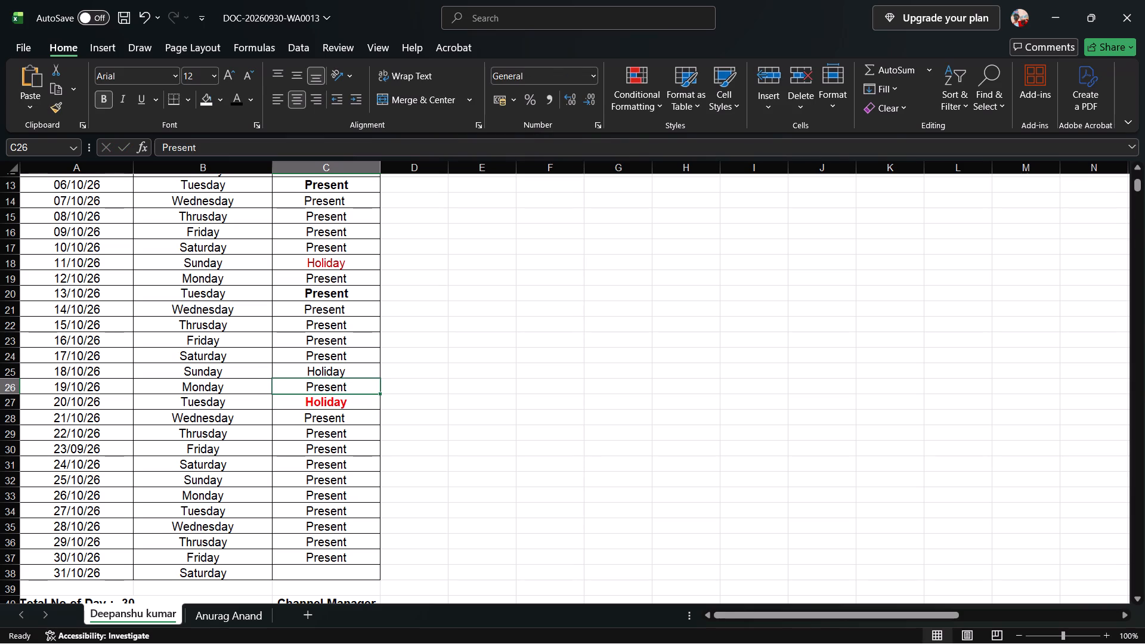
key("Return")
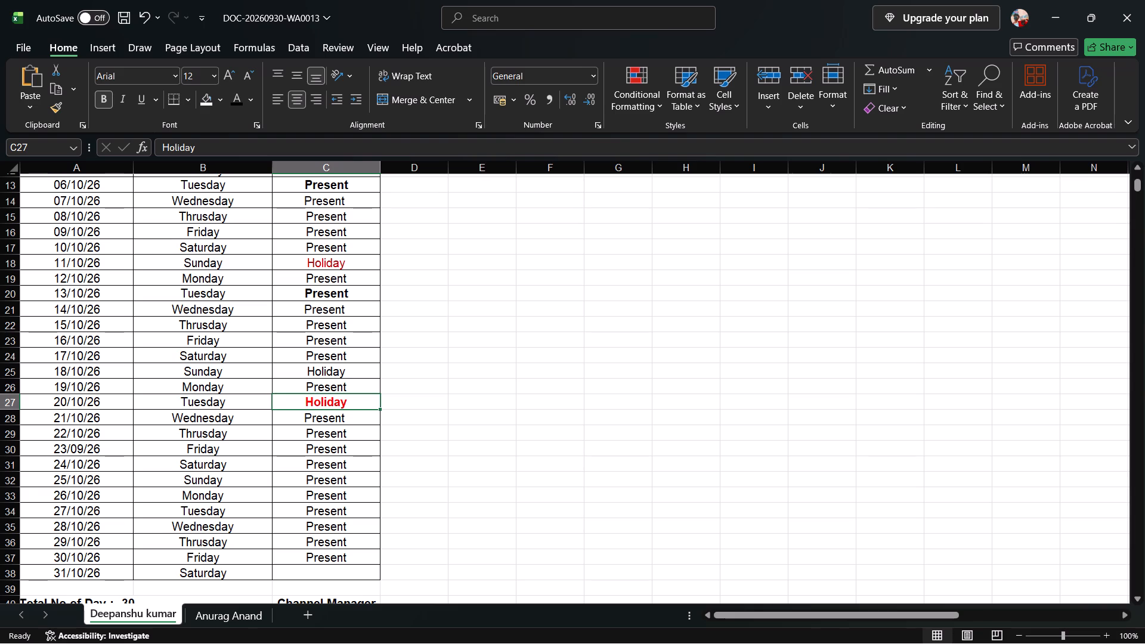
left_click(349, 383)
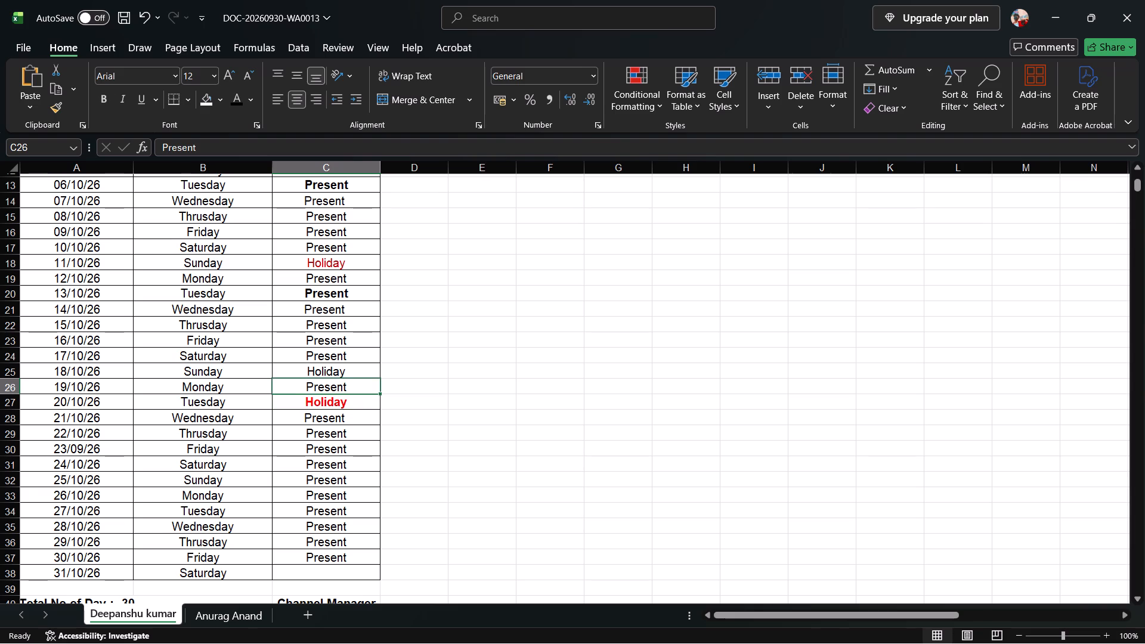
key("BackSpace")
key("h")
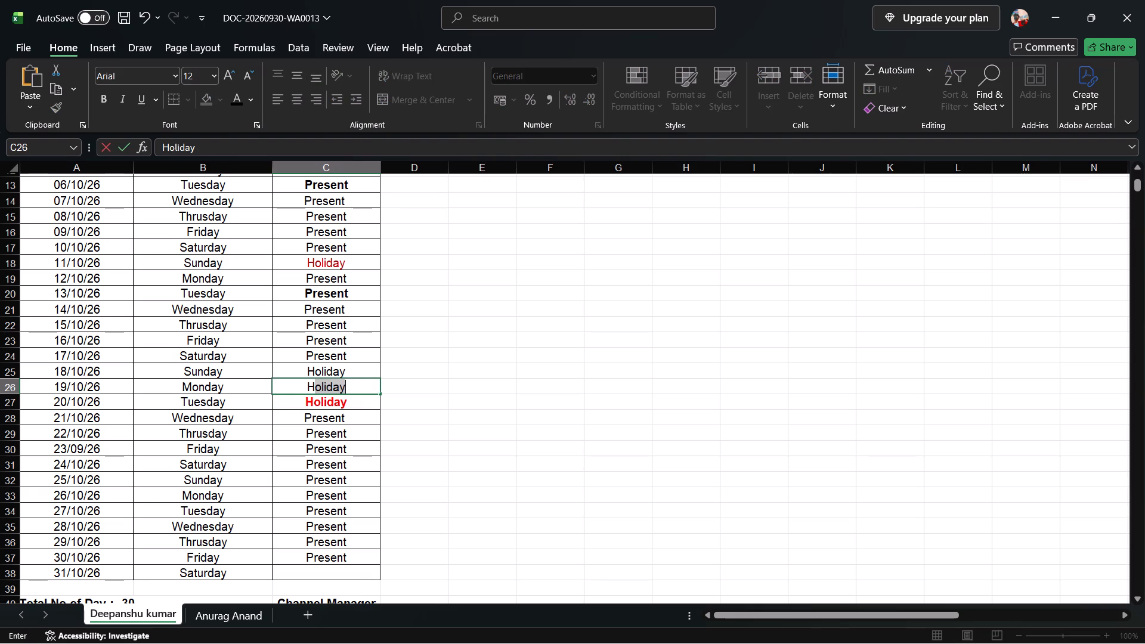
key("Return")
Set the text colour of the 18/10/26 and 19/10/26 Holiday entries in cells C25 and C26 to dark red.
left_click(341, 376)
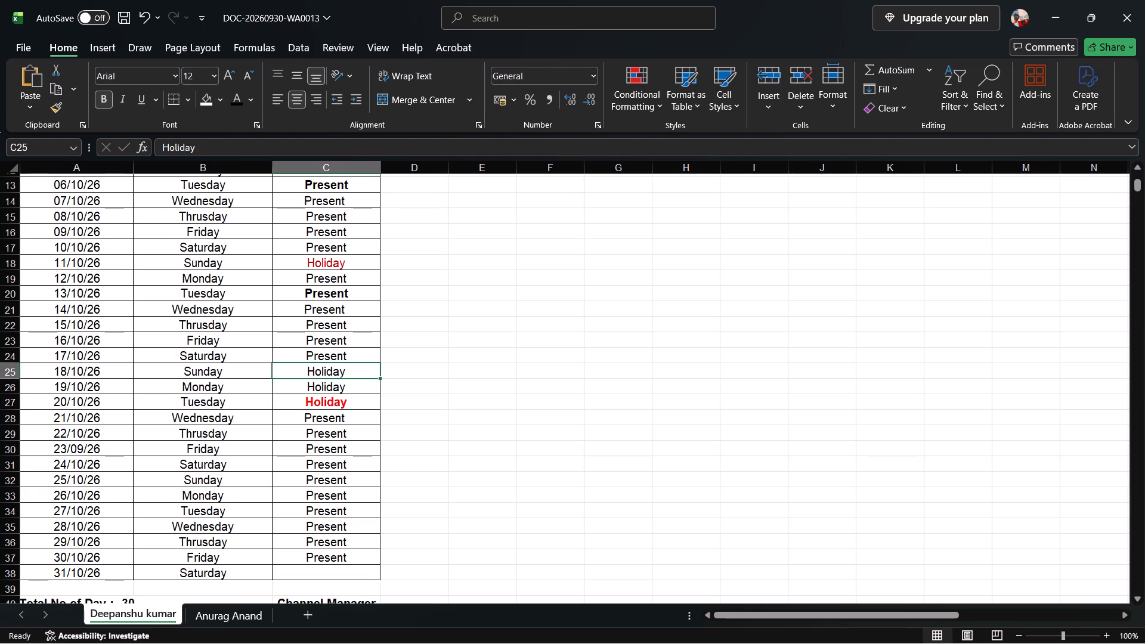
left_click(243, 98)
left_click(250, 91)
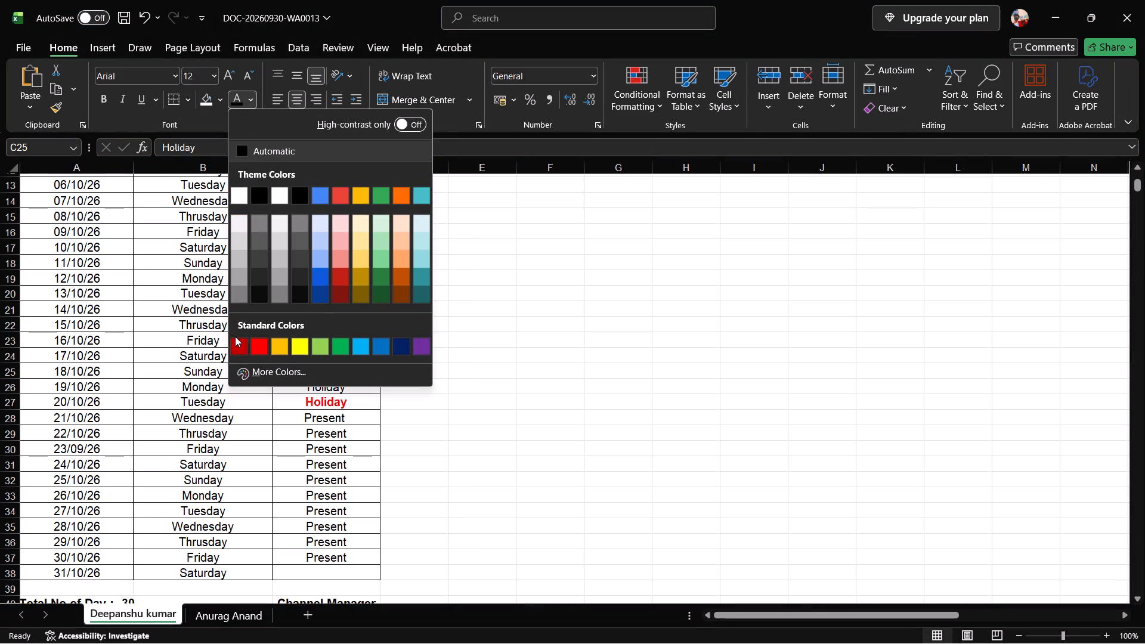
left_click(239, 340)
left_click(338, 385)
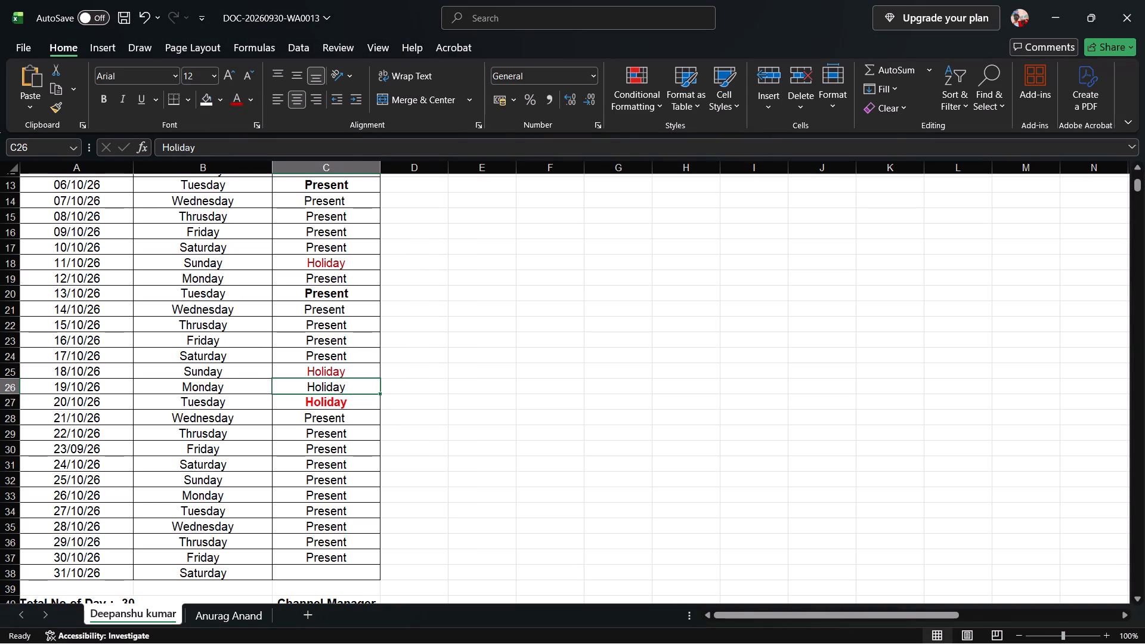
left_click(246, 91)
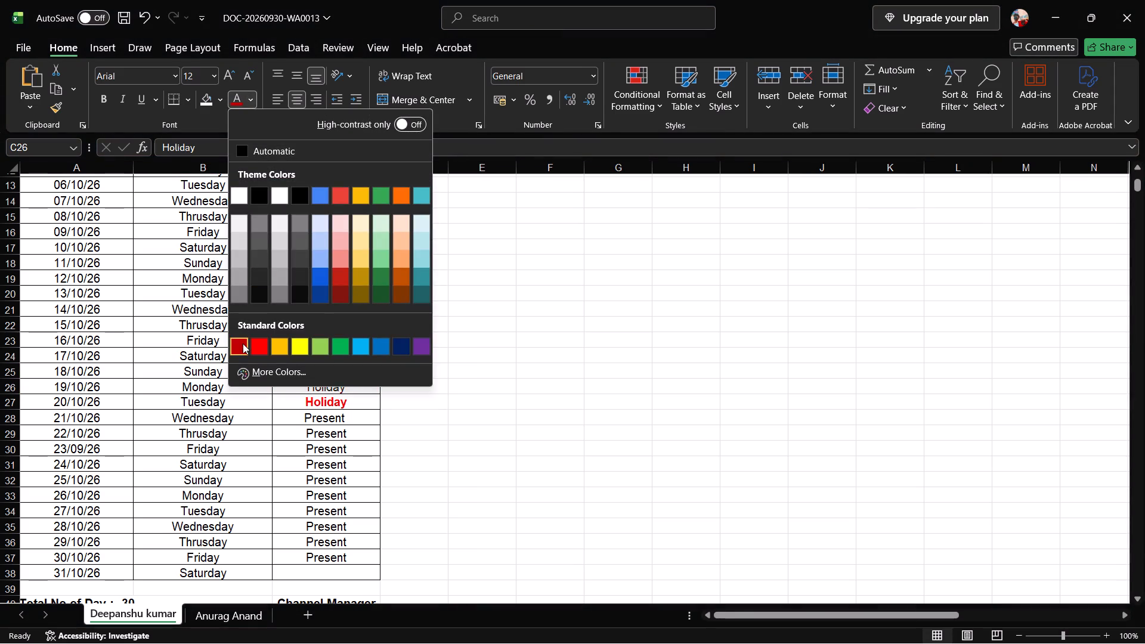
left_click(243, 343)
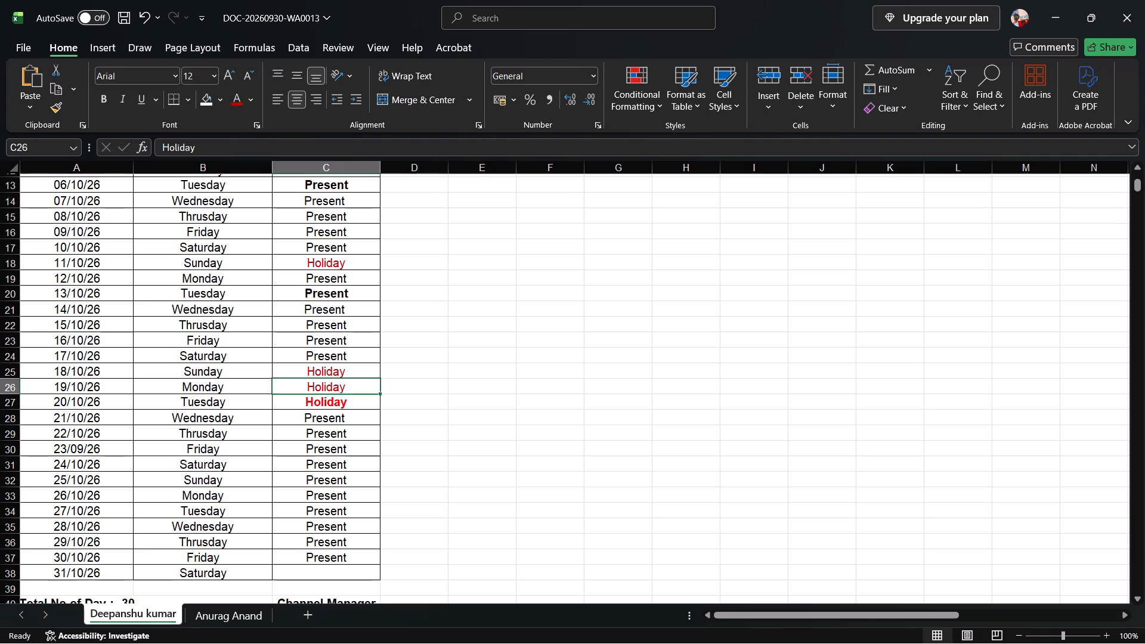
Replace the 25/10/26 attendance entry in cell C32 with Holiday and set its text colour to dark red.
left_click(69, 489)
left_click(85, 484)
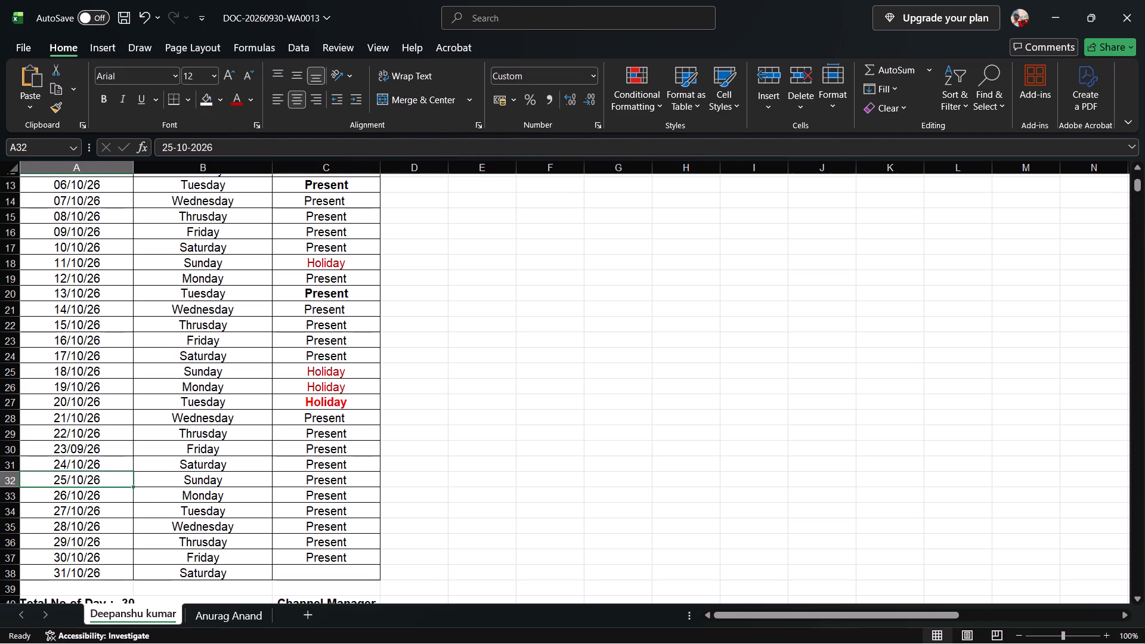
left_click(207, 482)
left_click(331, 481)
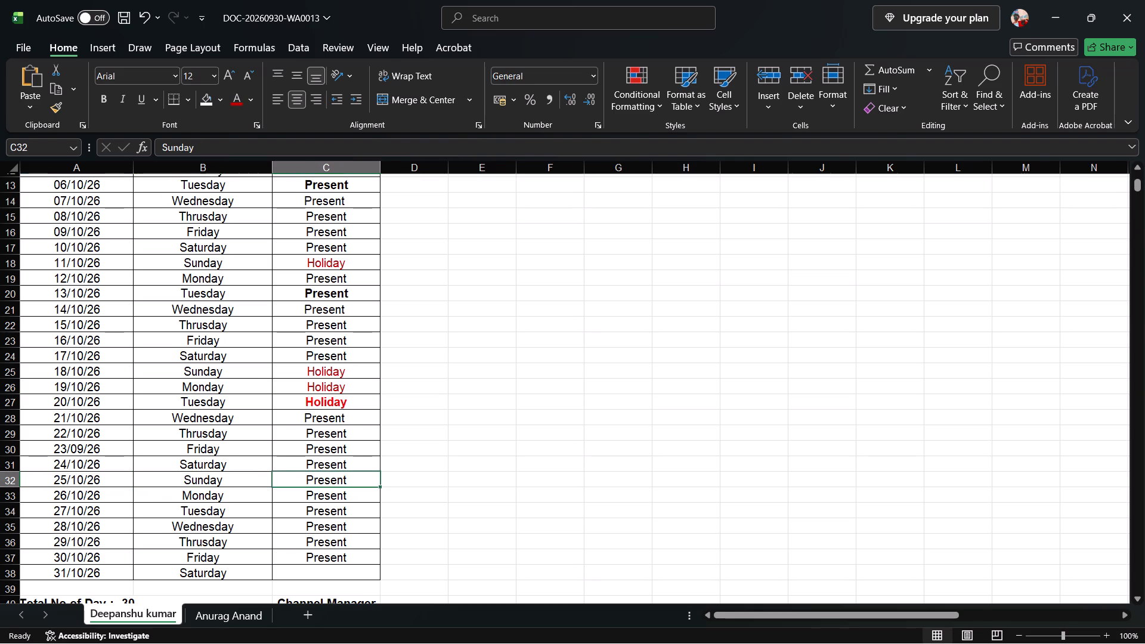
key("BackSpace")
type("HO")
key("Return")
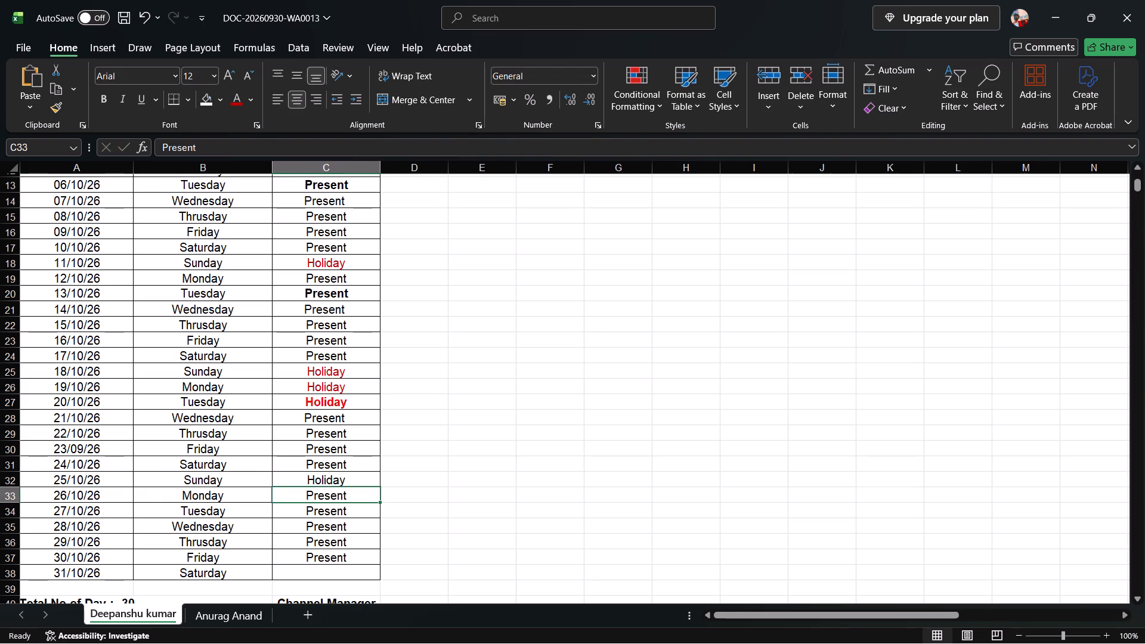
left_click(331, 481)
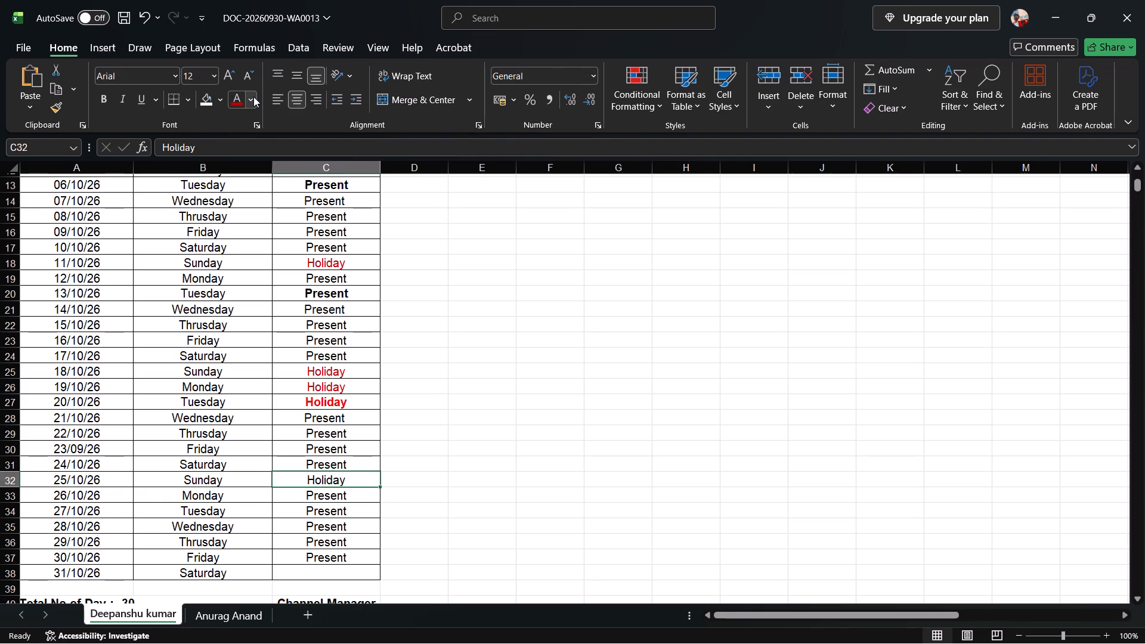
left_click(253, 97)
left_click(237, 338)
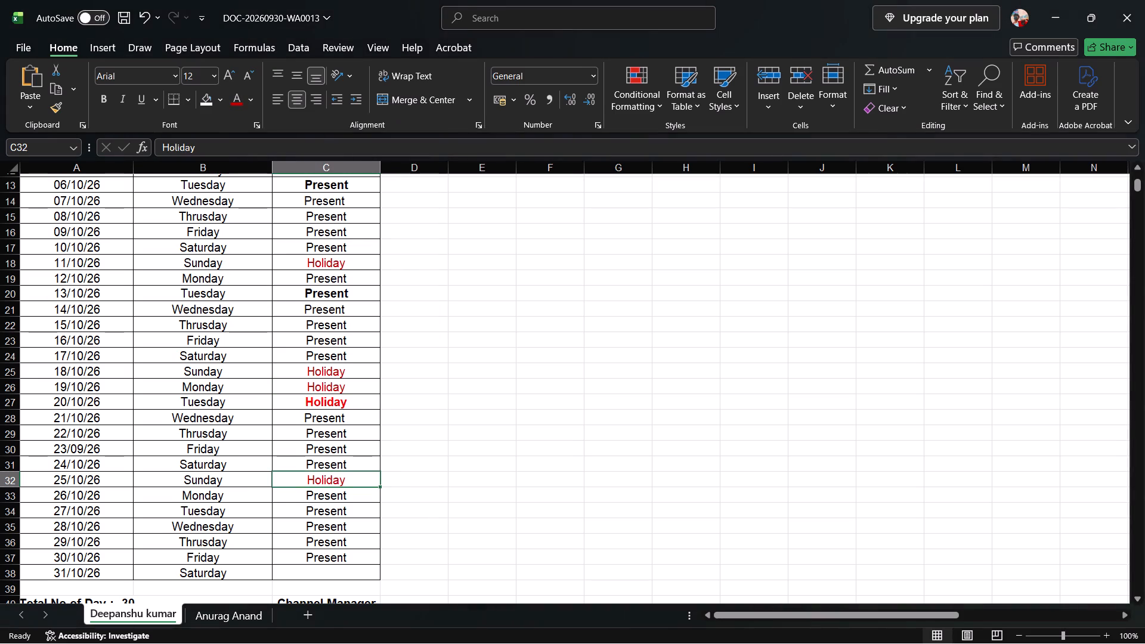
Fill the empty attendance entry for Saturday 31/10/26 in cell C38 with Present.
left_click(369, 475)
scroll(369, 475, "up", 2)
scroll(369, 475, "down", 4)
scroll(369, 475, "up", 3)
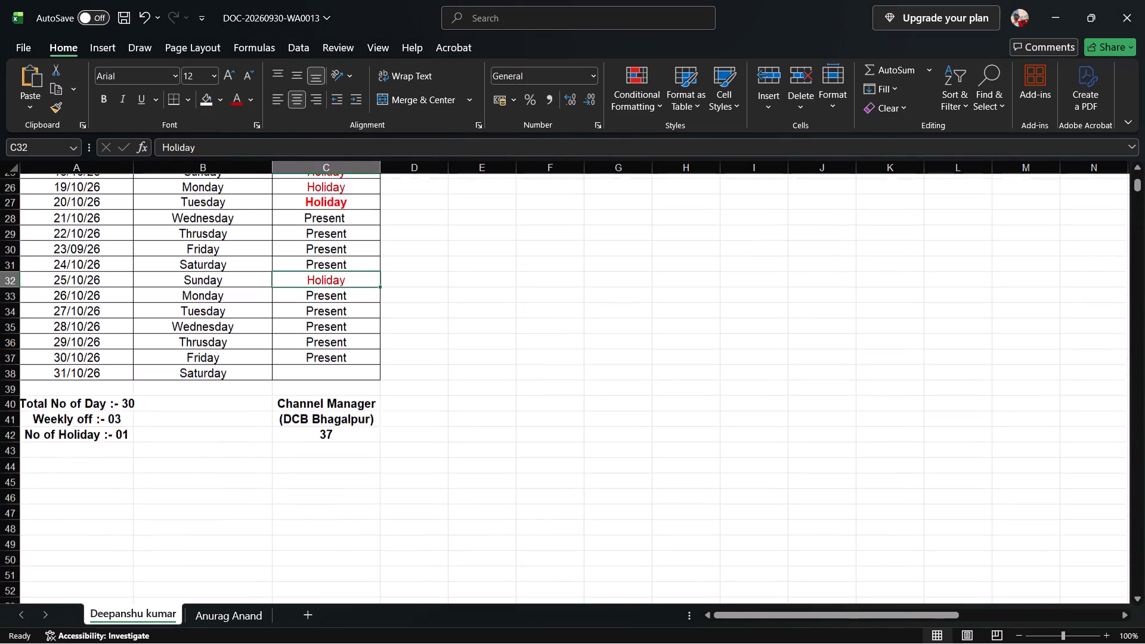
scroll(369, 475, "up", 1)
scroll(369, 475, "down", 1)
left_click(335, 413)
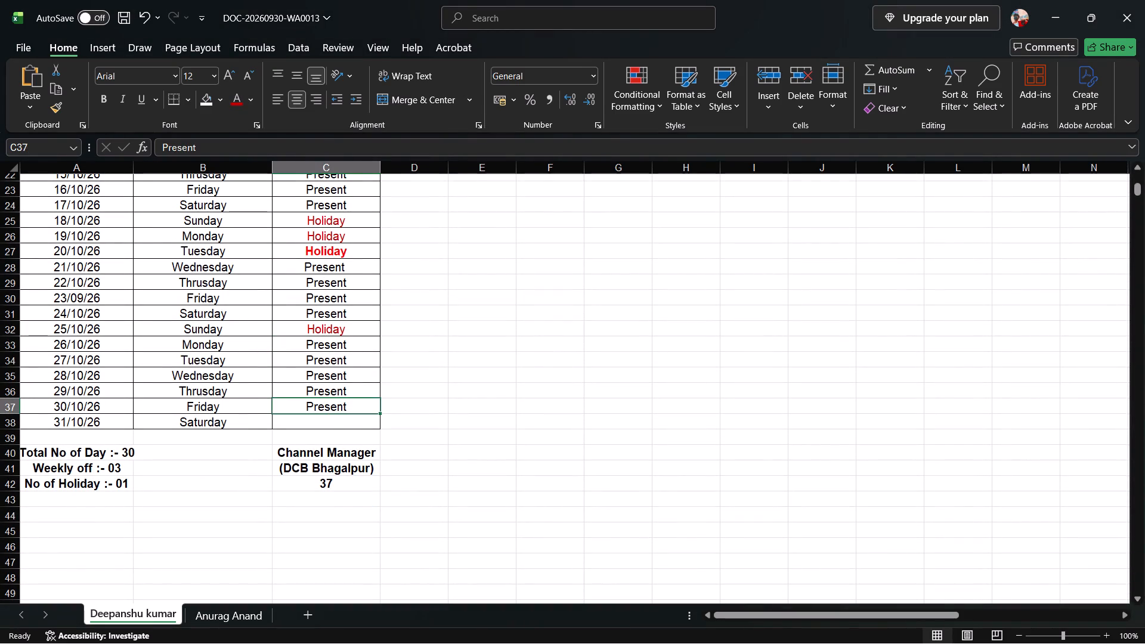
left_click(338, 419)
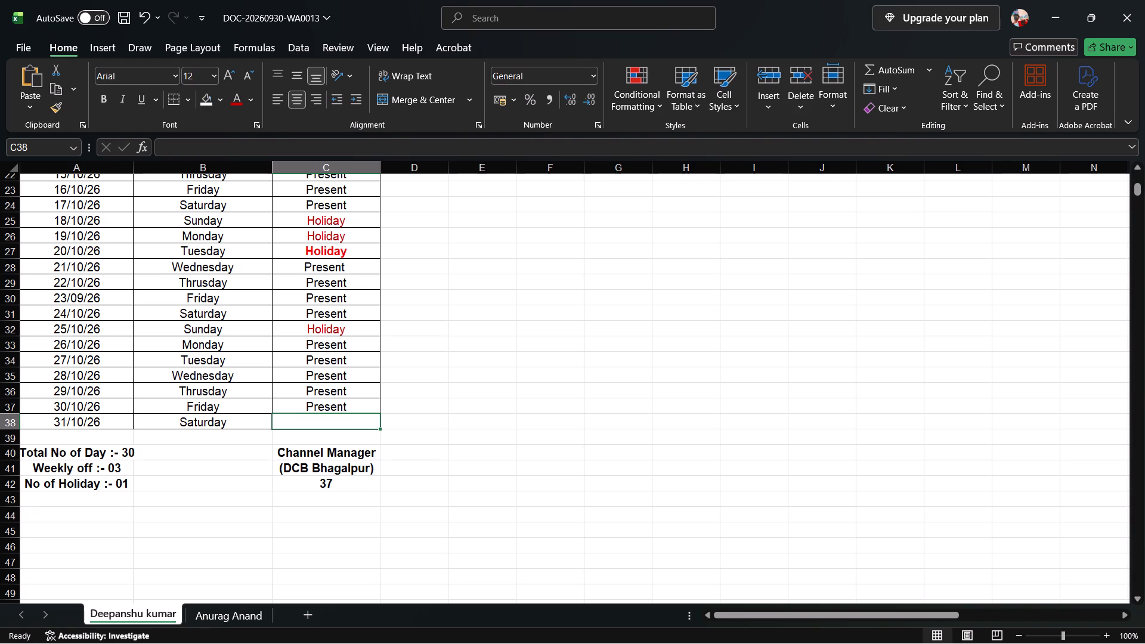
key("ctrl+v")
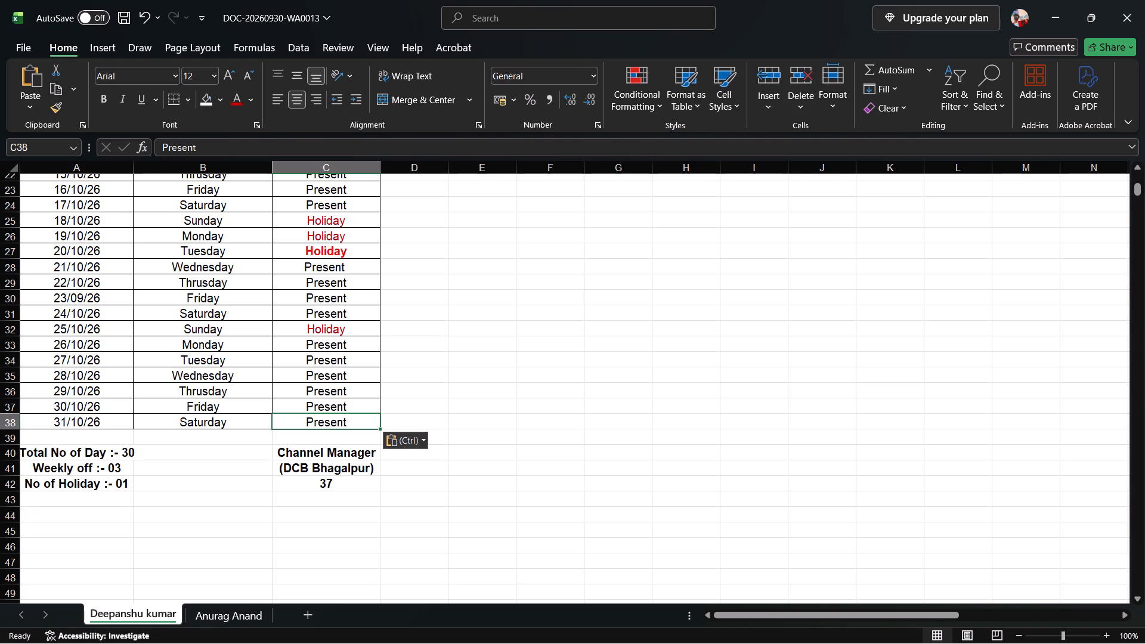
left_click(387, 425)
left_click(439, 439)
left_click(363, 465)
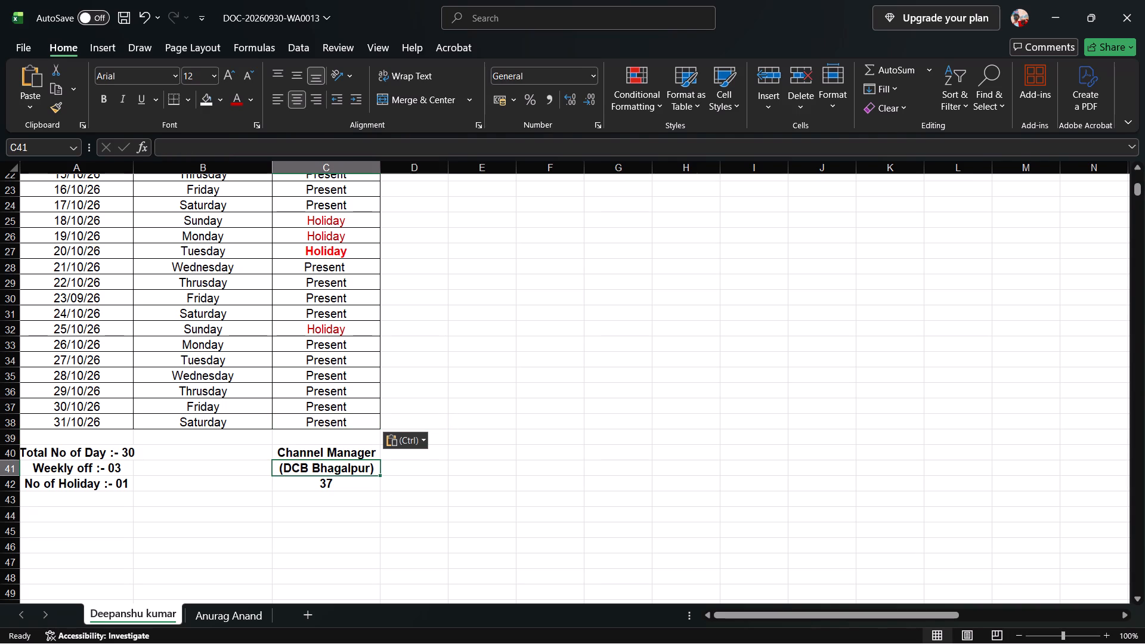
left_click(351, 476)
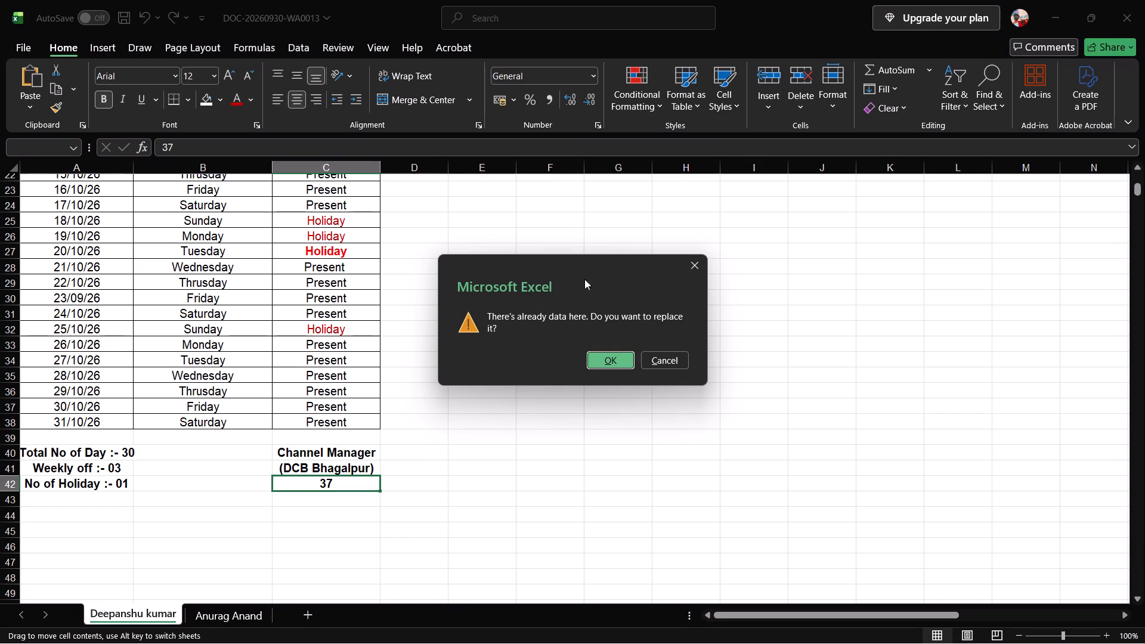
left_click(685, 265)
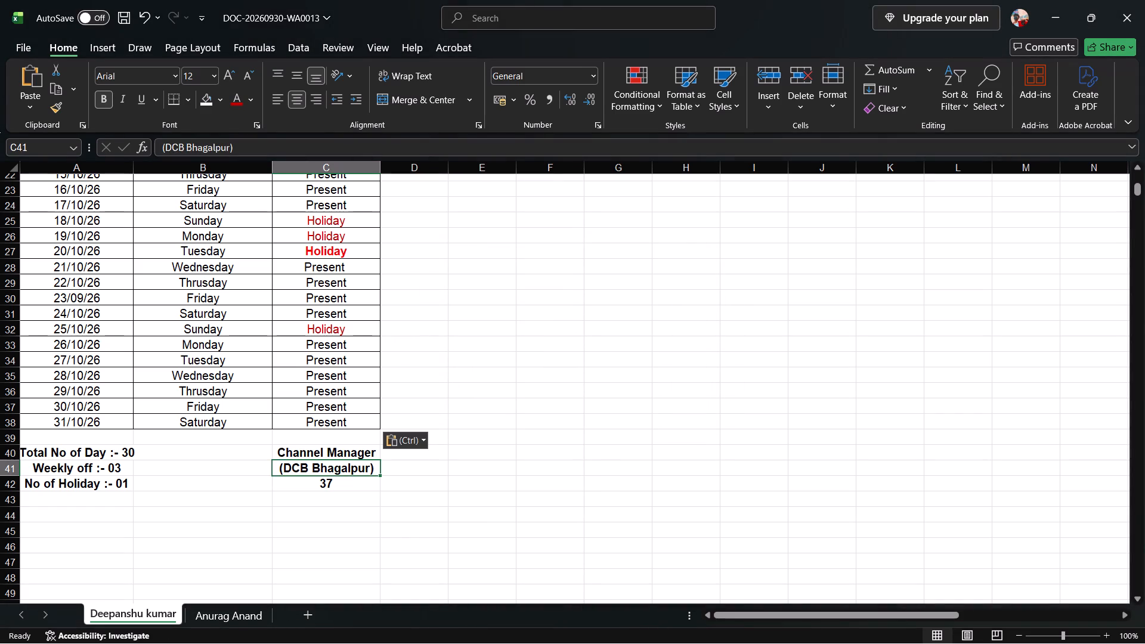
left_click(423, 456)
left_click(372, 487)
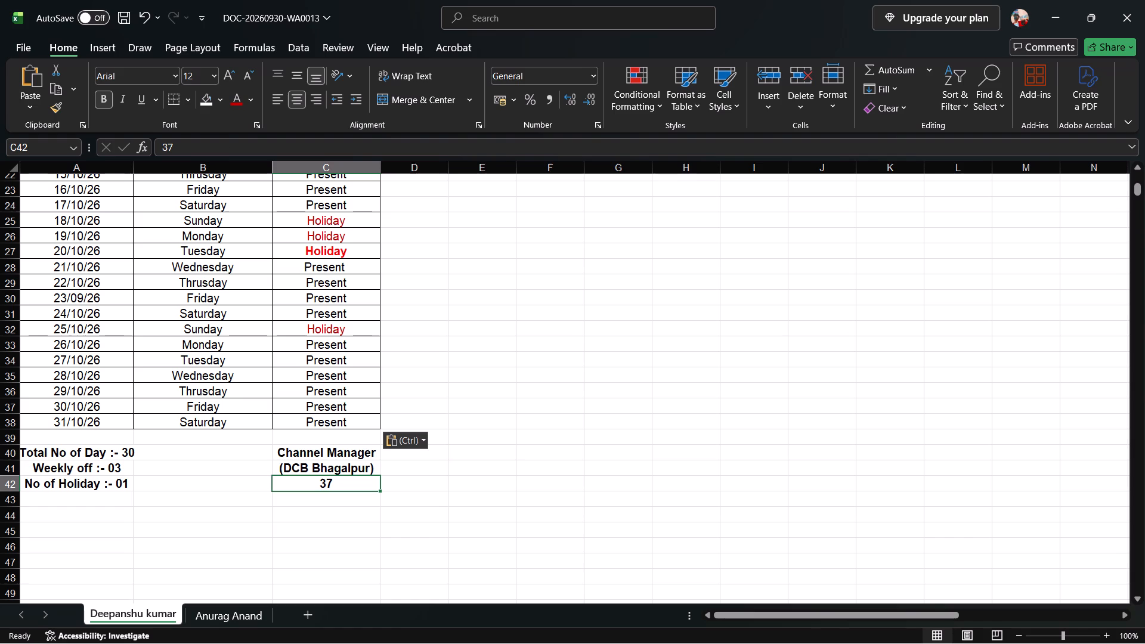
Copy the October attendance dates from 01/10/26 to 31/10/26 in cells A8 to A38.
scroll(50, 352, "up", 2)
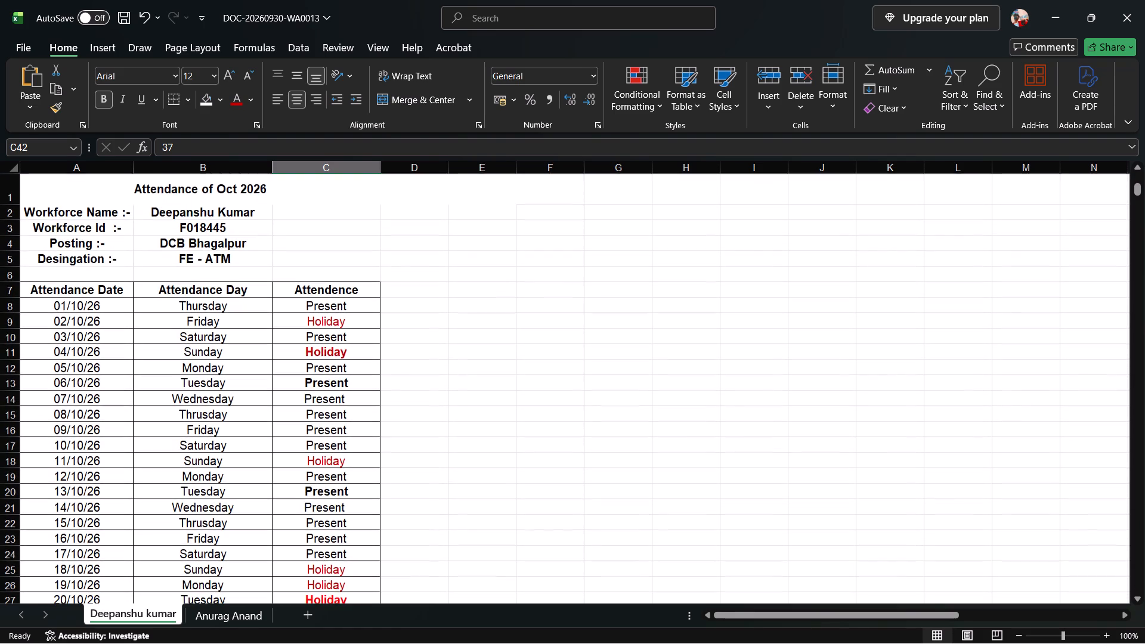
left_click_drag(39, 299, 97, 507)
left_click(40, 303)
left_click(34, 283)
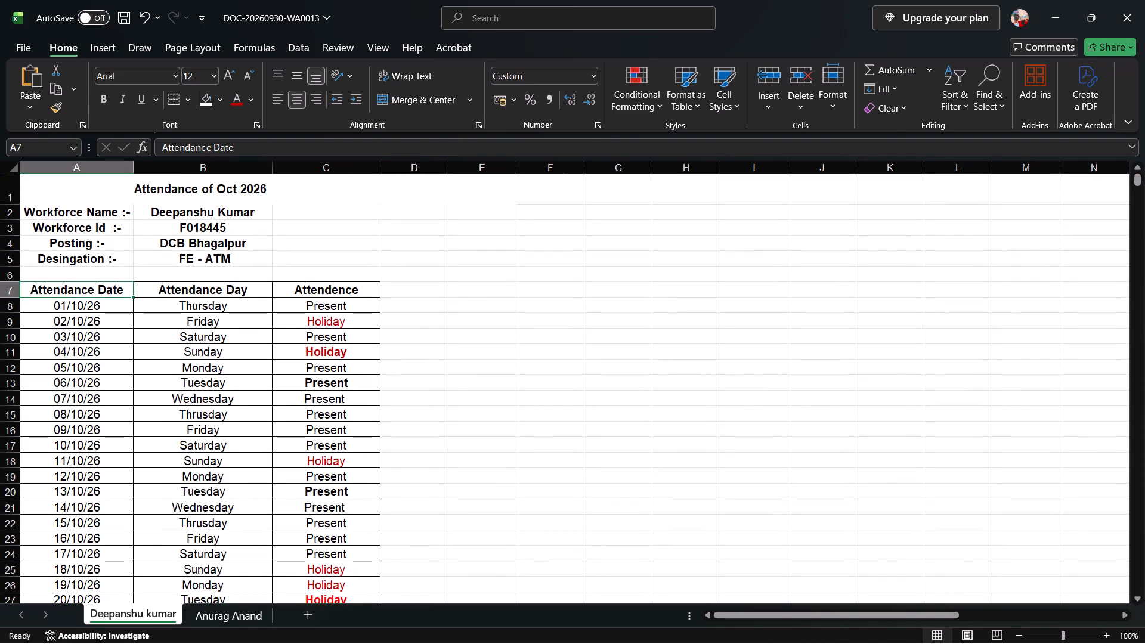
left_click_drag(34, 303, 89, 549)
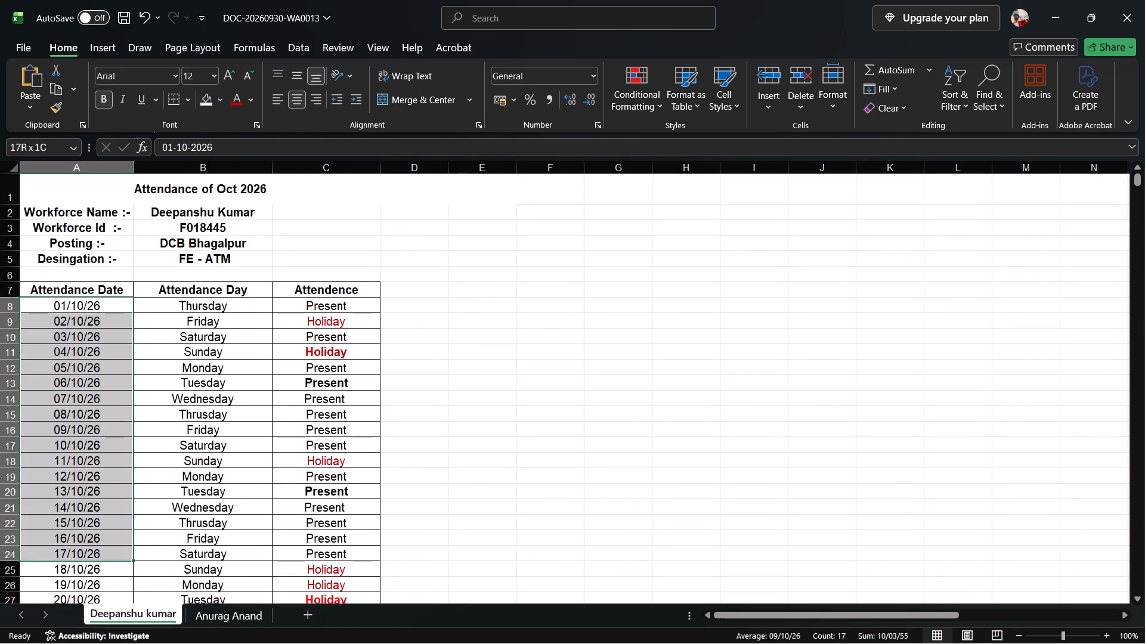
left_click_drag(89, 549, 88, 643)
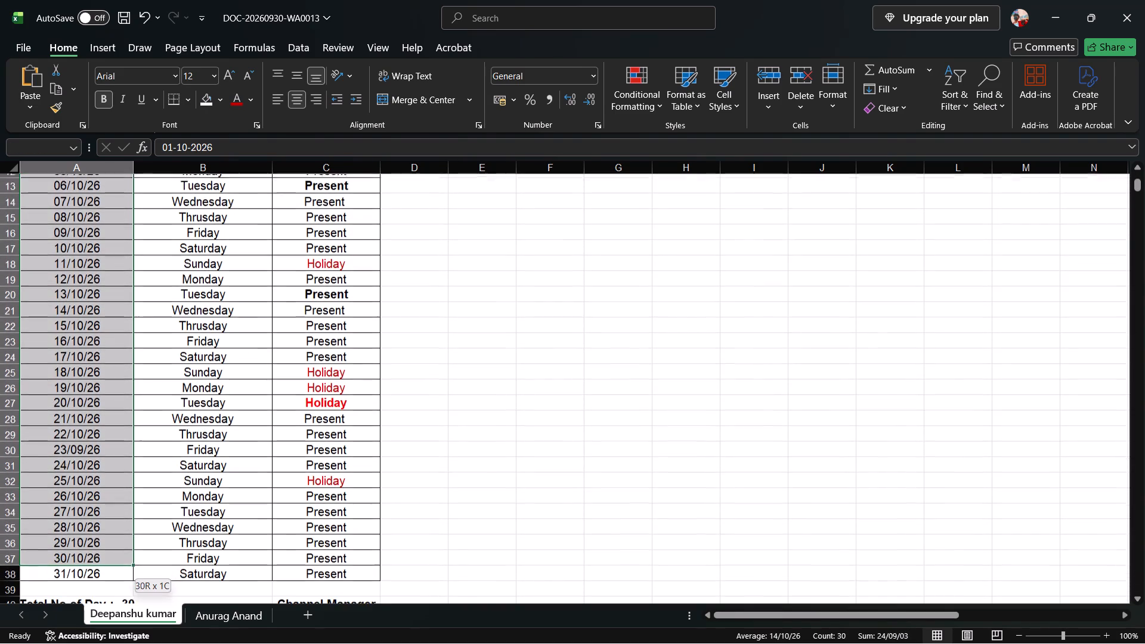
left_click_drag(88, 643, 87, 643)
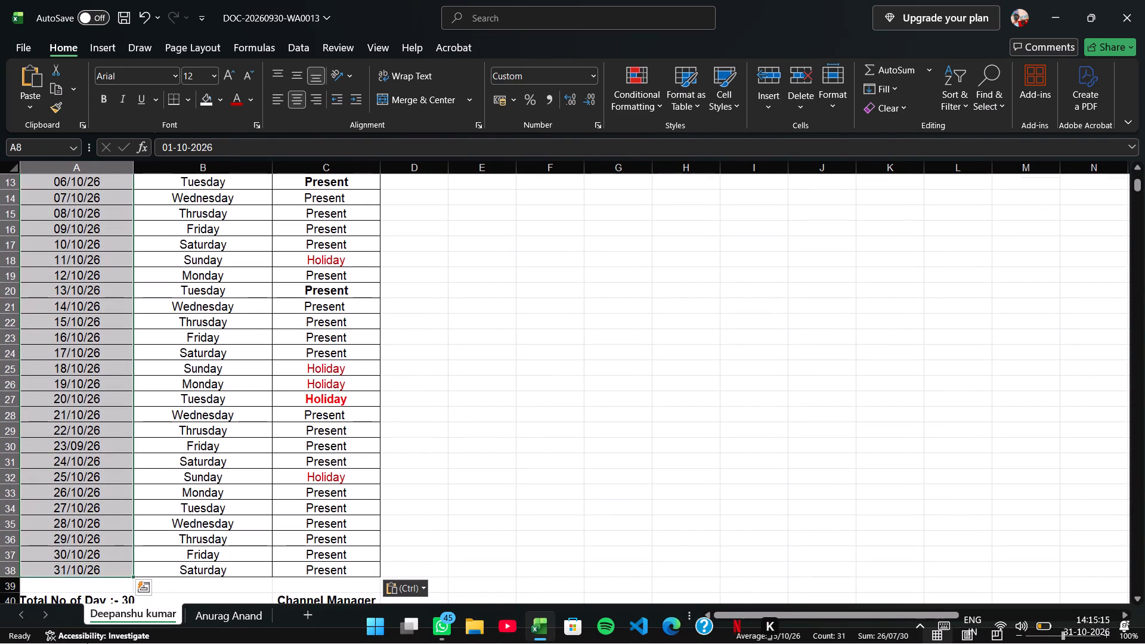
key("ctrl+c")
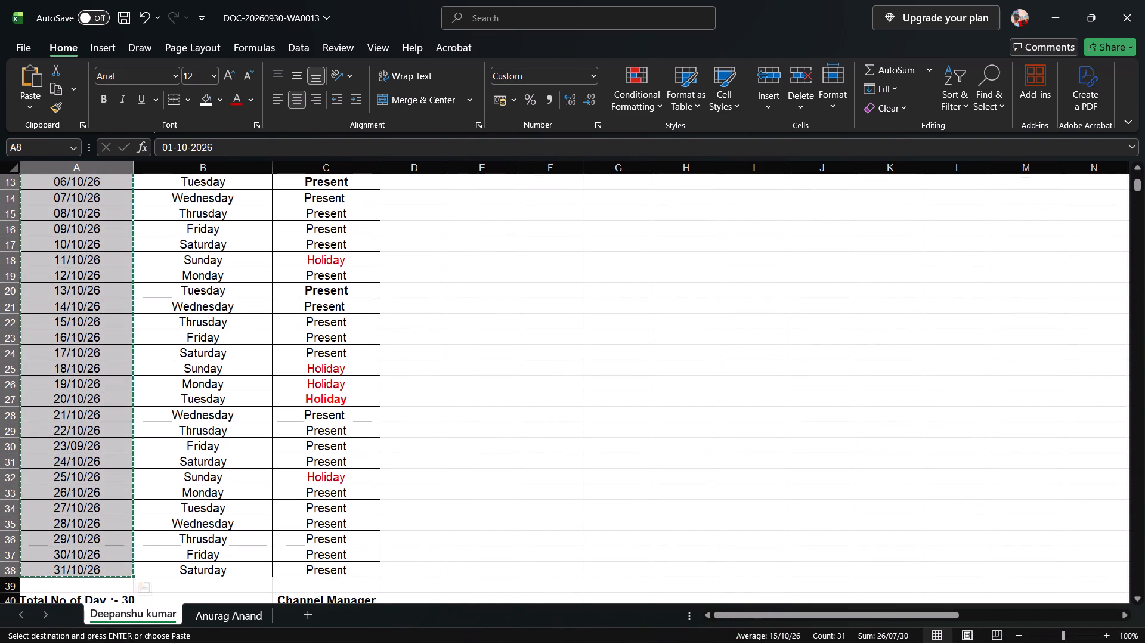
Switch to the second employee's attendance sheet, which still holds September 2026.
left_click(209, 615)
left_click(233, 607)
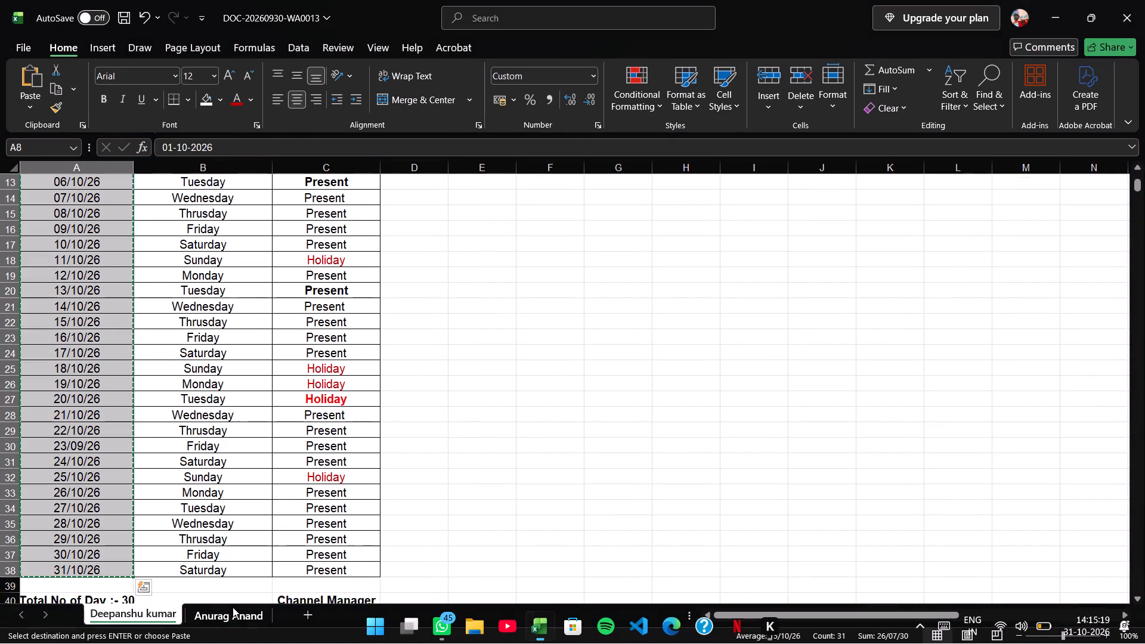
left_click(233, 607)
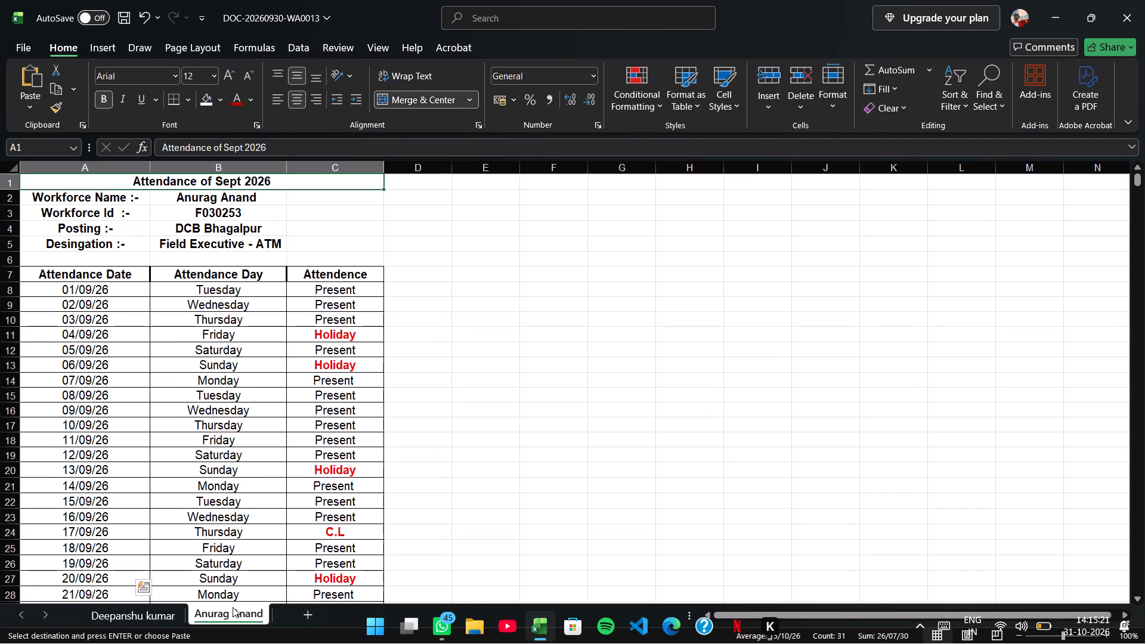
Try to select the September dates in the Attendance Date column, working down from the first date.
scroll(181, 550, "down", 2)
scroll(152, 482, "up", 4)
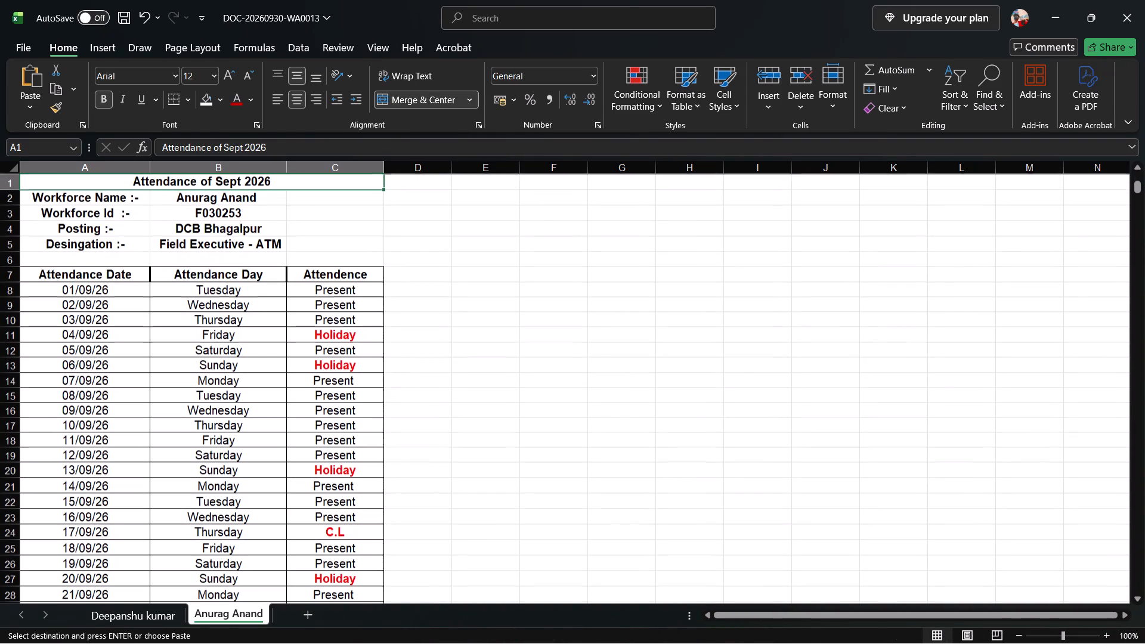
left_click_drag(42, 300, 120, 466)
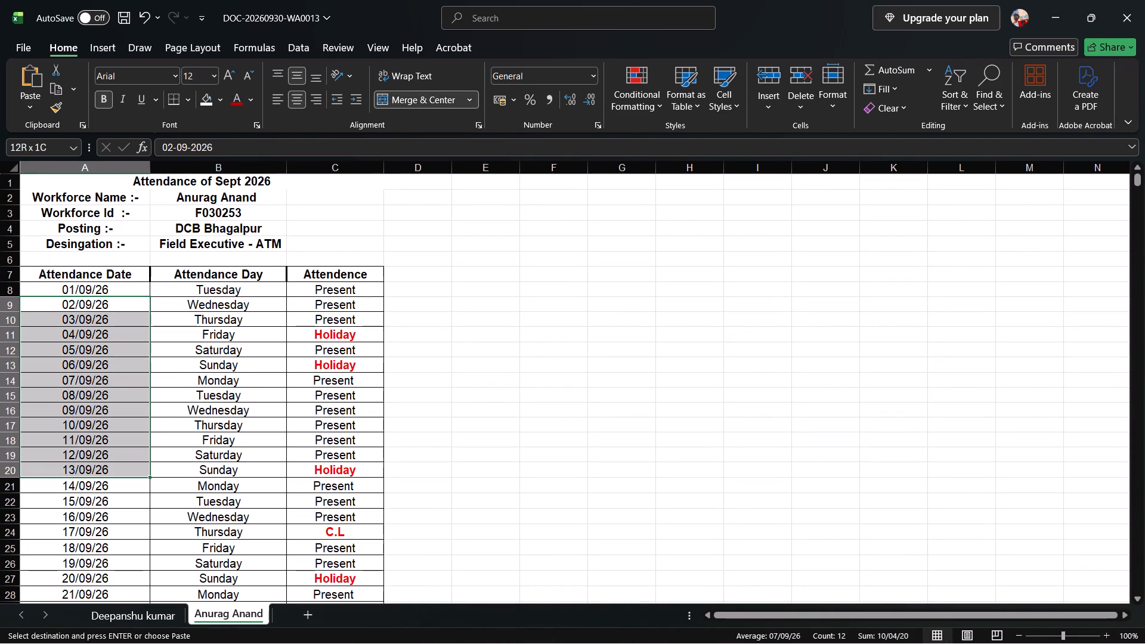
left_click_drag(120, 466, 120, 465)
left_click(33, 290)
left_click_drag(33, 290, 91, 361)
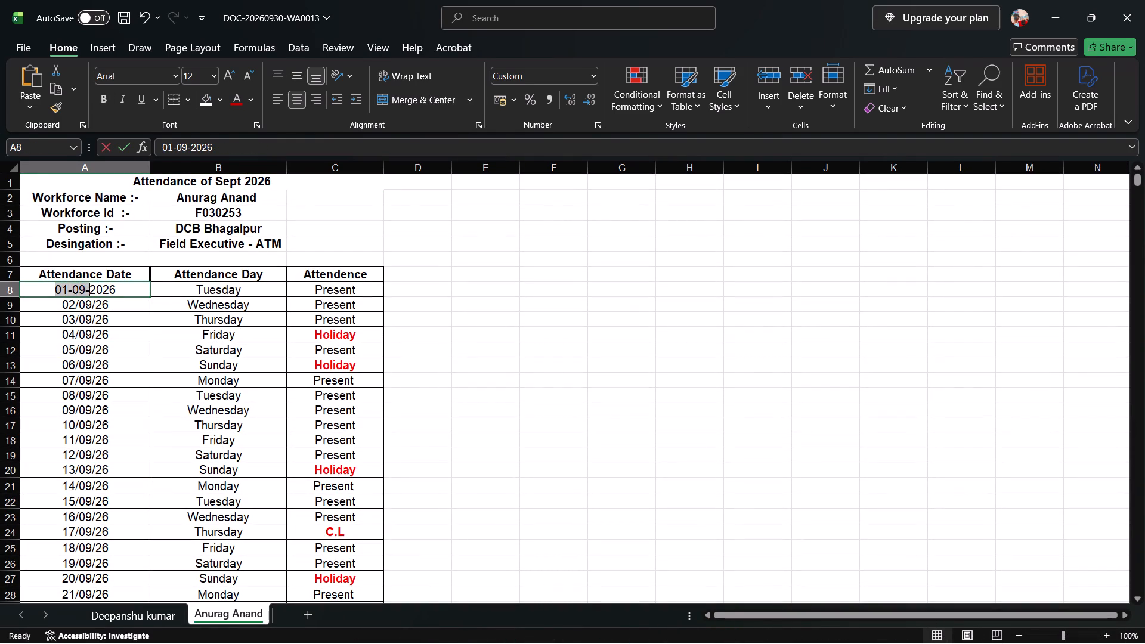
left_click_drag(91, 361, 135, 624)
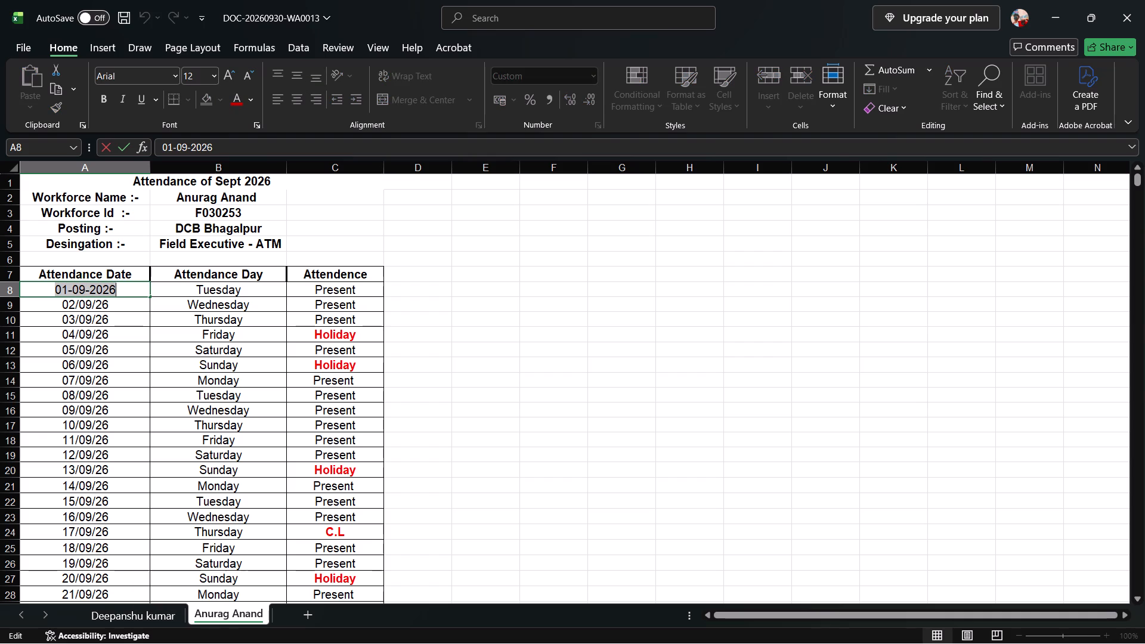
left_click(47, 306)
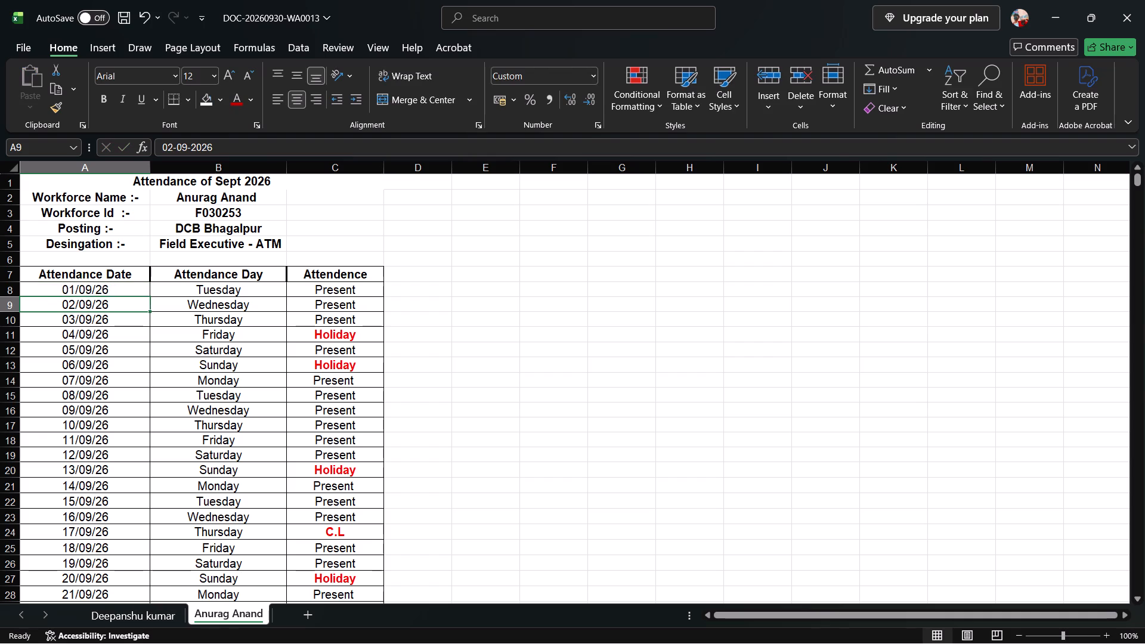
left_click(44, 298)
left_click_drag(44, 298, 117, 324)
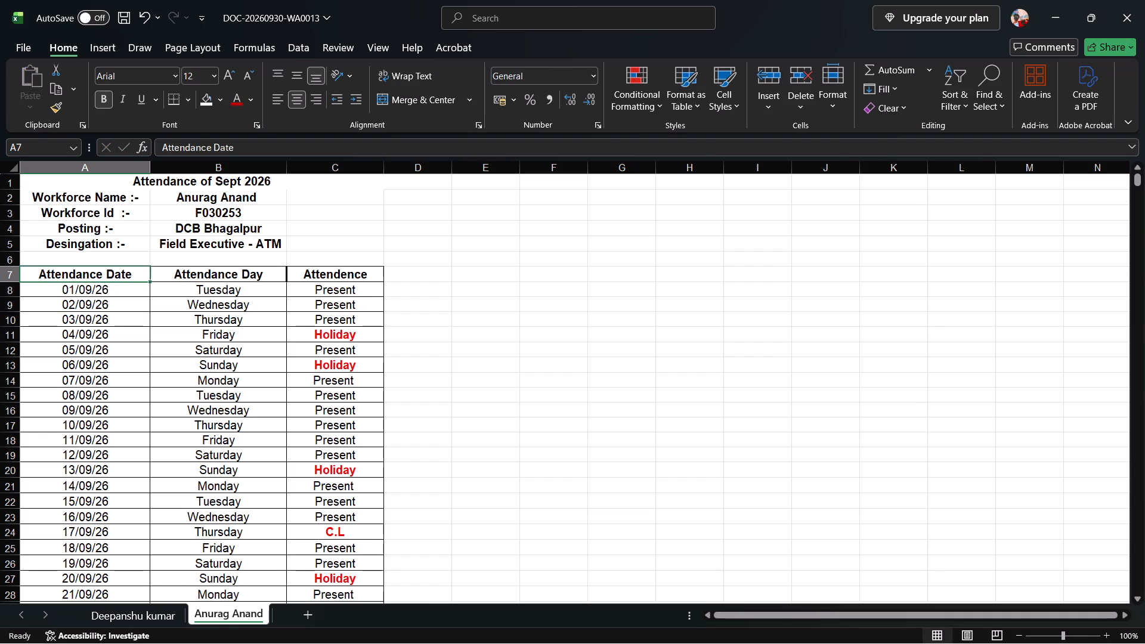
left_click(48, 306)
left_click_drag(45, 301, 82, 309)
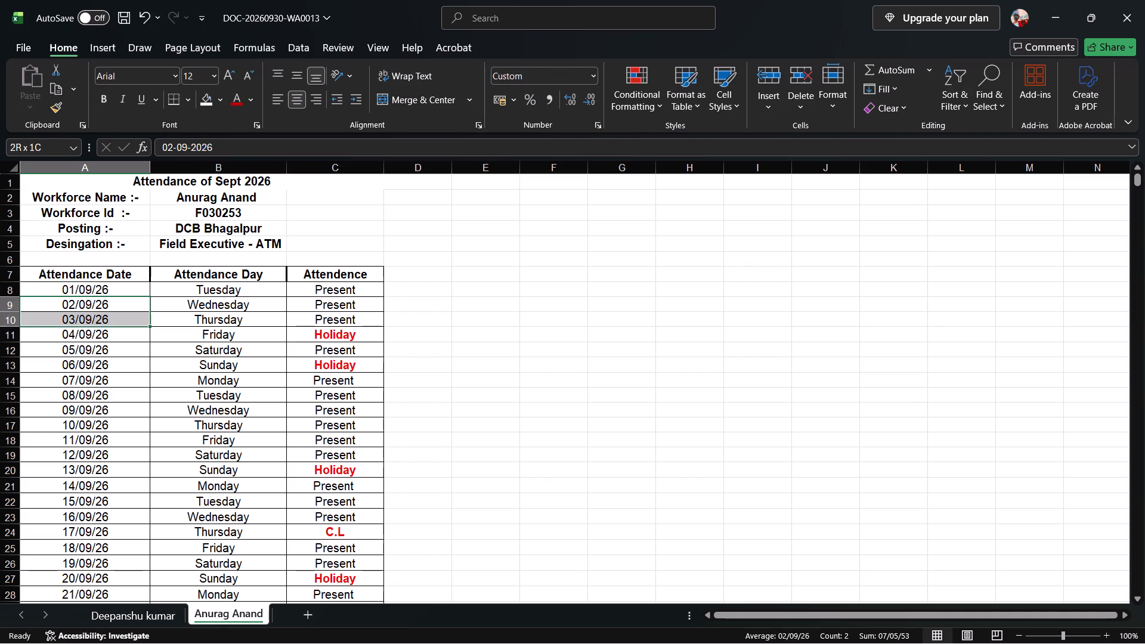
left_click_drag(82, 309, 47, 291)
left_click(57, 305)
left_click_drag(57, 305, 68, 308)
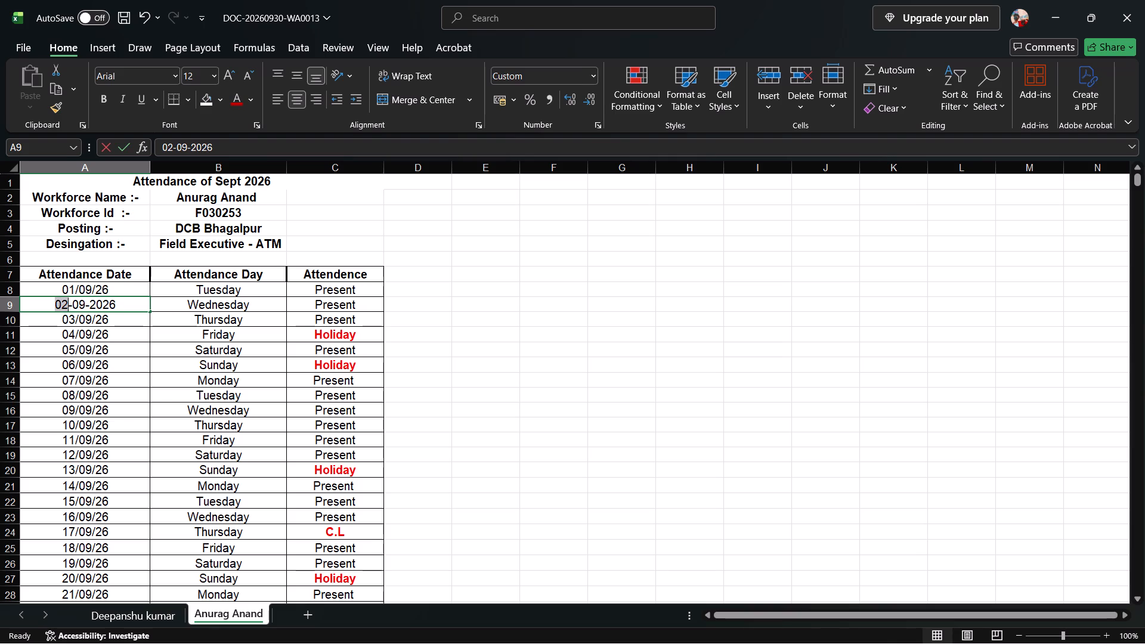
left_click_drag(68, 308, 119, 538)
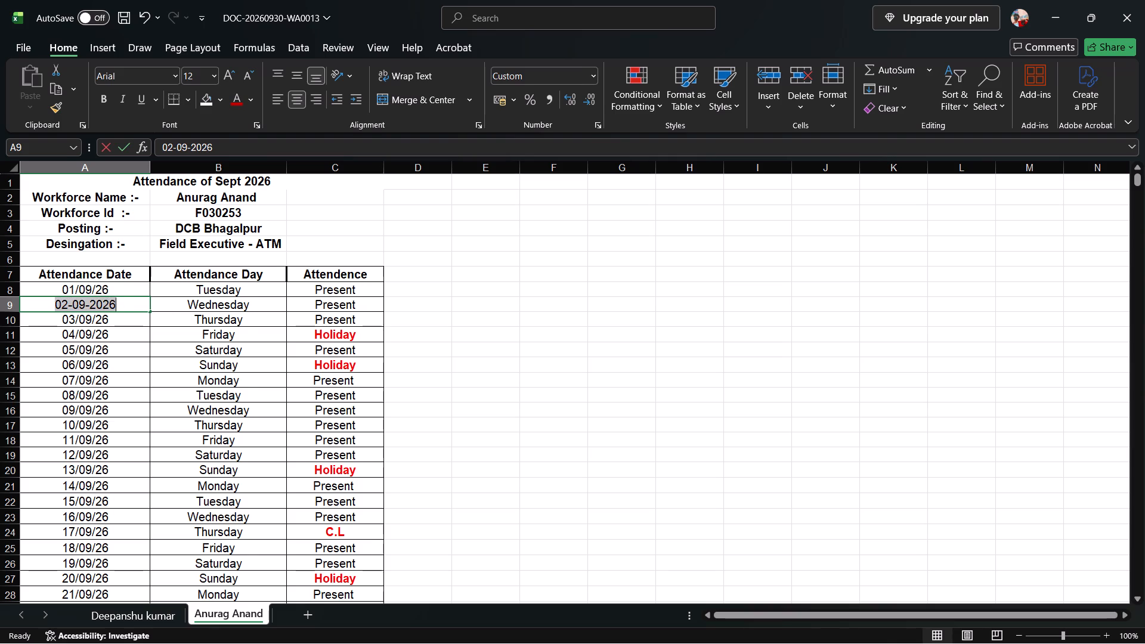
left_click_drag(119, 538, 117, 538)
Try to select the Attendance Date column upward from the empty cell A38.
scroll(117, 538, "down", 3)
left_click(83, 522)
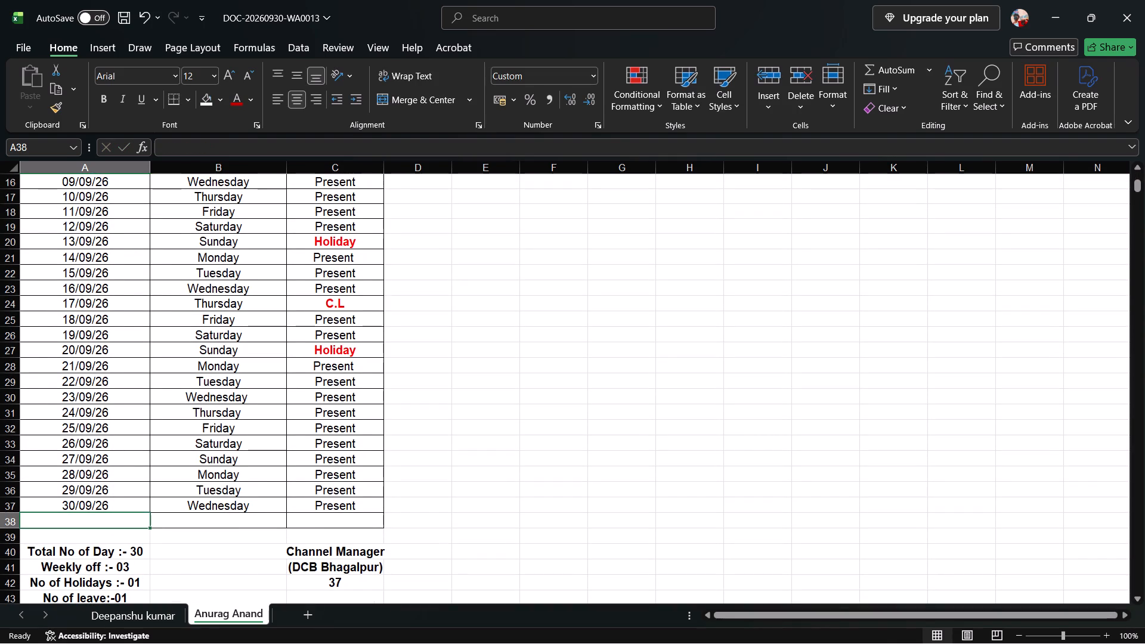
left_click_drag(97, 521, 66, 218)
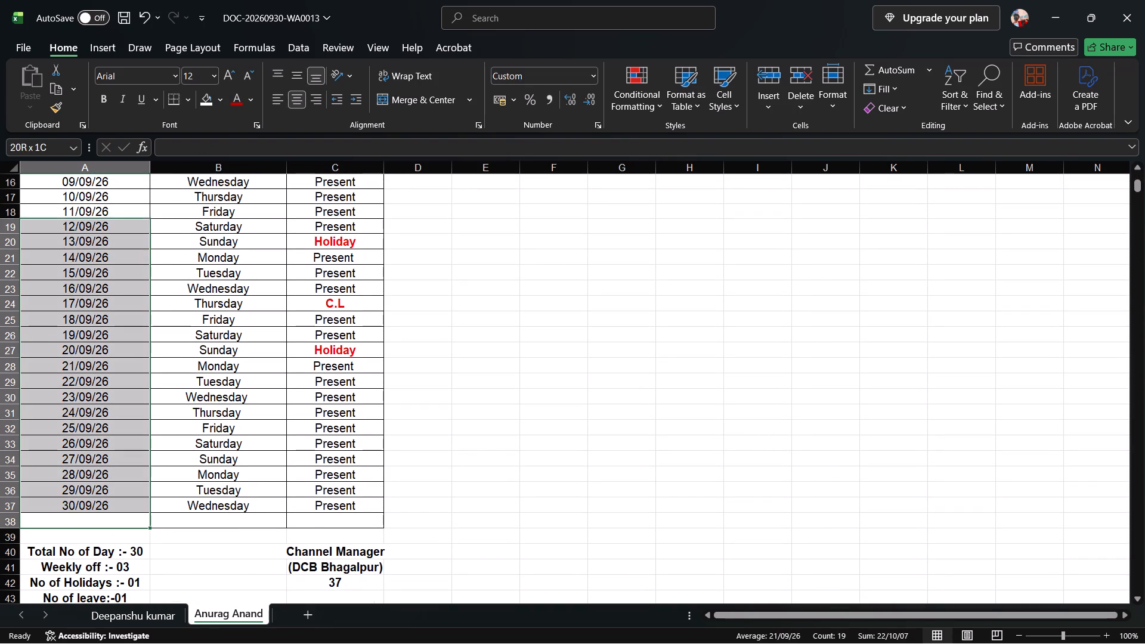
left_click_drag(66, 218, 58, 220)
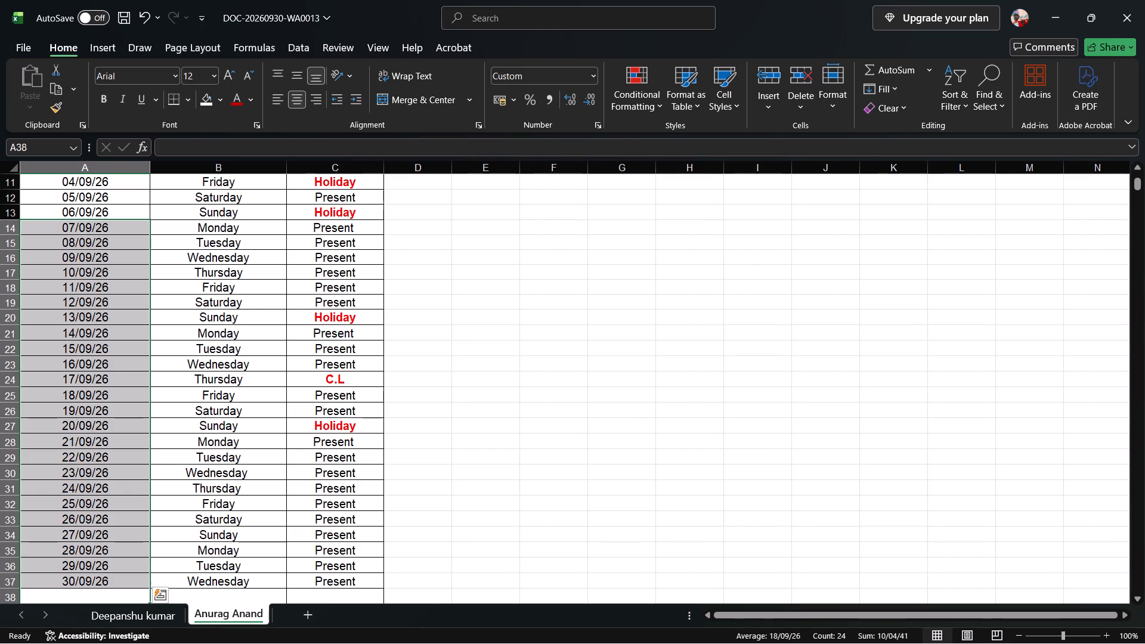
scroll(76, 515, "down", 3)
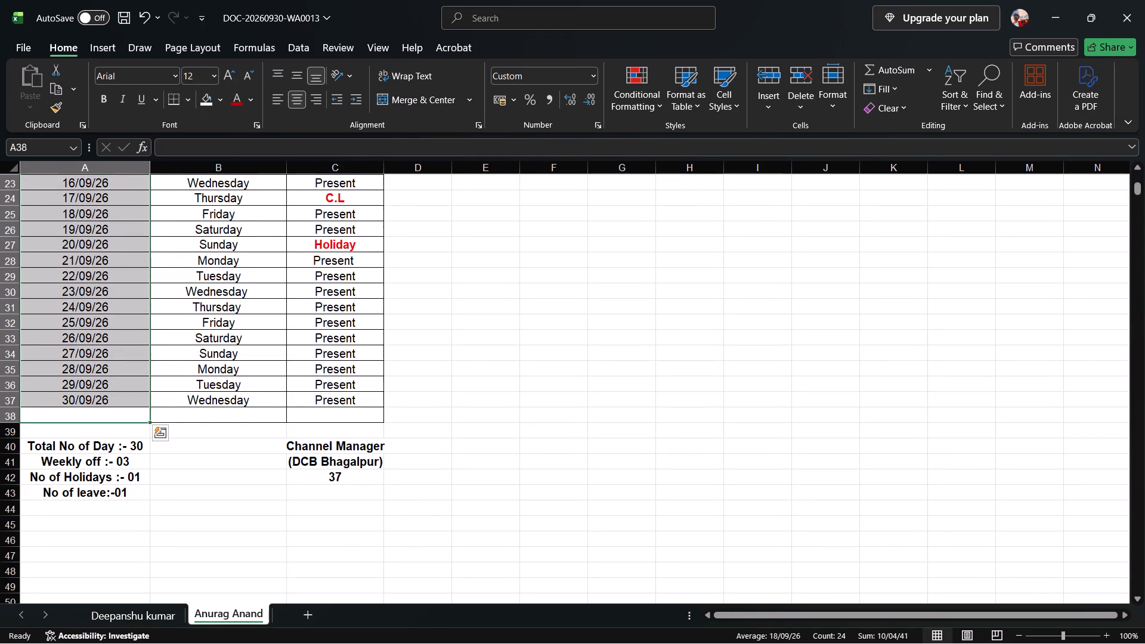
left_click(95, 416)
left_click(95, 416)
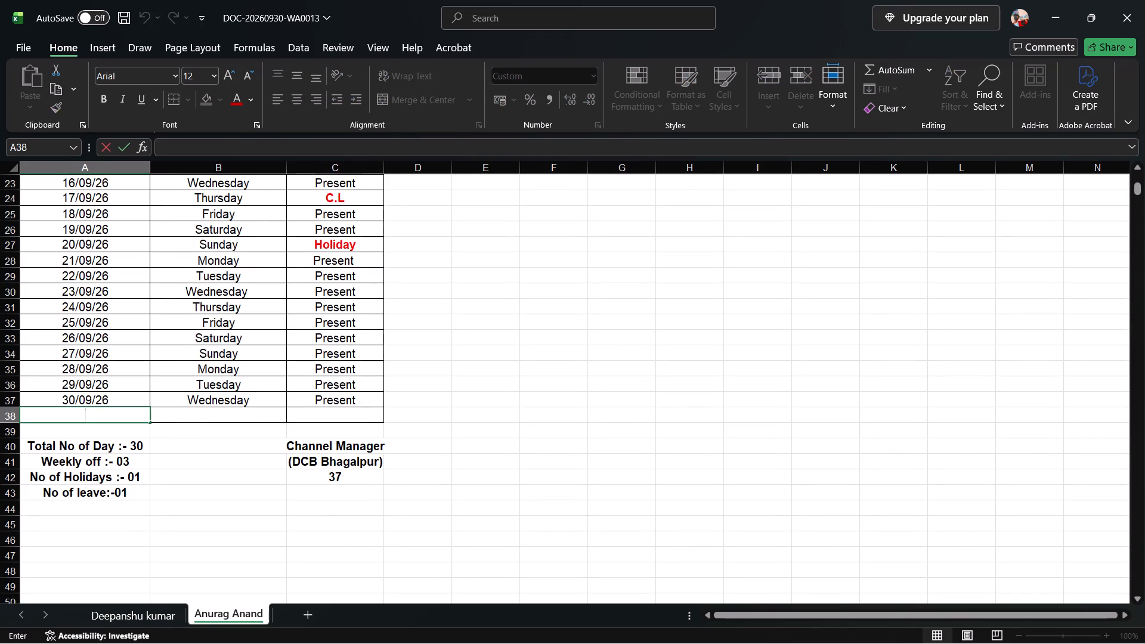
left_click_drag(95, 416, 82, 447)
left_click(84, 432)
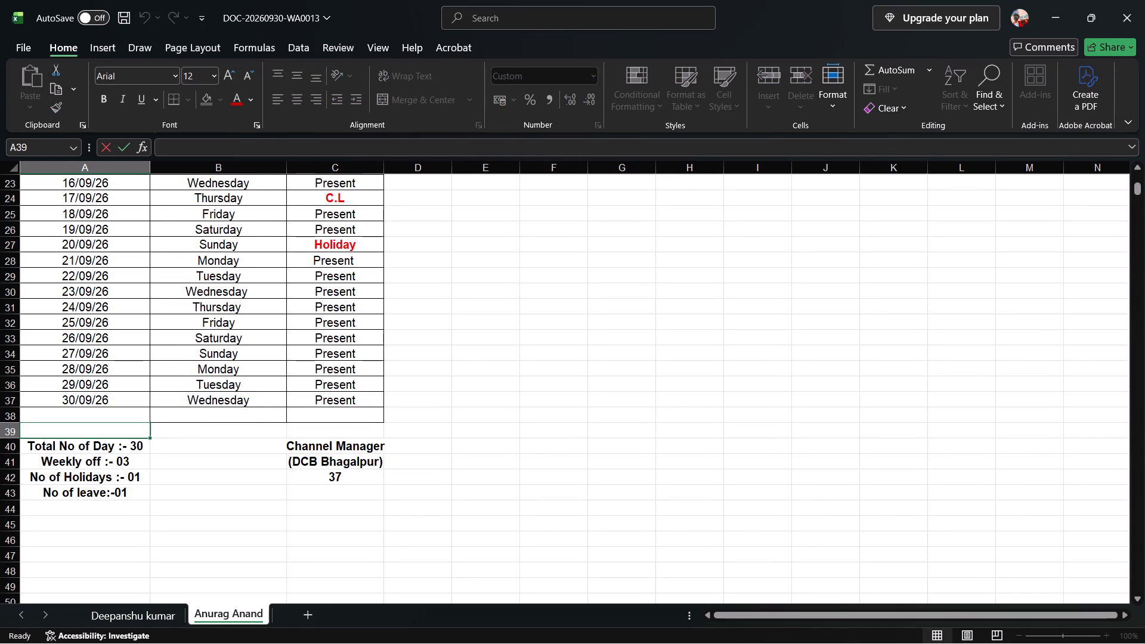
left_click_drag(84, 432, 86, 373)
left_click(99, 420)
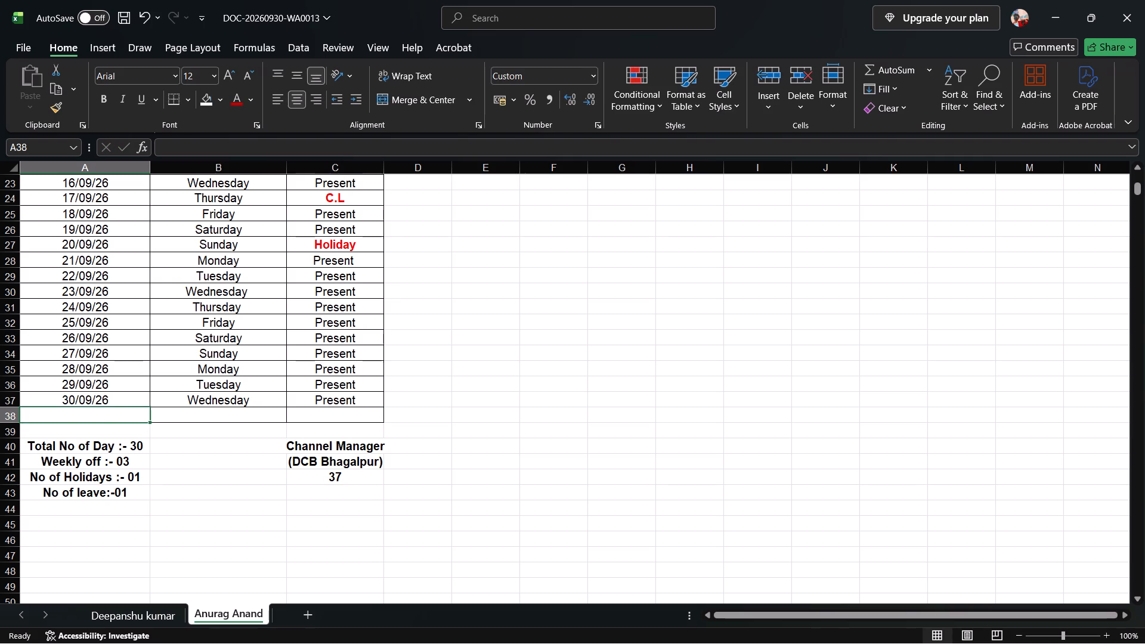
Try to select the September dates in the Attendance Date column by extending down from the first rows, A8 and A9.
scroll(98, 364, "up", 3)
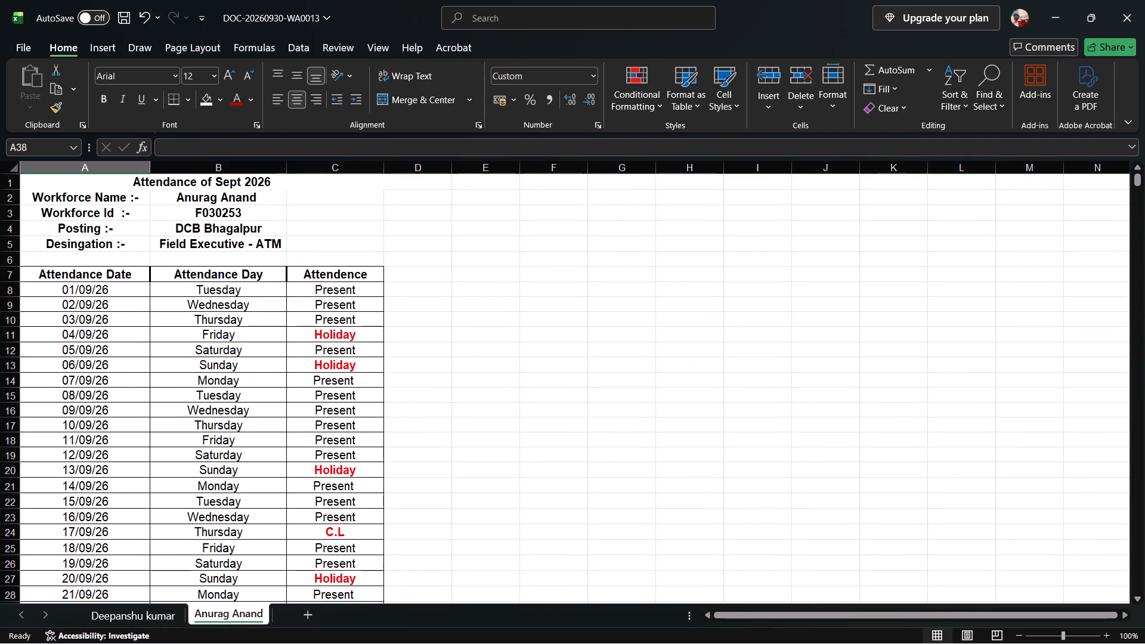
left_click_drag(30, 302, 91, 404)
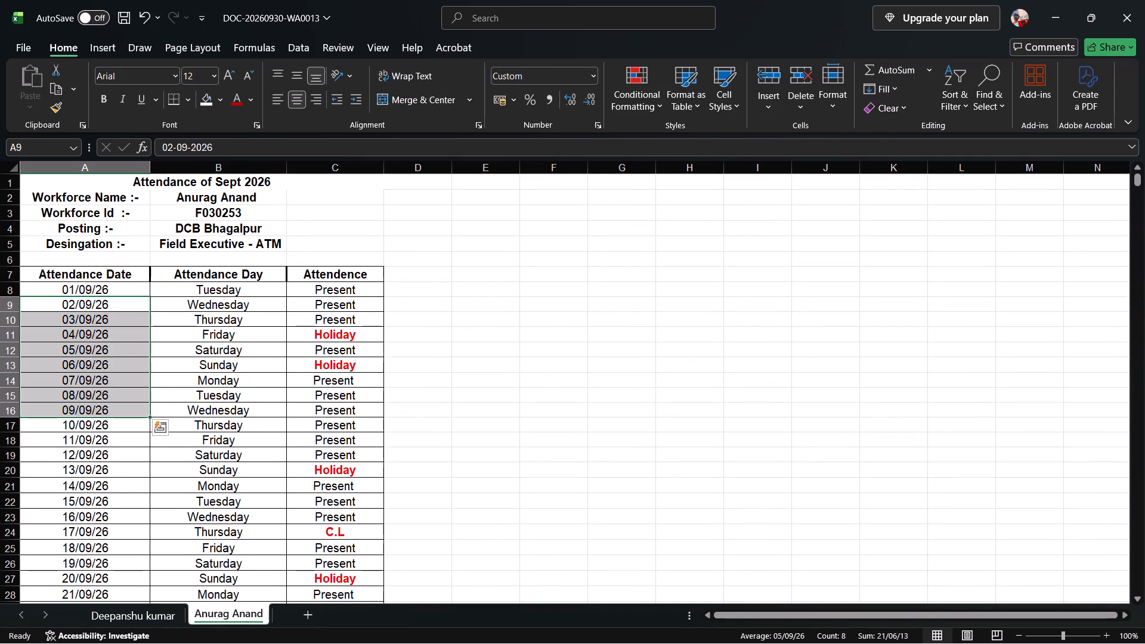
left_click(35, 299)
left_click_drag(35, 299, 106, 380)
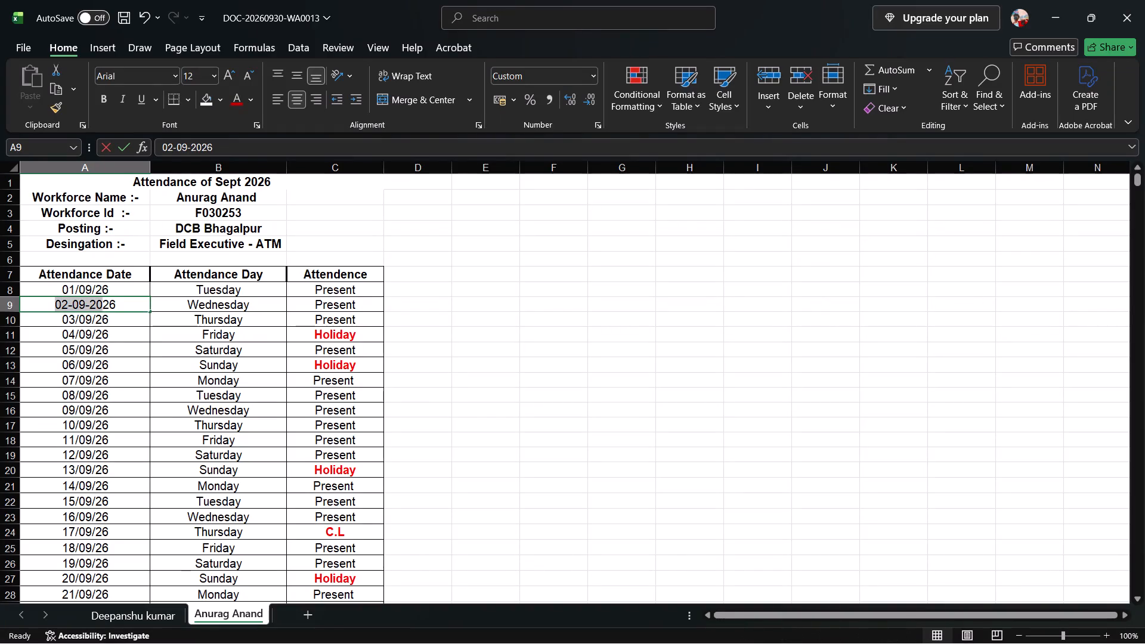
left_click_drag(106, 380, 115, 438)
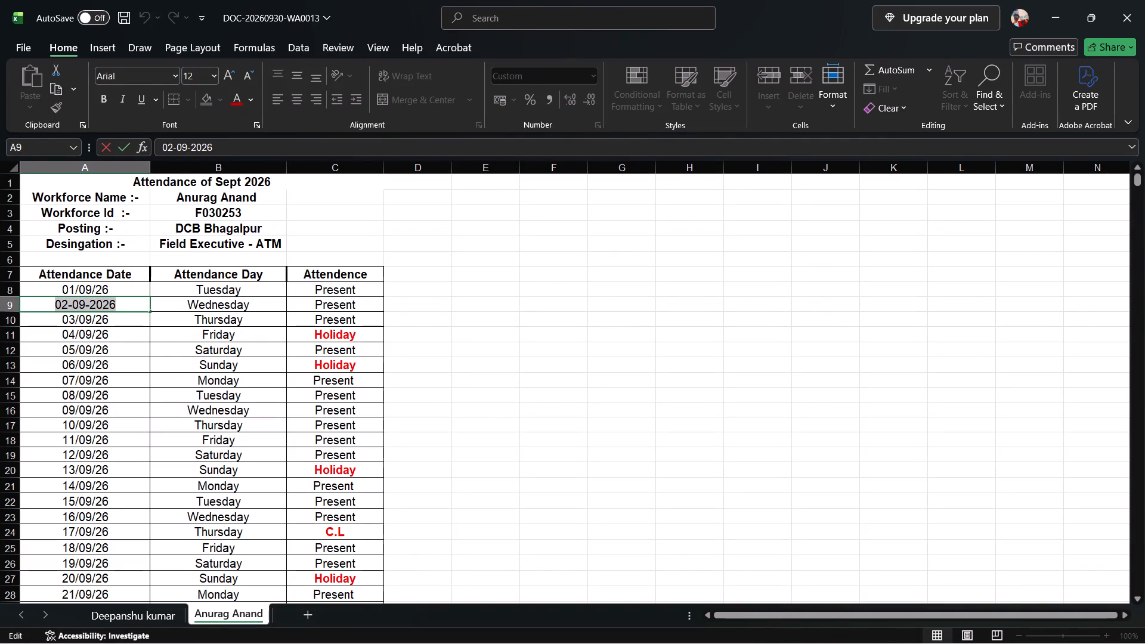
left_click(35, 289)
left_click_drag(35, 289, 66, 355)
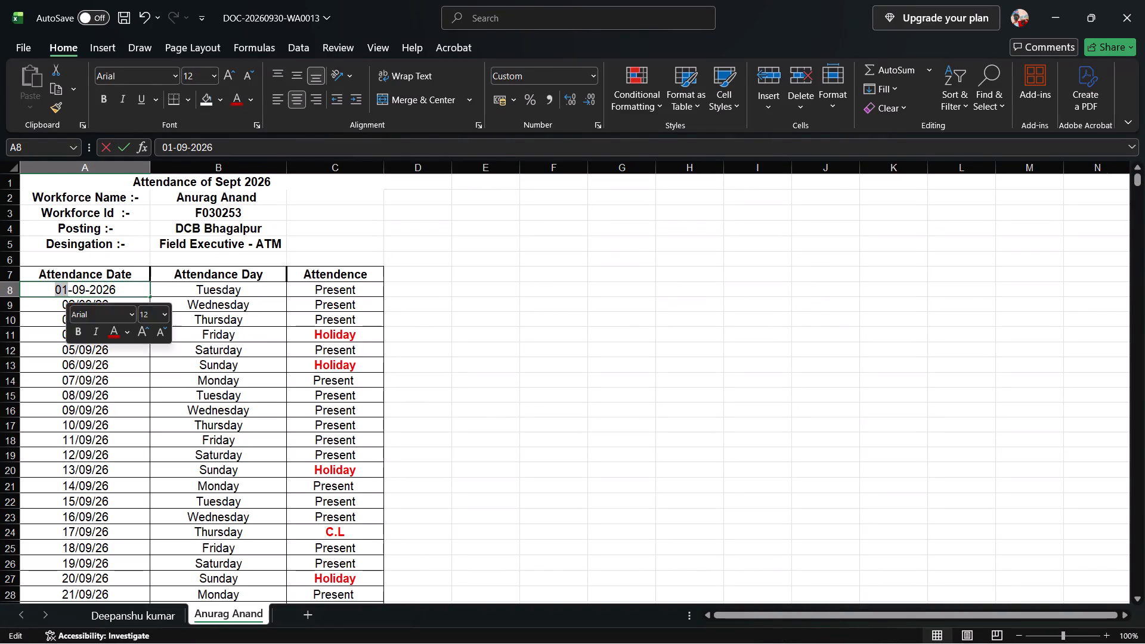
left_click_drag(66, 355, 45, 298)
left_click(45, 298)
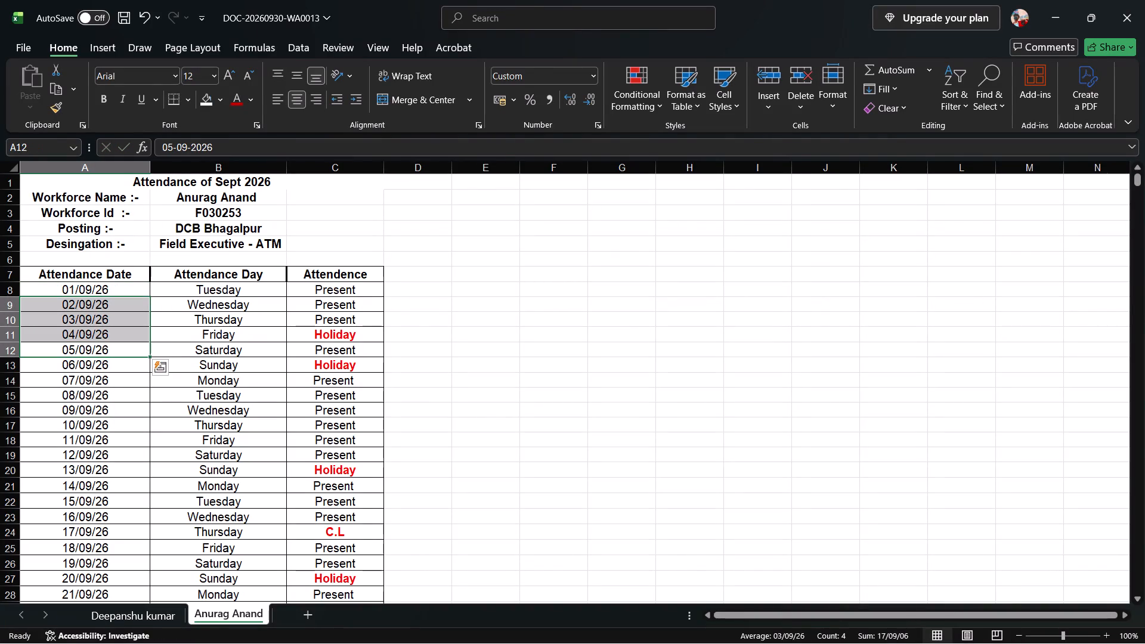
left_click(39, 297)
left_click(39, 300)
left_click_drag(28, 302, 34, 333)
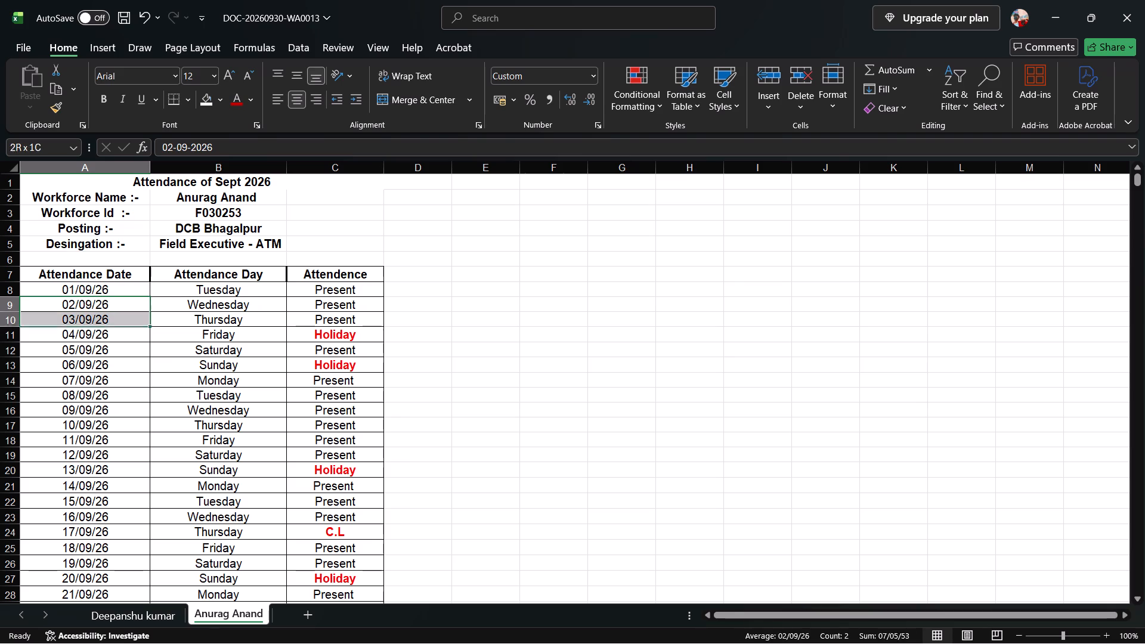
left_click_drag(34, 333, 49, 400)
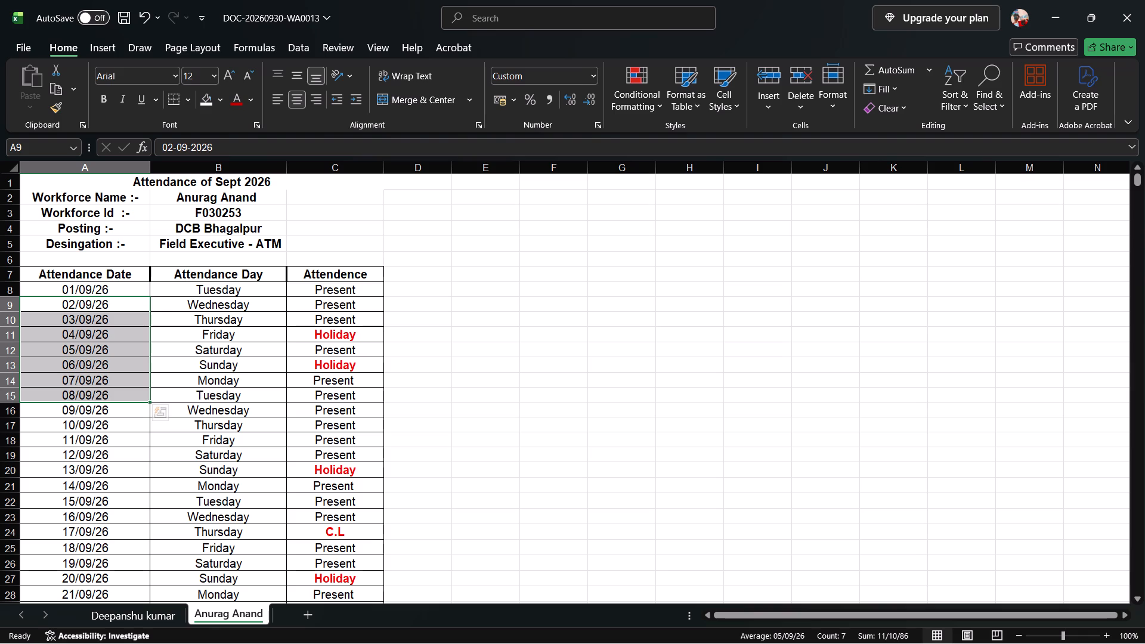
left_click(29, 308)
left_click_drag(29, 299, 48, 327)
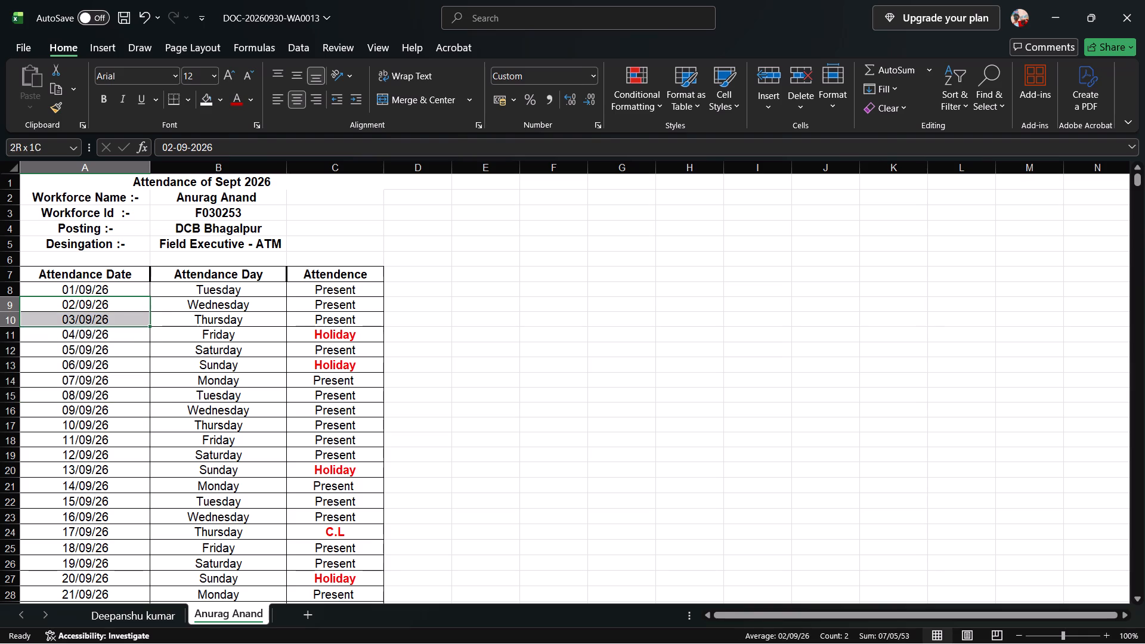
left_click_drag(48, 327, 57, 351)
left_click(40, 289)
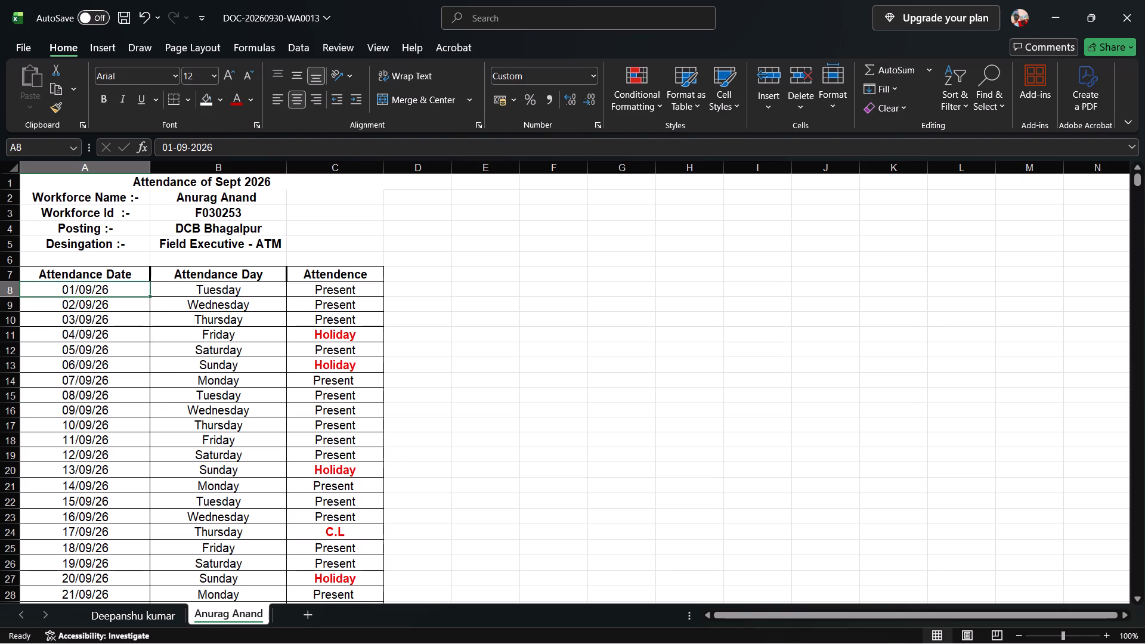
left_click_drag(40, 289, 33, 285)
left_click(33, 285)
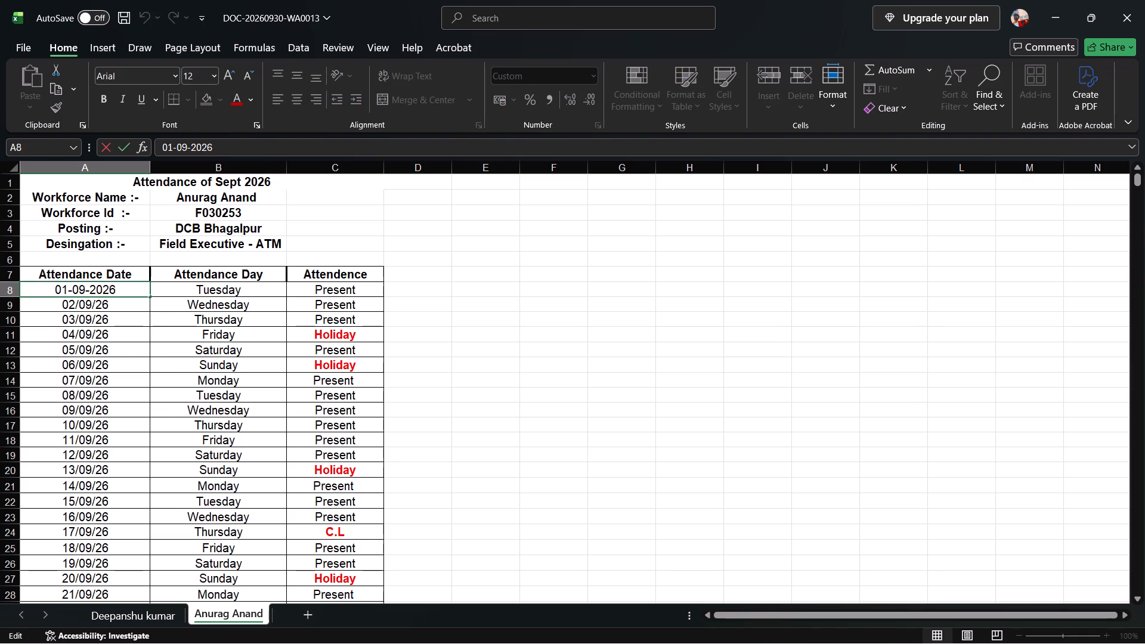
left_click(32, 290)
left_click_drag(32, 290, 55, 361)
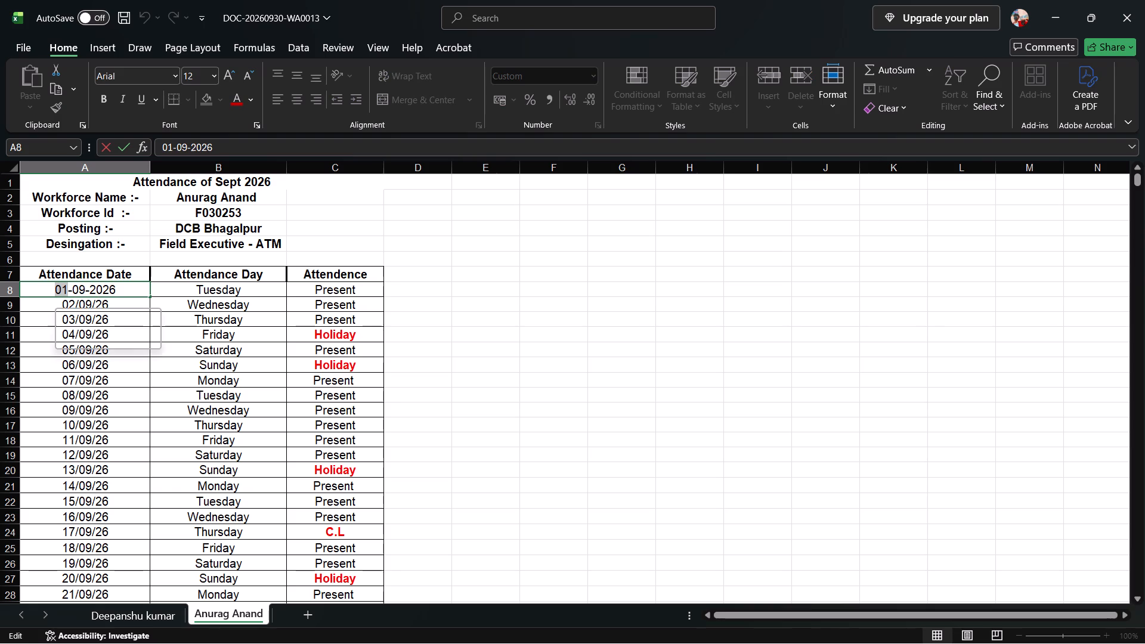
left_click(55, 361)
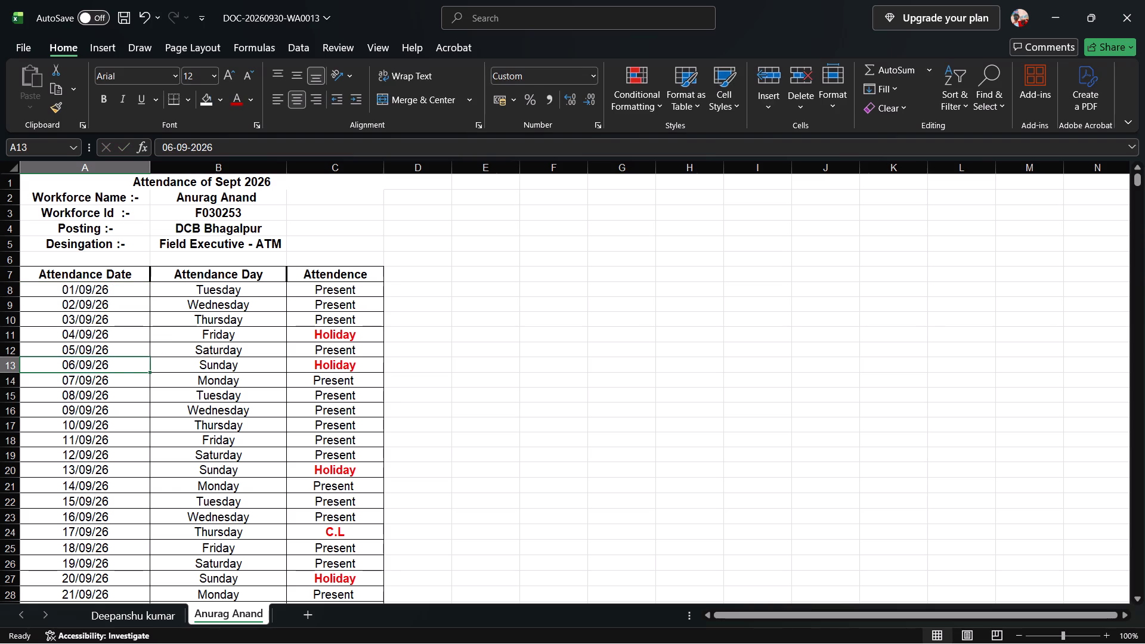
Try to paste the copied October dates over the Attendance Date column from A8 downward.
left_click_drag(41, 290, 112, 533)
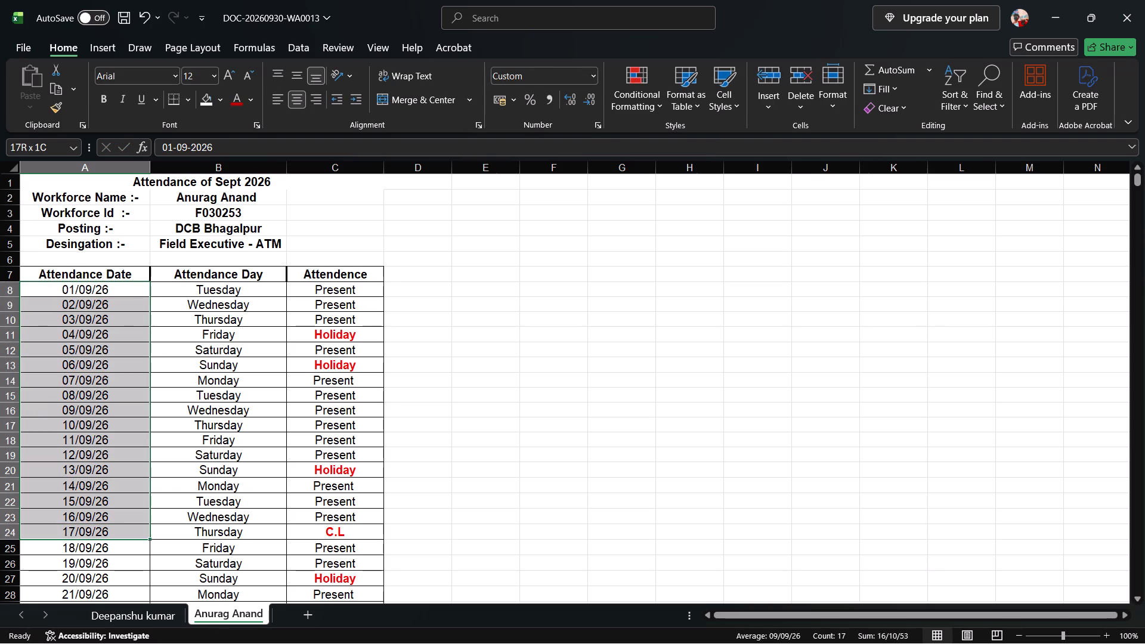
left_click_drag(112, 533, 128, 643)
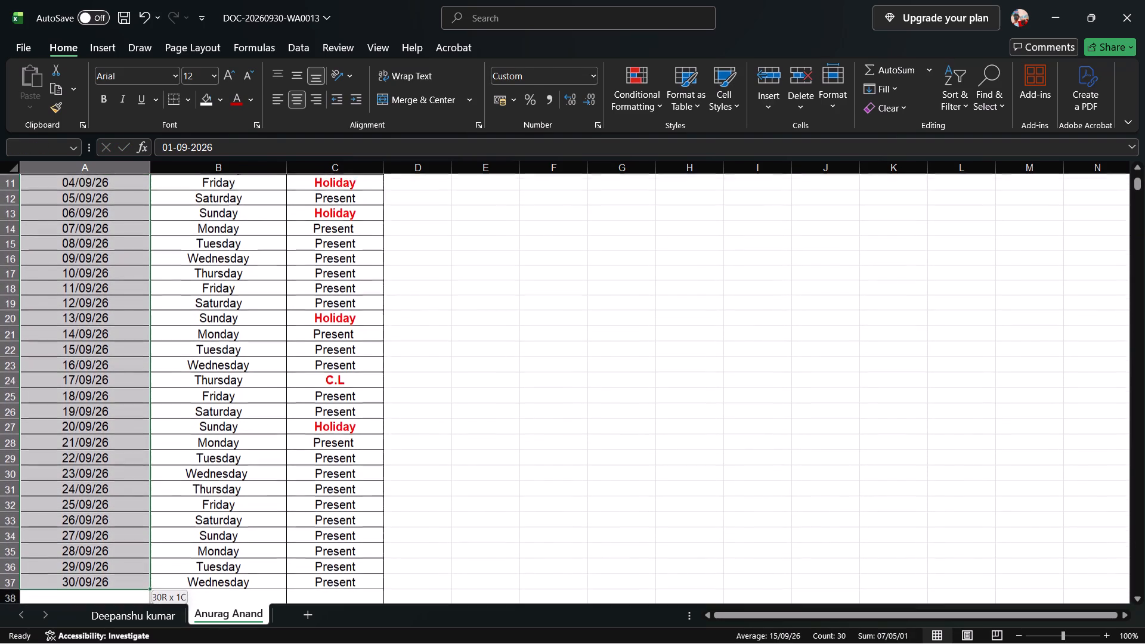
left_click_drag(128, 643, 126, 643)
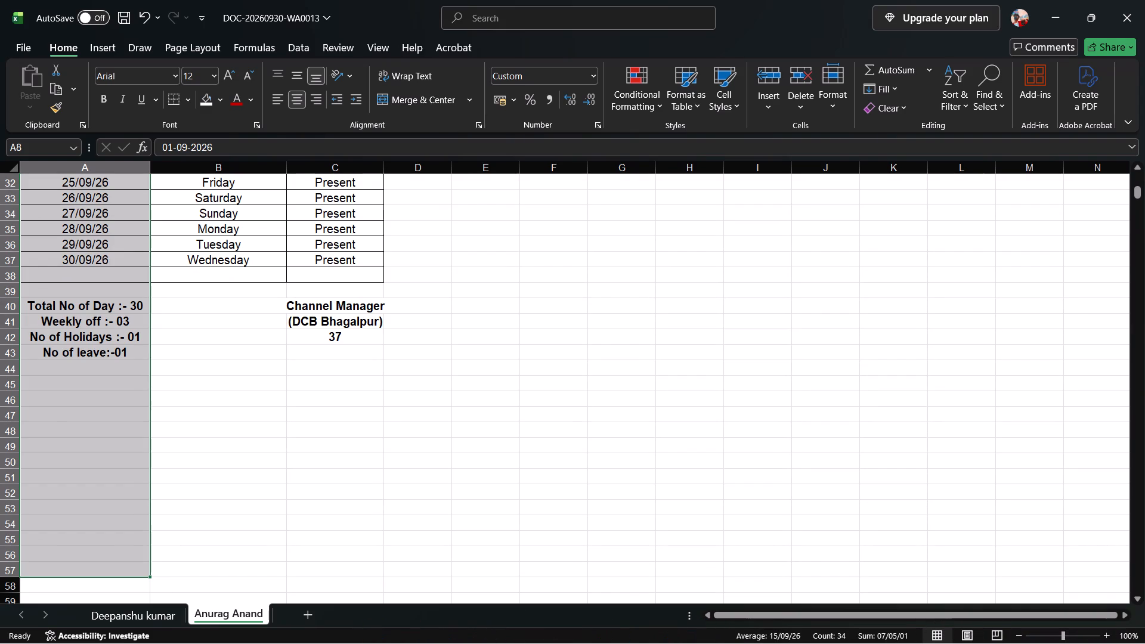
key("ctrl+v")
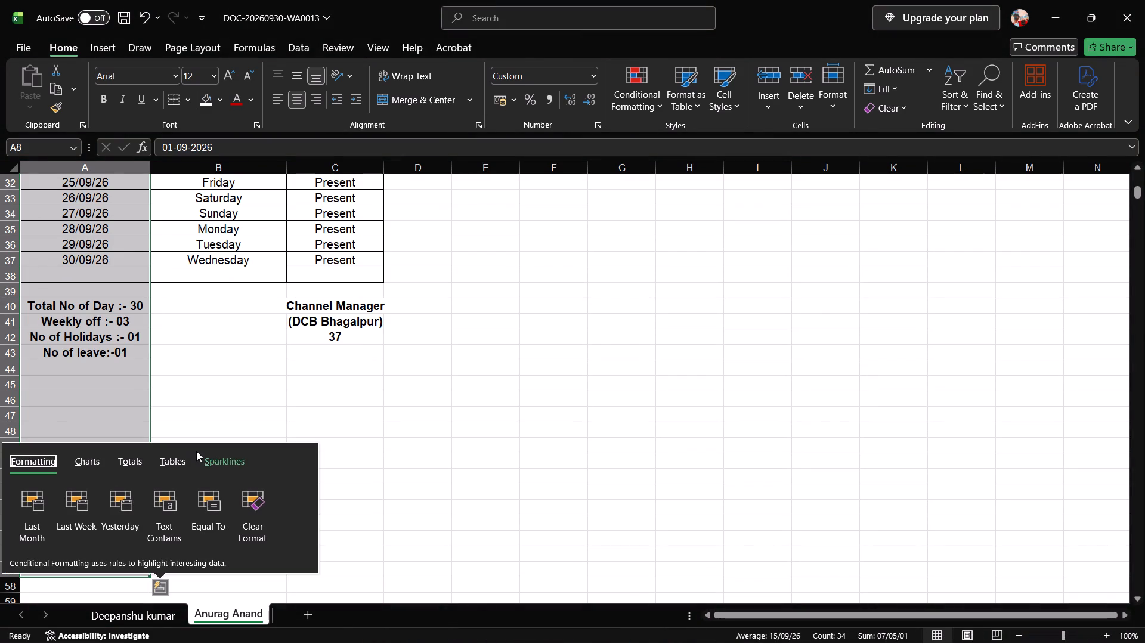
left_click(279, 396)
Try pasting the copied dates over cells A8 to A38, and apply the Last Month conditional formatting to that range.
left_click_drag(128, 272, 85, 193)
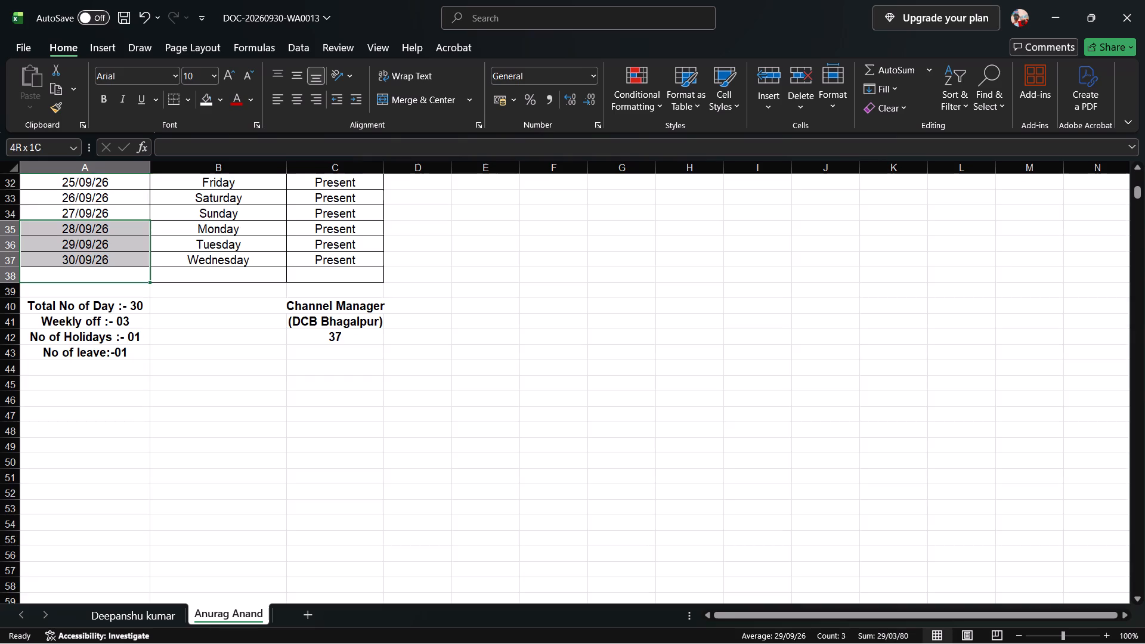
left_click_drag(85, 193, 70, 129)
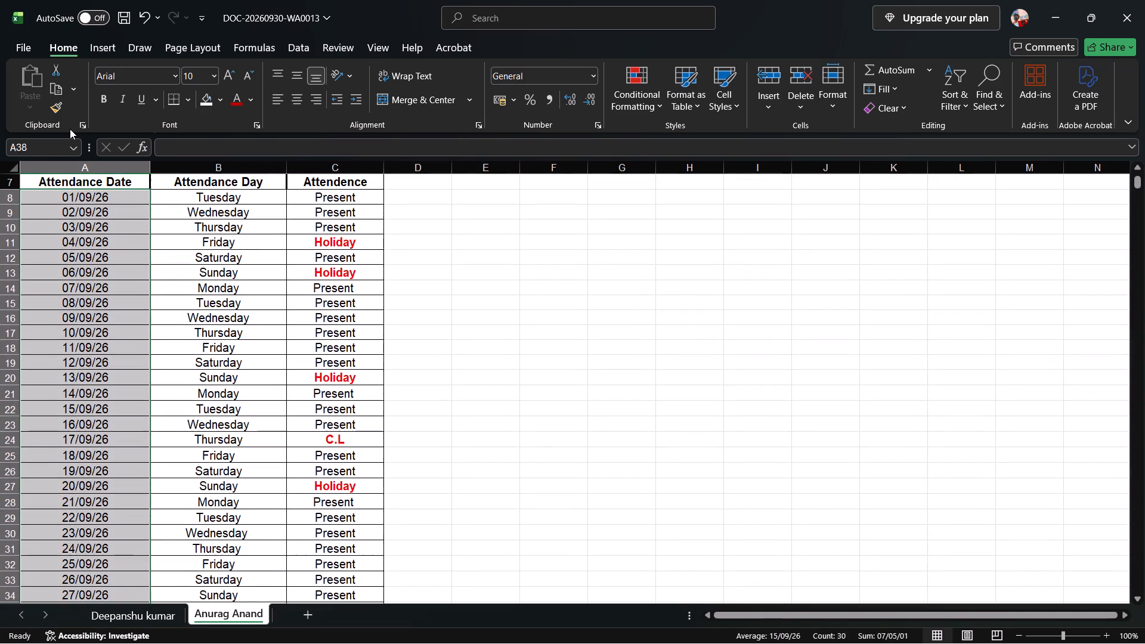
key("ctrl+v")
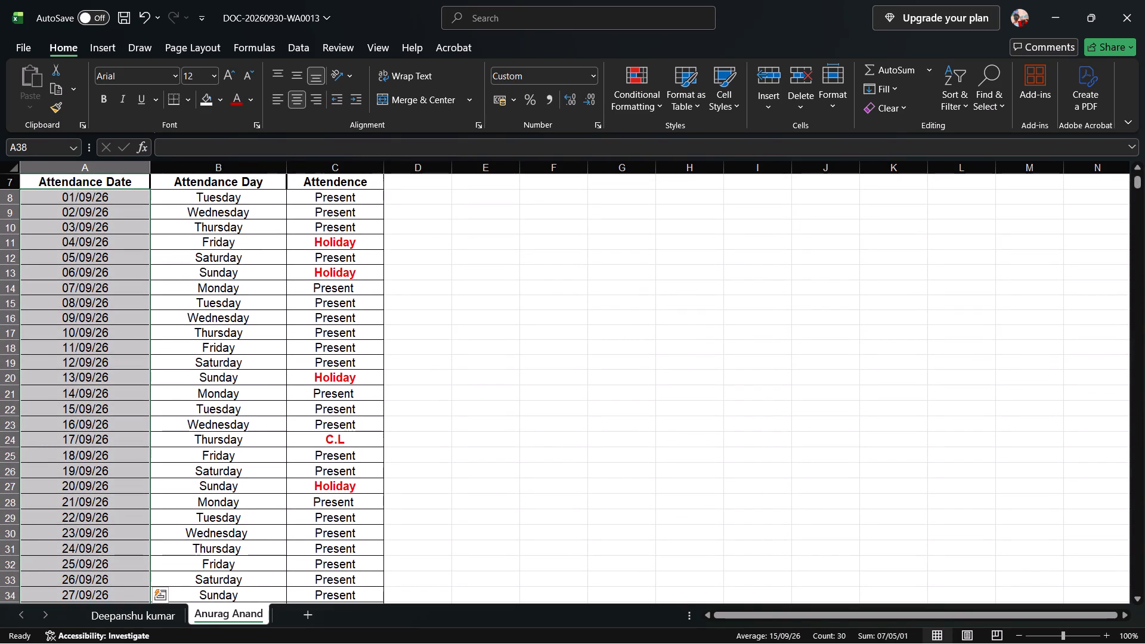
left_click(163, 592)
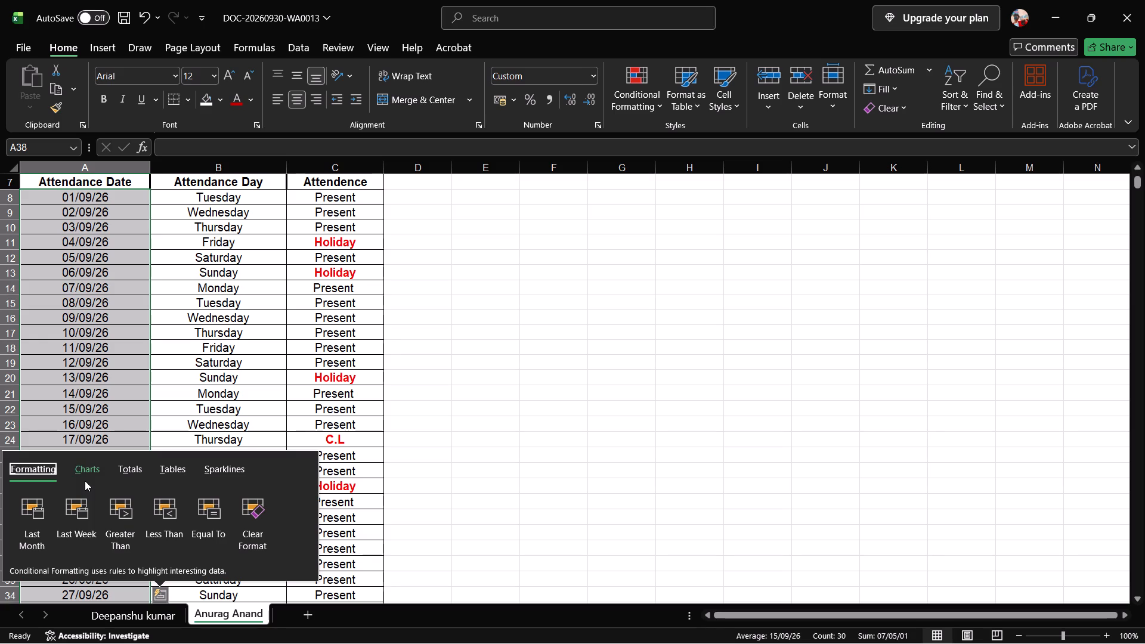
left_click(34, 532)
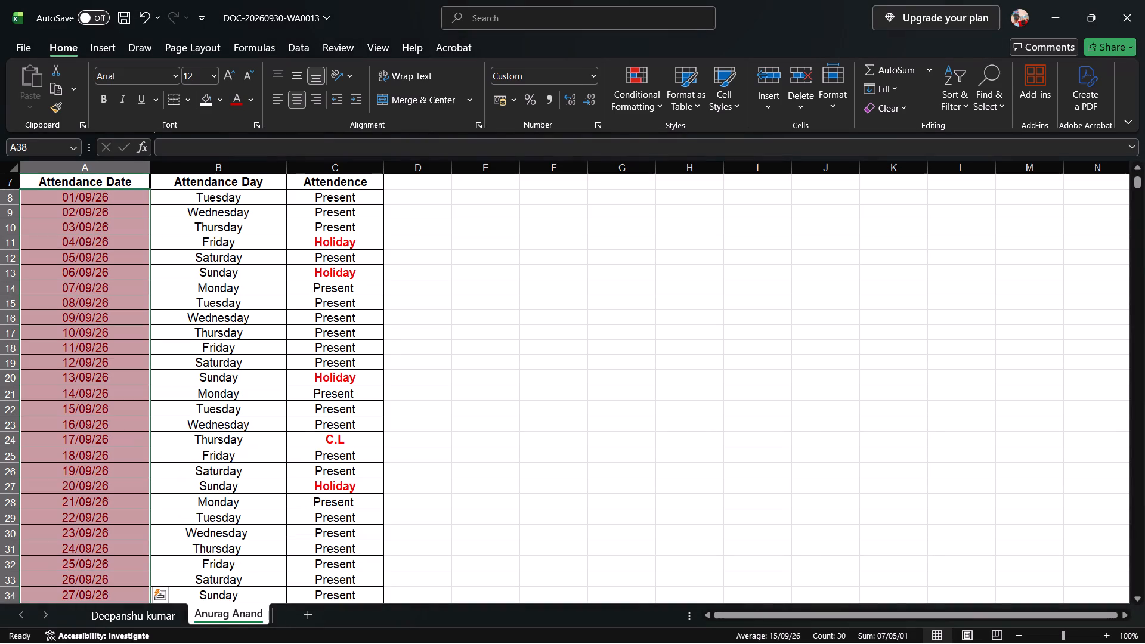
Change the month of the first attendance date in A8 to 10, making it 01/10/26.
left_click(92, 200)
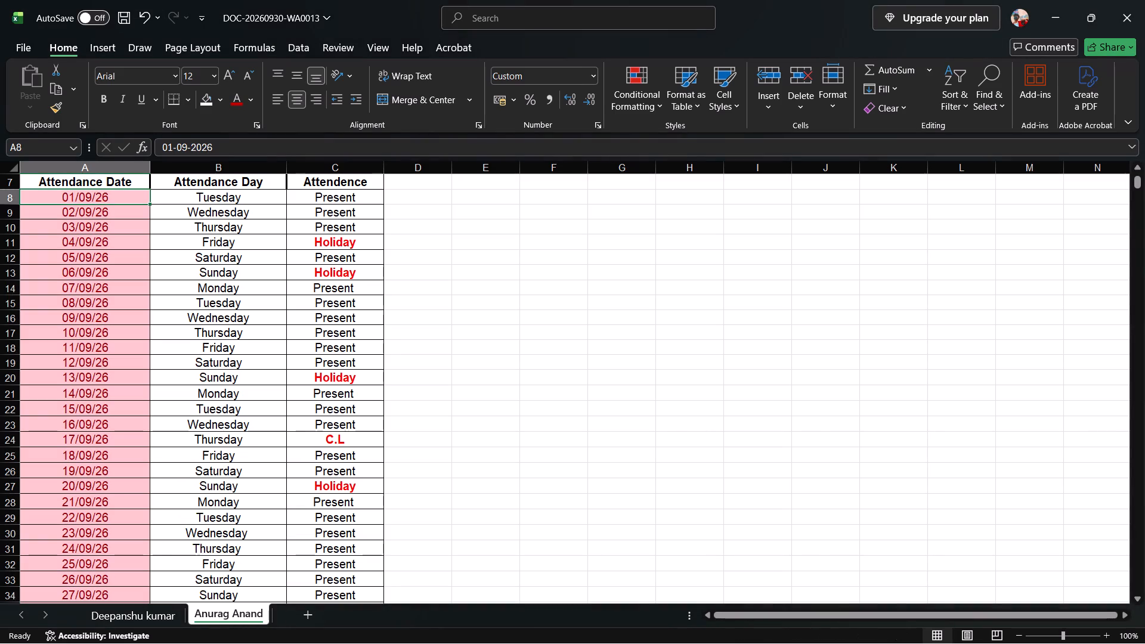
key("Left")
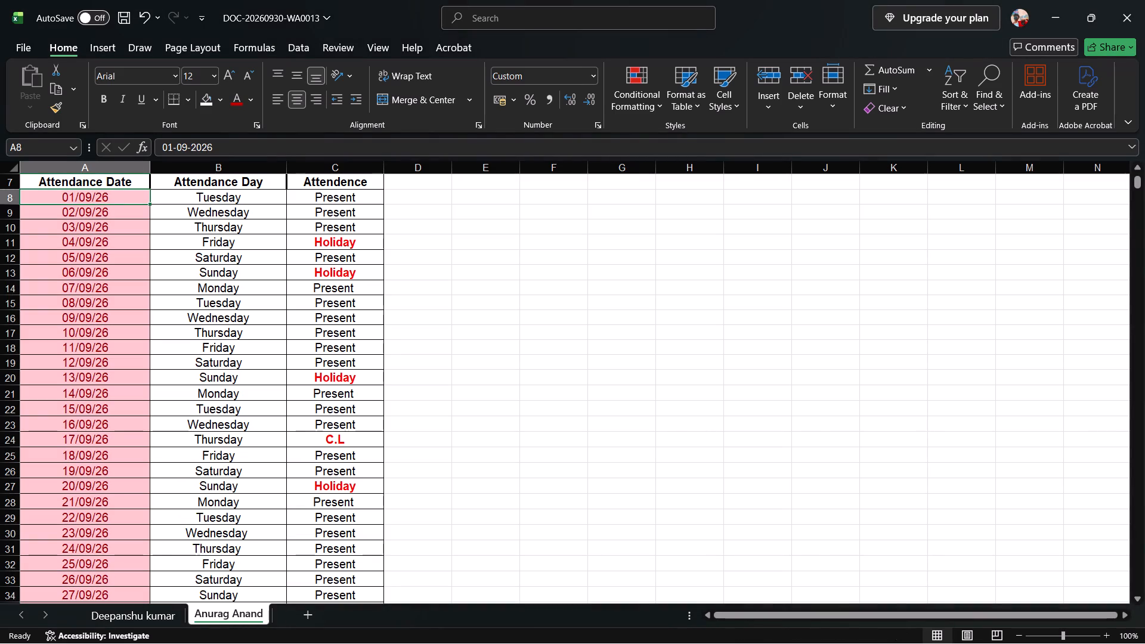
left_click(193, 144)
key("Left")
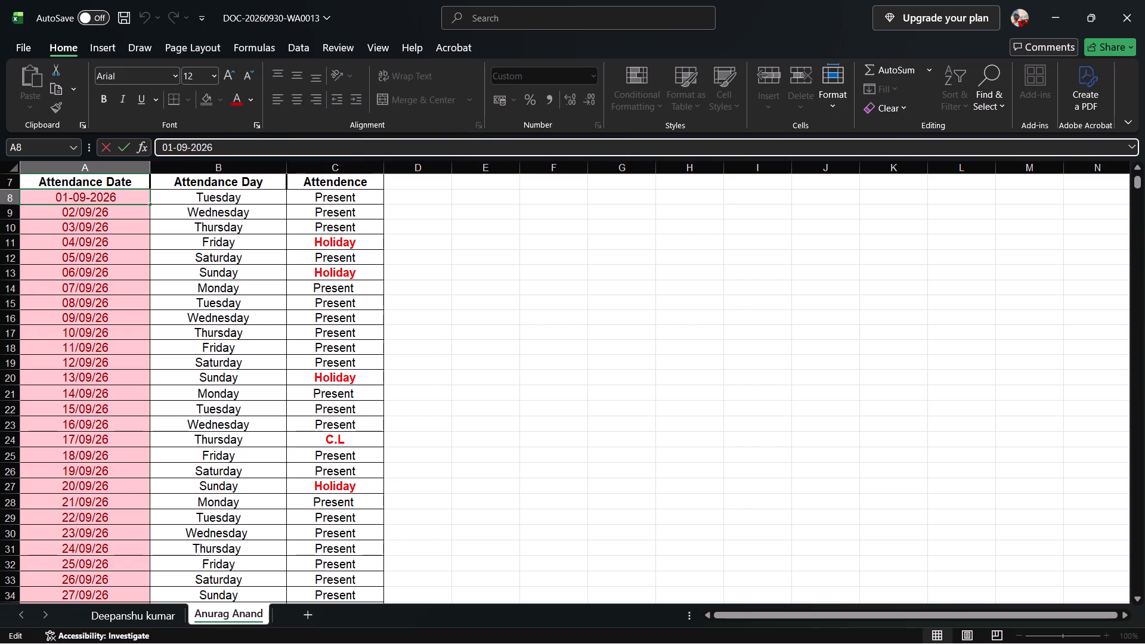
key("BackSpace")
key("BackSpace")
key("End")
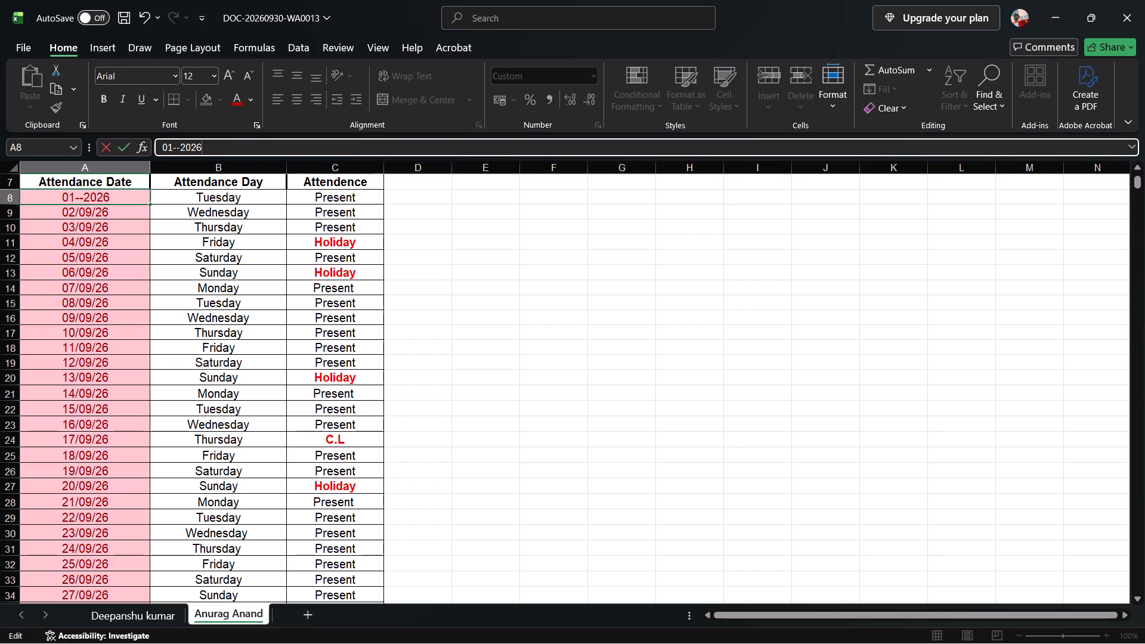
key("Insert")
left_click(184, 143)
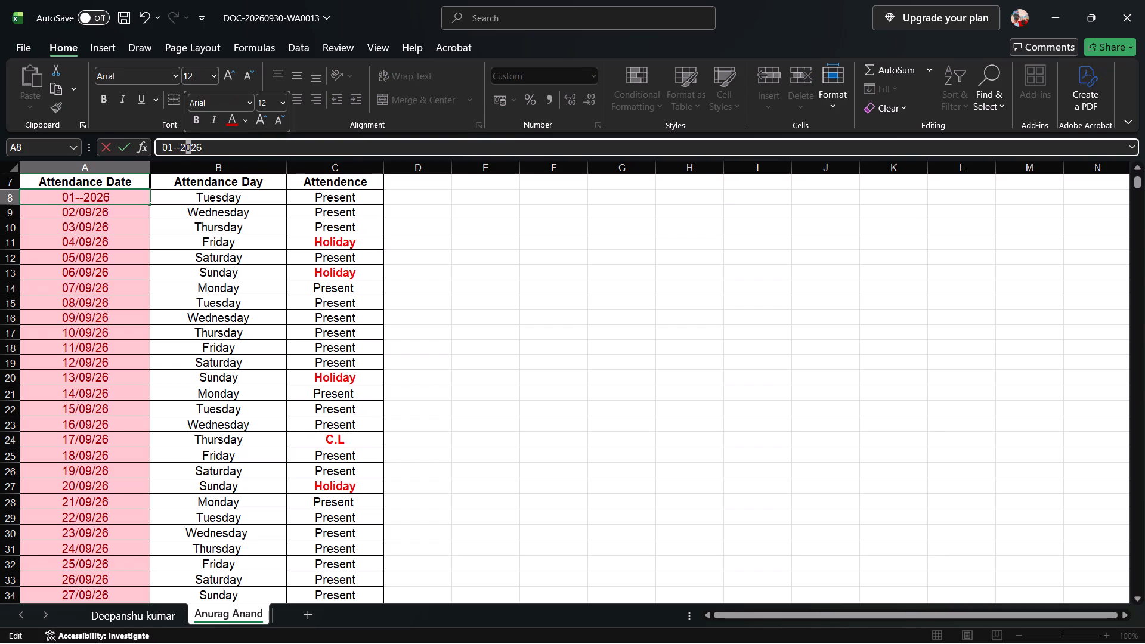
key("Left")
key("Left")
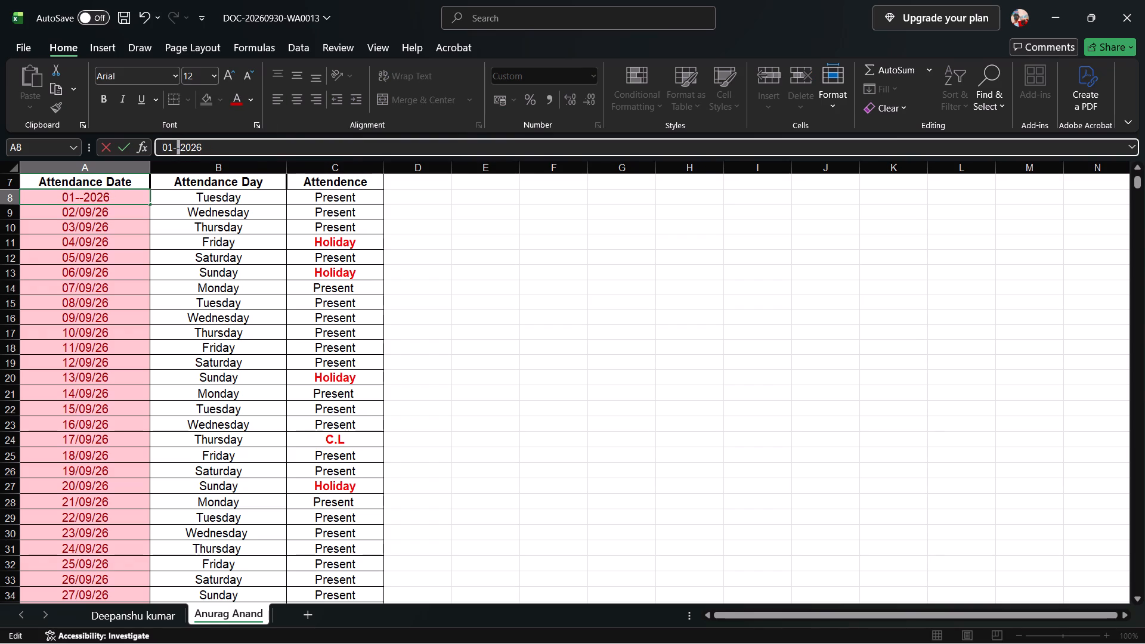
key("Left")
key("Right")
key("End")
key("Insert")
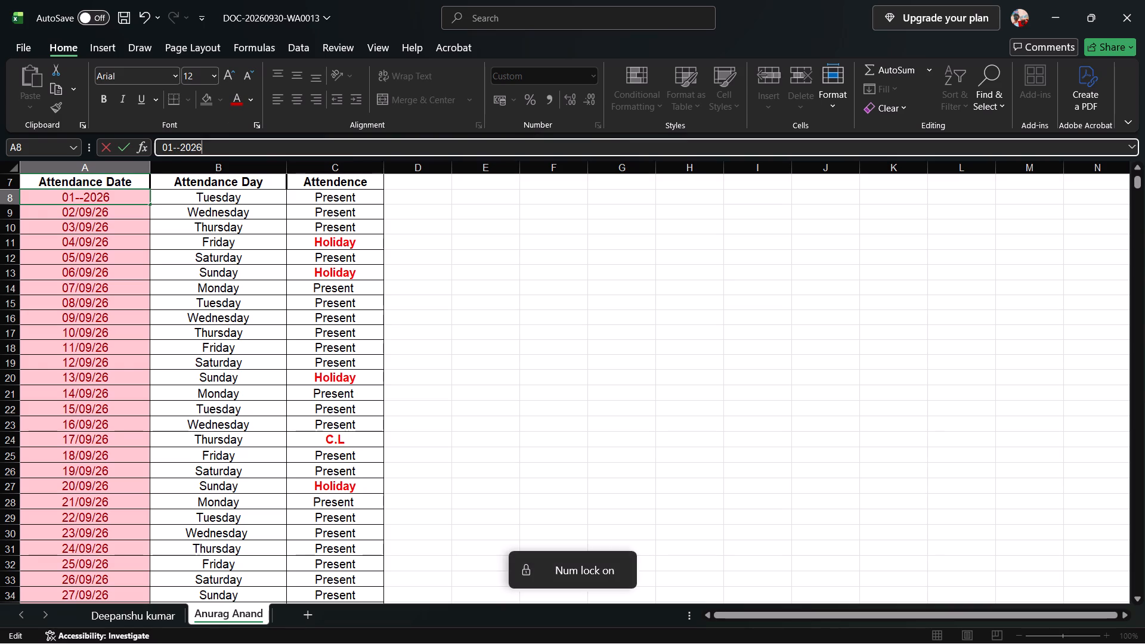
key("End")
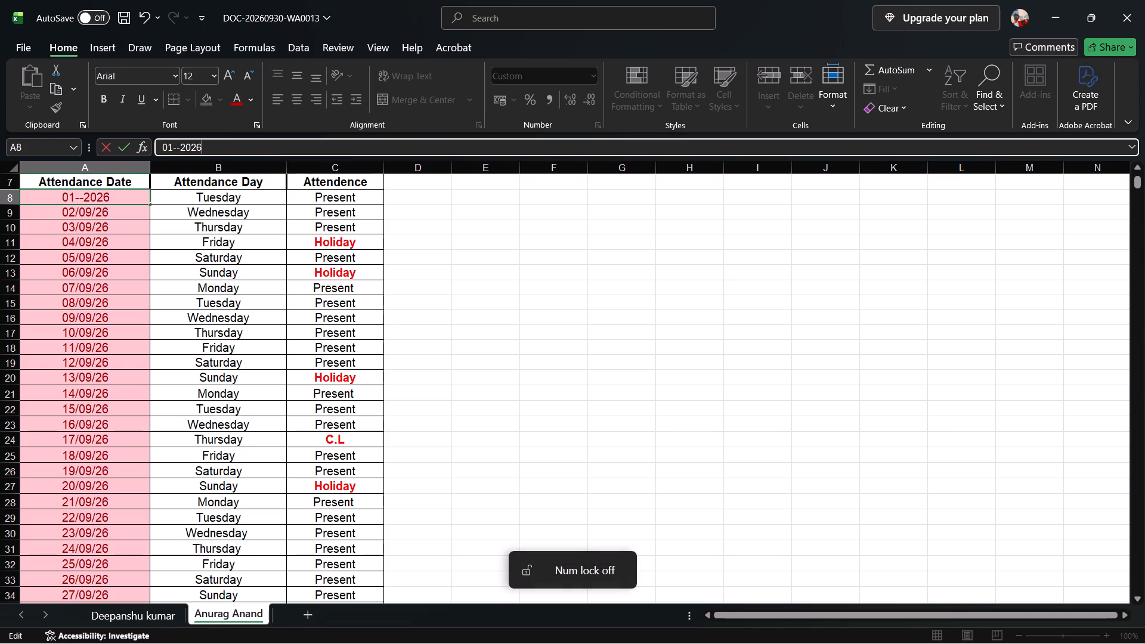
left_click(184, 143)
key("Left")
key("Left")
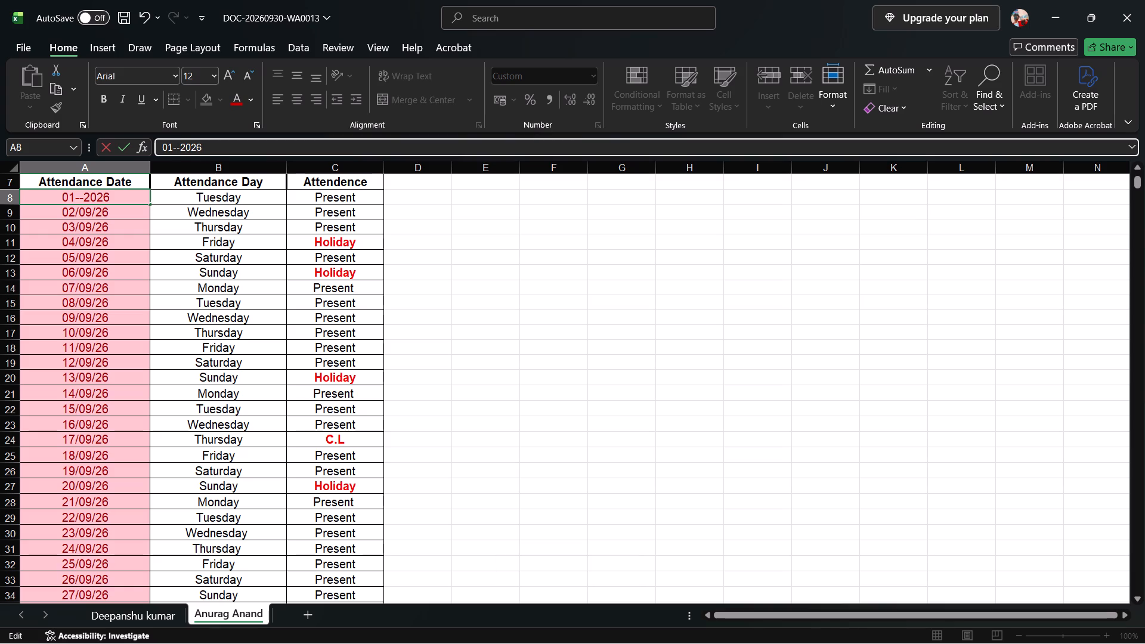
type("10")
left_click(439, 231)
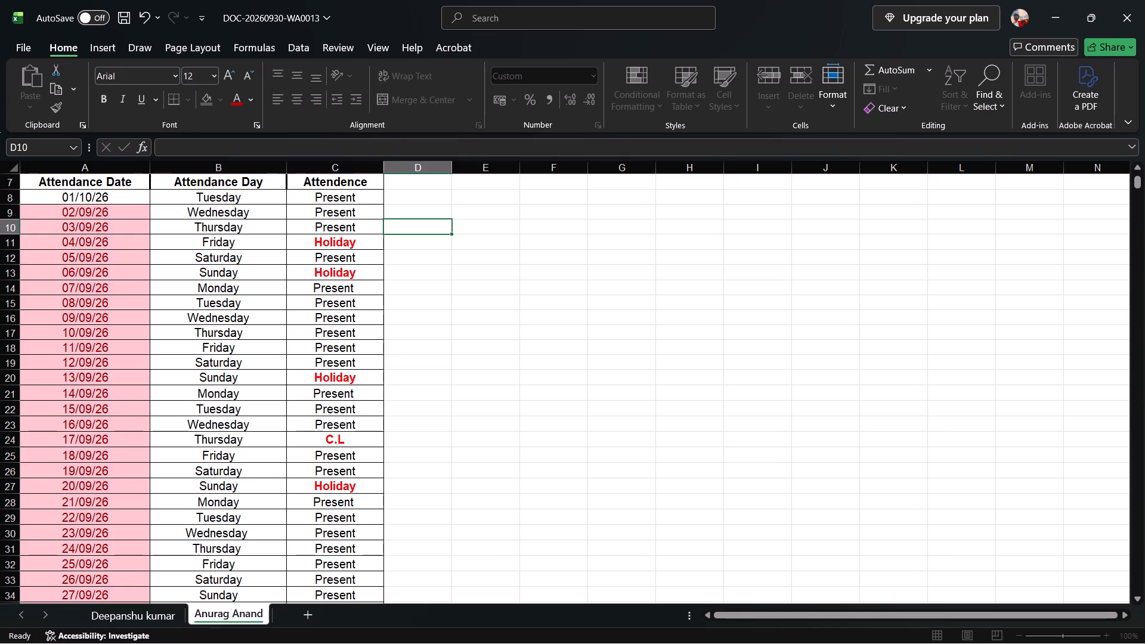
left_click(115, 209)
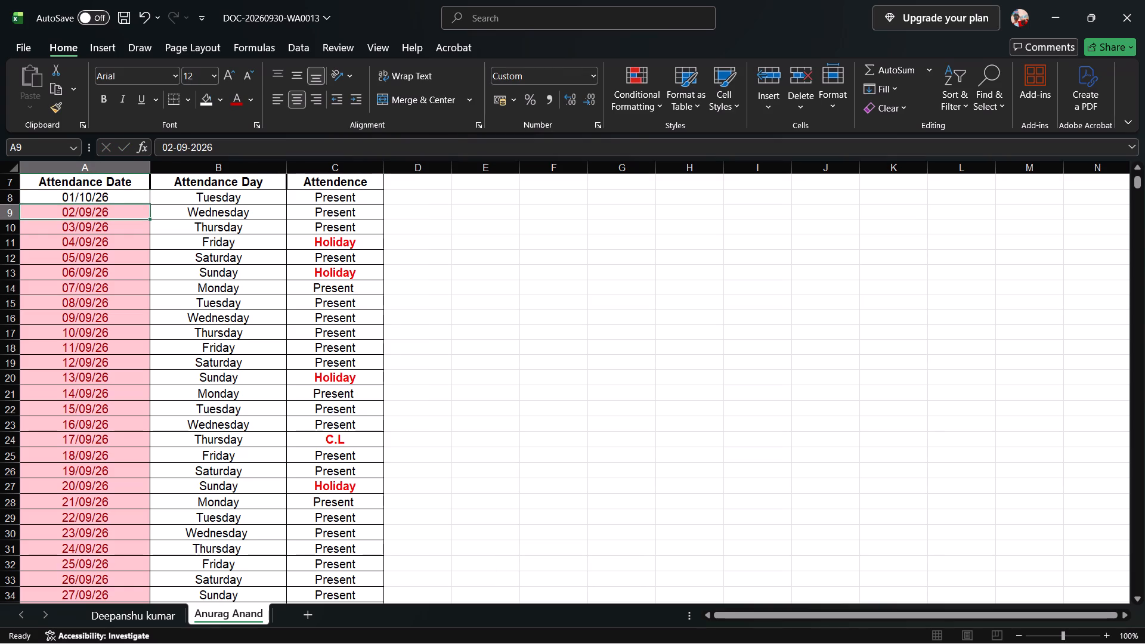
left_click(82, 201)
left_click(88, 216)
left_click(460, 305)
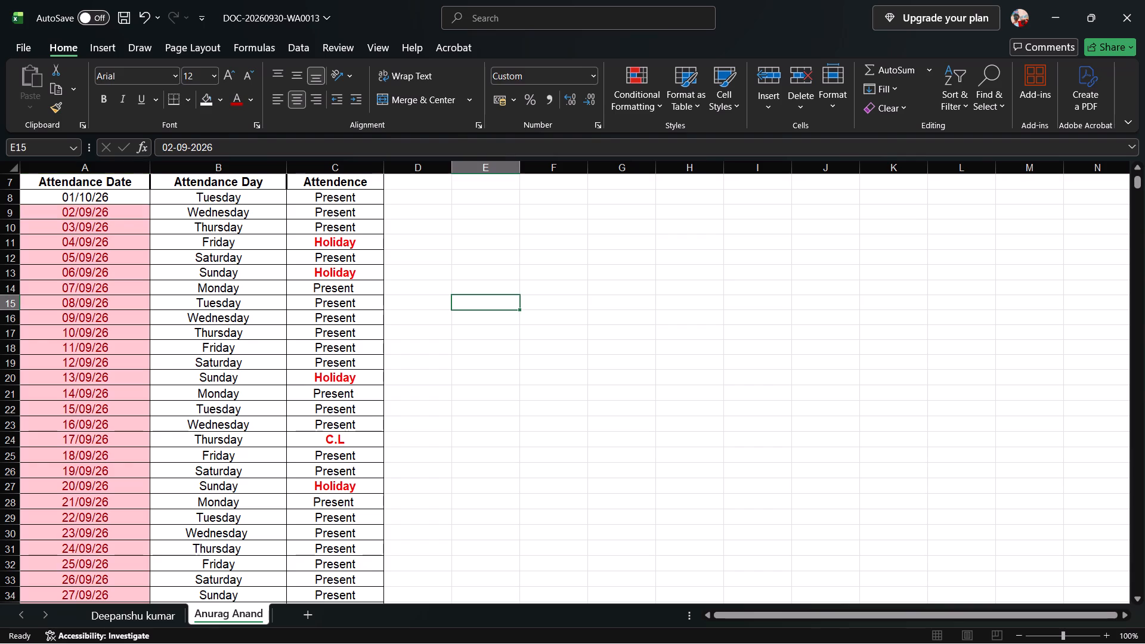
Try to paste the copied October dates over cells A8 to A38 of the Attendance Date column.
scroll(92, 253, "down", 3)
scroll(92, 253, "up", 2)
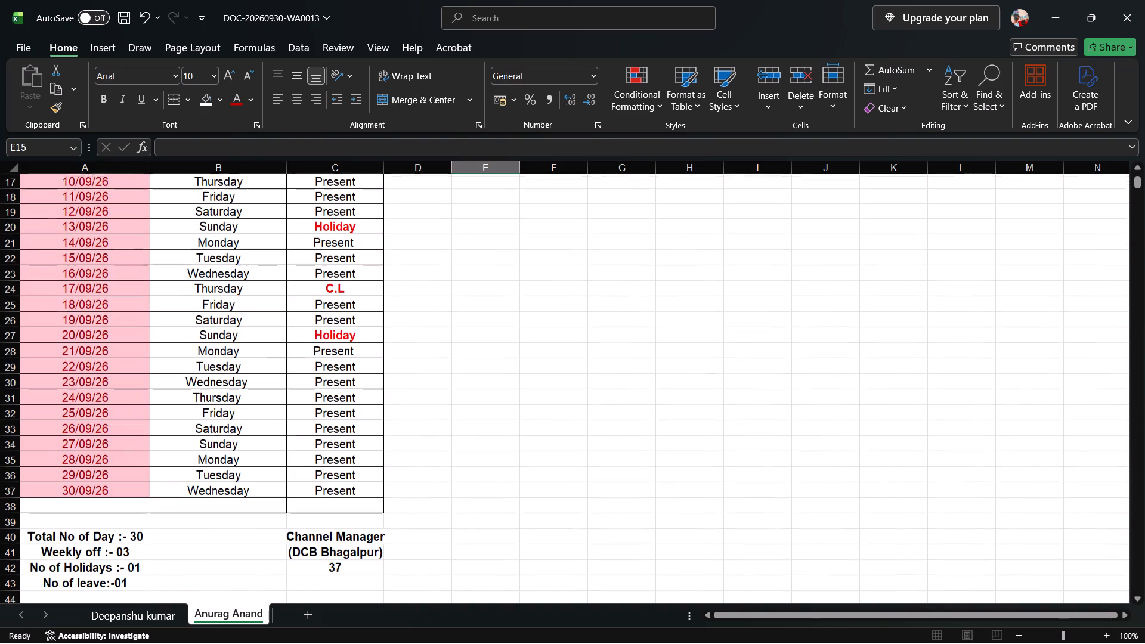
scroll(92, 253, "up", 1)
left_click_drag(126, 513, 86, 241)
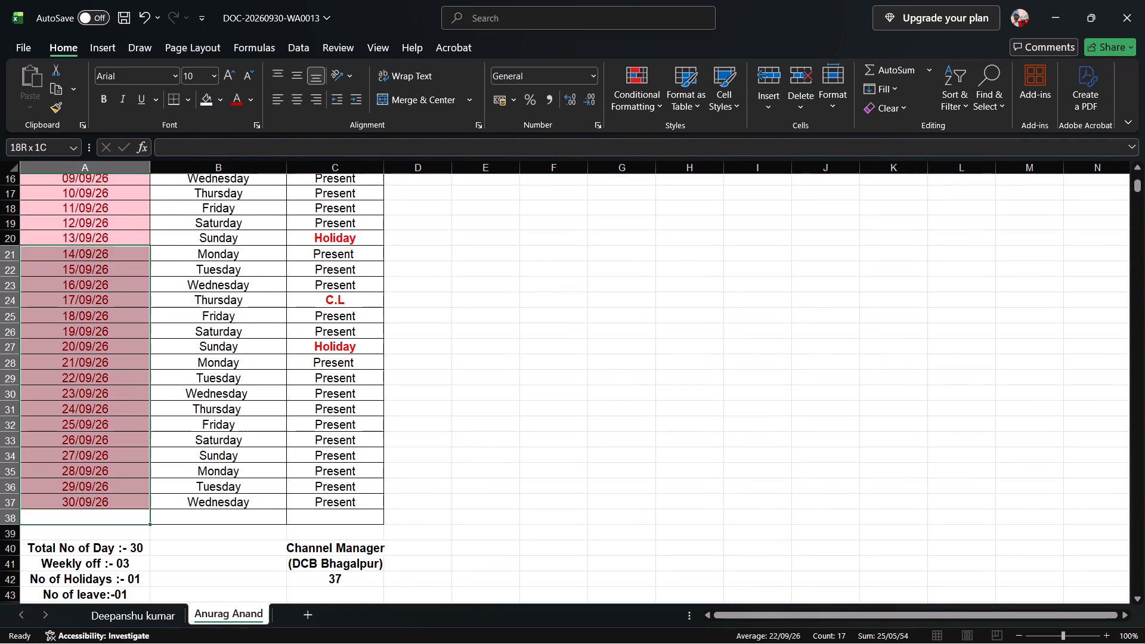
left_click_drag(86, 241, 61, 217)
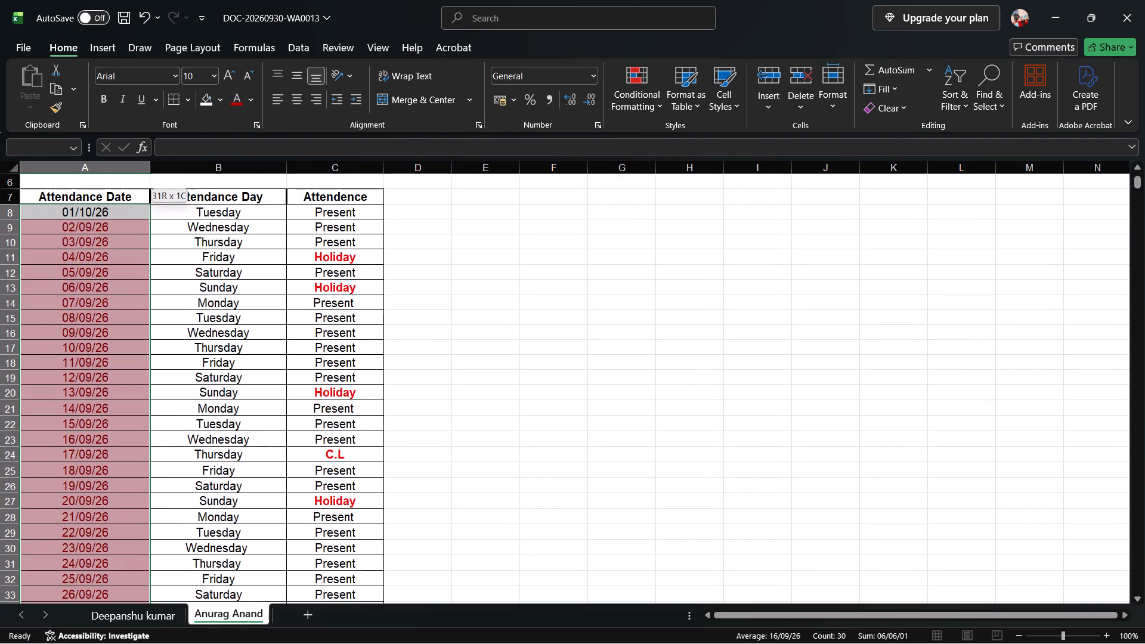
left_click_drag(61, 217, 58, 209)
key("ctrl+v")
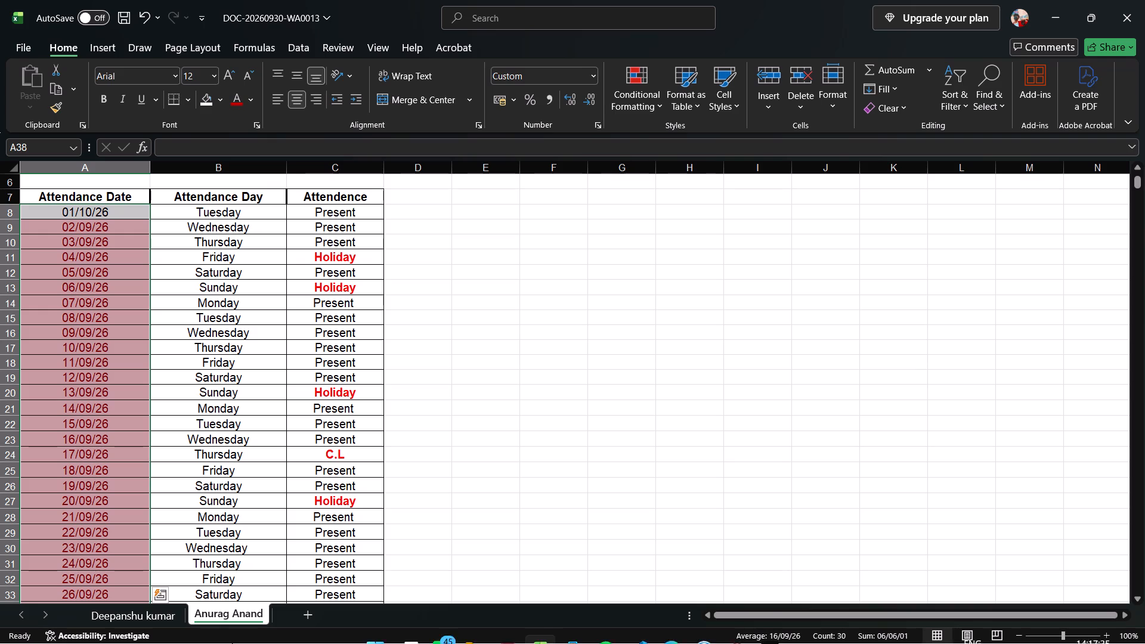
Apply the Last Month conditional formatting to the selected attendance dates in A8 to A38.
left_click(166, 592)
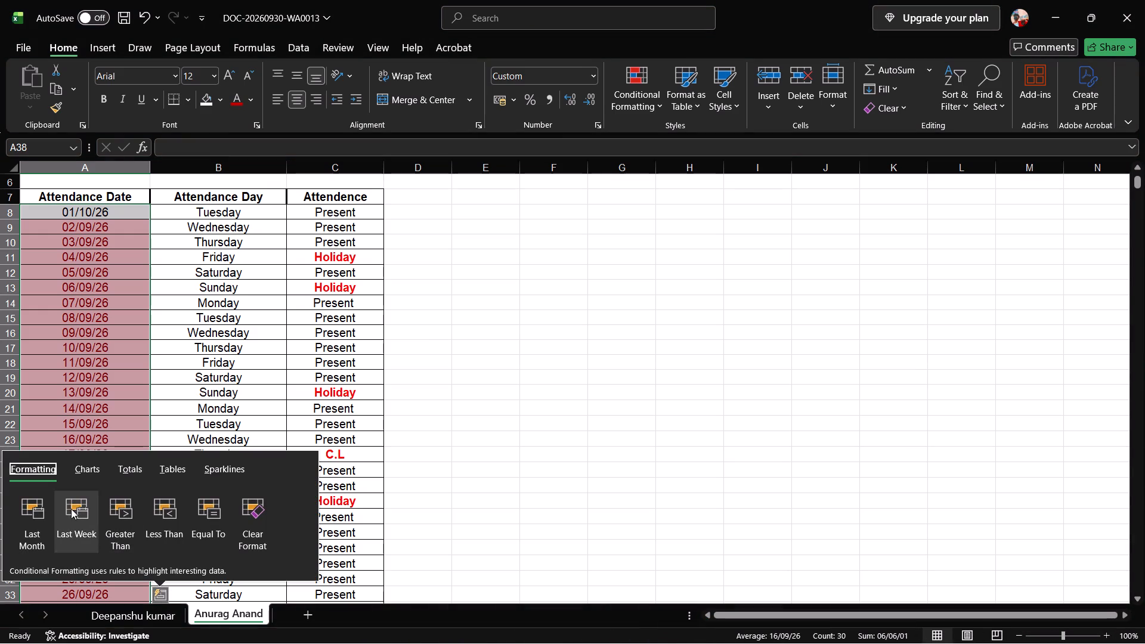
left_click(43, 479)
left_click(38, 500)
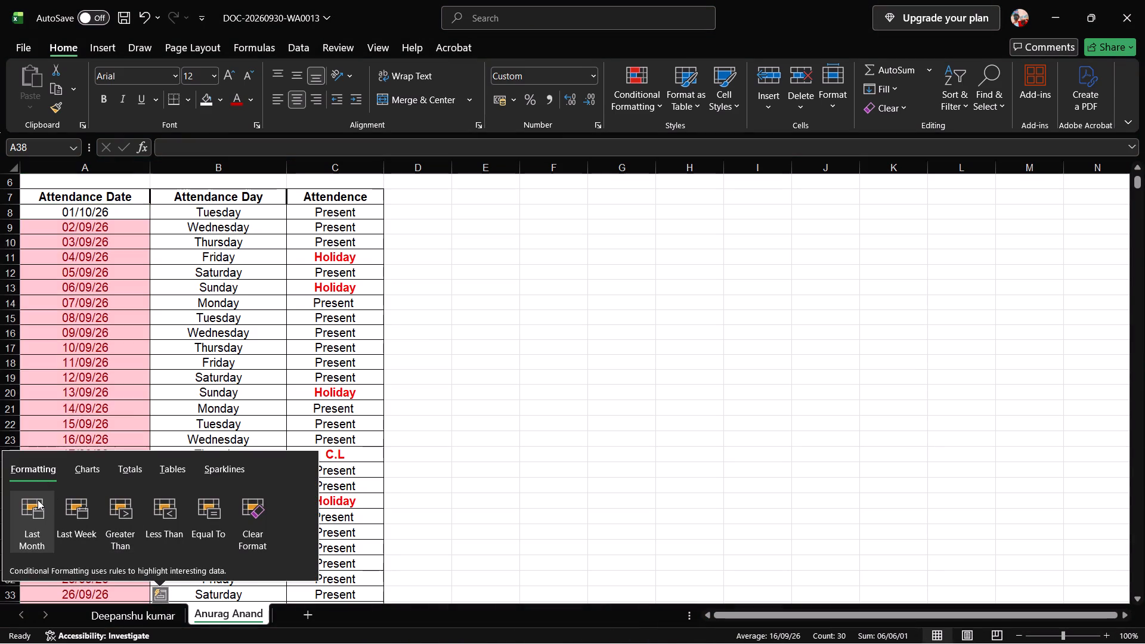
left_click(72, 259)
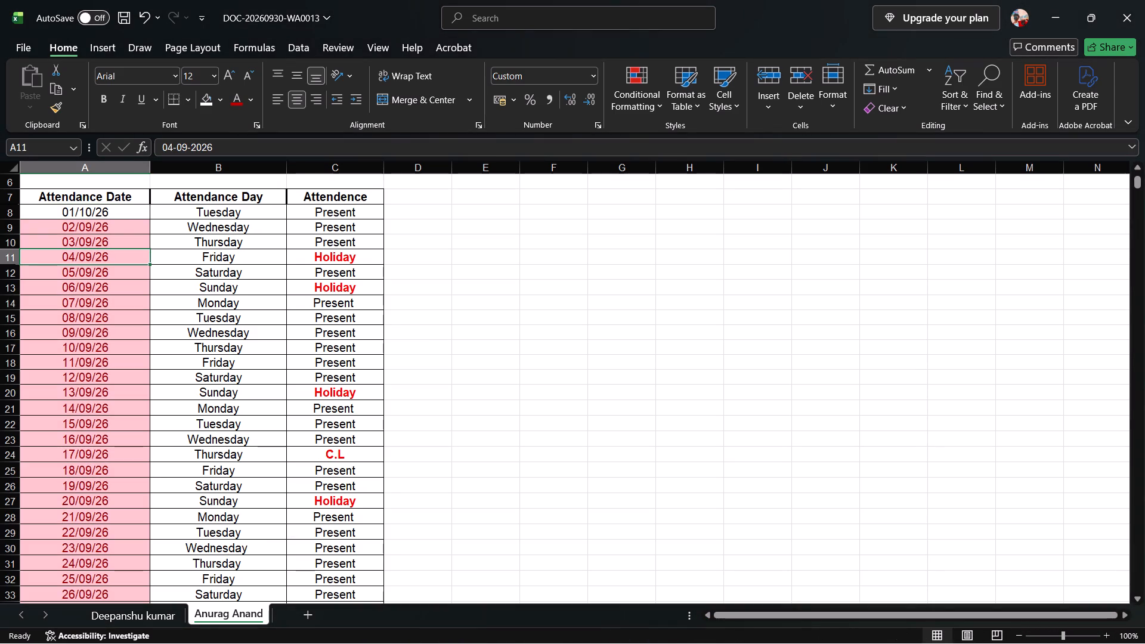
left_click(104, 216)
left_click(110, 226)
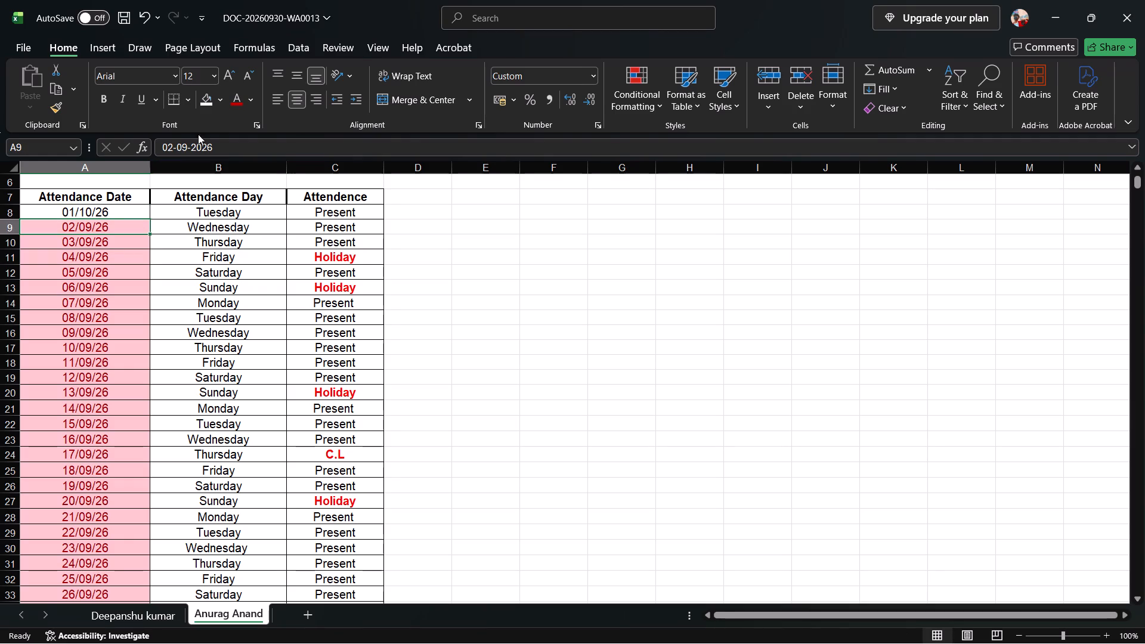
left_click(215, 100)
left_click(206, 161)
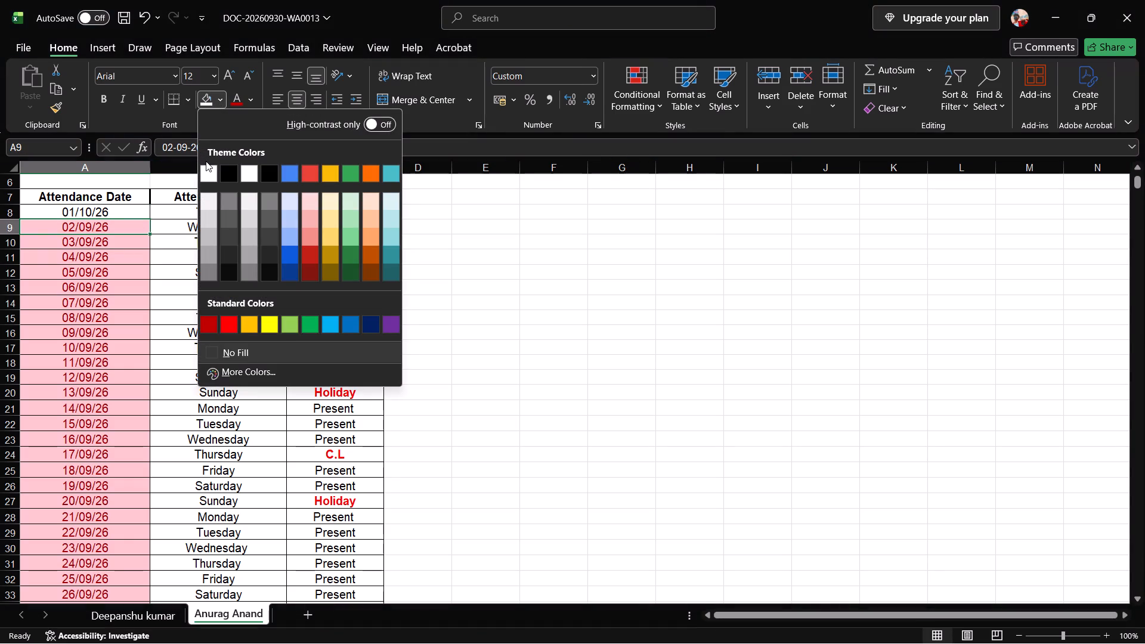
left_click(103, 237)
Change the month of the attendance date in A9 to 10, making it 02/10/26.
left_click(108, 230)
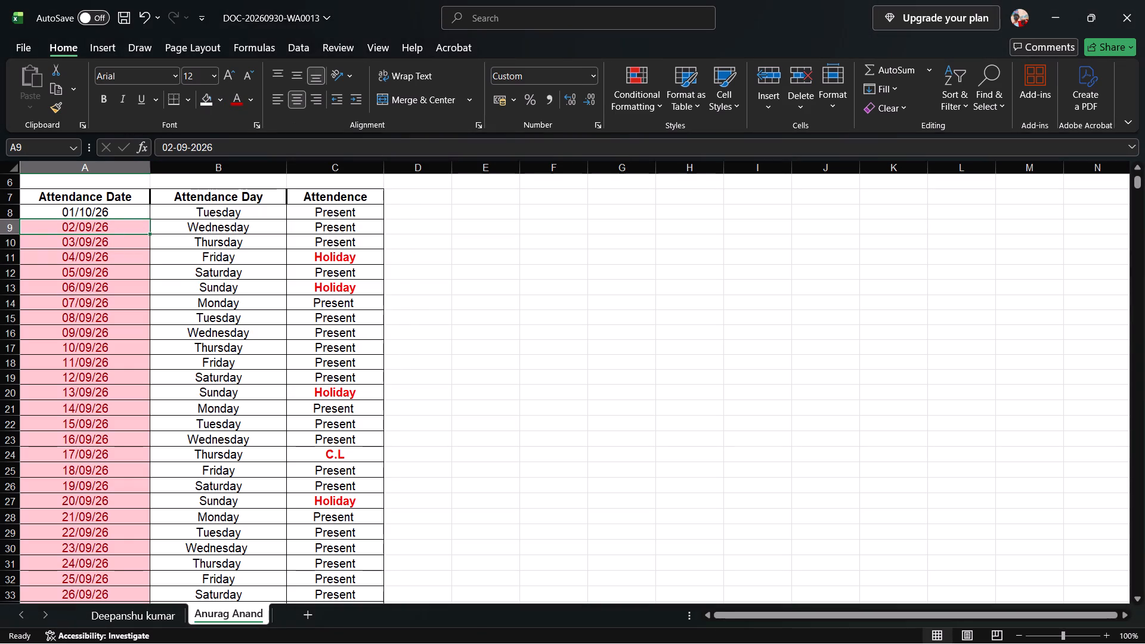
left_click(183, 143)
key("Right")
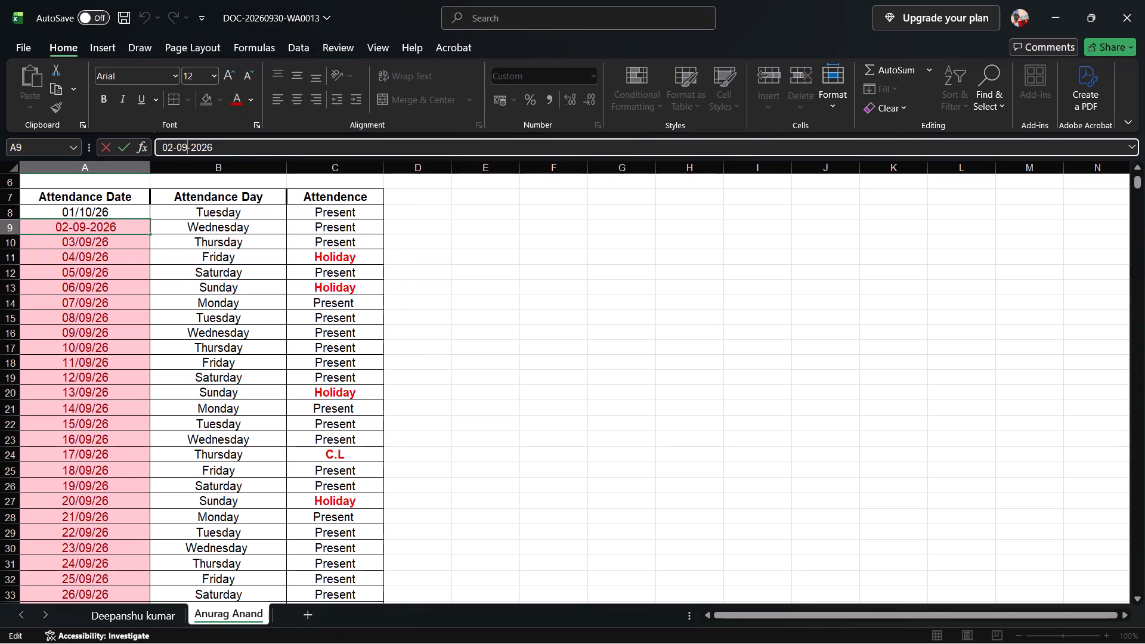
key("BackSpace")
key("BackSpace")
type("10")
left_click(128, 242)
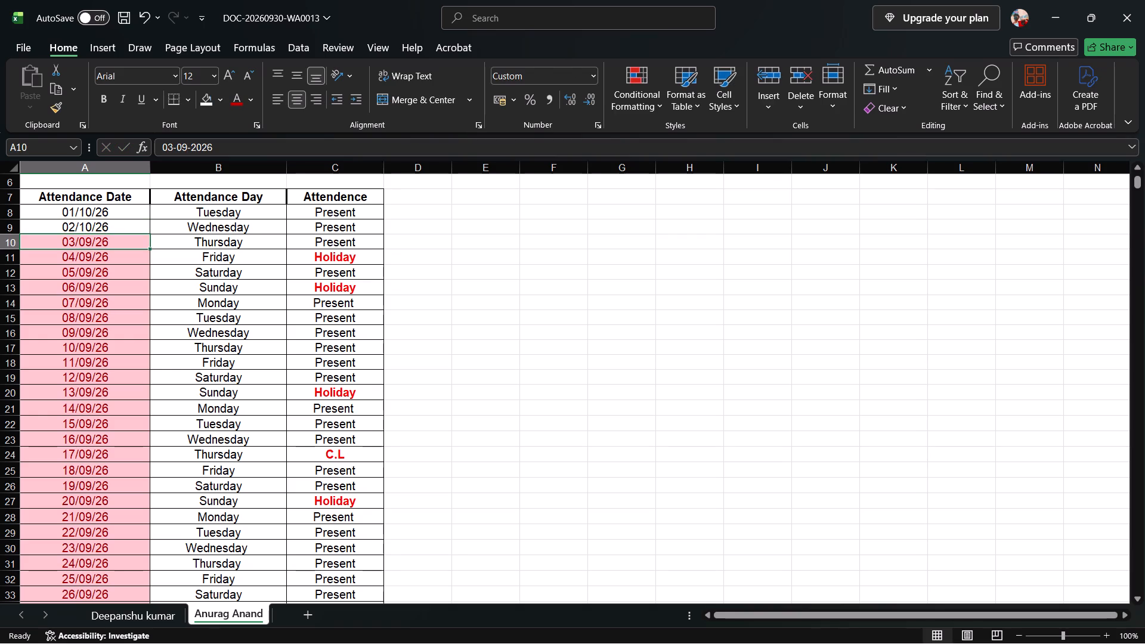
Change the month of the attendance date in A10 to 10, making it 03/10/26.
left_click(187, 149)
key("BackSpace")
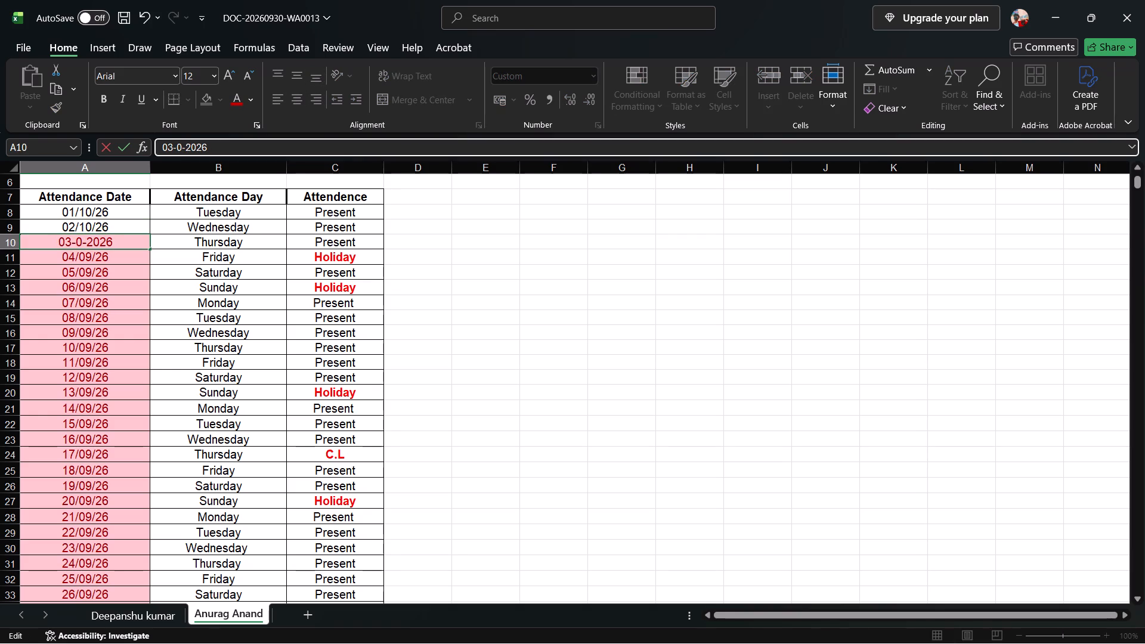
key("BackSpace")
type("10")
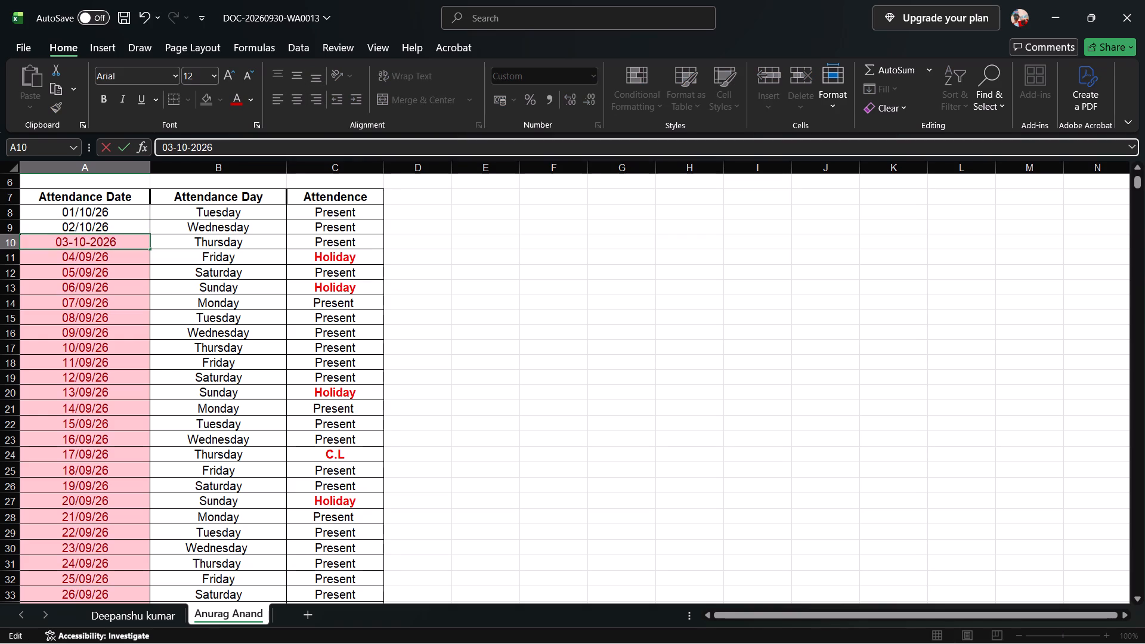
left_click(122, 252)
Change the month of the attendance date in A11 to 10, making it 04/10/26.
left_click(188, 148)
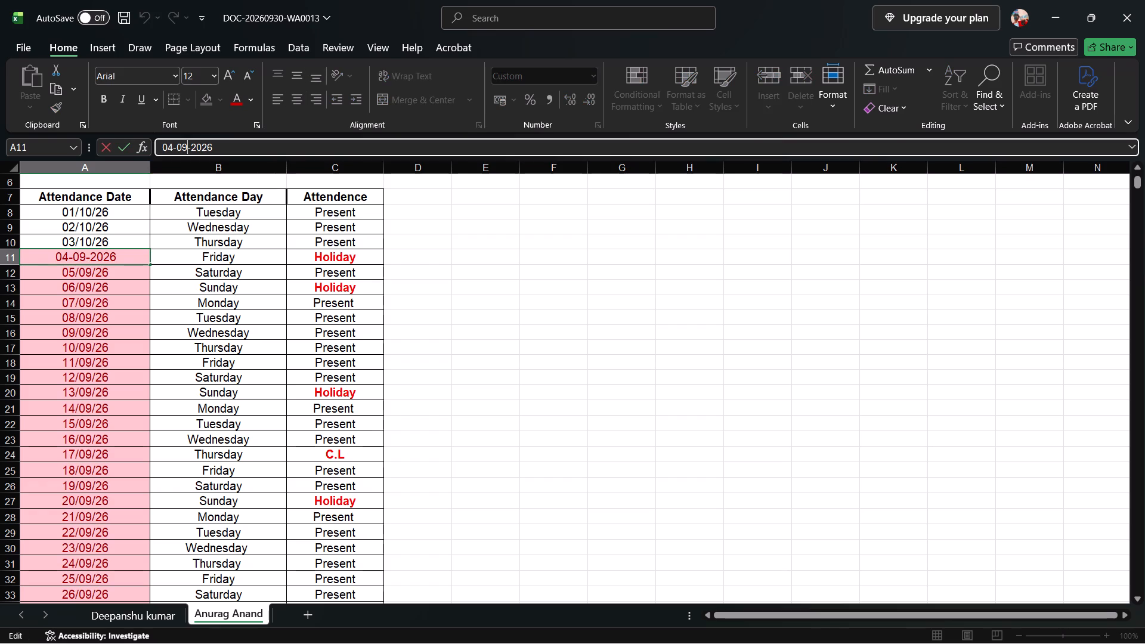
key("BackSpace")
key("BackSpace")
type("10")
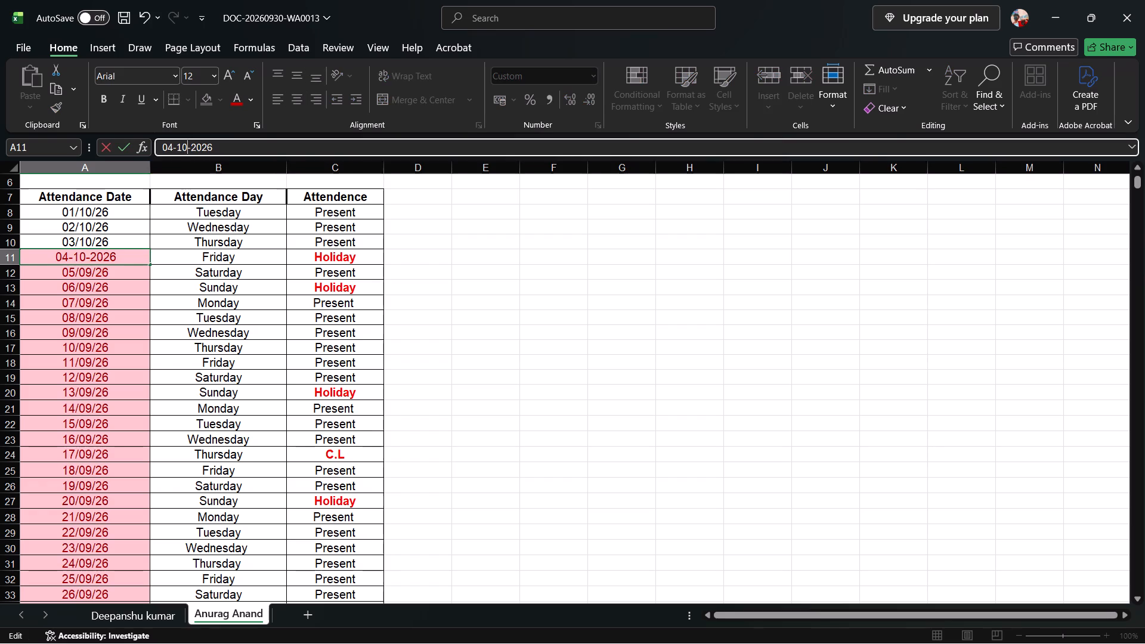
left_click(116, 262)
Change the month of the attendance date in A12 to 10, making it 05/10/26.
left_click(91, 271)
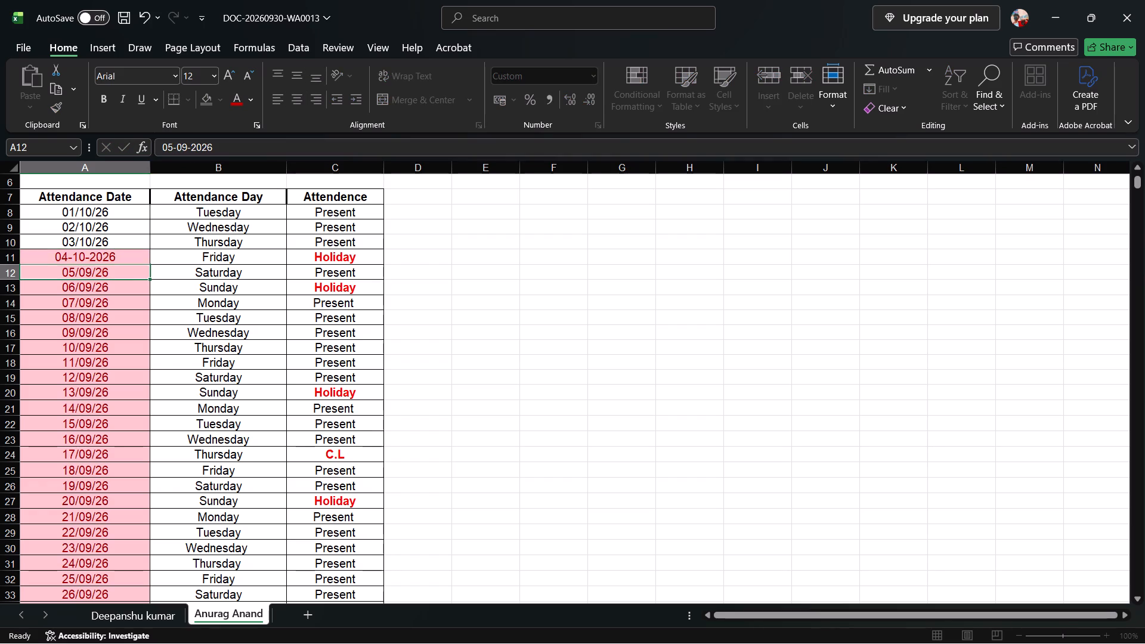
left_click(106, 274)
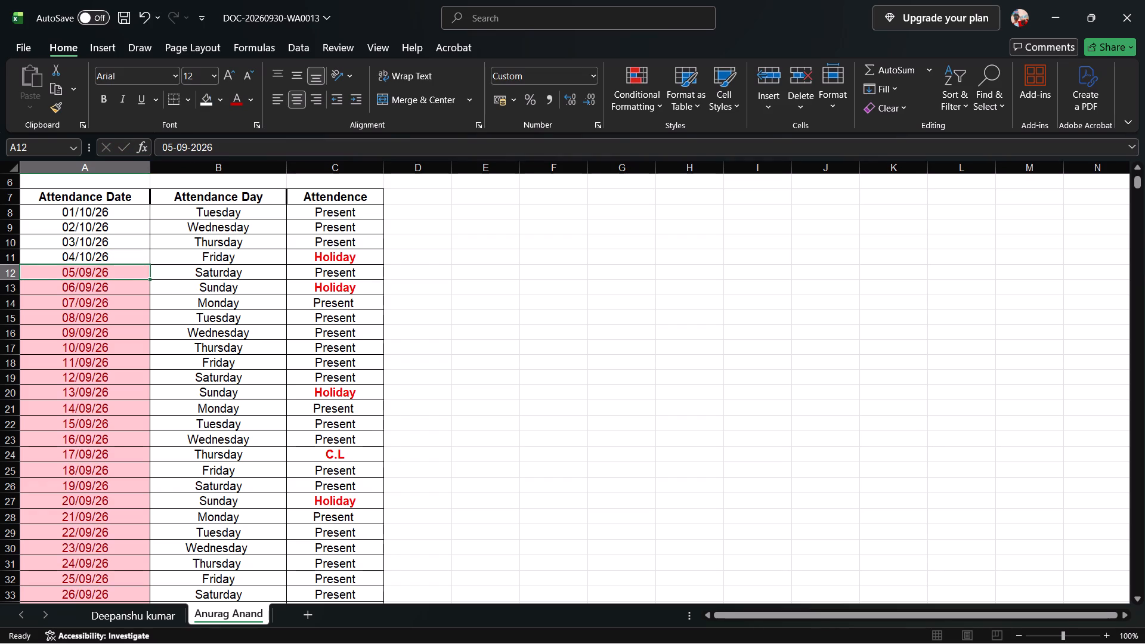
left_click(95, 271)
left_click(233, 139)
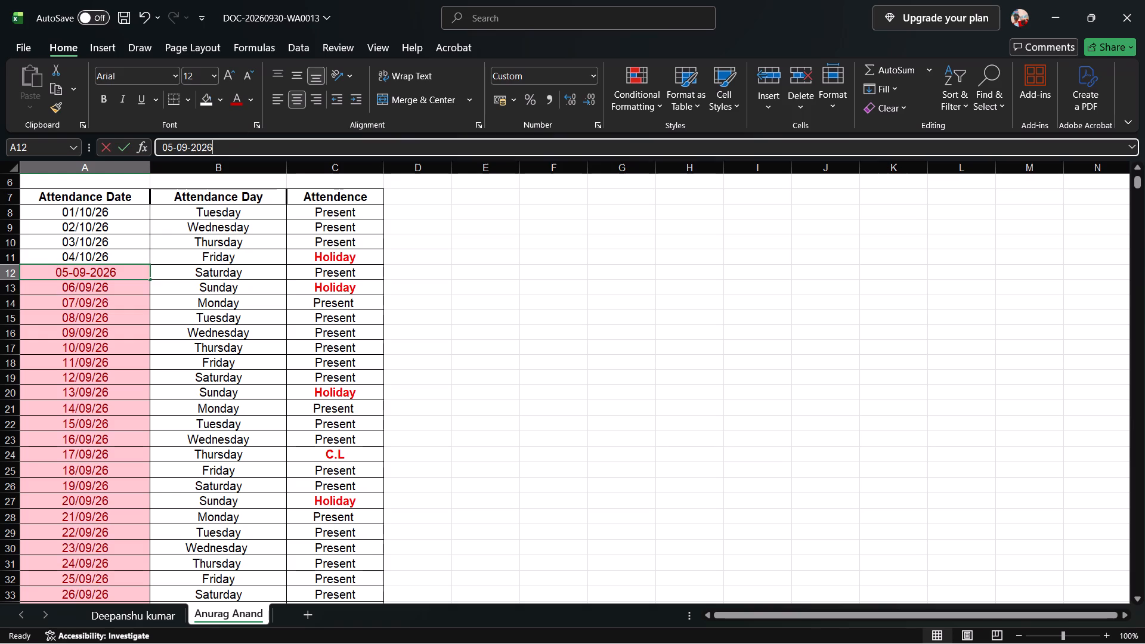
key("Left")
key("Left")
key("Left")
key("Left")
key("Left")
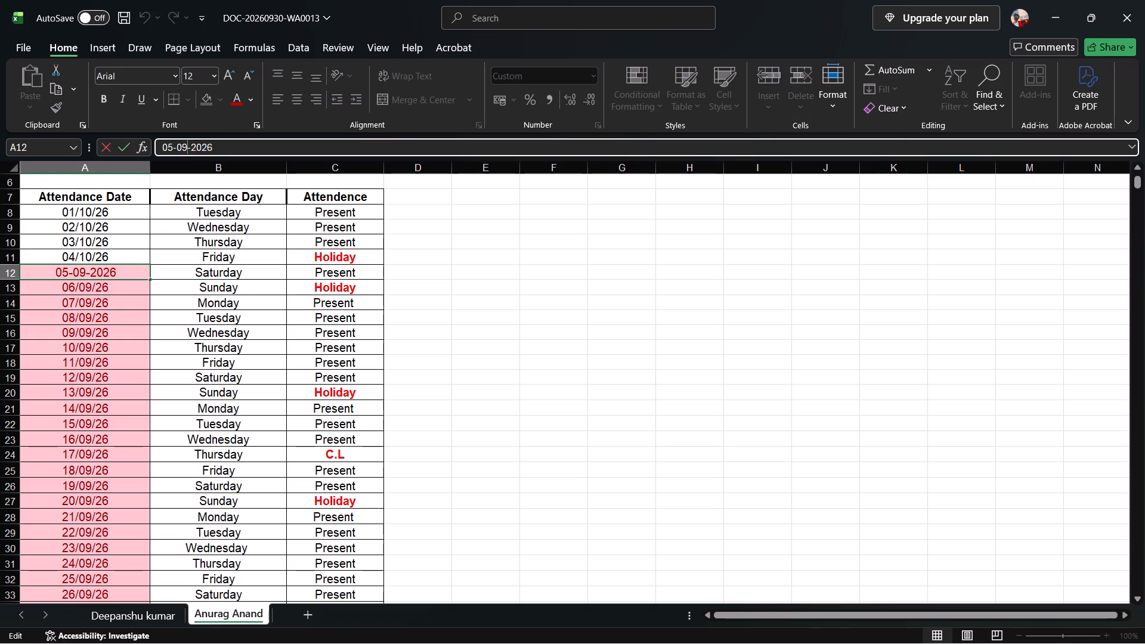
key("BackSpace")
key("BackSpace")
type("10")
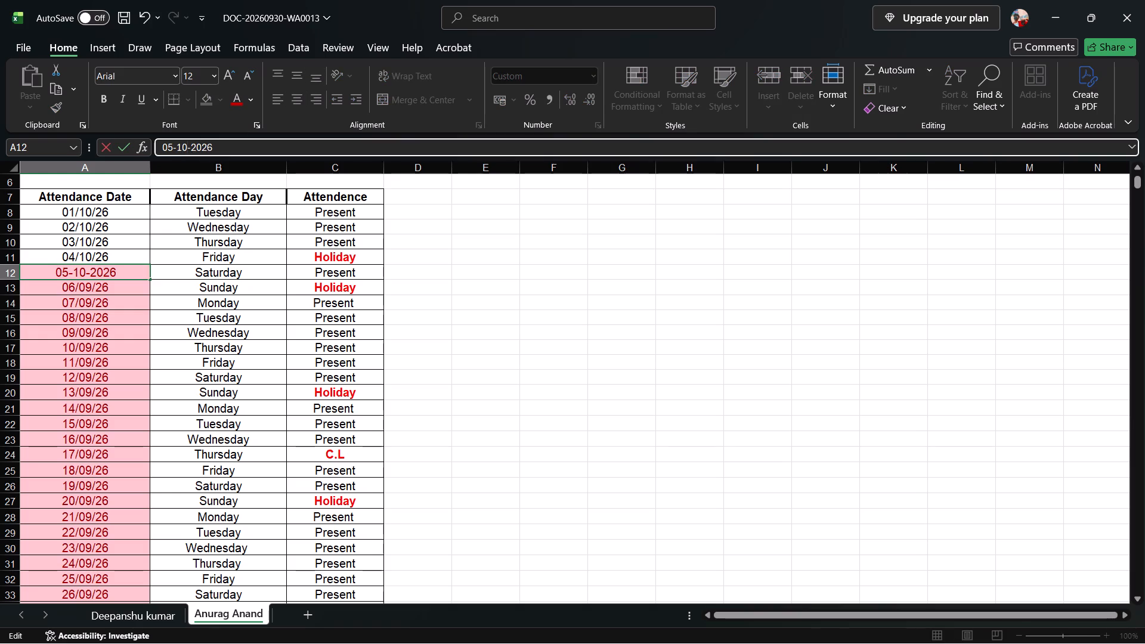
left_click(112, 288)
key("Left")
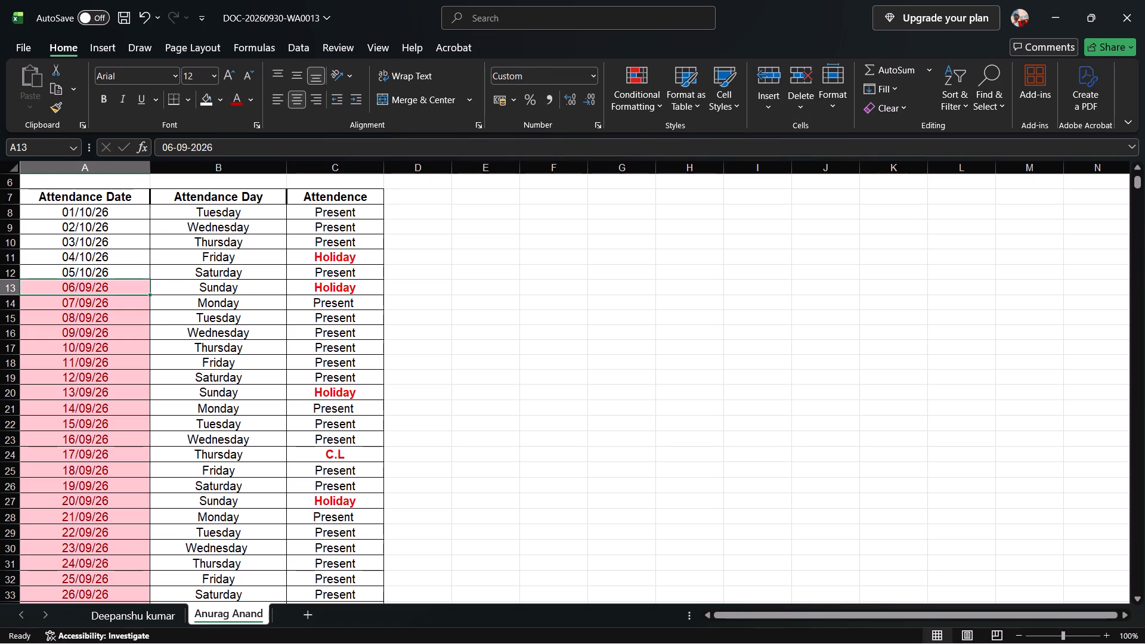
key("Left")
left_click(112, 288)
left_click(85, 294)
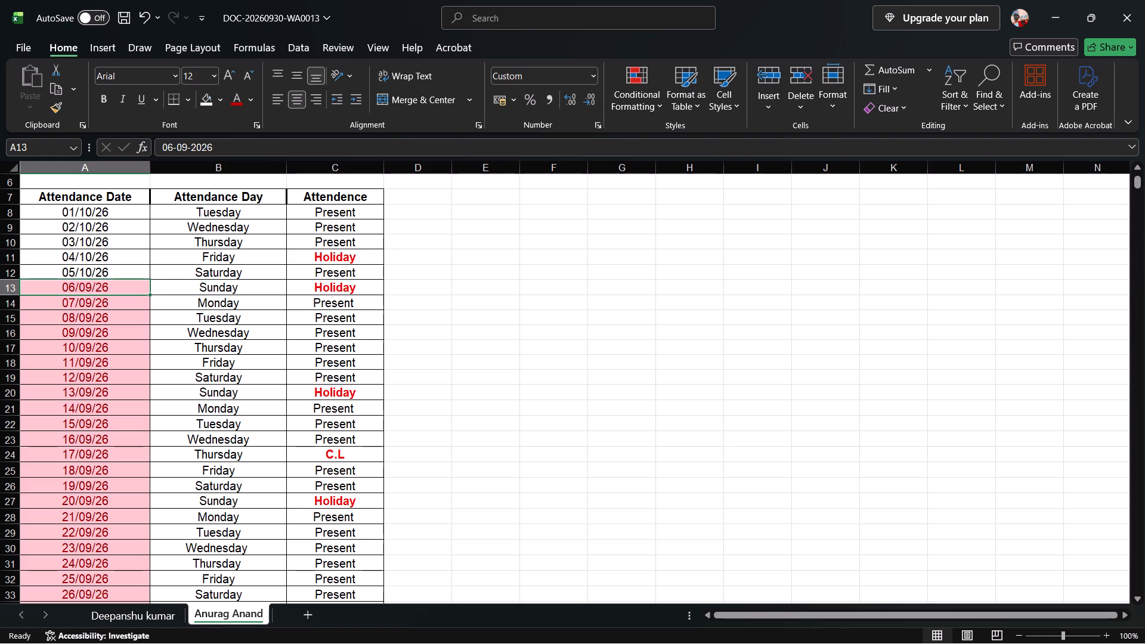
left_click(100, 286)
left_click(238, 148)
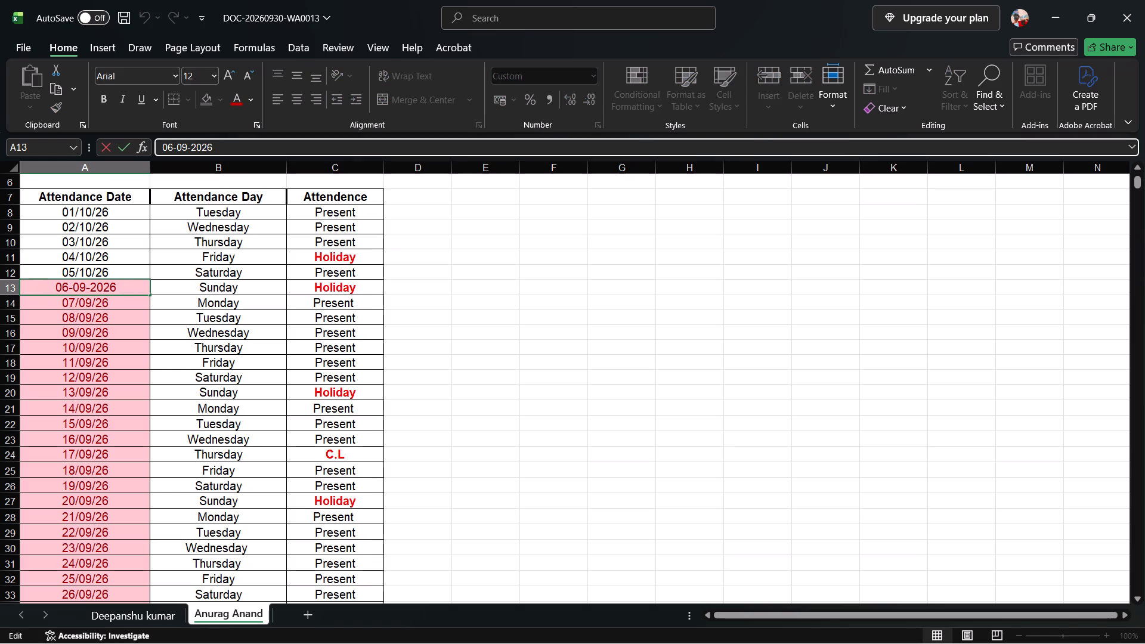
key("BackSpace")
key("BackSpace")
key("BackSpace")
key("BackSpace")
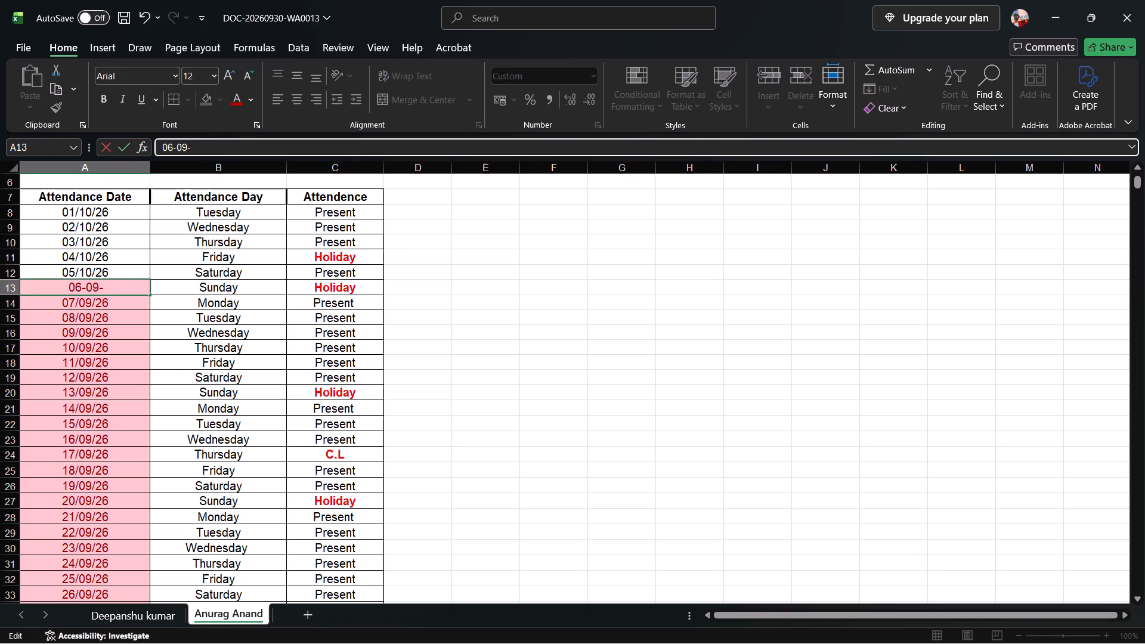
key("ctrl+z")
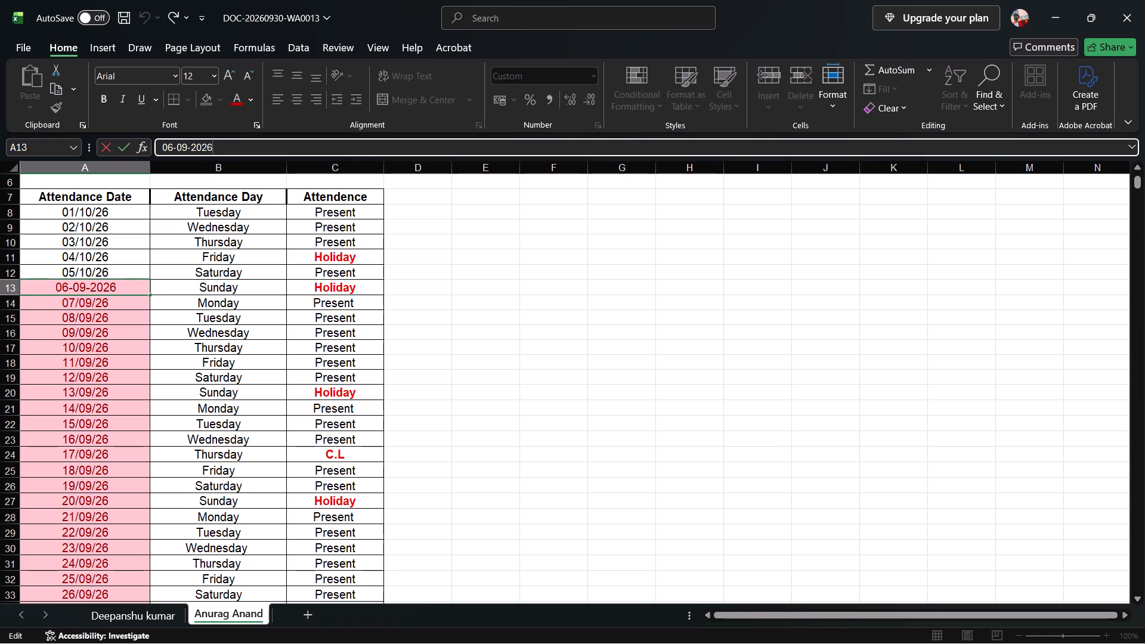
Change the month of the attendance date in A13 to 10, making it 06/10/26.
key("Left")
key("Left")
key("Left")
key("Left")
key("Left")
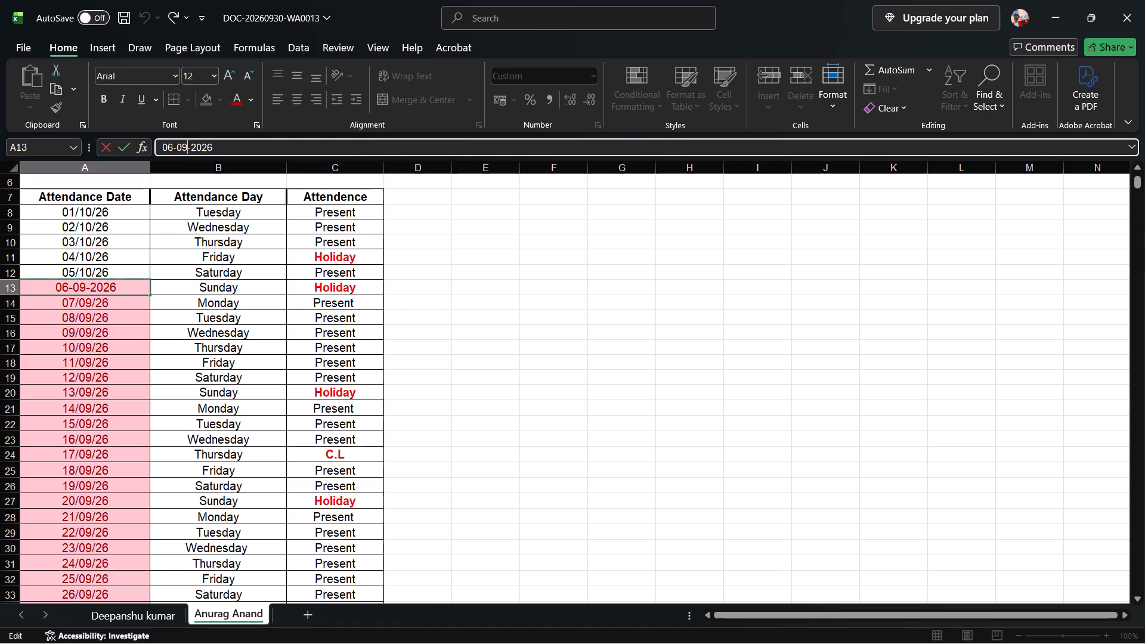
key("BackSpace")
key("BackSpace")
type("10")
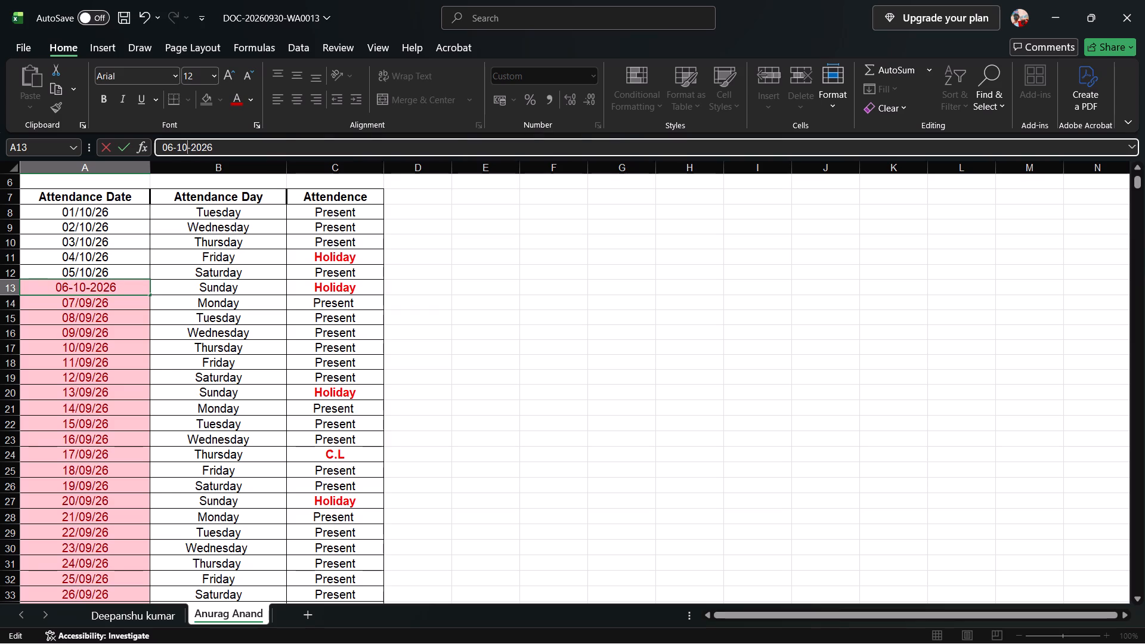
left_click(139, 295)
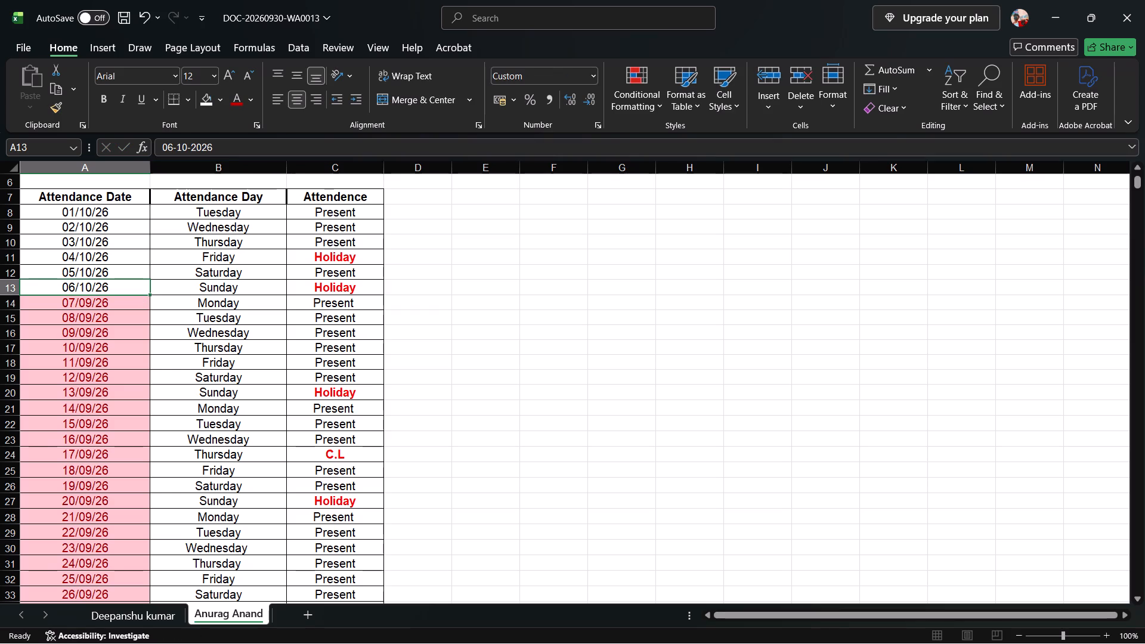
Change the month of the attendance date in A14 to 10, making it 07-10-2026.
left_click(100, 305)
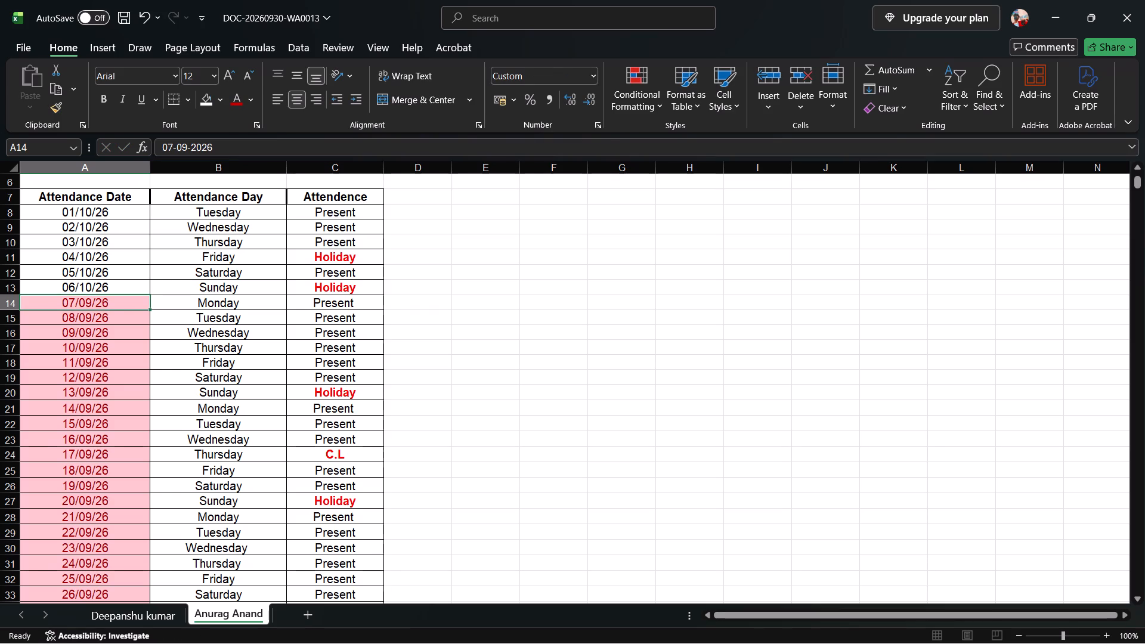
left_click(190, 141)
key("Left")
key("BackSpace")
key("BackSpace")
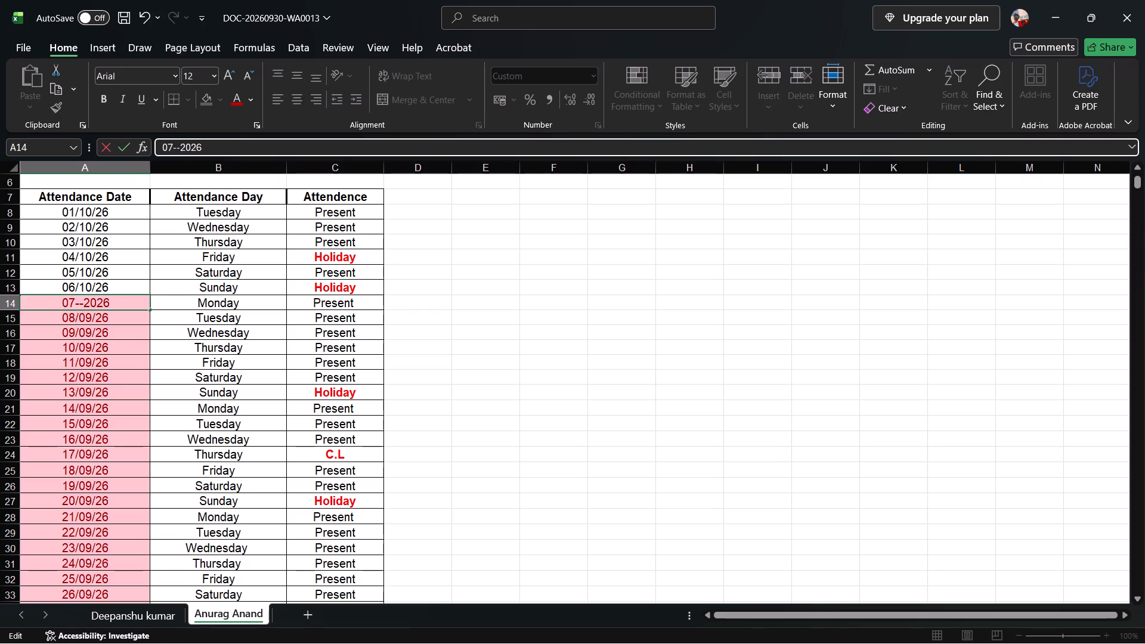
type("10")
left_click(129, 315)
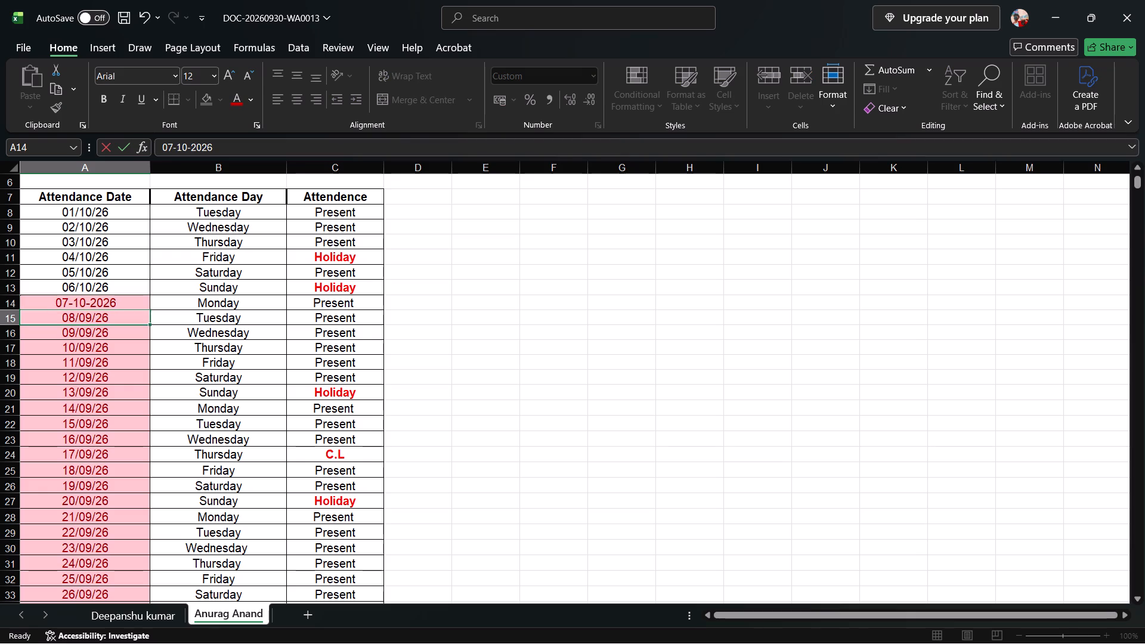
Change the month of the attendance date in A15 to 10, making it 08/10/26.
left_click(81, 319)
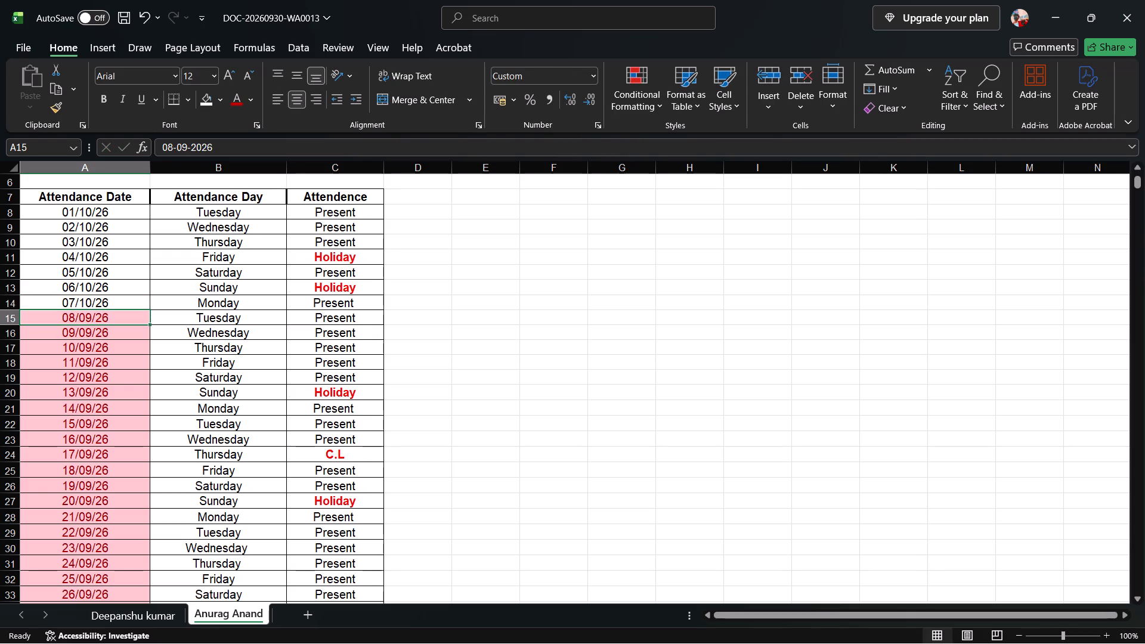
left_click(189, 149)
key("BackSpace")
key("BackSpace")
type("10")
left_click(107, 323)
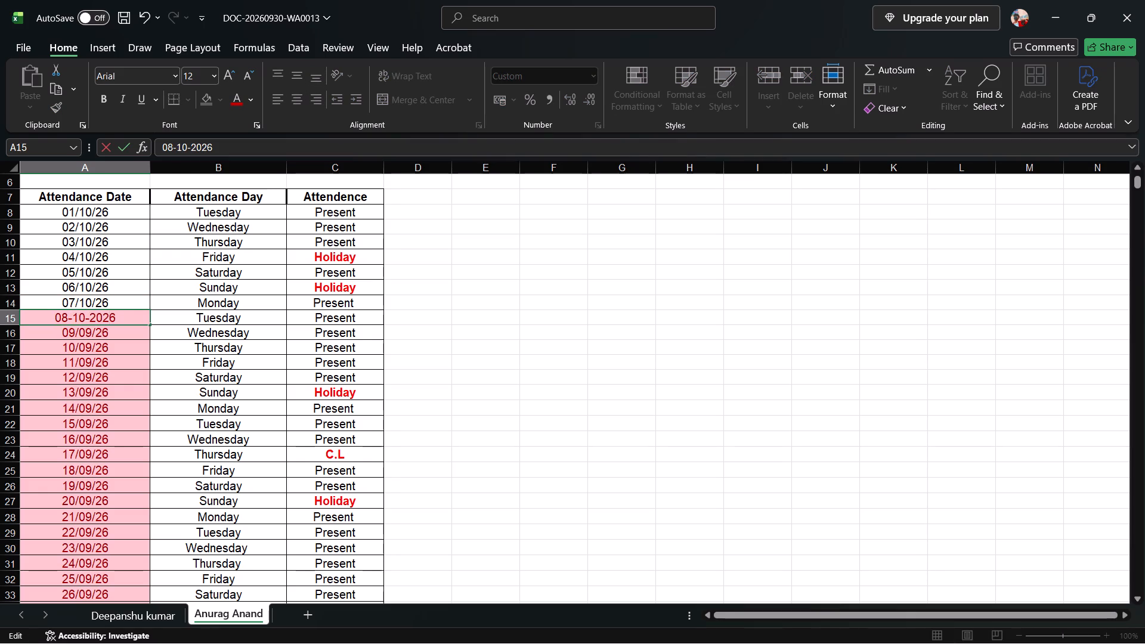
Change the month of the attendance date in A16 to 10, making it 09/10/26.
left_click(105, 332)
left_click(185, 144)
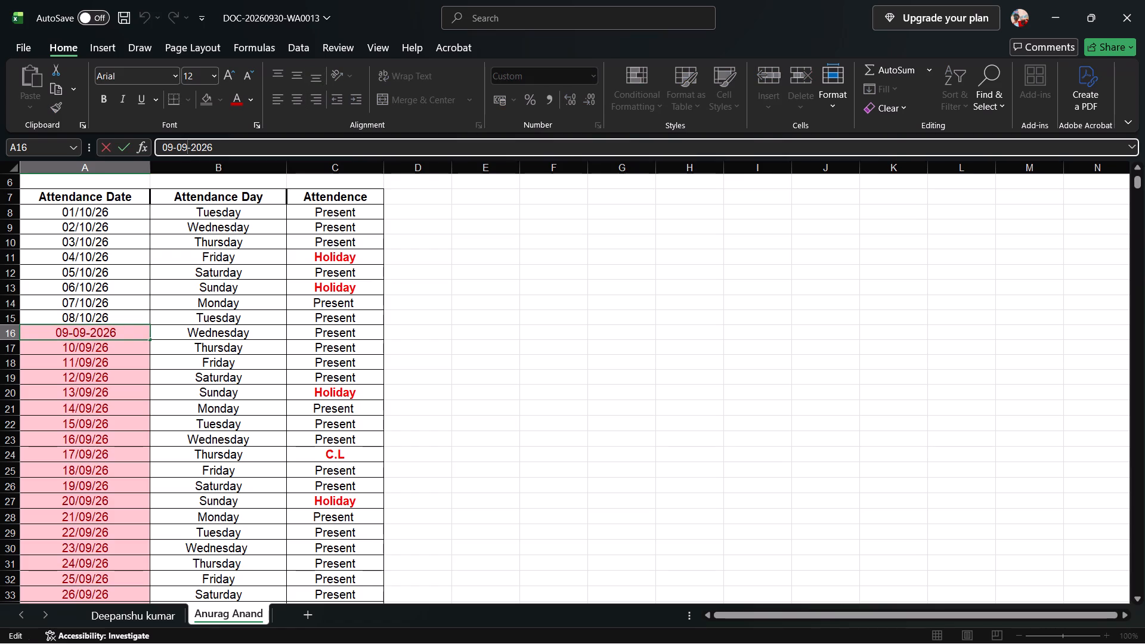
key("BackSpace")
key("BackSpace")
type("10")
Change the month of the attendance date in A17 to 10, making it 10/10/26.
left_click(96, 357)
left_click(99, 349)
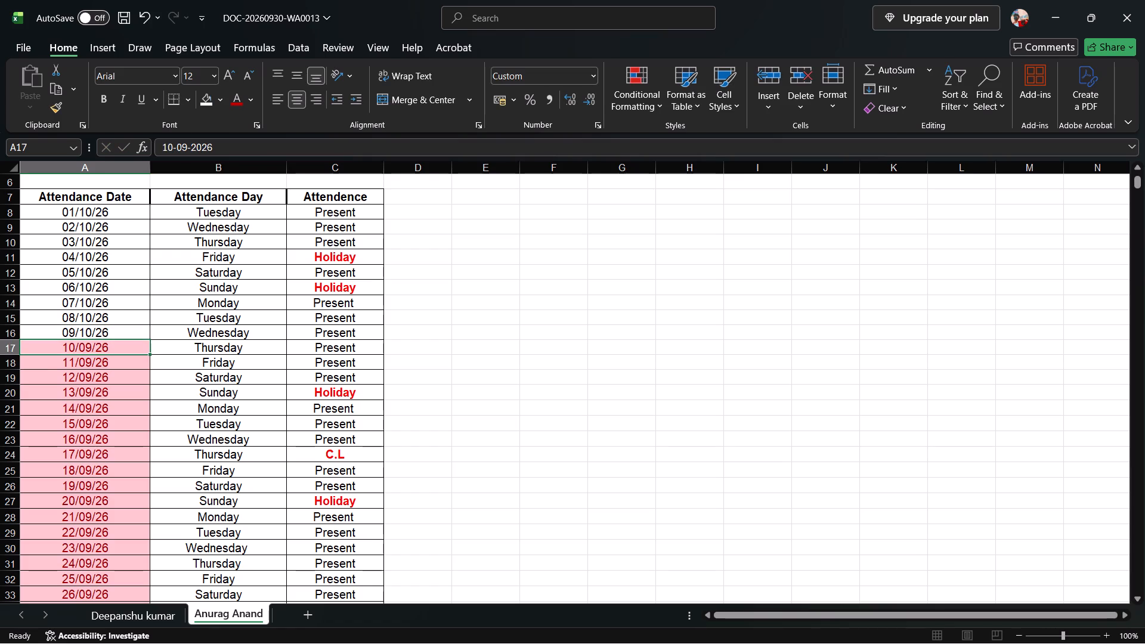
left_click(182, 144)
key("Right")
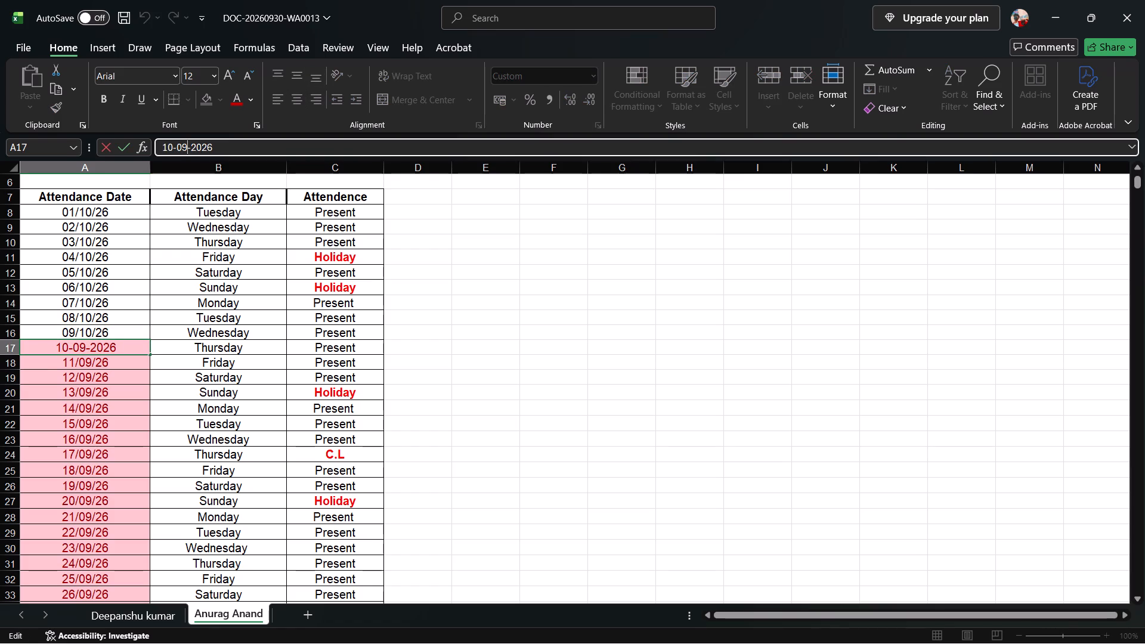
key("BackSpace")
key("BackSpace")
type("10")
left_click(112, 356)
left_click(186, 143)
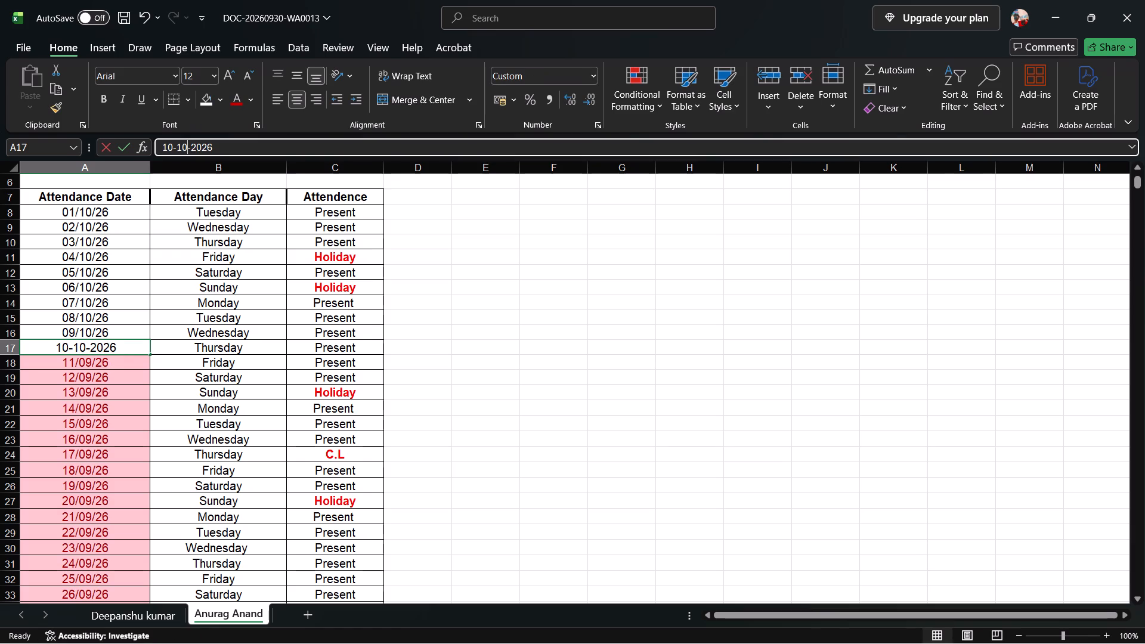
key("BackSpace")
key("BackSpace")
type("10")
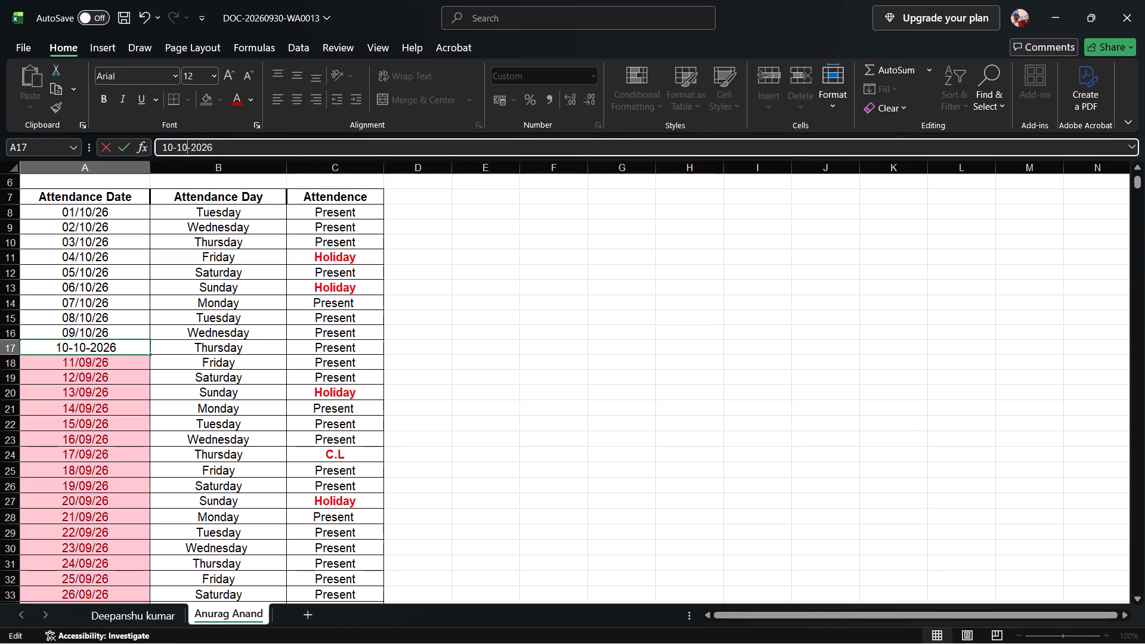
Change the month of the attendance date in A18 to 10, making it 11/10/26.
left_click(98, 365)
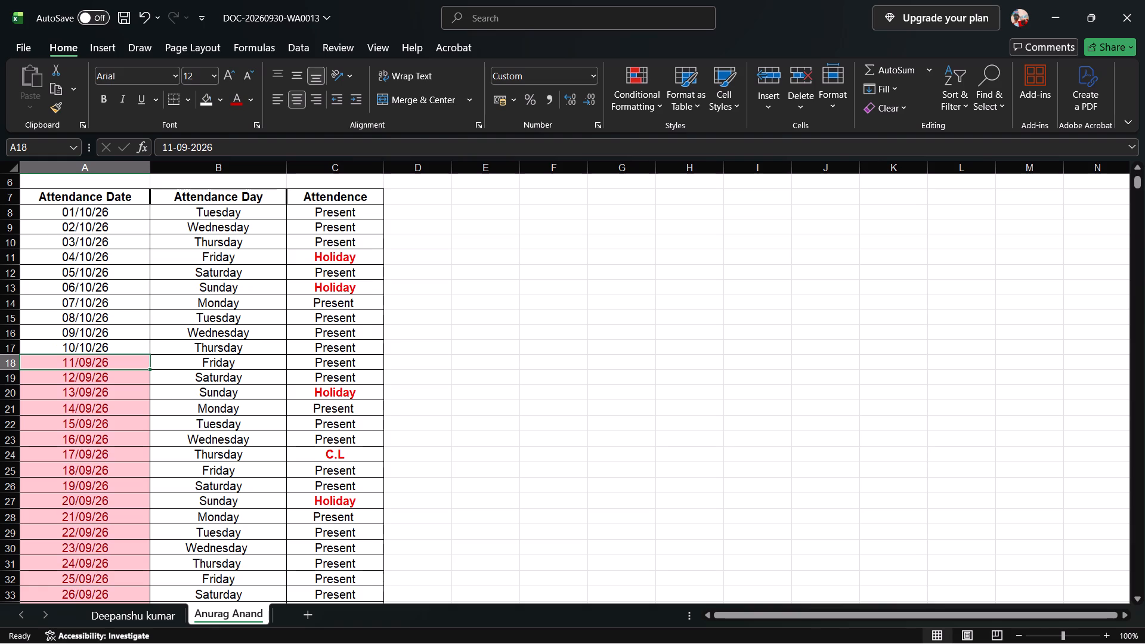
left_click(185, 143)
key("BackSpace")
key("BackSpace")
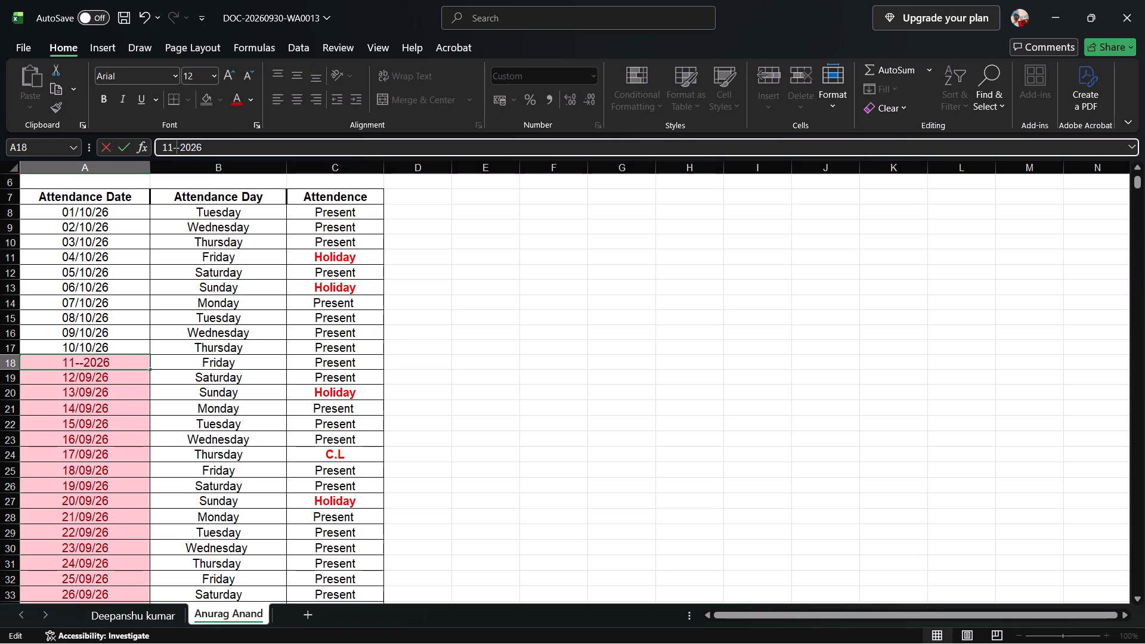
type("10")
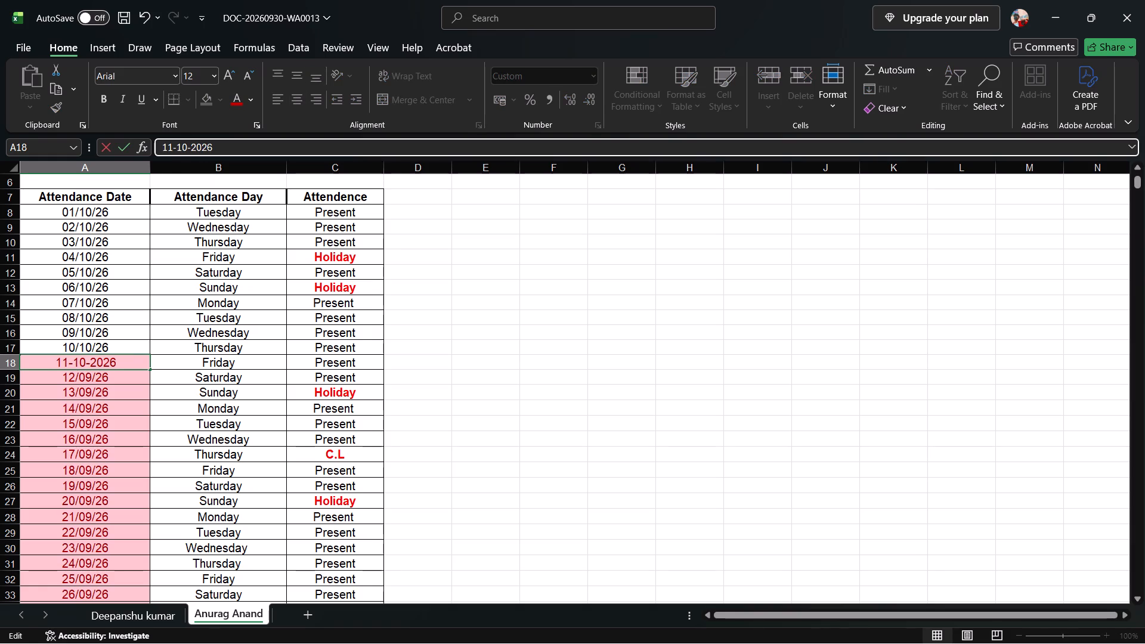
Change the month of the attendance date in A19 to 10, making it 12/10/26.
left_click(113, 381)
left_click(174, 144)
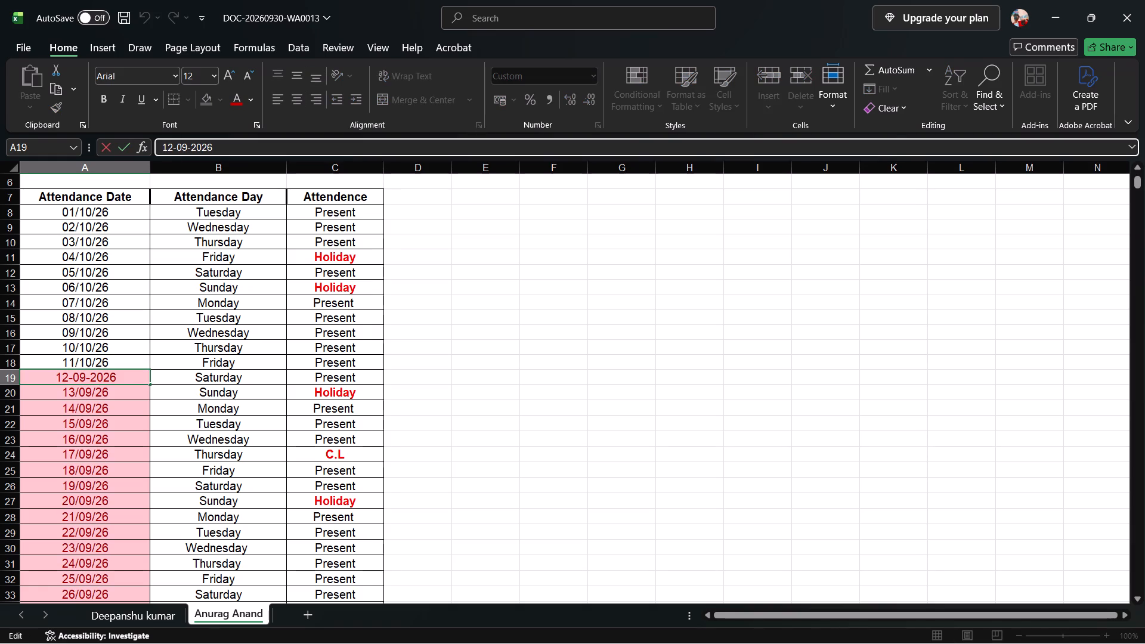
key("Right")
key("Right")
key("Right")
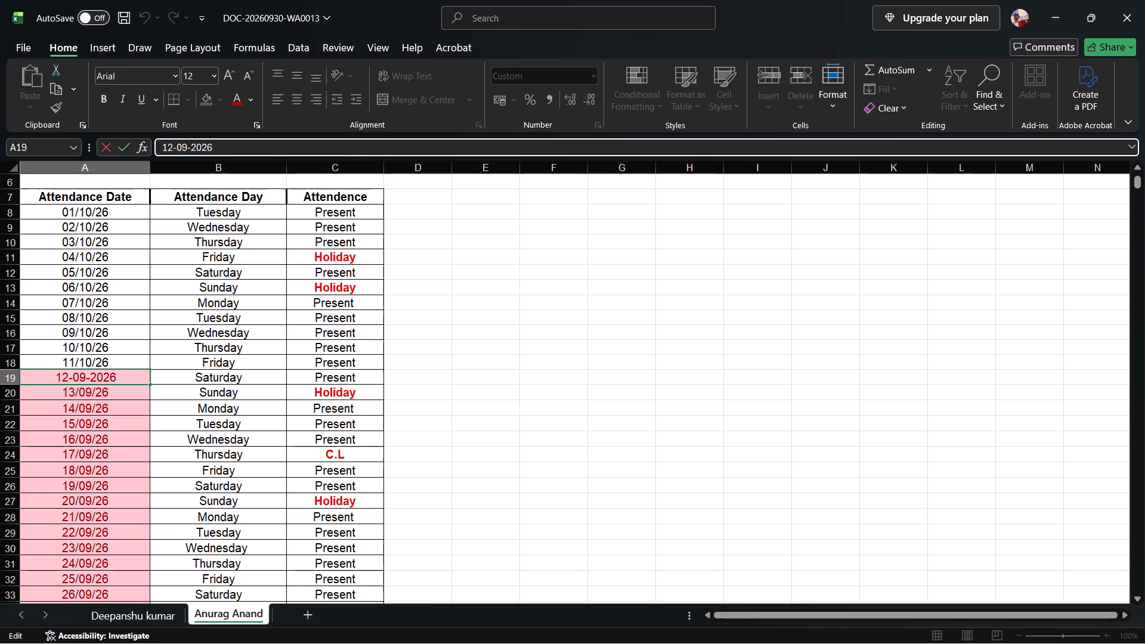
key("BackSpace")
key("BackSpace")
type("10")
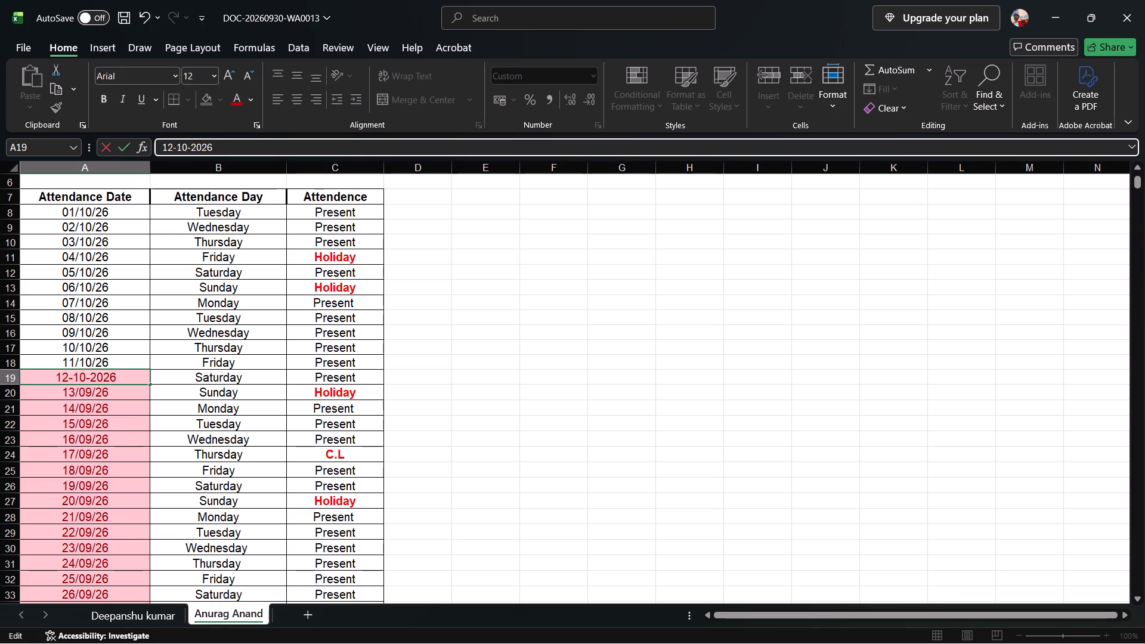
Change the month of the attendance date in A20 to 10, making it 13/10/26.
left_click(111, 392)
left_click(182, 138)
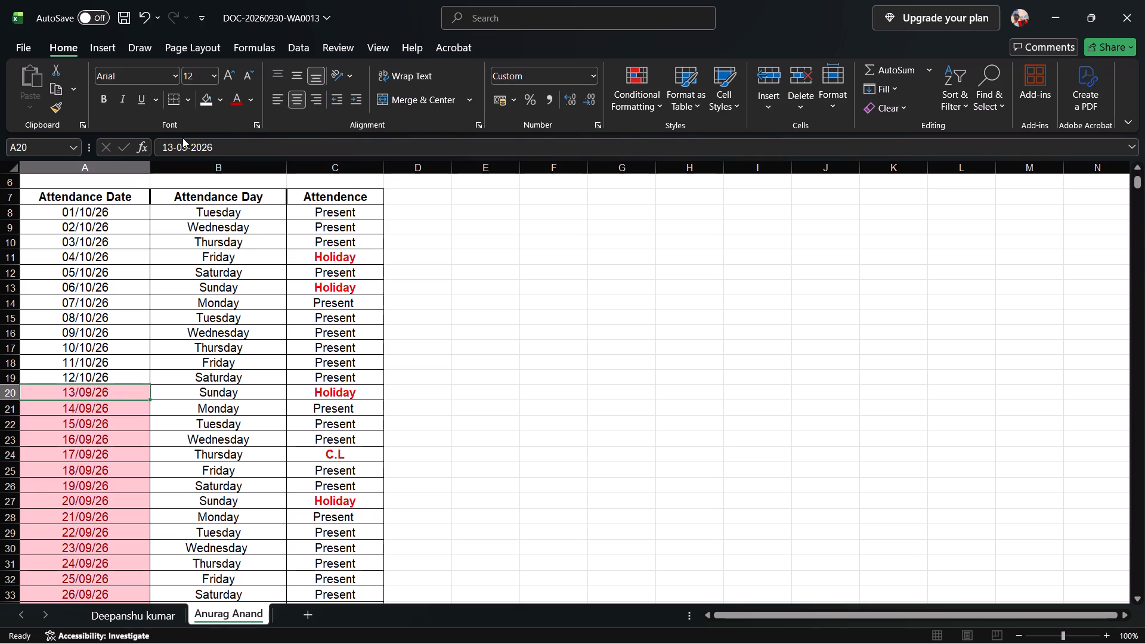
left_click(193, 141)
key("Left")
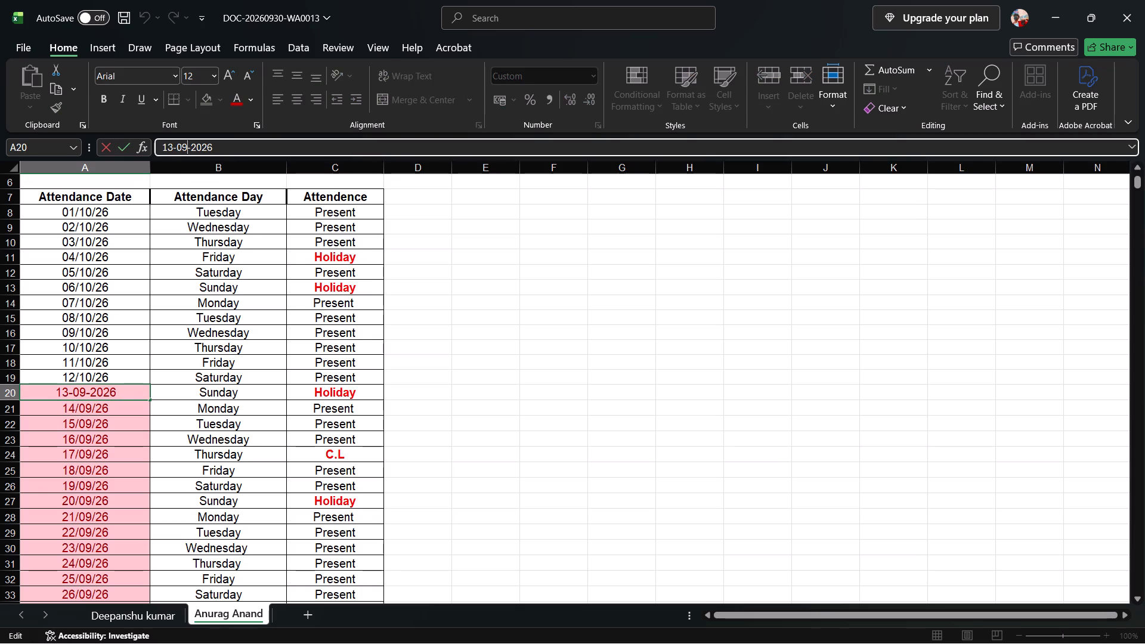
key("BackSpace")
key("BackSpace")
type("10")
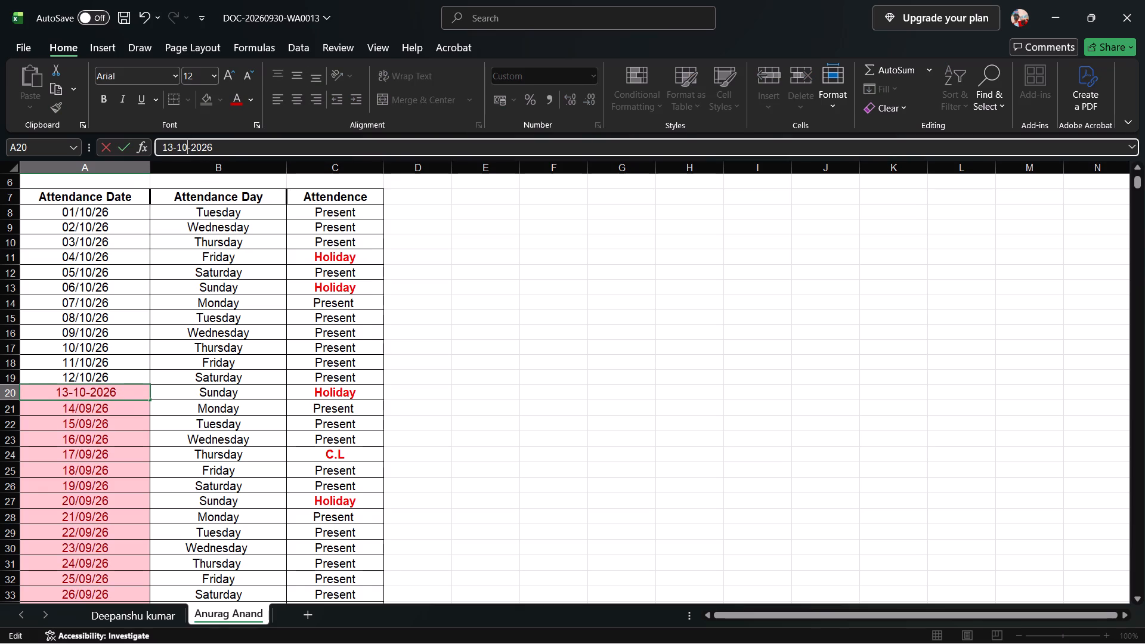
Change the month of the attendance date in A21 to 10, making it 14/10/26.
left_click(110, 413)
left_click(191, 138)
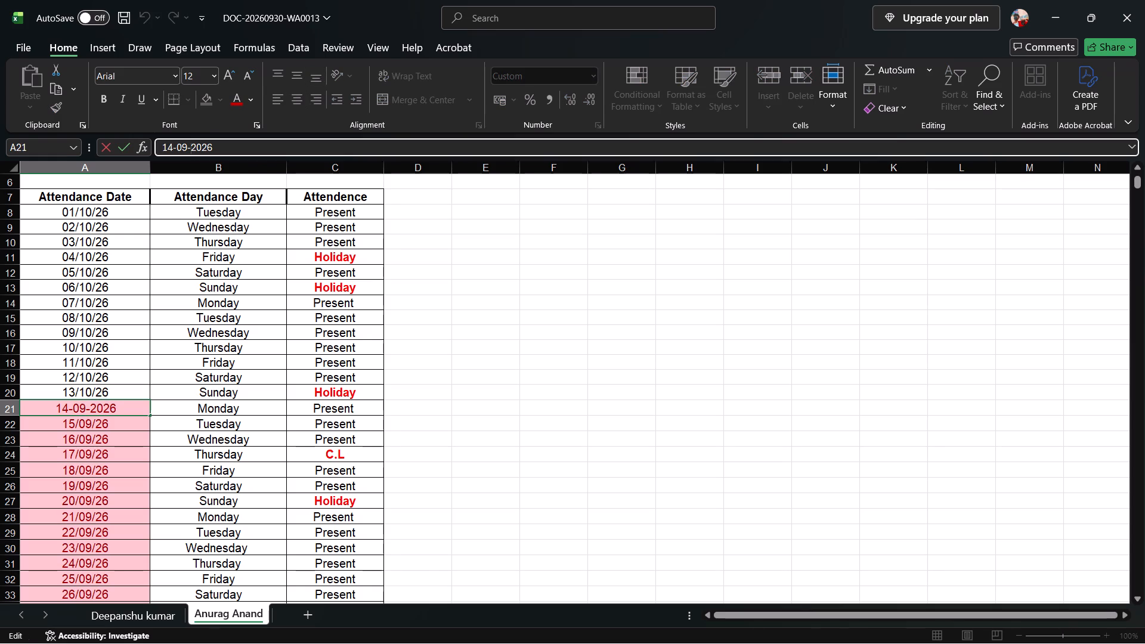
key("Left")
key("BackSpace")
key("BackSpace")
type("10")
Change the month of the attendance date in A22 to 10, making it 15/10/26.
left_click(116, 423)
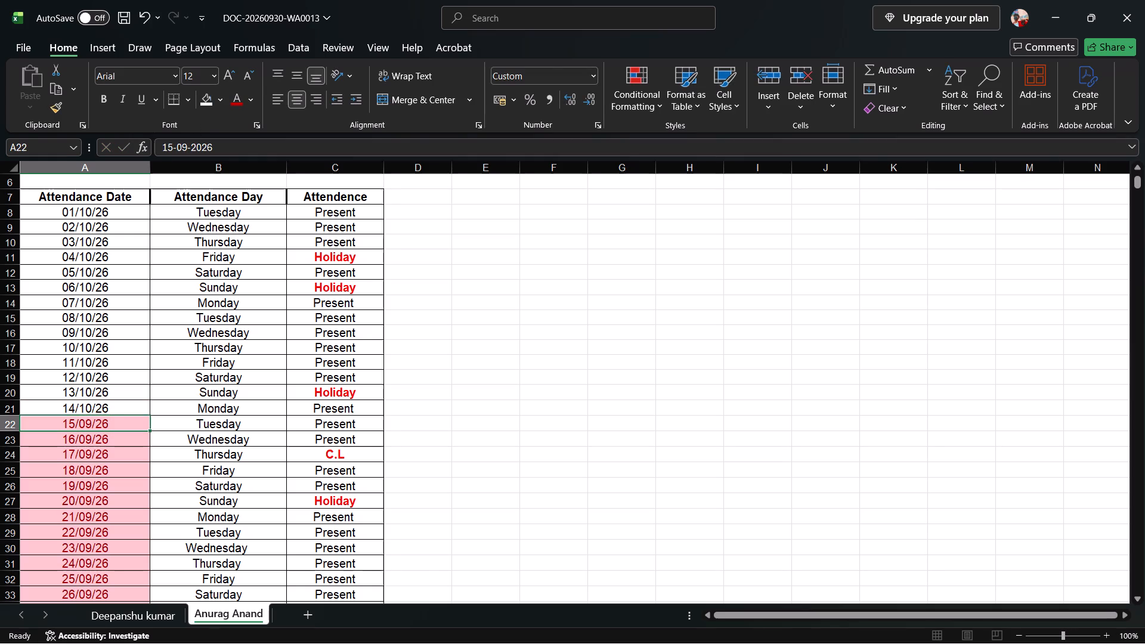
left_click(192, 140)
key("Left")
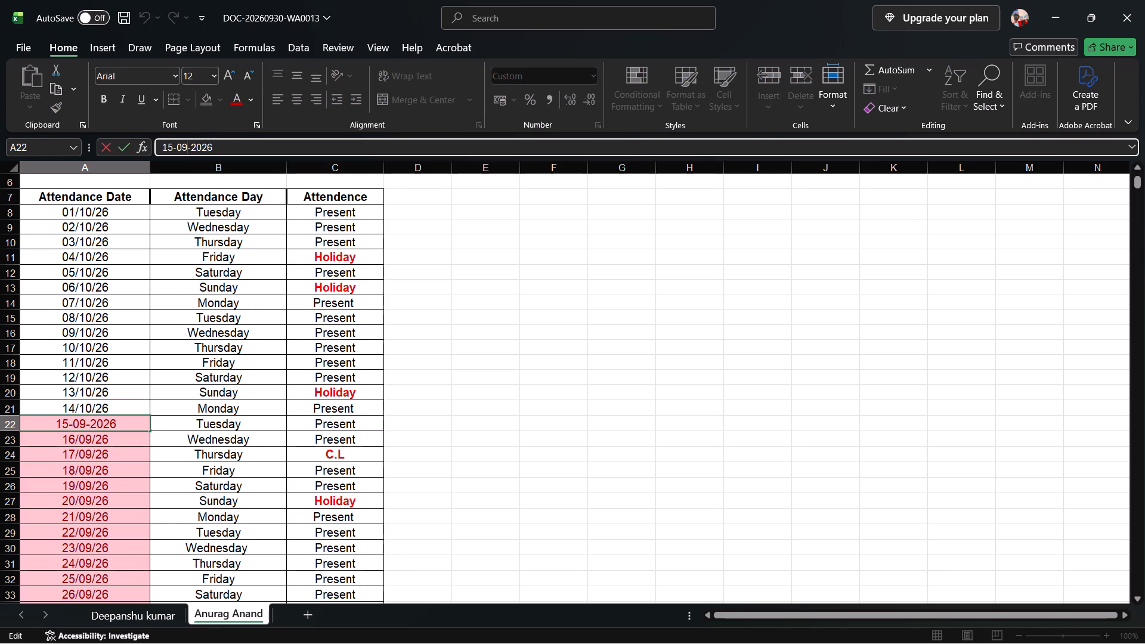
key("BackSpace")
key("BackSpace")
type("10")
Change the month of the attendance date in A23 to 10, making it 16/10/26.
left_click(95, 439)
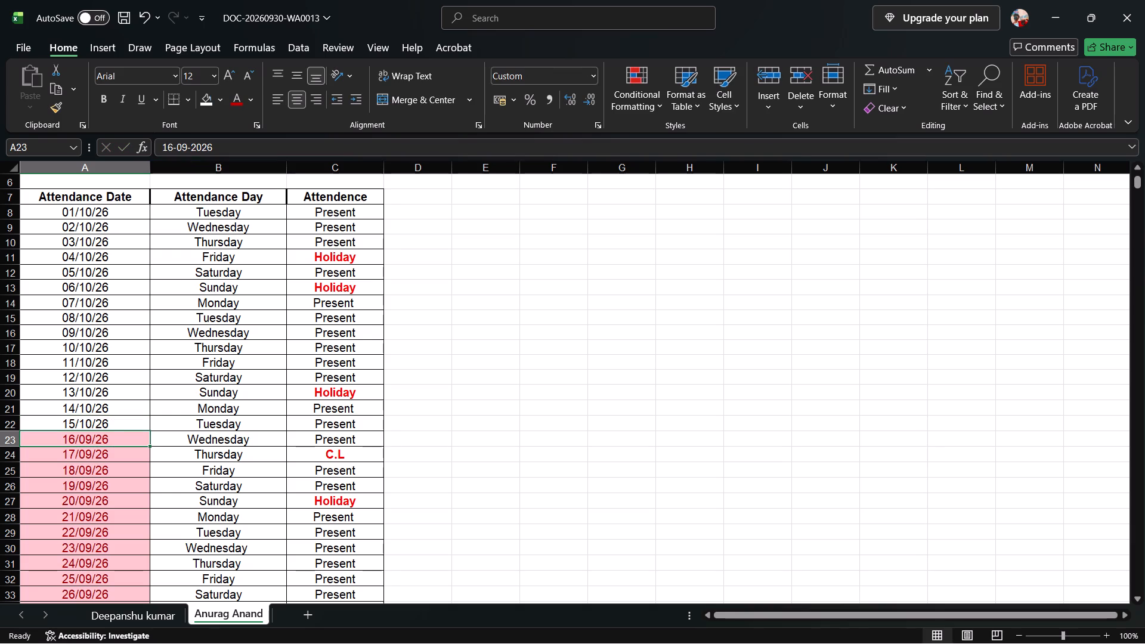
left_click(184, 156)
key("Right")
key("BackSpace")
key("BackSpace")
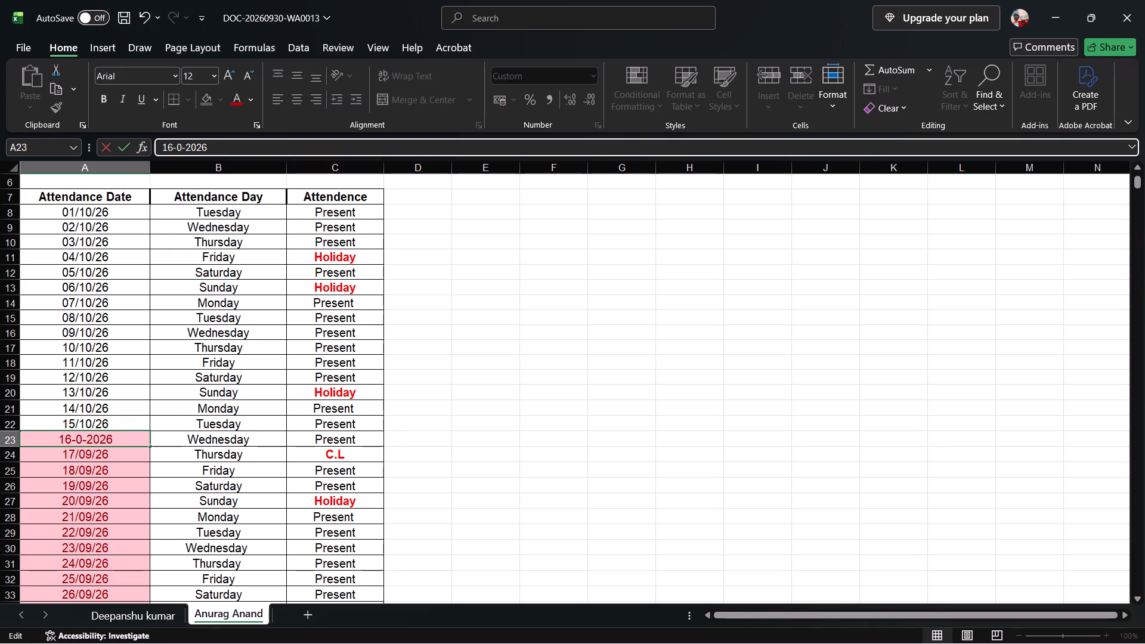
key("1")
key("0")
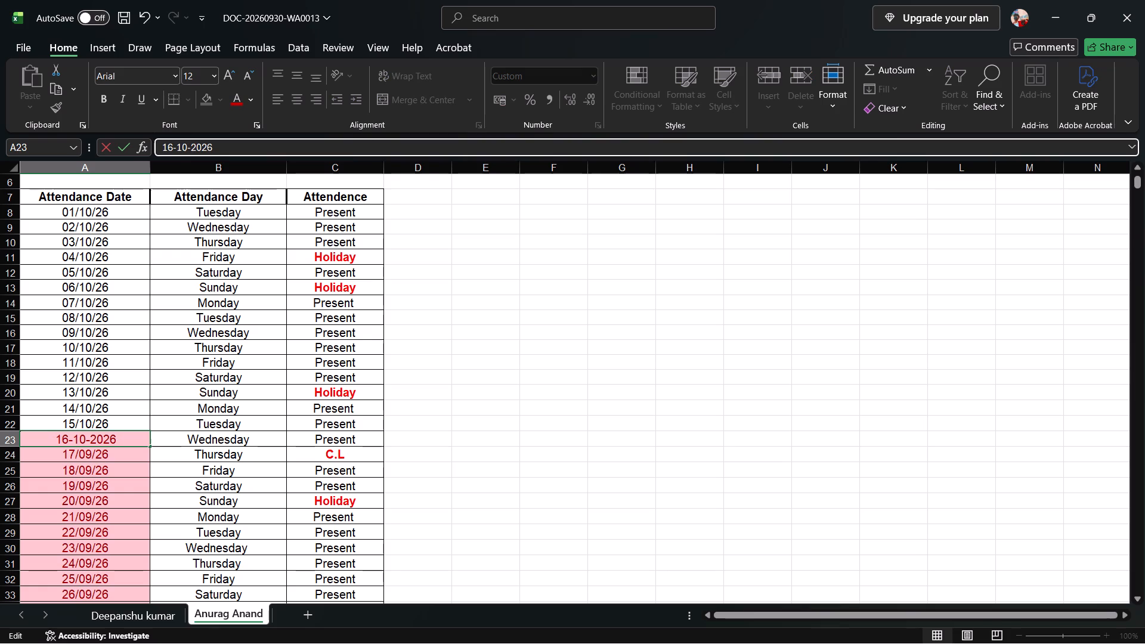
Change the month of the attendance date in A24 to 10, making it 17/10/26.
left_click(100, 462)
left_click(100, 459)
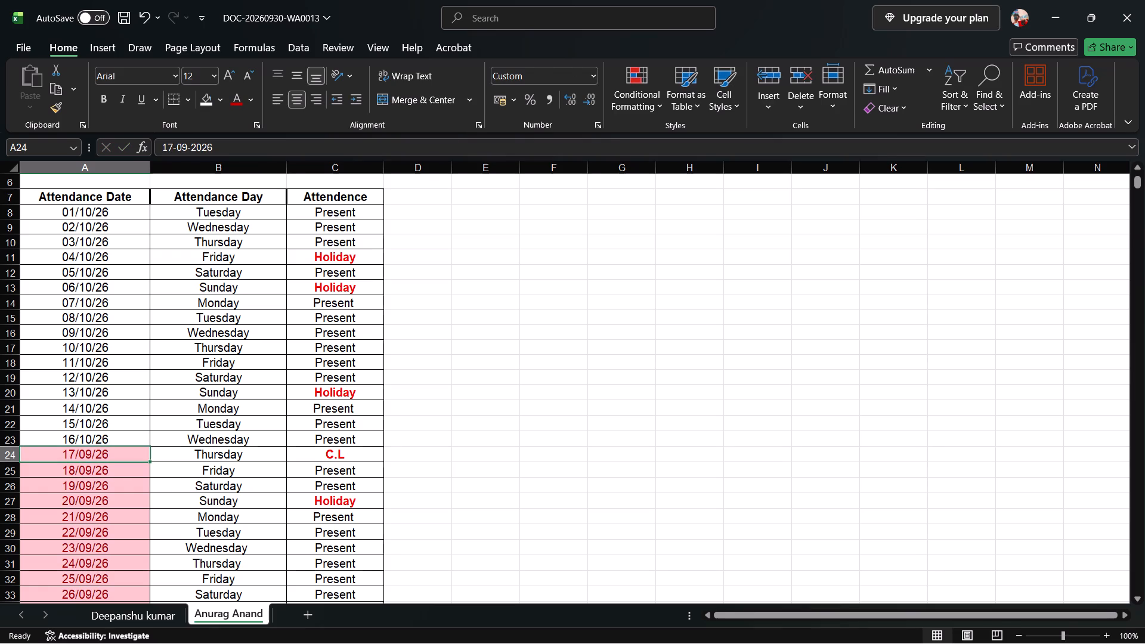
left_click(189, 144)
key("BackSpace")
key("BackSpace")
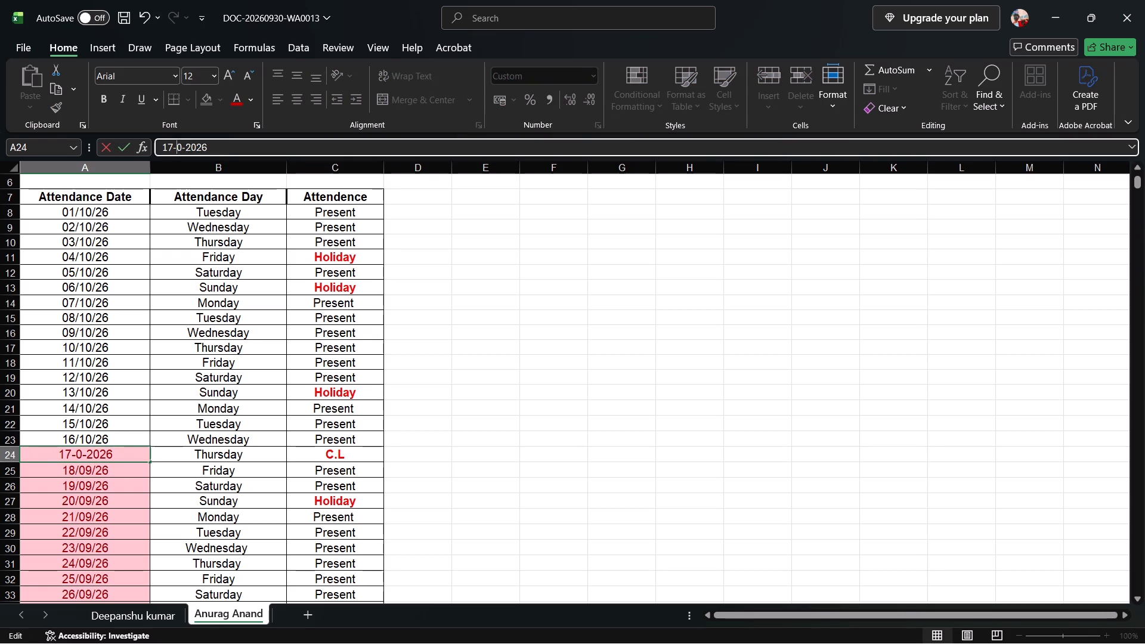
type("10")
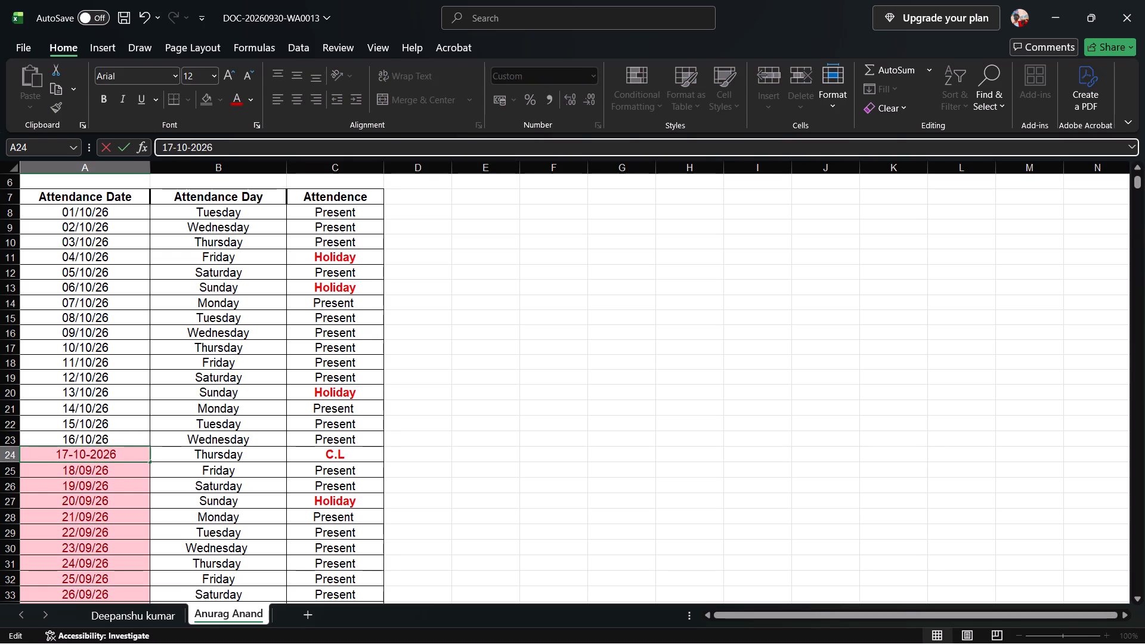
Change the month of the attendance date in A25 to 10, making it 18/10/26.
left_click(95, 470)
left_click(188, 147)
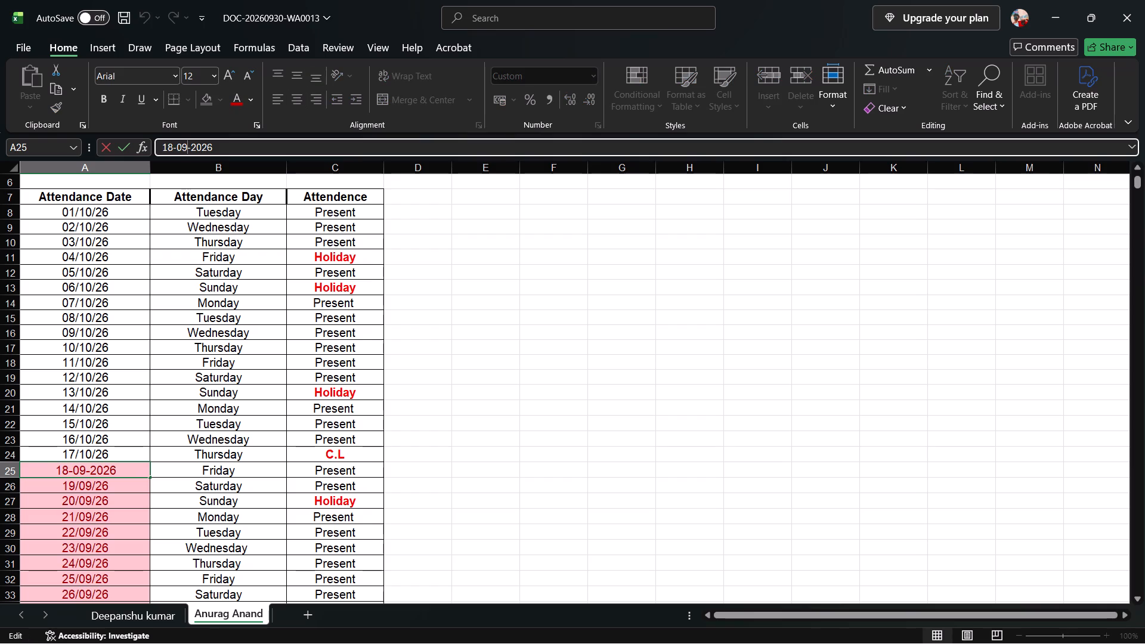
key("BackSpace")
key("BackSpace")
type("10")
Change the month of the attendance date in A26 to 10, making it 19/10/26.
left_click(86, 491)
left_click(185, 151)
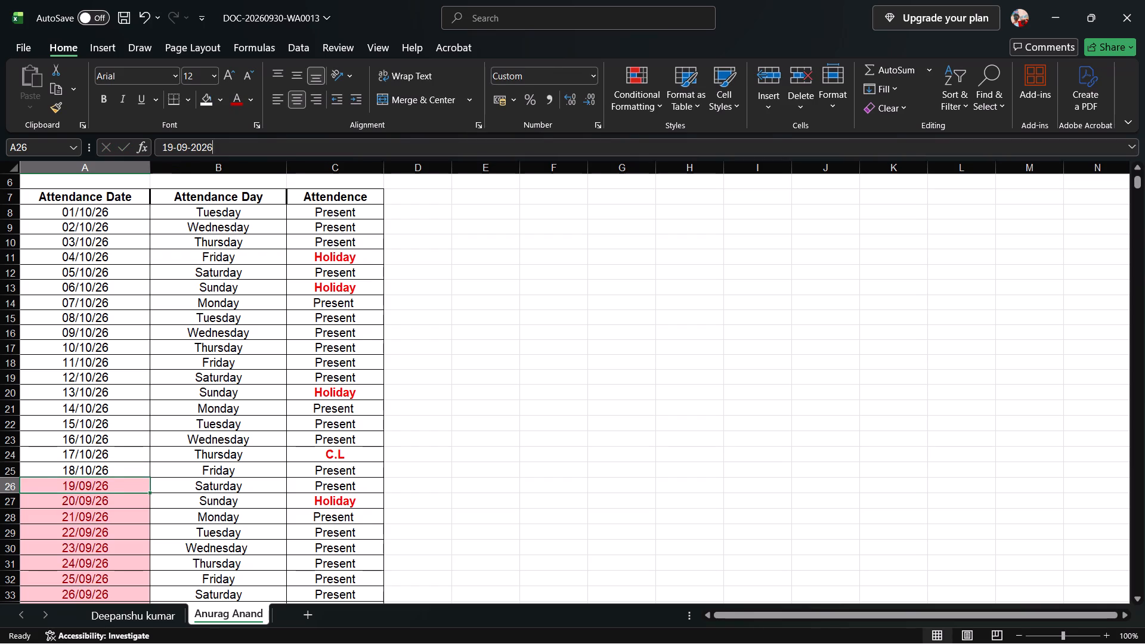
key("BackSpace")
key("BackSpace")
type("10")
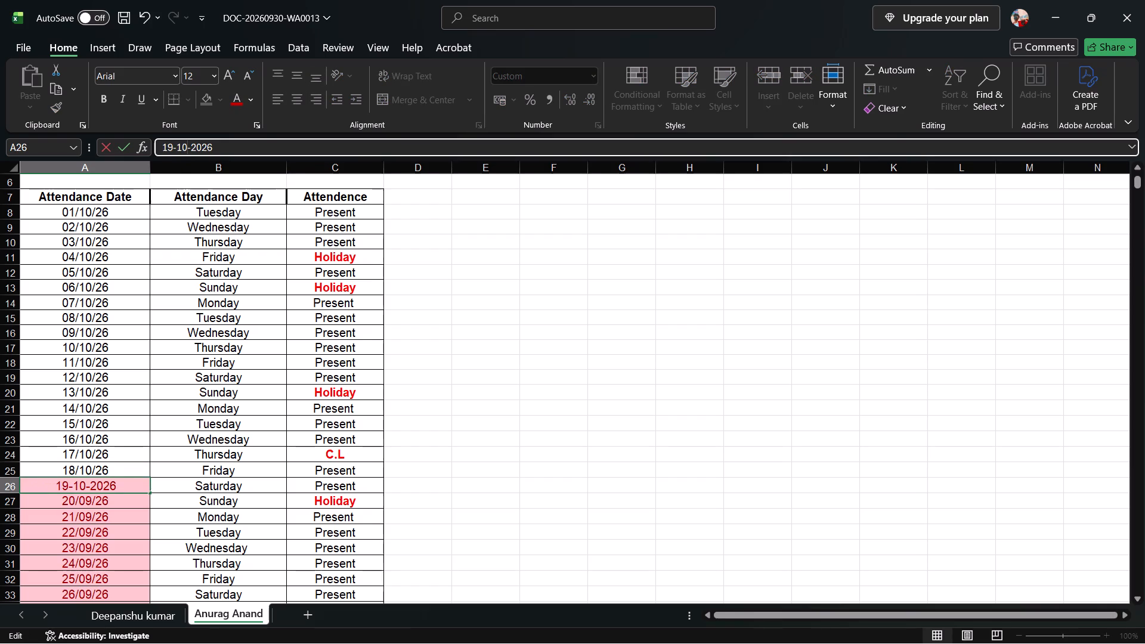
Change the month of the attendance date in A27 to 10, making it 20/10/26.
left_click(98, 516)
left_click_drag(106, 485, 109, 498)
left_click(109, 498)
left_click(196, 141)
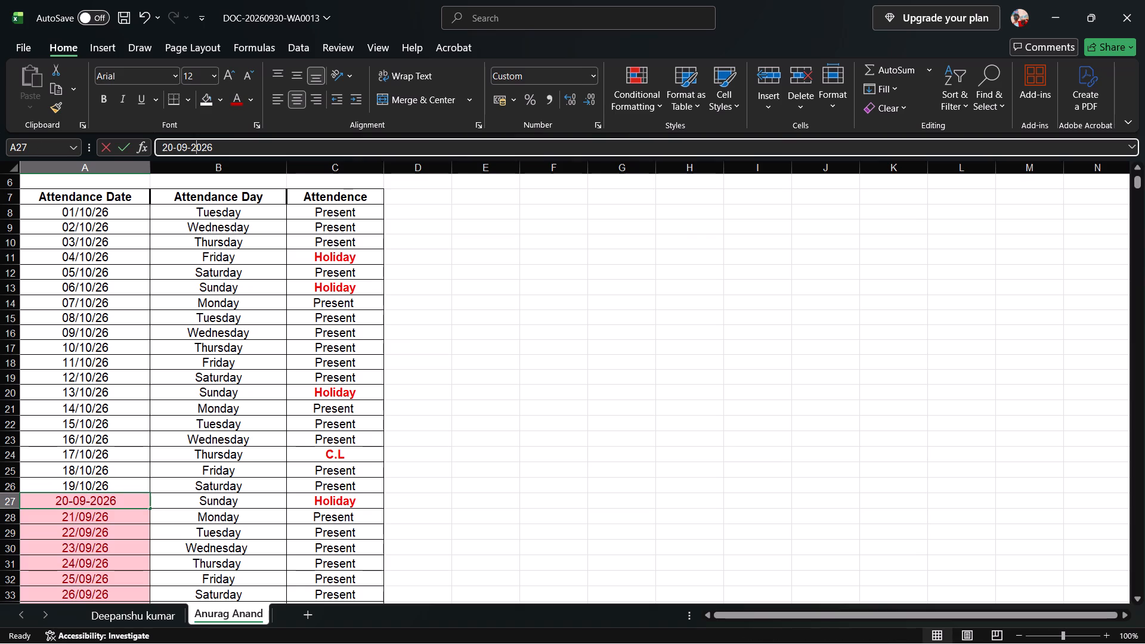
key("Left")
key("Left")
key("Left")
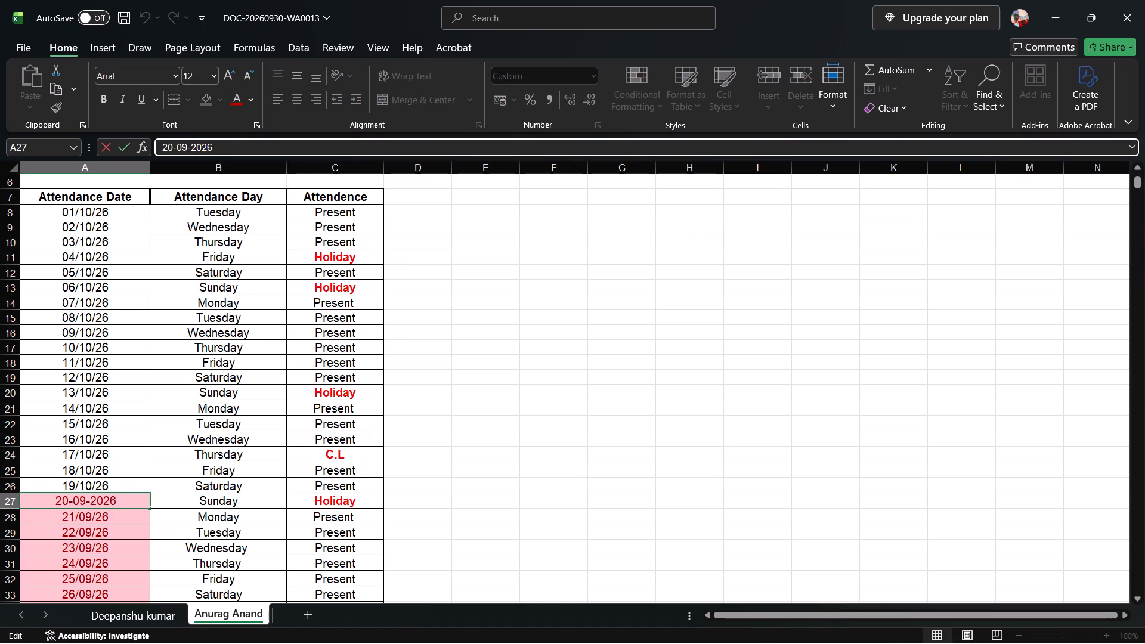
key("Right")
key("BackSpace")
key("Left")
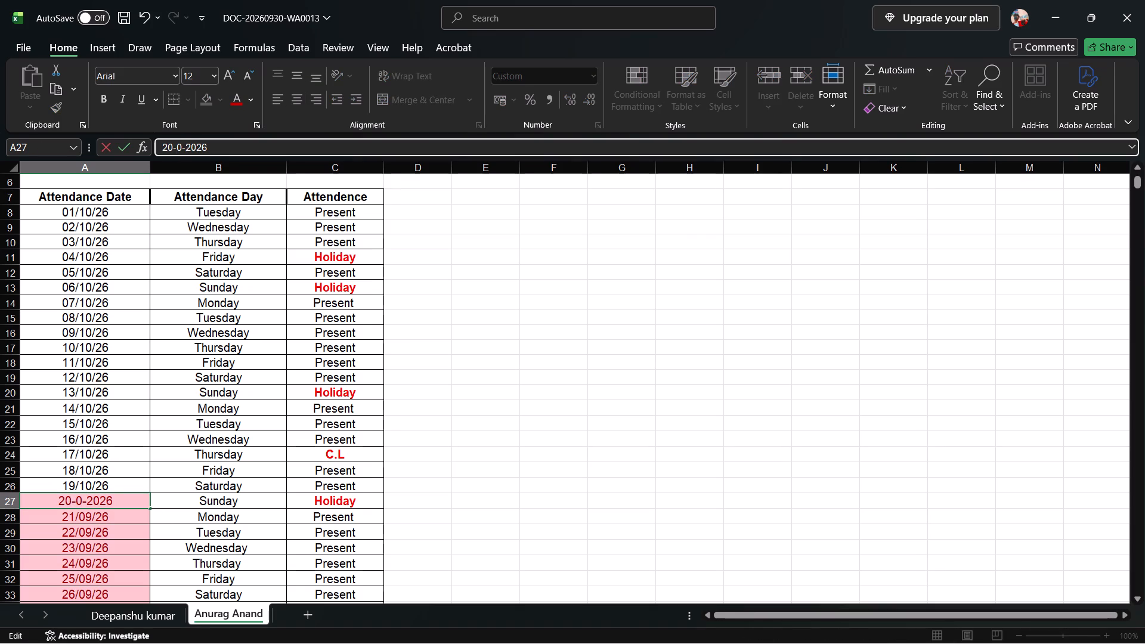
key("1")
Change the month of the attendance date in A28 to 10, making it 21/10/26.
left_click(110, 519)
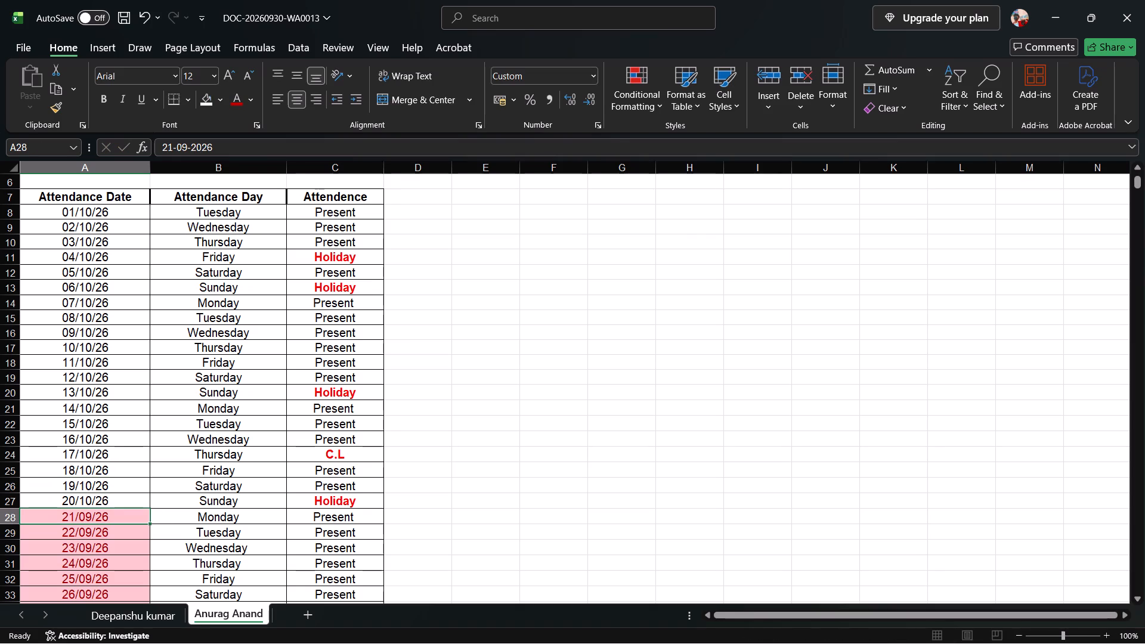
left_click(182, 141)
key("Right")
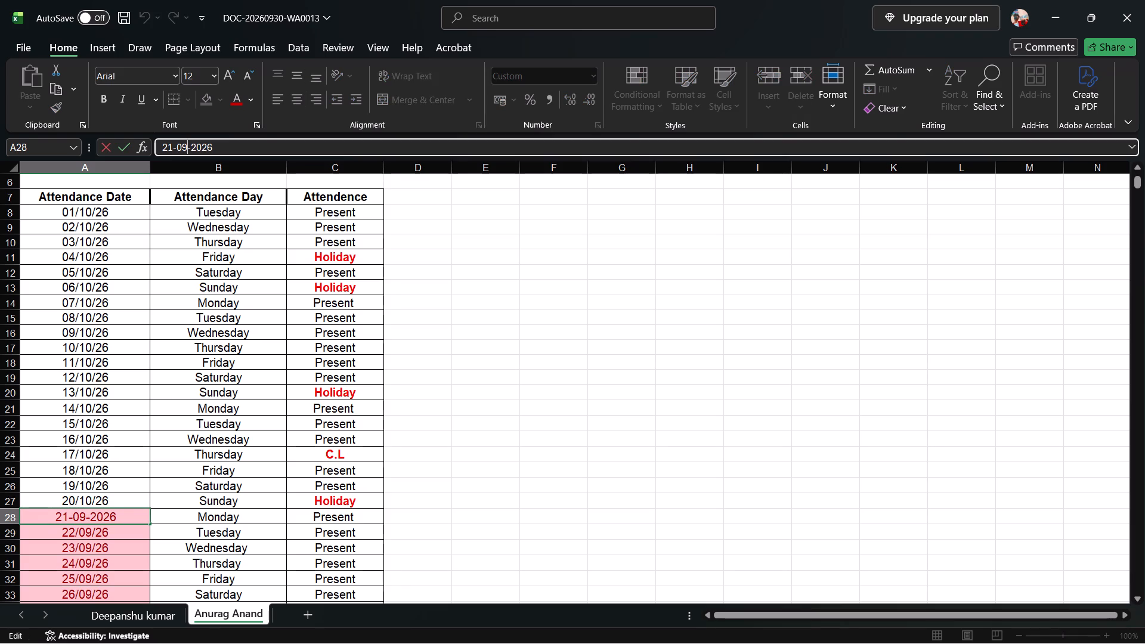
key("BackSpace")
key("Left")
key("1")
left_click(107, 524)
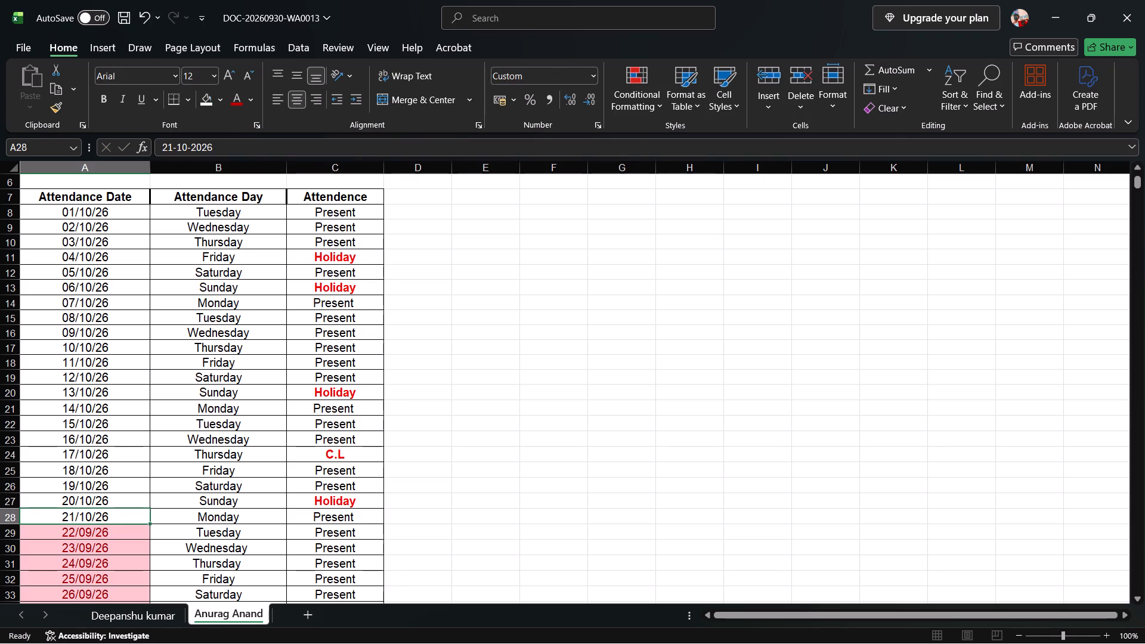
left_click(187, 146)
left_click(70, 544)
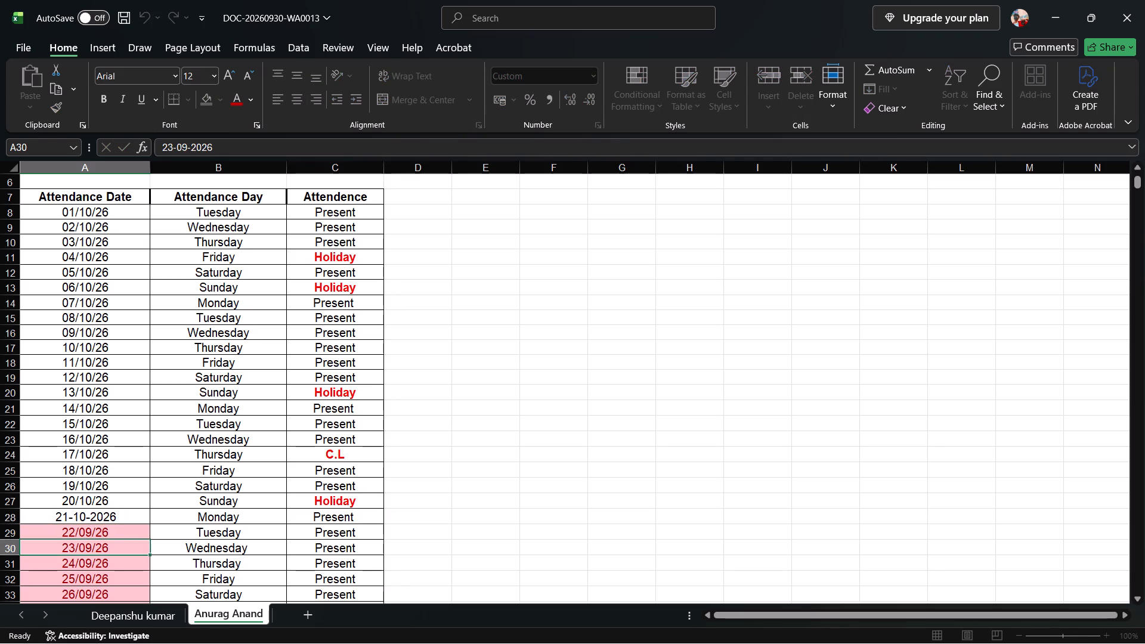
Change the month of the attendance date in A29 to 10, making it 22/10/26.
left_click(81, 535)
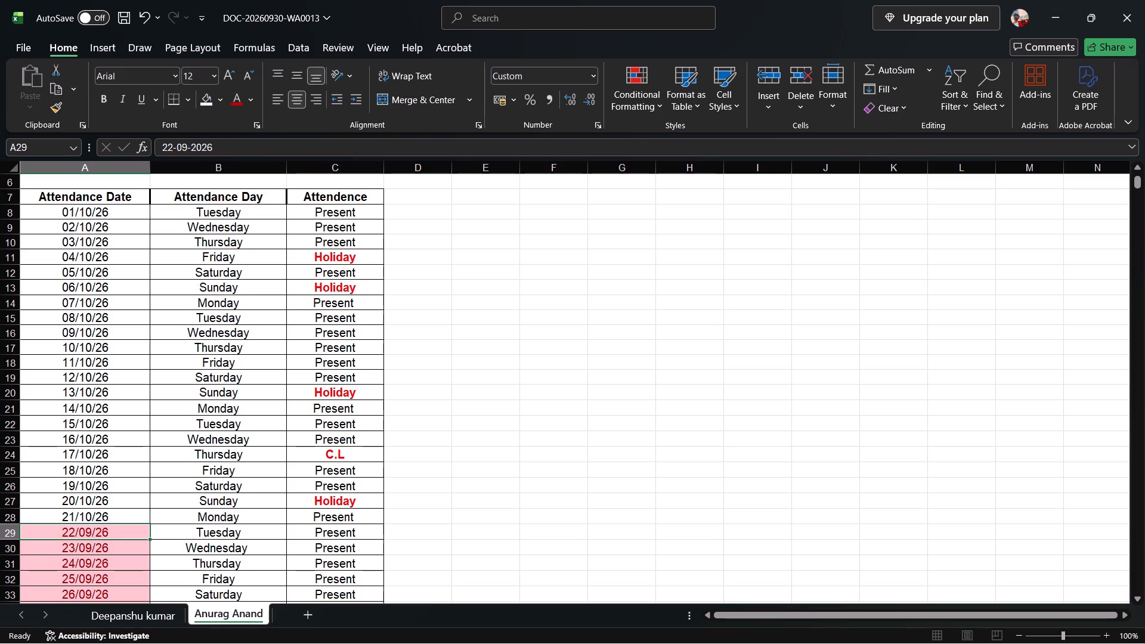
left_click(188, 144)
key("BackSpace")
key("Left")
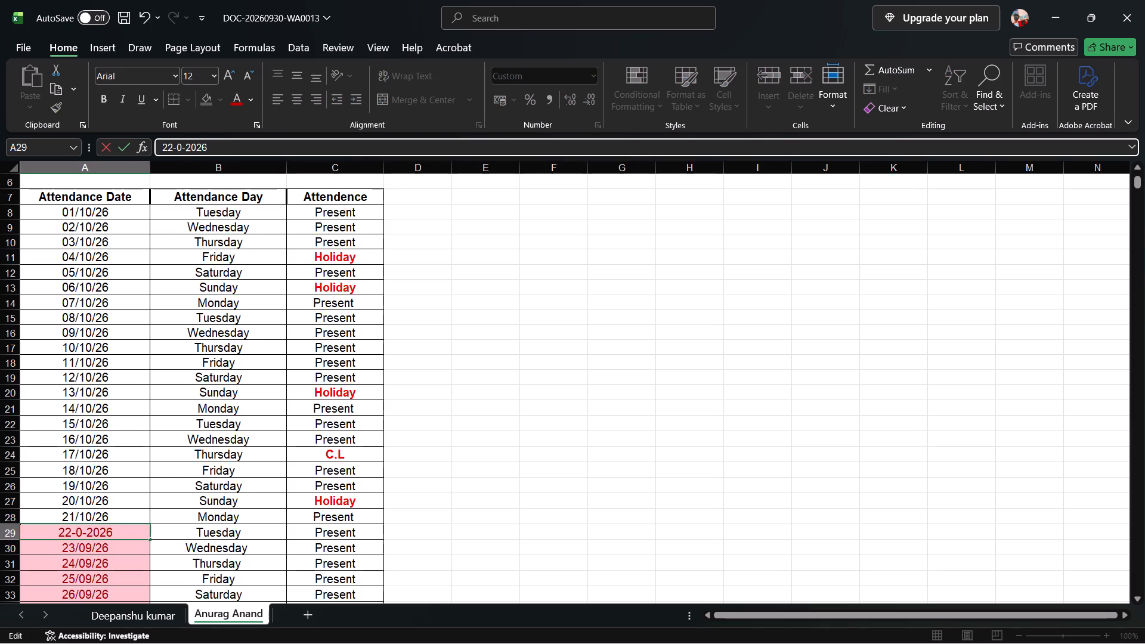
key("1")
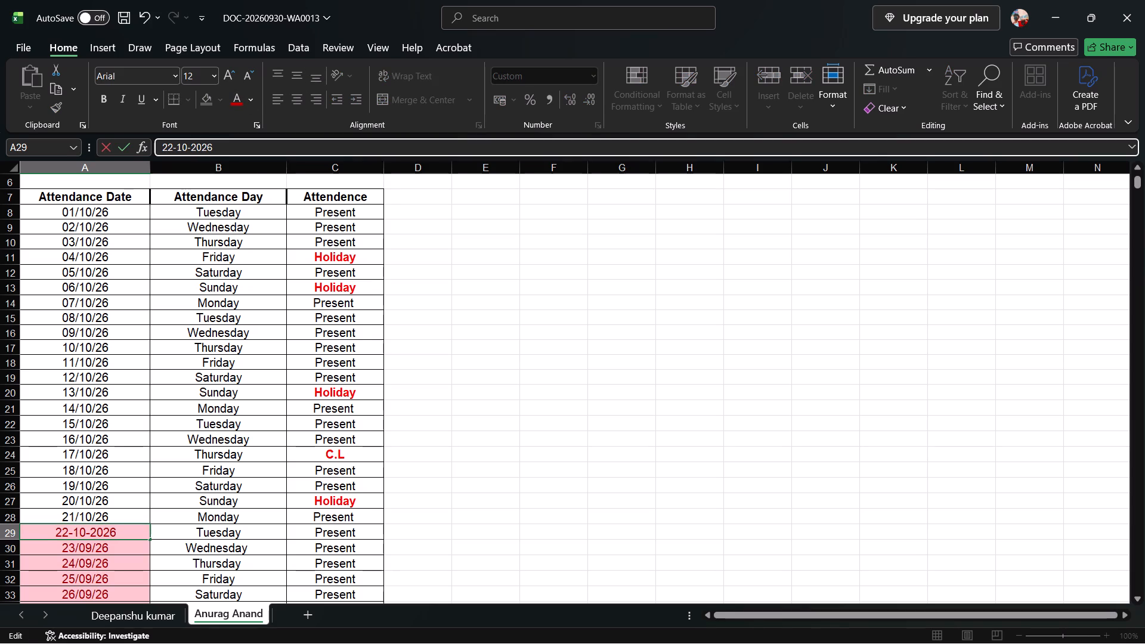
left_click(87, 540)
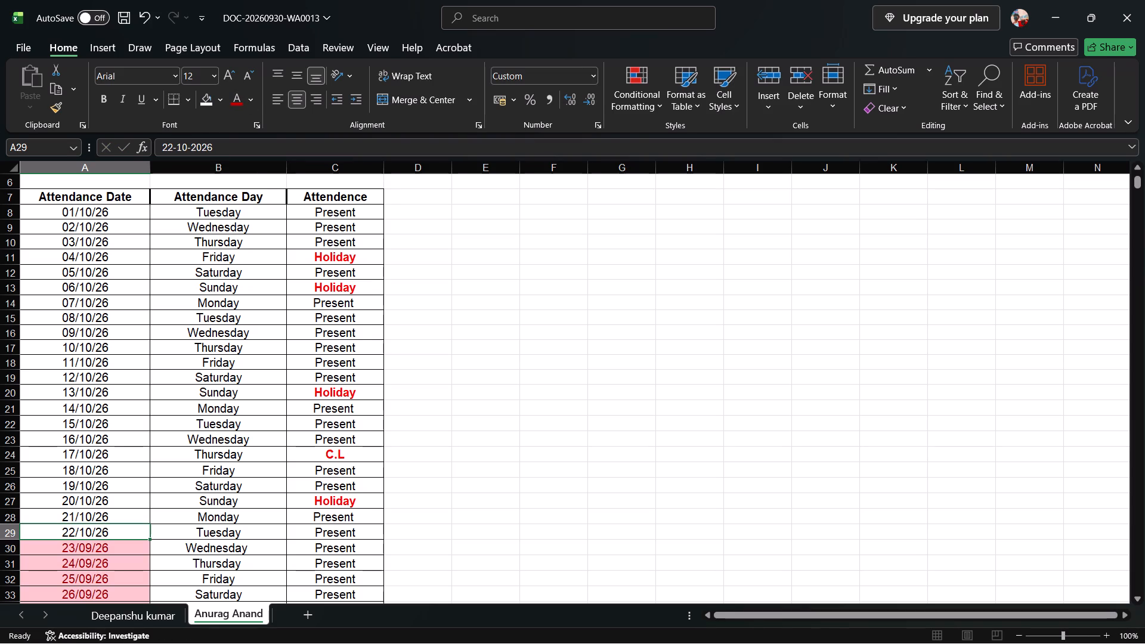
Change the month of the attendance date in A30 to 10, making it 23/10/26.
left_click(98, 551)
left_click(185, 141)
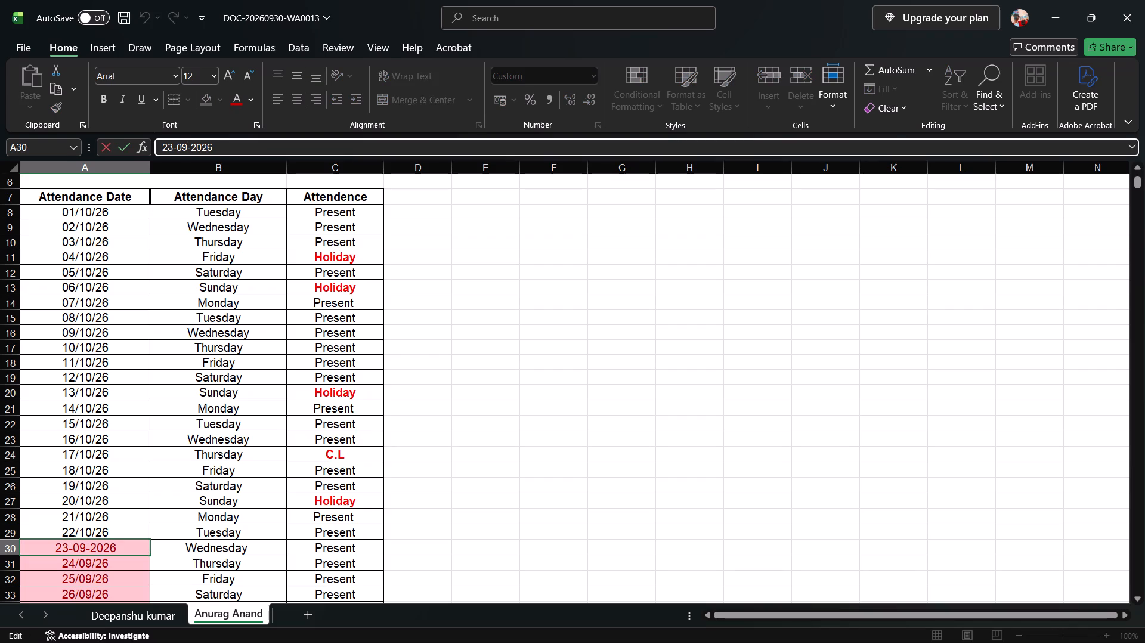
key("BackSpace")
key("Left")
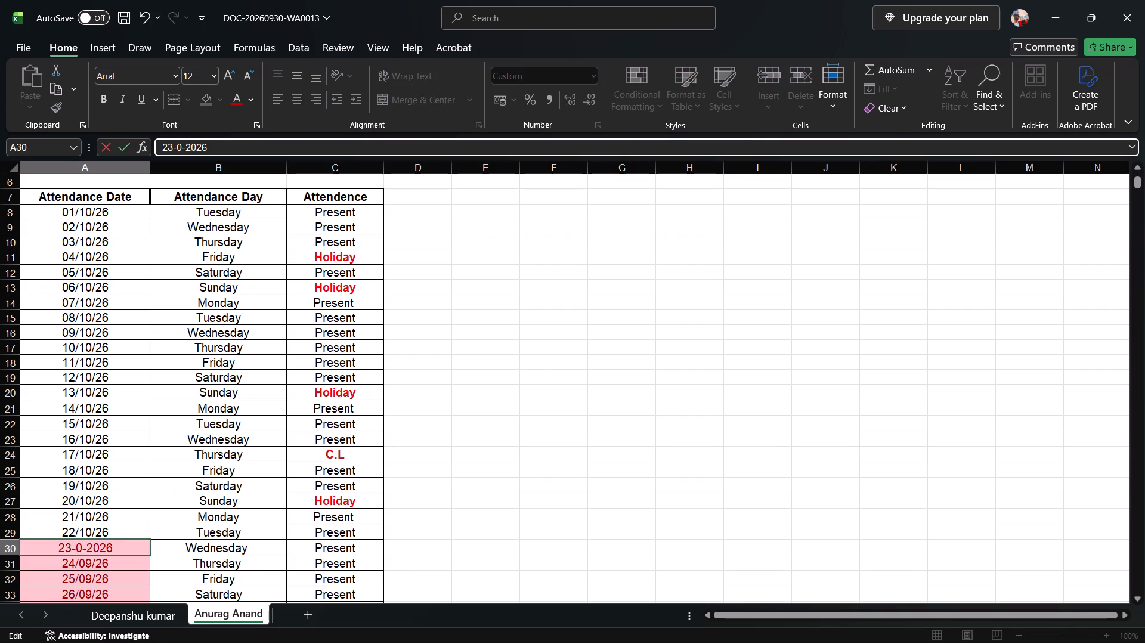
key("1")
Change the month of the attendance date in A31 to 10, making it 24/10/26.
scroll(101, 569, "down", 2)
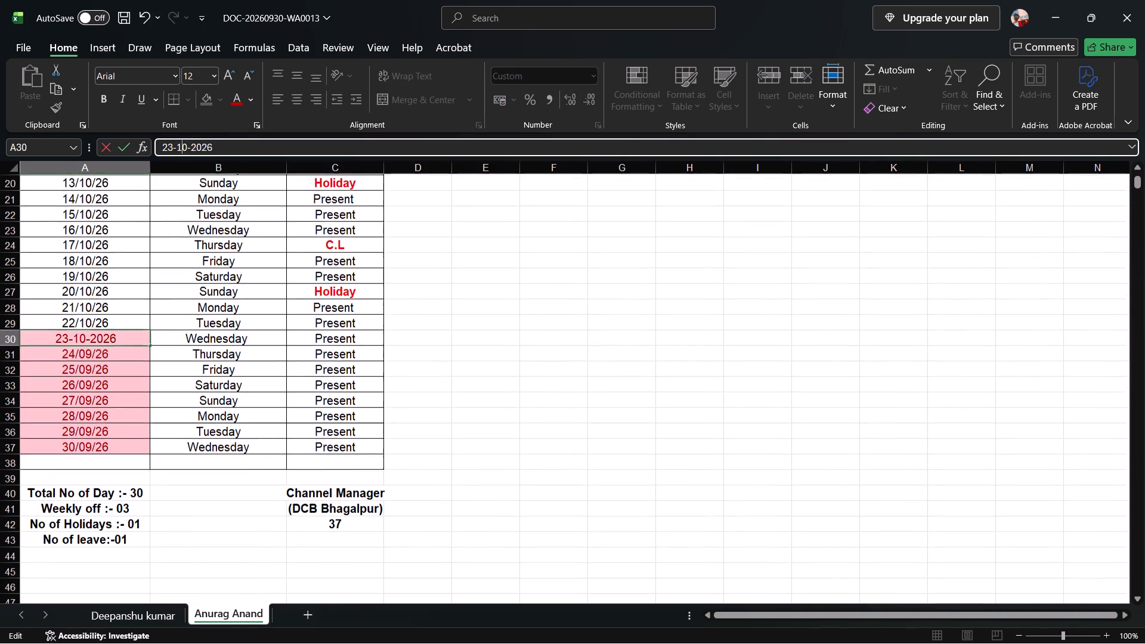
left_click(115, 336)
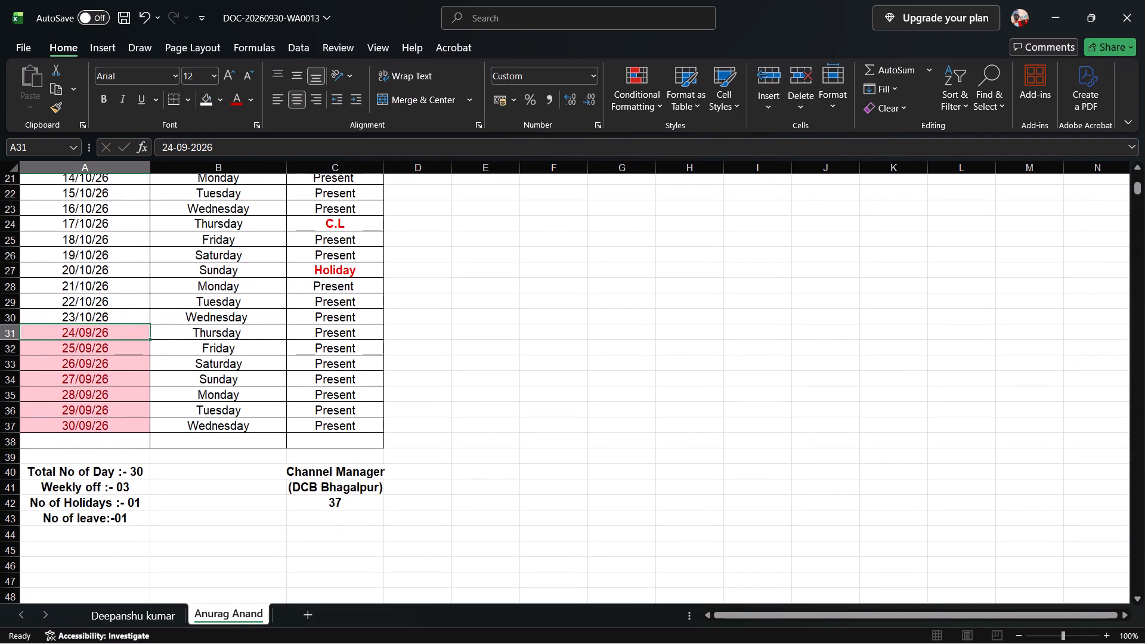
left_click(194, 145)
key("Left")
key("Left")
key("Left")
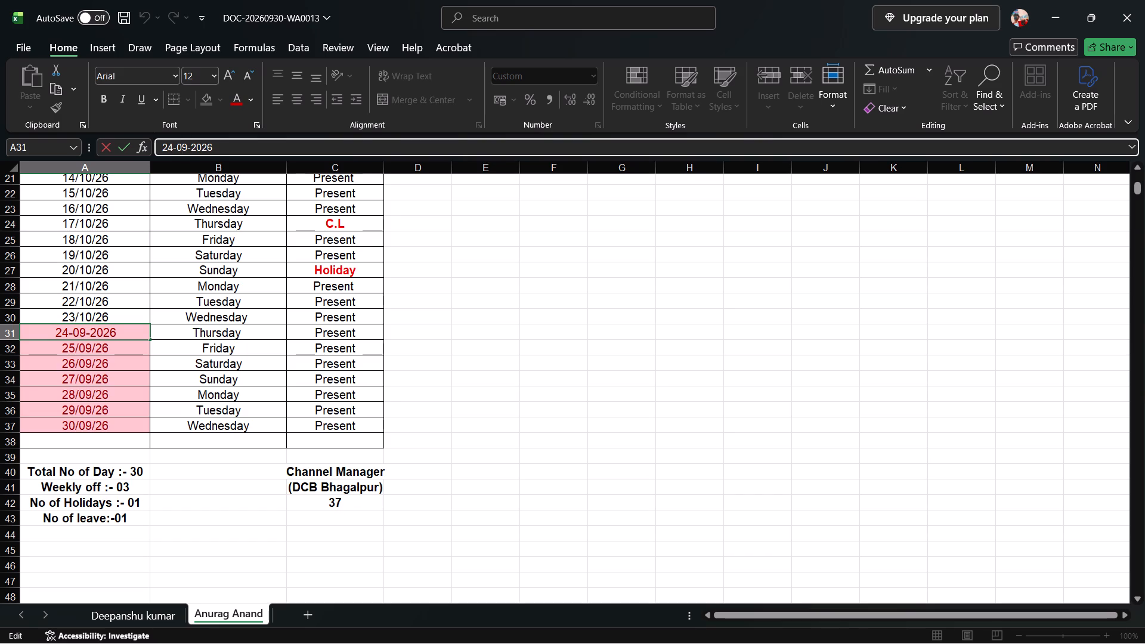
key("Right")
key("BackSpace")
key("Left")
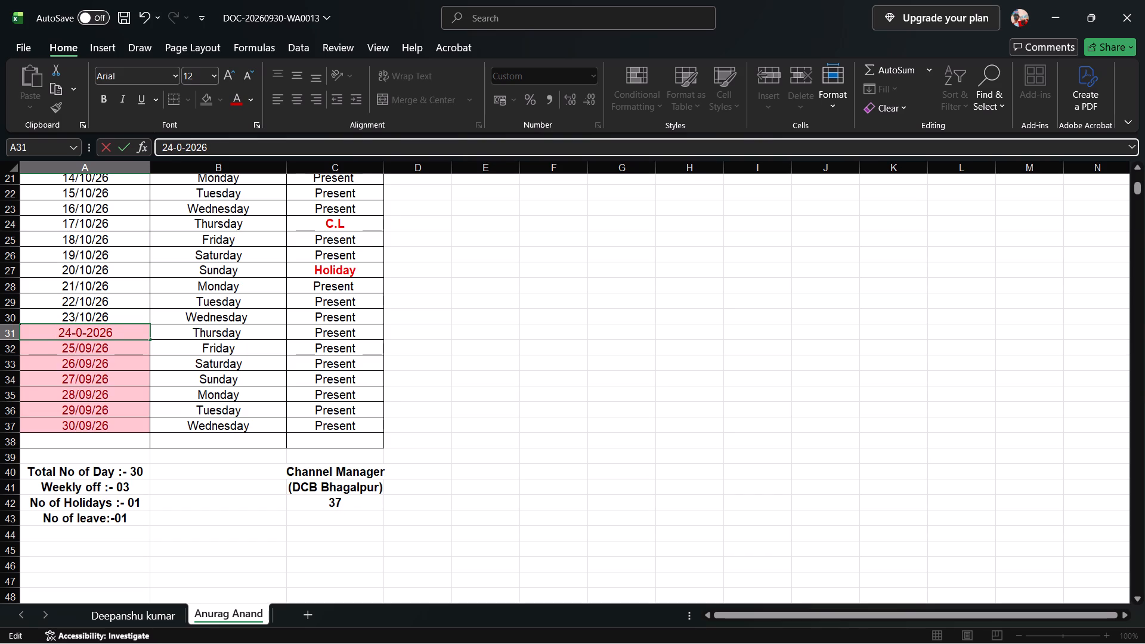
key("1")
Change the month of the attendance date in A32 to 10, making it 25/10/26.
left_click(110, 345)
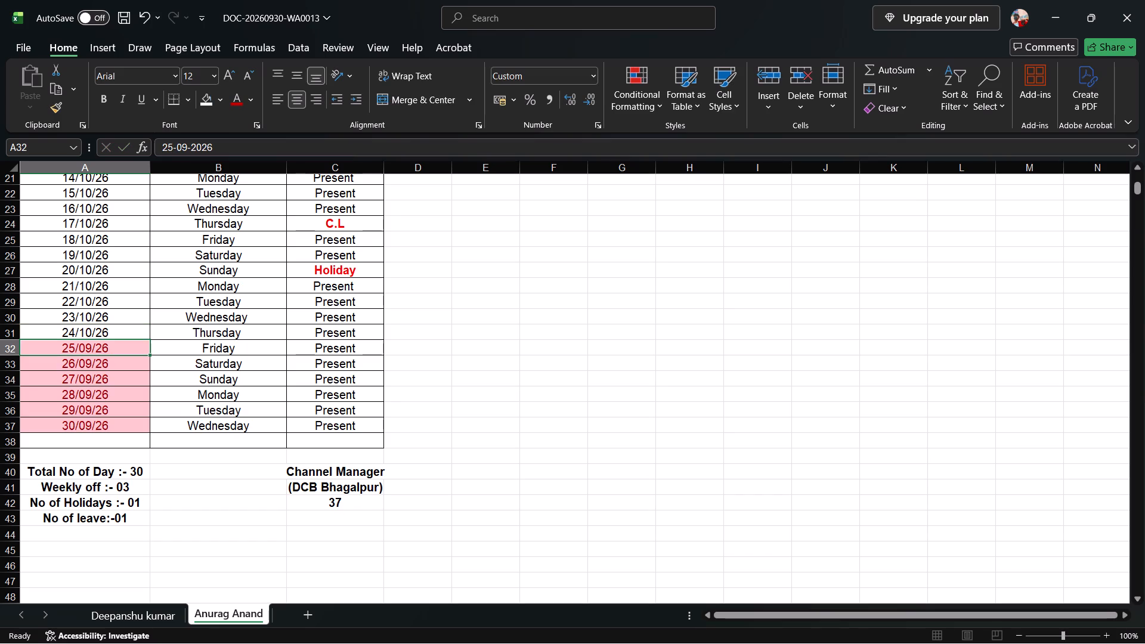
left_click(194, 148)
key("Left")
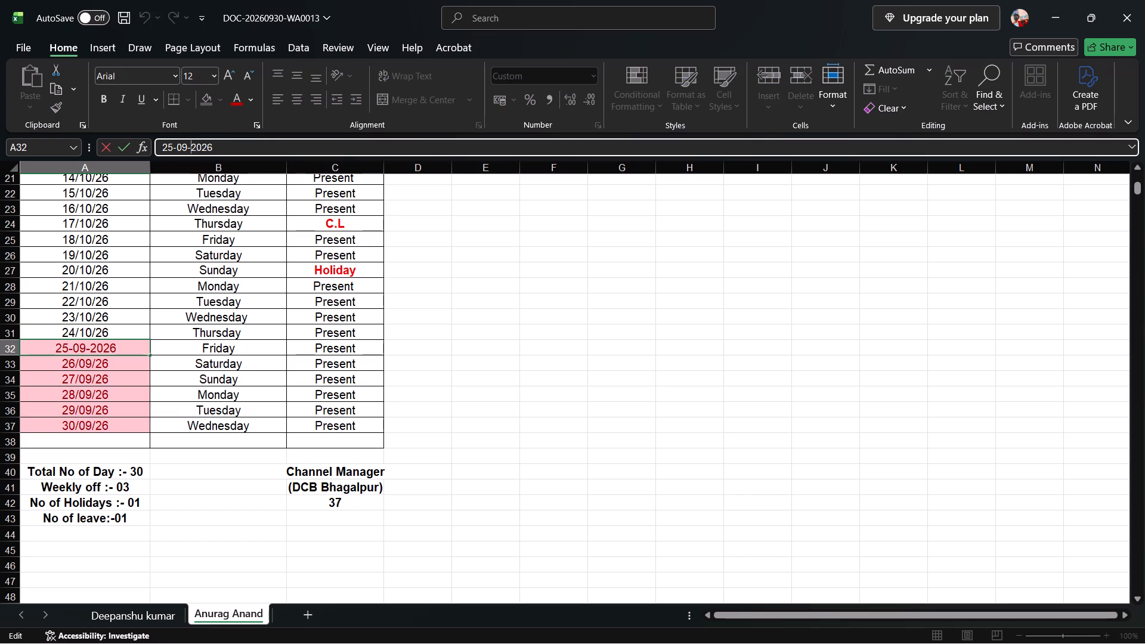
key("Left")
key("BackSpace")
key("Left")
key("1")
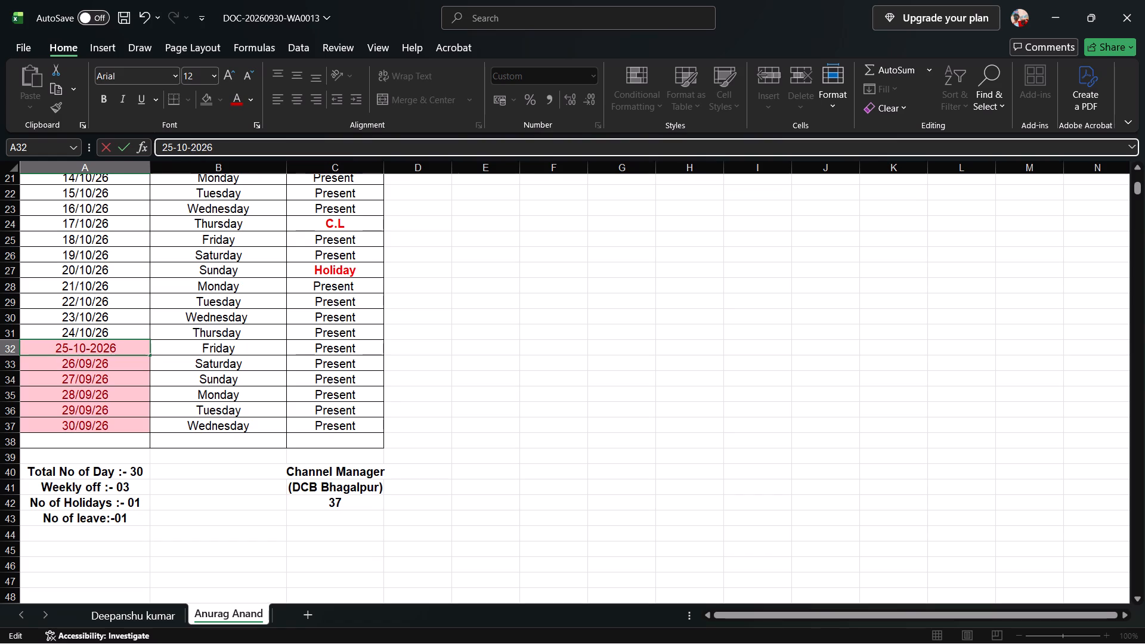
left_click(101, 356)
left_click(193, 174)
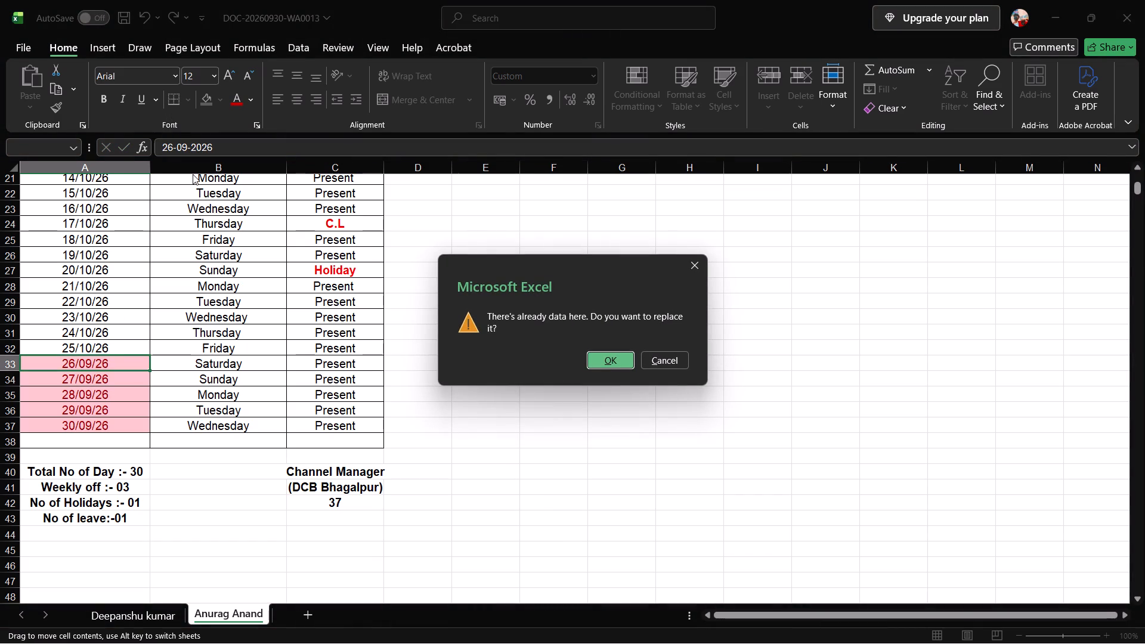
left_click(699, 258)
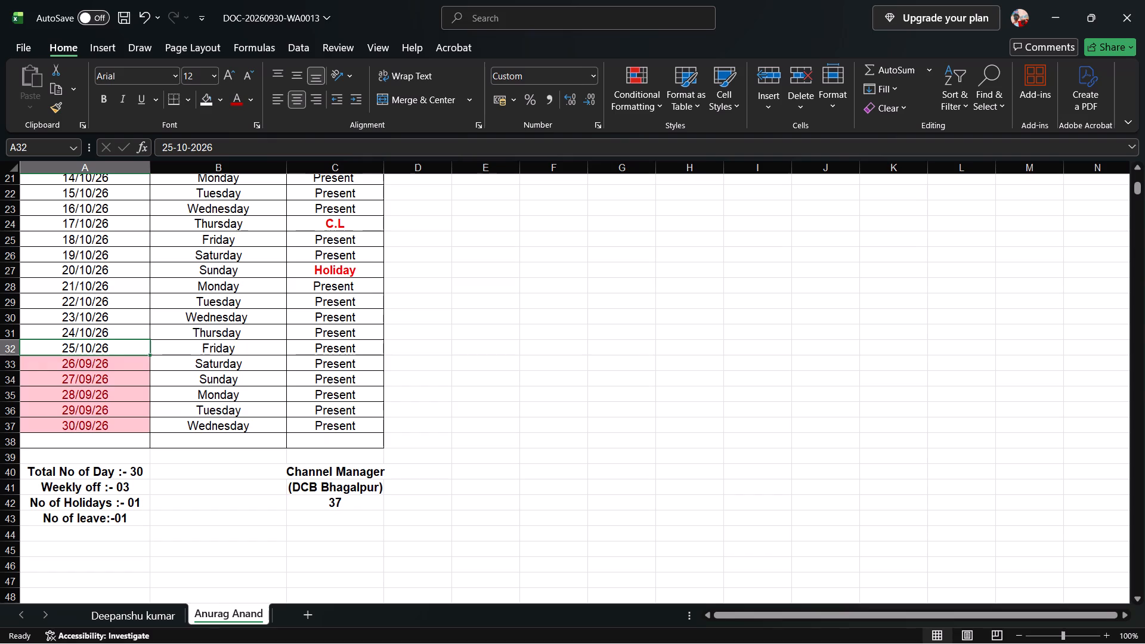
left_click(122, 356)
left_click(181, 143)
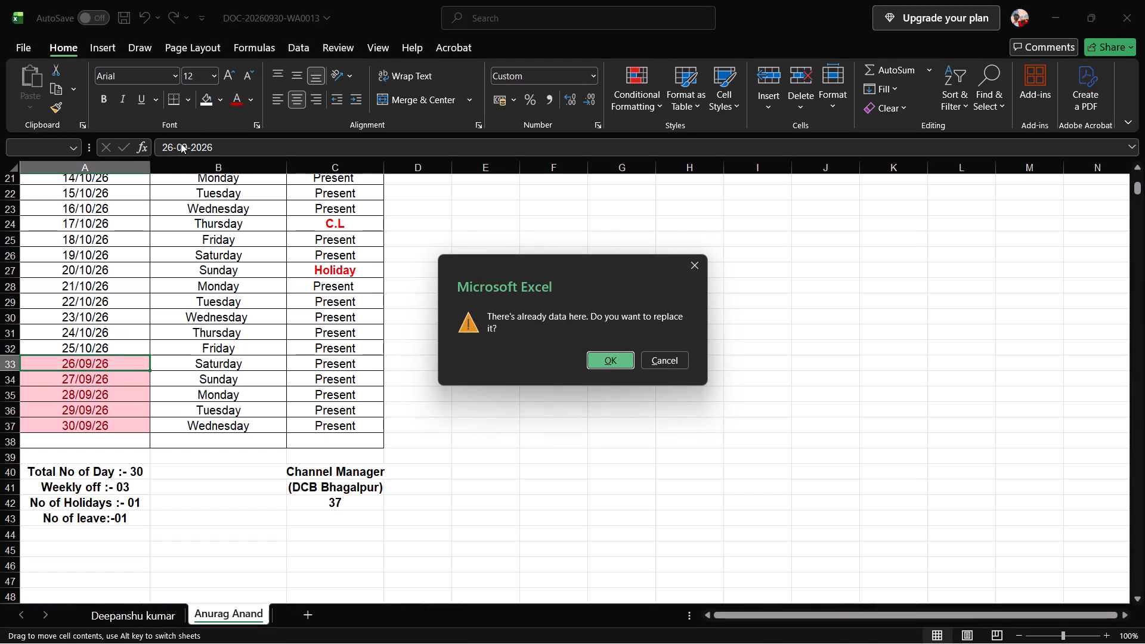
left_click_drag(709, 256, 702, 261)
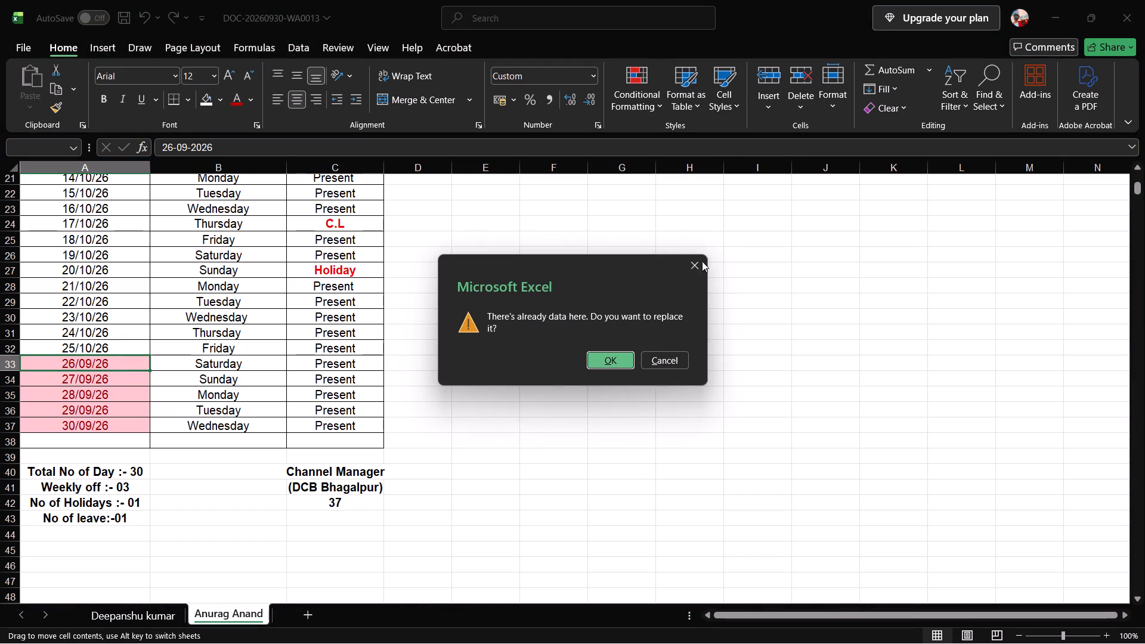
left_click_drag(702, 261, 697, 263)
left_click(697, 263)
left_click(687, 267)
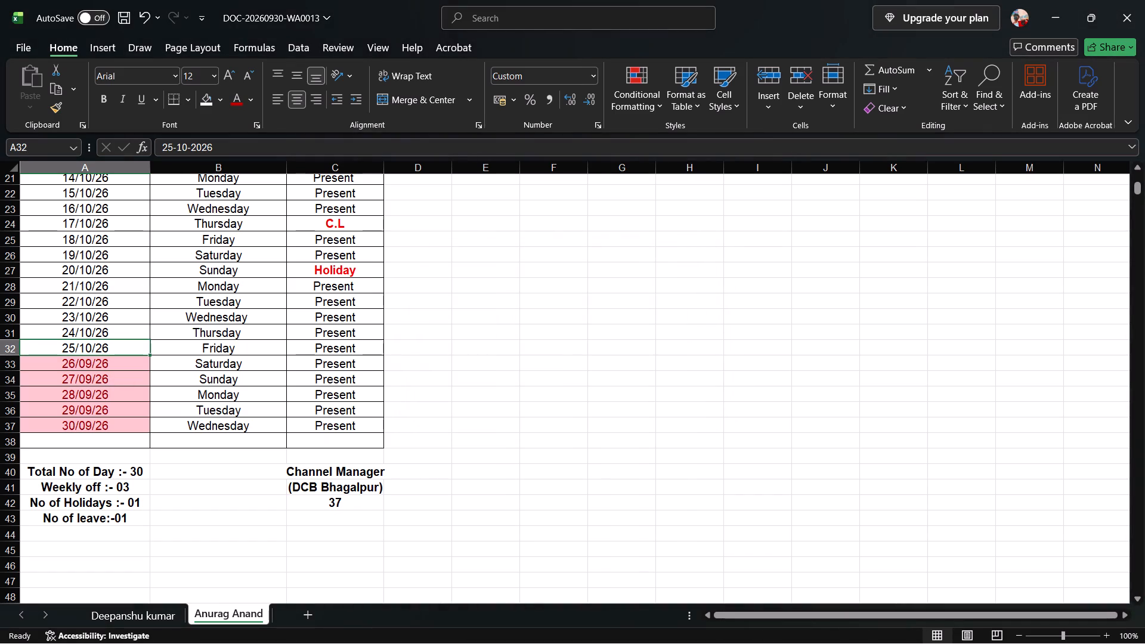
Change the month of the attendance date in A33 to 10, making it 26/10/26.
left_click(92, 374)
left_click(88, 364)
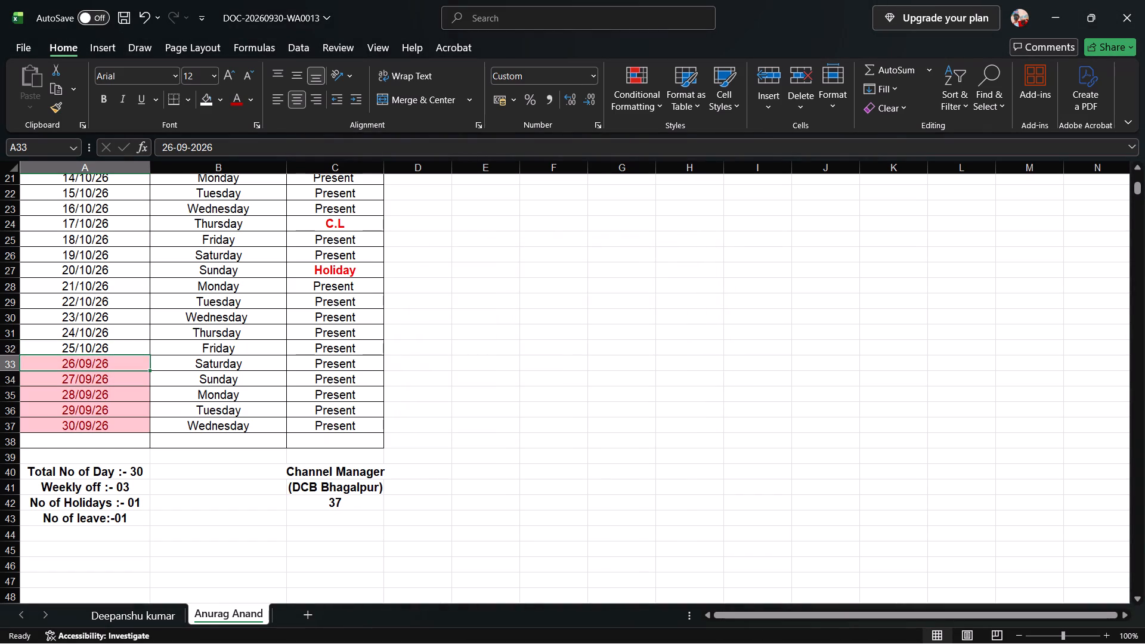
left_click(182, 144)
key("Right")
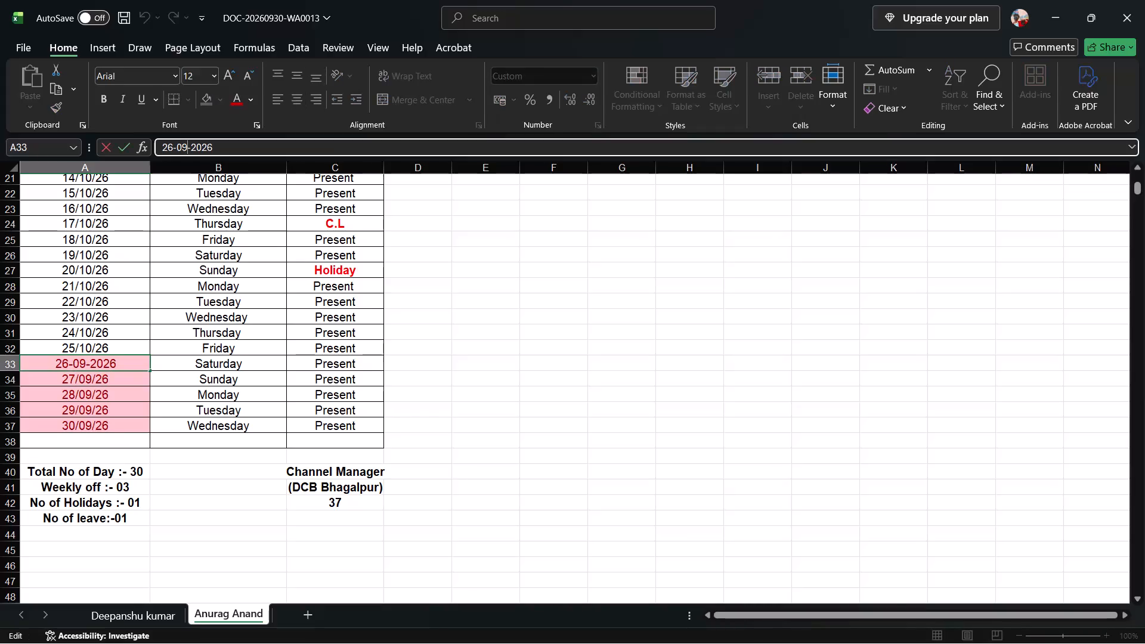
key("BackSpace")
key("Left")
key("1")
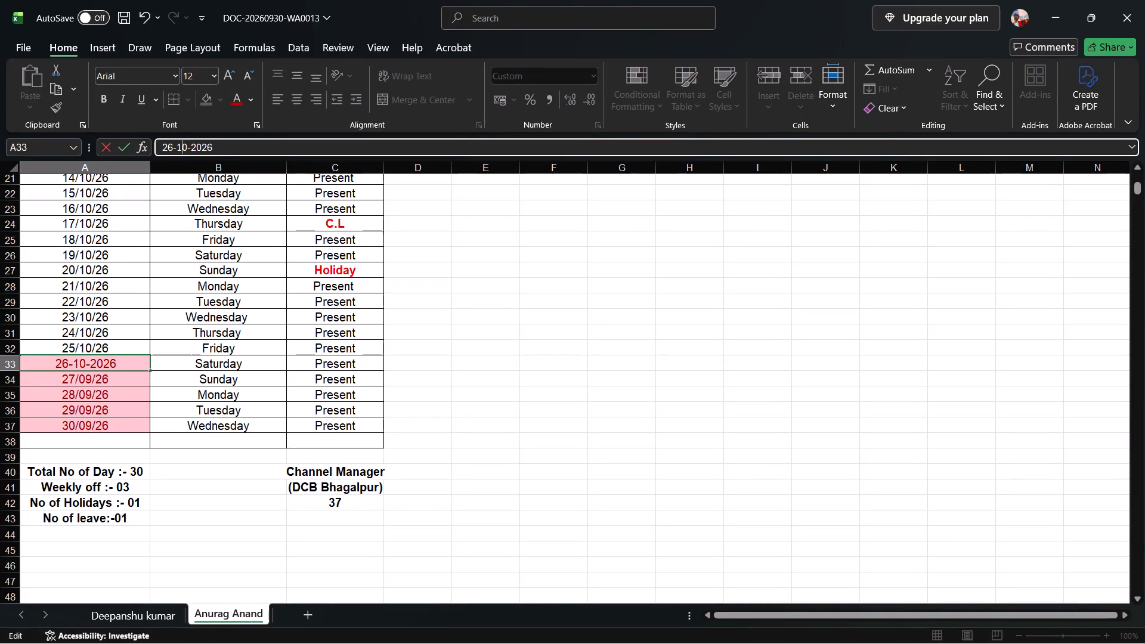
Change the month of the attendance date in A34 to 10, making it 27/10/26.
left_click(99, 383)
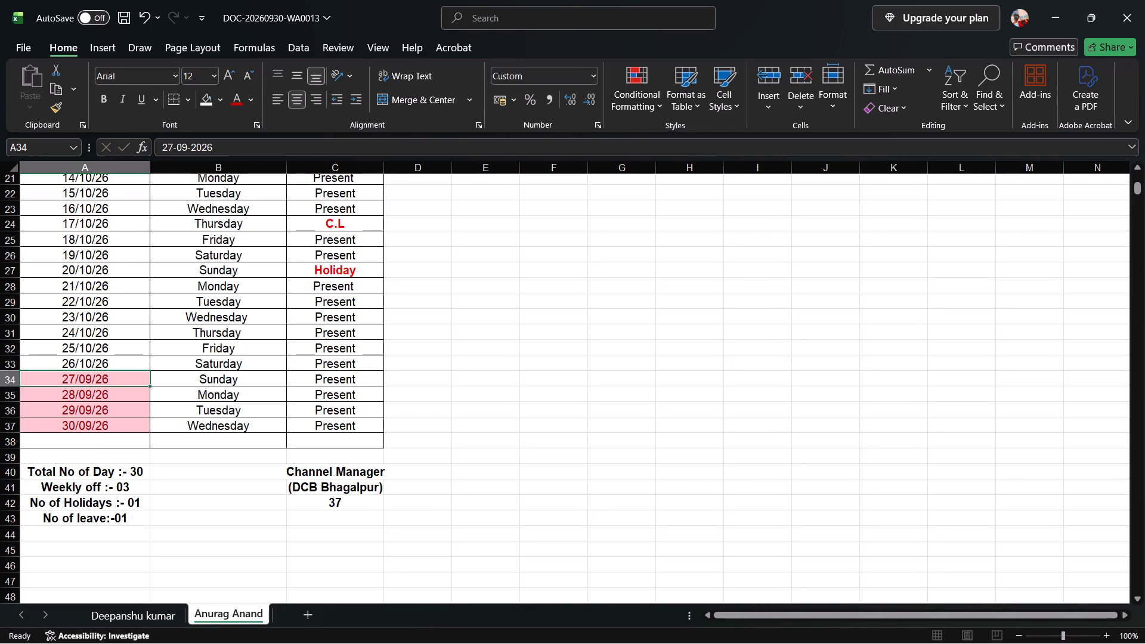
left_click(185, 154)
key("BackSpace")
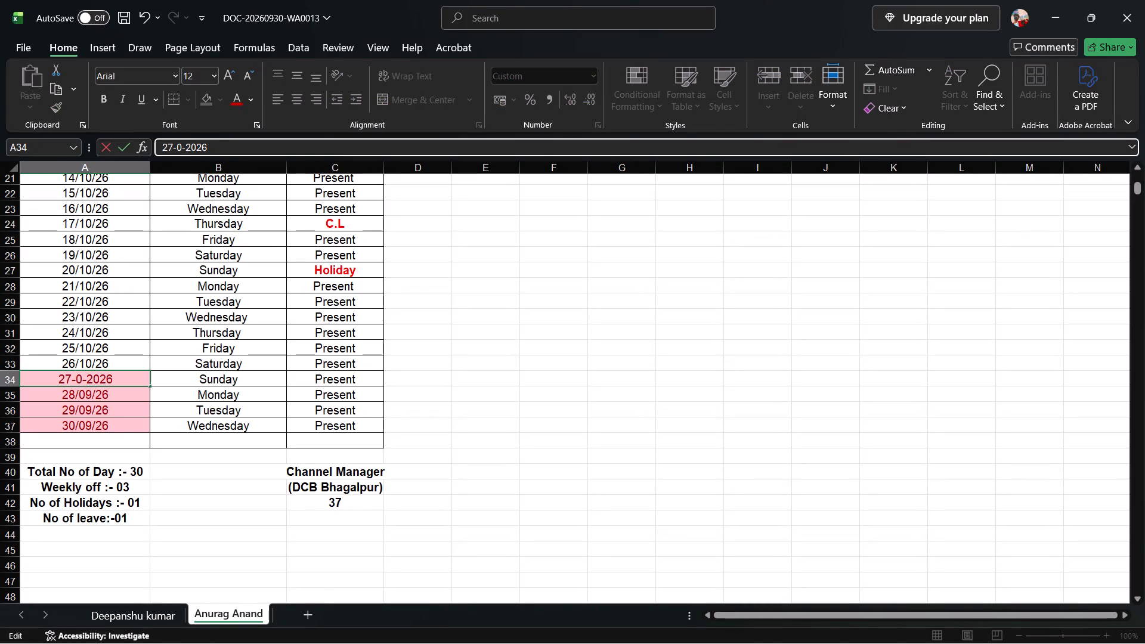
key("Left")
key("1")
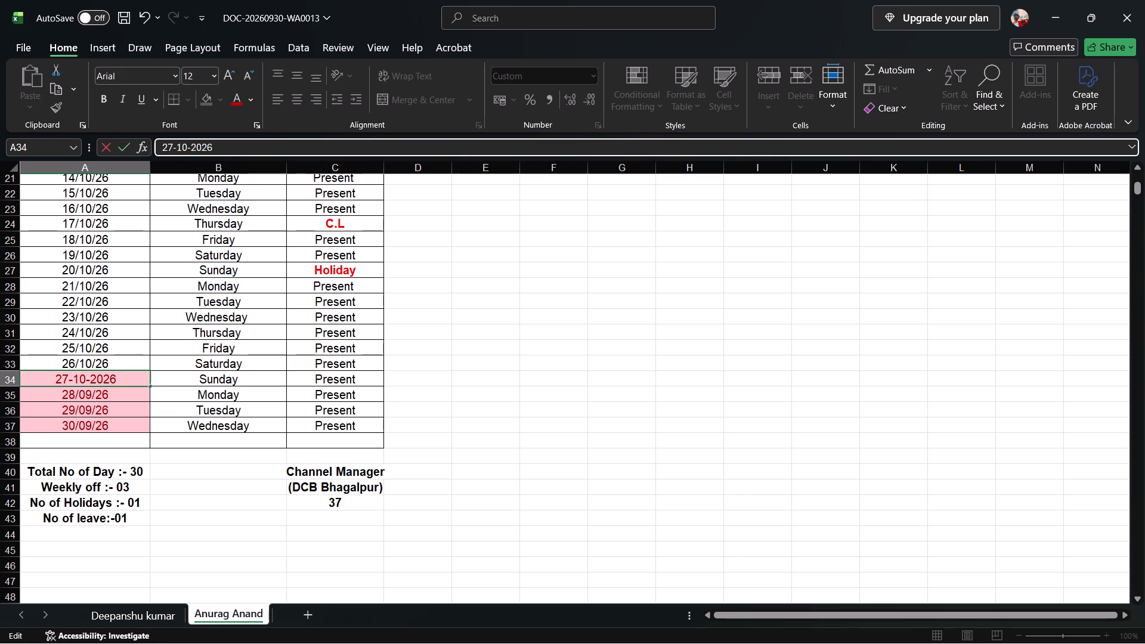
Change the month of the attendance date in A35 to 10, making it 28/10/26.
left_click(92, 390)
left_click(185, 153)
key("BackSpace")
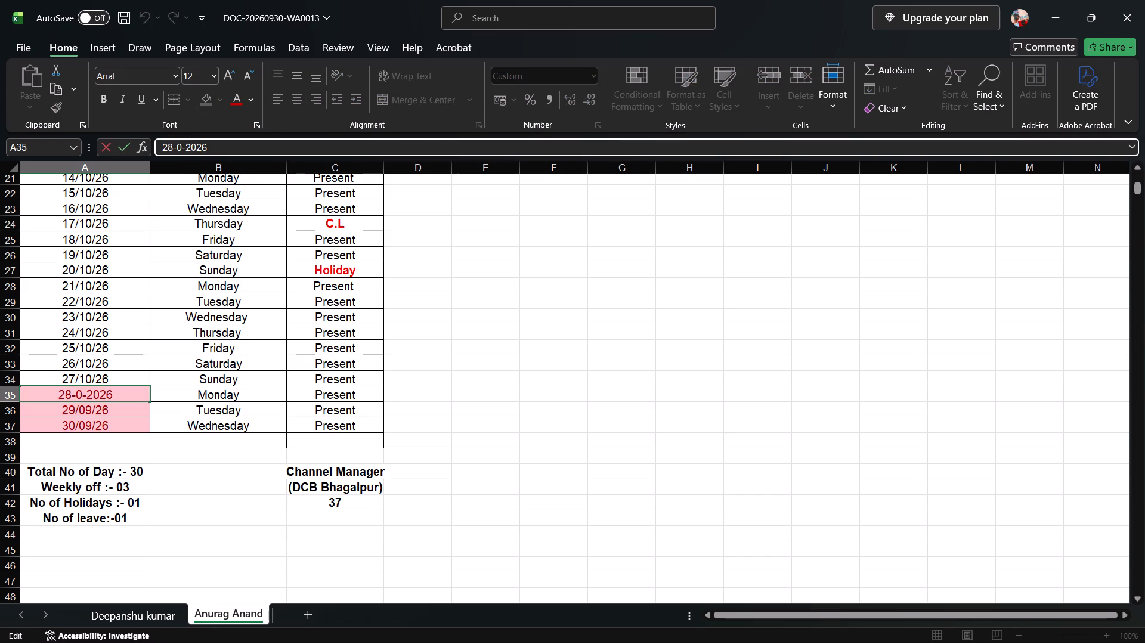
key("BackSpace")
type("10")
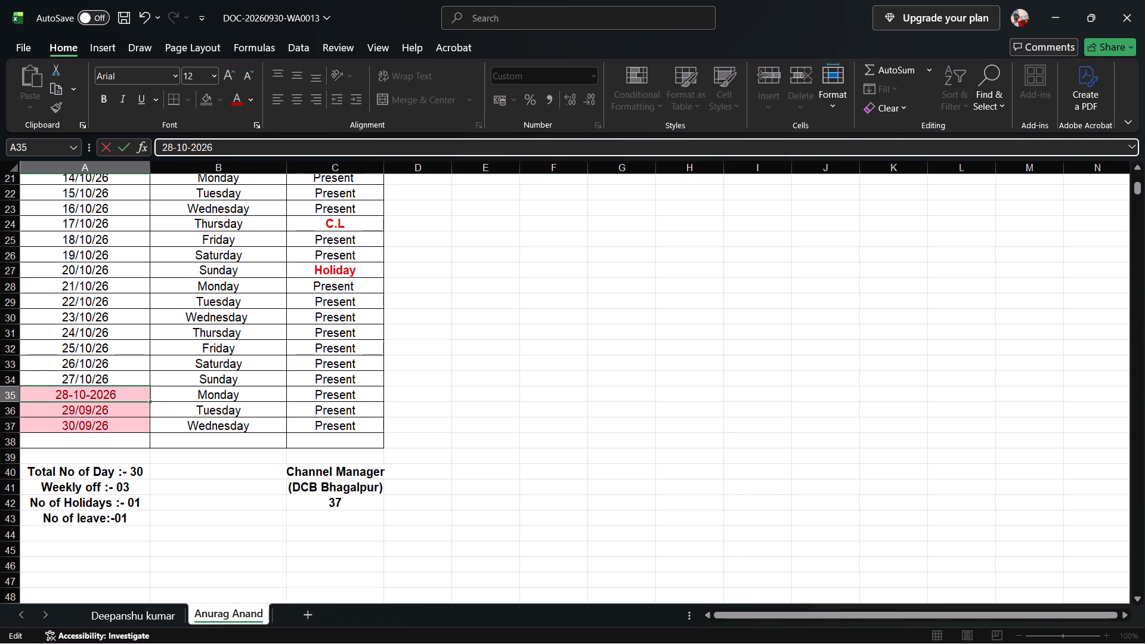
Change the month of the attendance date in A36 to 10, making it 29/10/26.
left_click(103, 410)
left_click(196, 151)
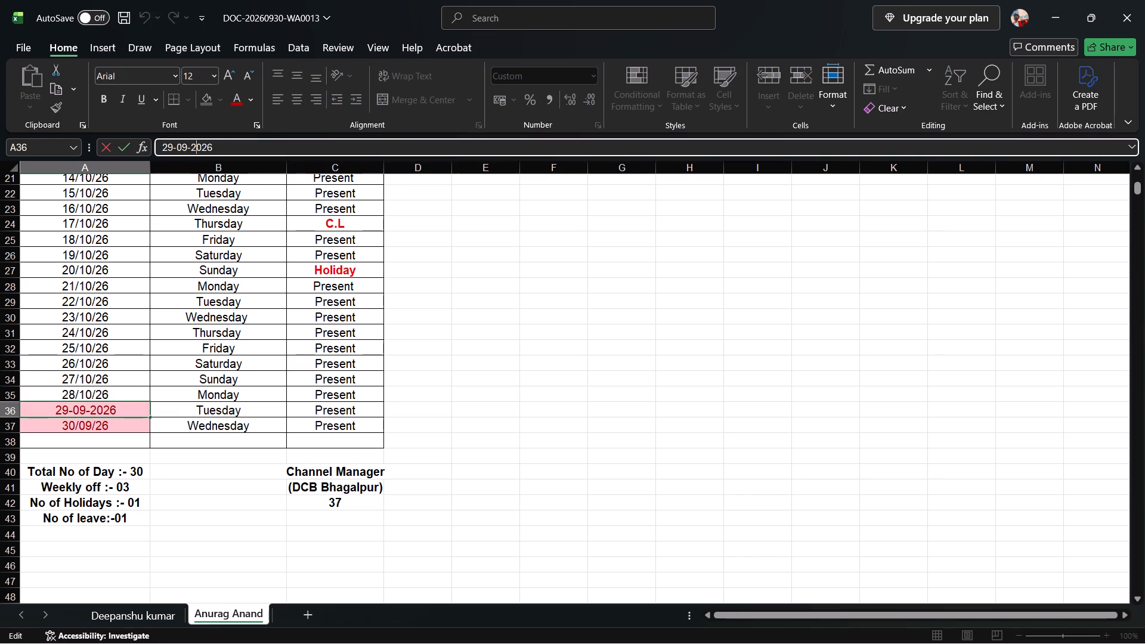
key("Left")
key("Left")
key("Left")
key("Right")
key("BackSpace")
key("Left")
key("1")
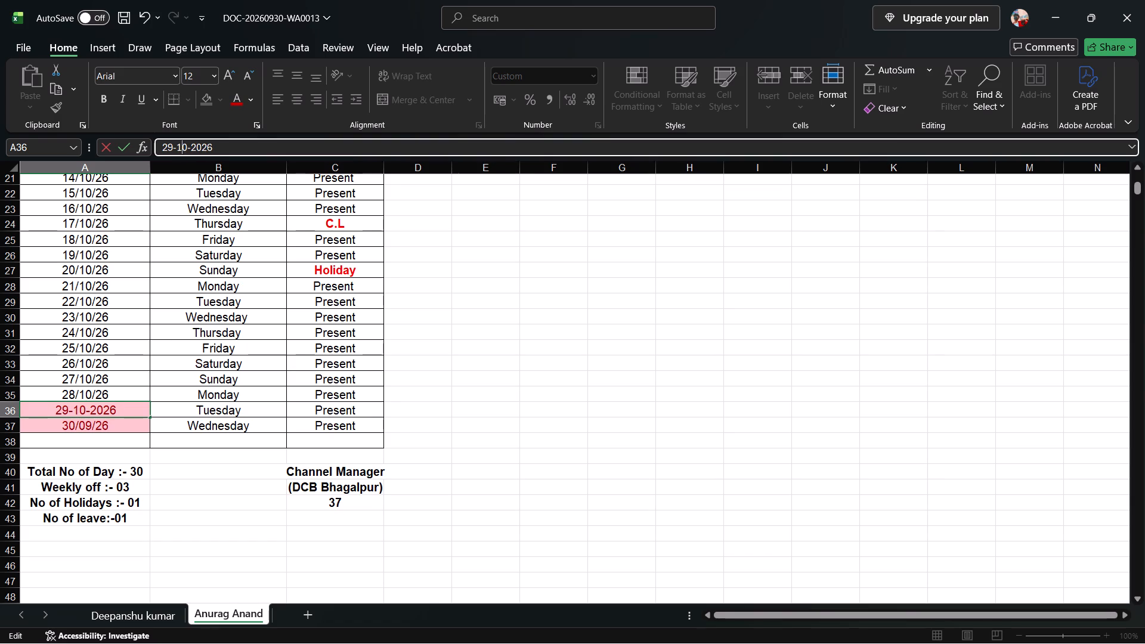
left_click(196, 151)
Change the month of the attendance date in A37 to 10, making it 30/10/26.
left_click(110, 421)
left_click(187, 144)
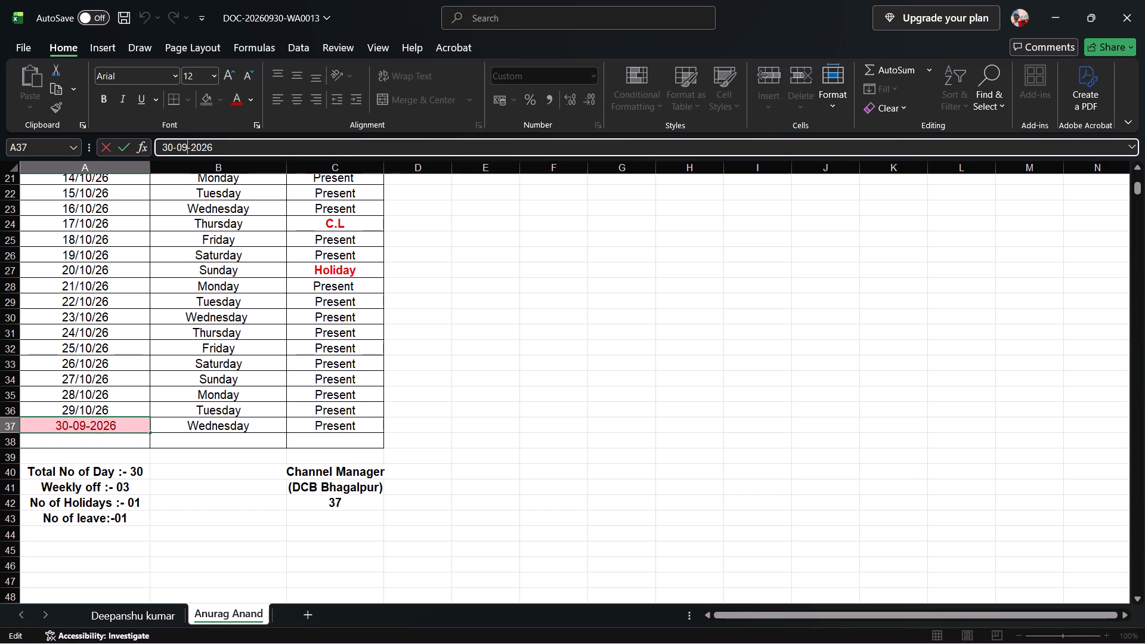
key("BackSpace")
key("BackSpace")
type("10")
Enter the attendance date 31/10/26 in the empty cell A38.
left_click(101, 443)
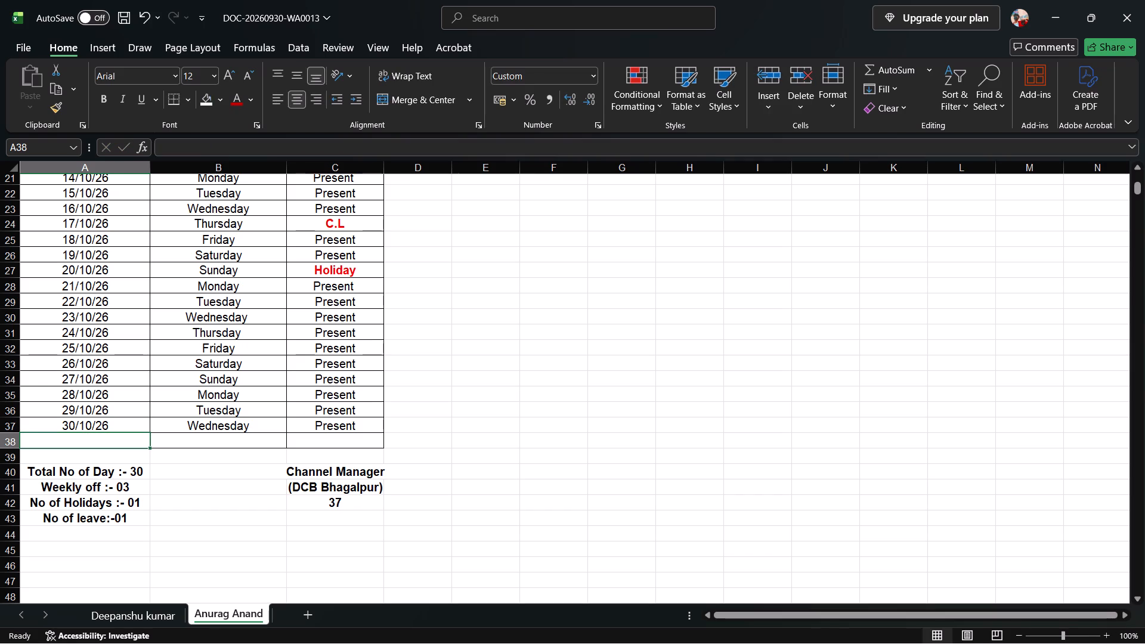
type("31")
key("slash")
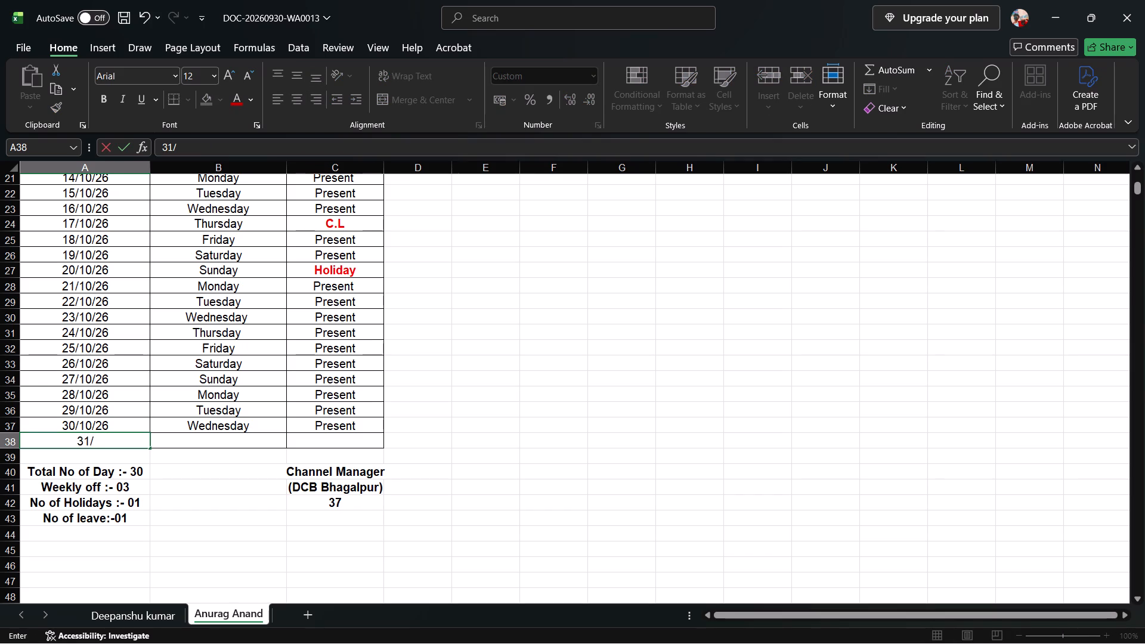
type("10")
key("slash")
type("26")
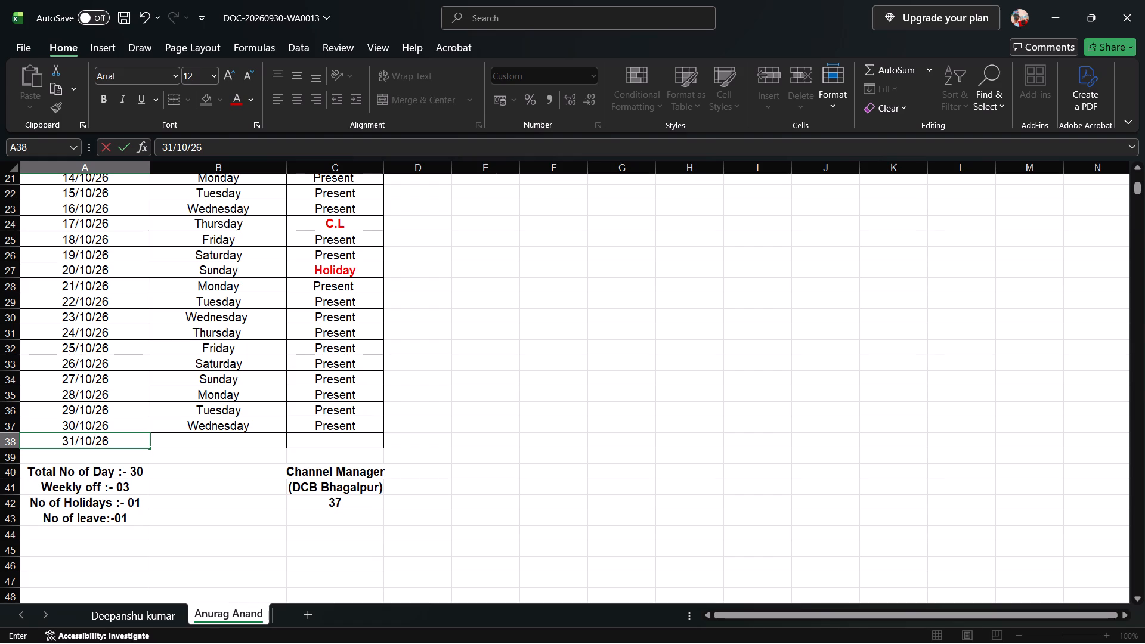
Copy the Attendance Day column, B7 to B39 including its header, from the first employee's sheet.
left_click(146, 624)
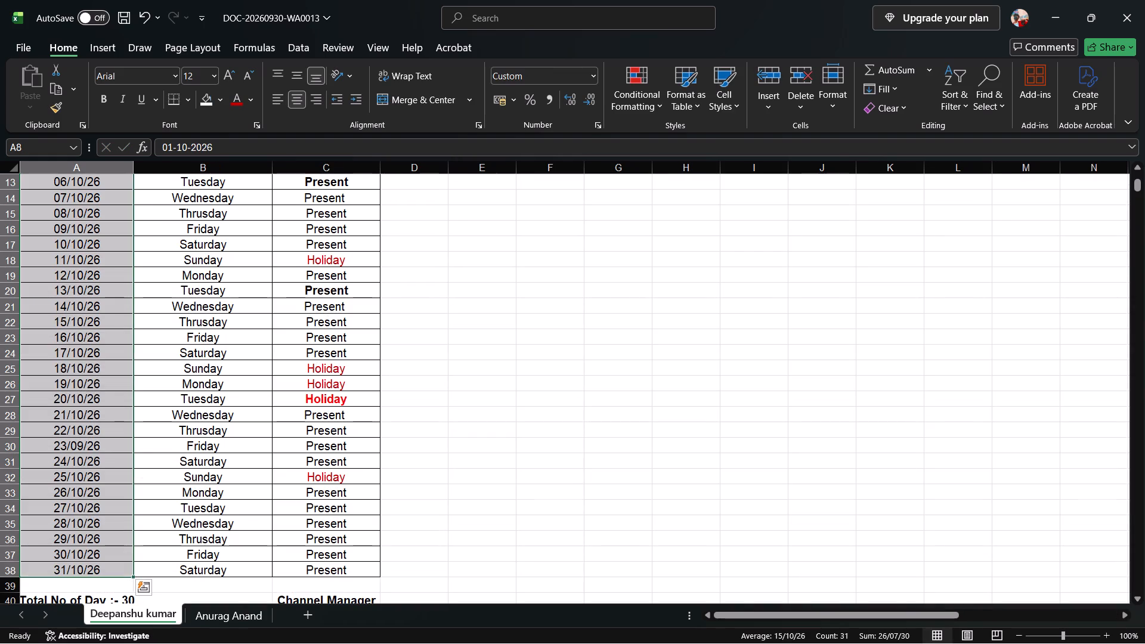
left_click(175, 556)
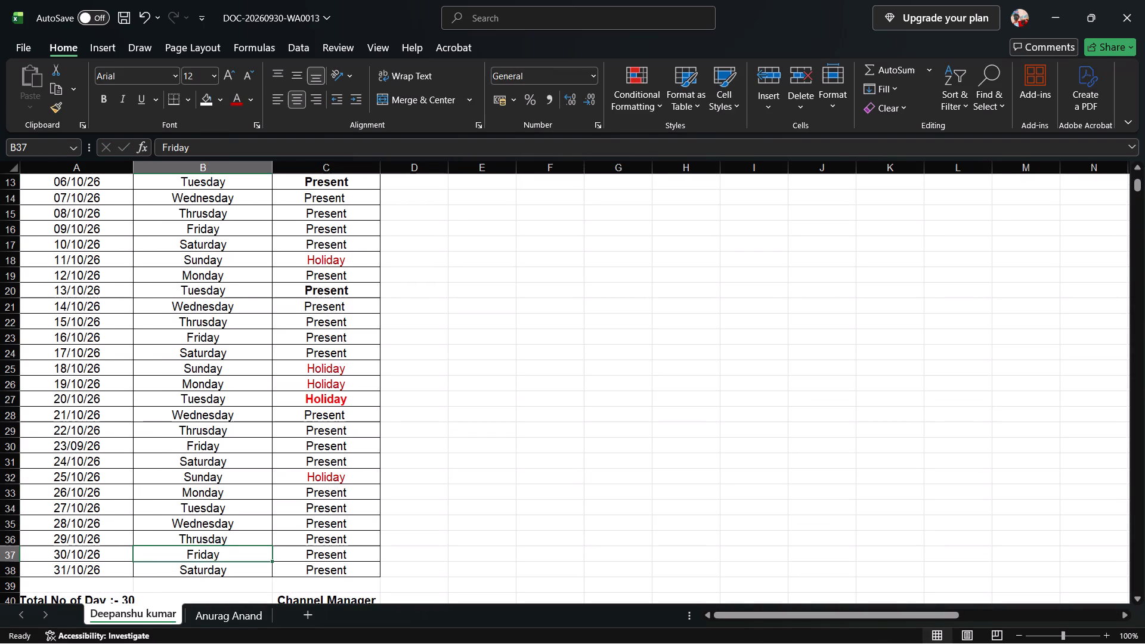
left_click(236, 578)
left_click_drag(234, 572, 190, 300)
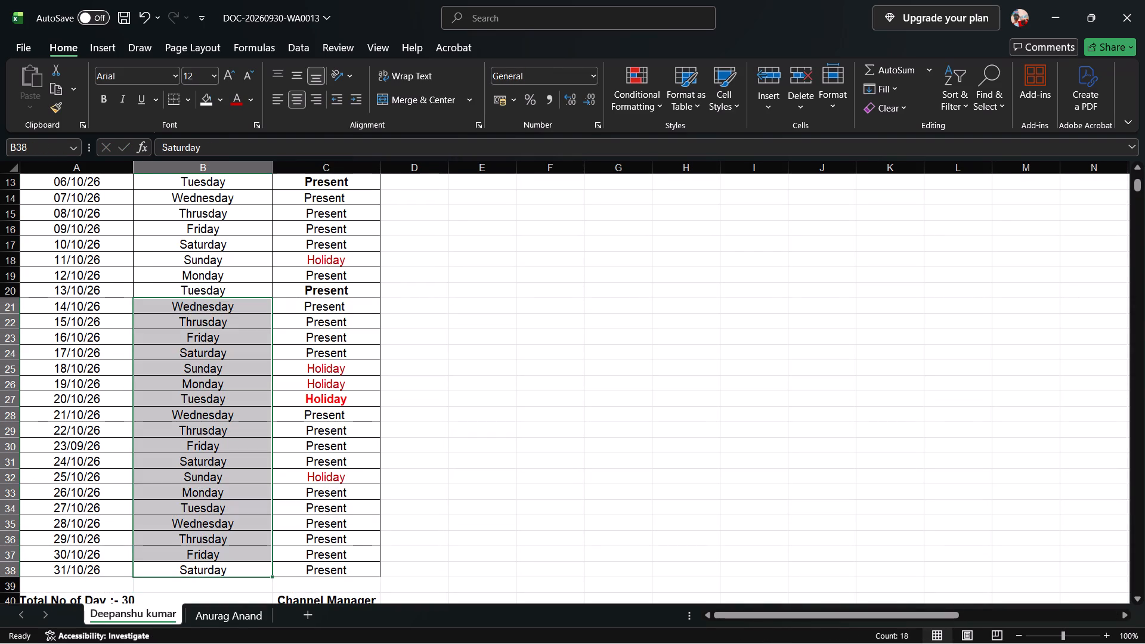
left_click(207, 592)
left_click_drag(209, 587, 187, 456)
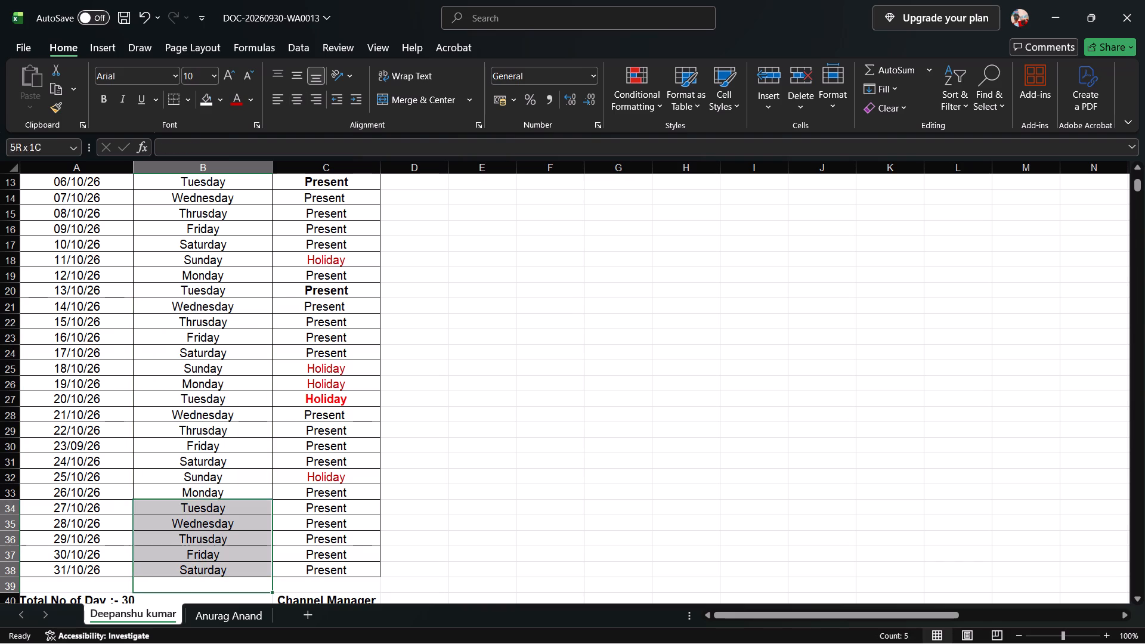
left_click_drag(187, 456, 191, 36)
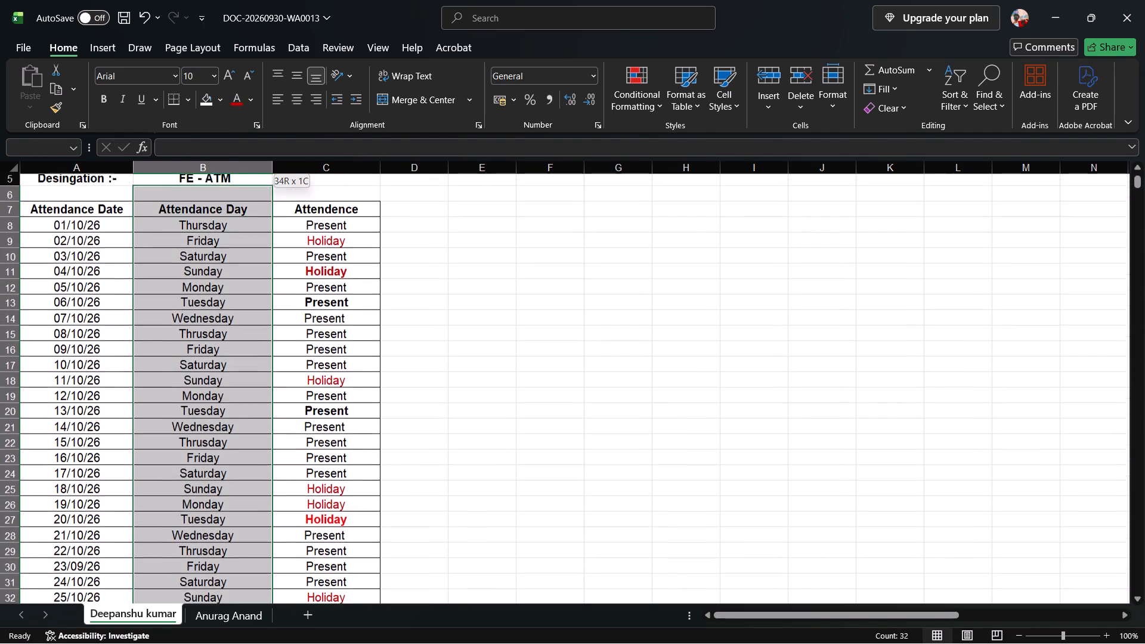
left_click_drag(191, 36, 165, 300)
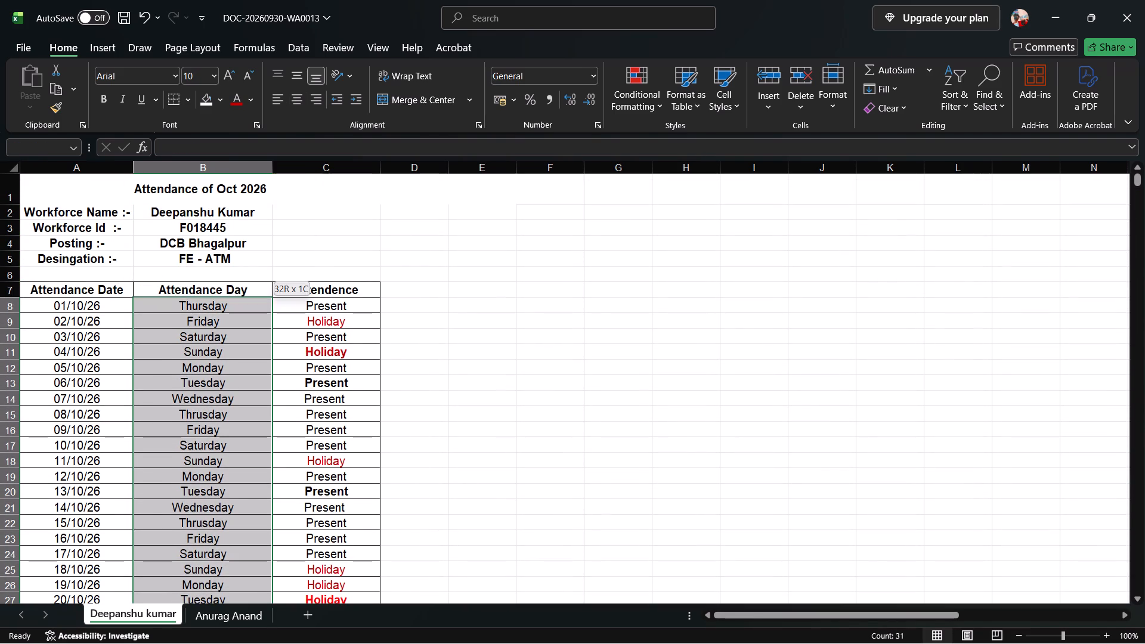
left_click_drag(165, 300, 162, 290)
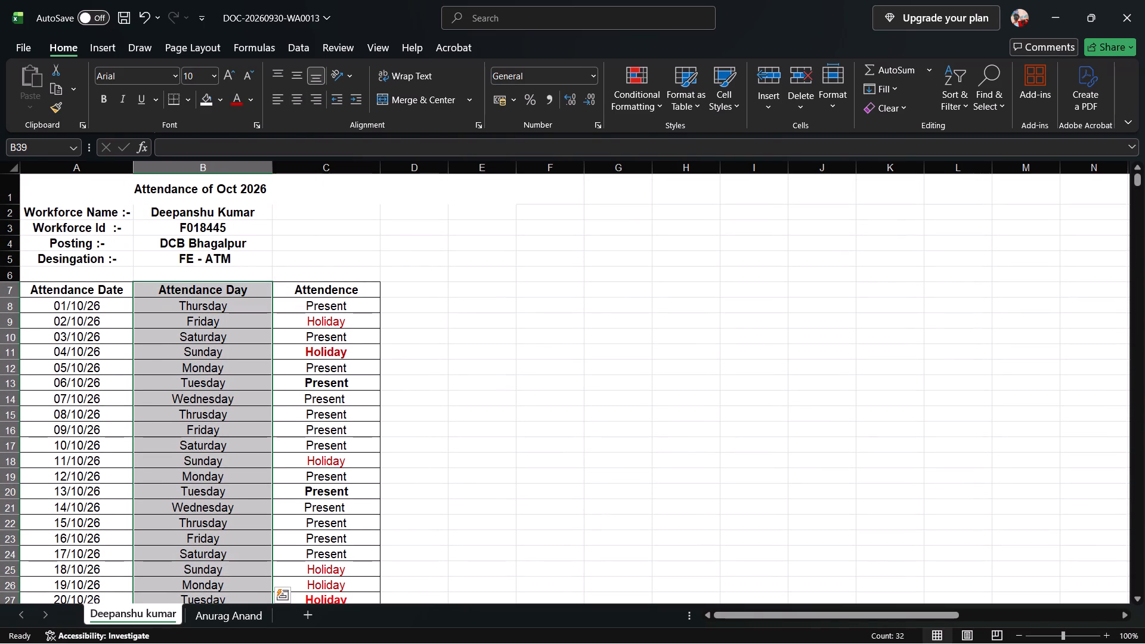
key("ctrl+c")
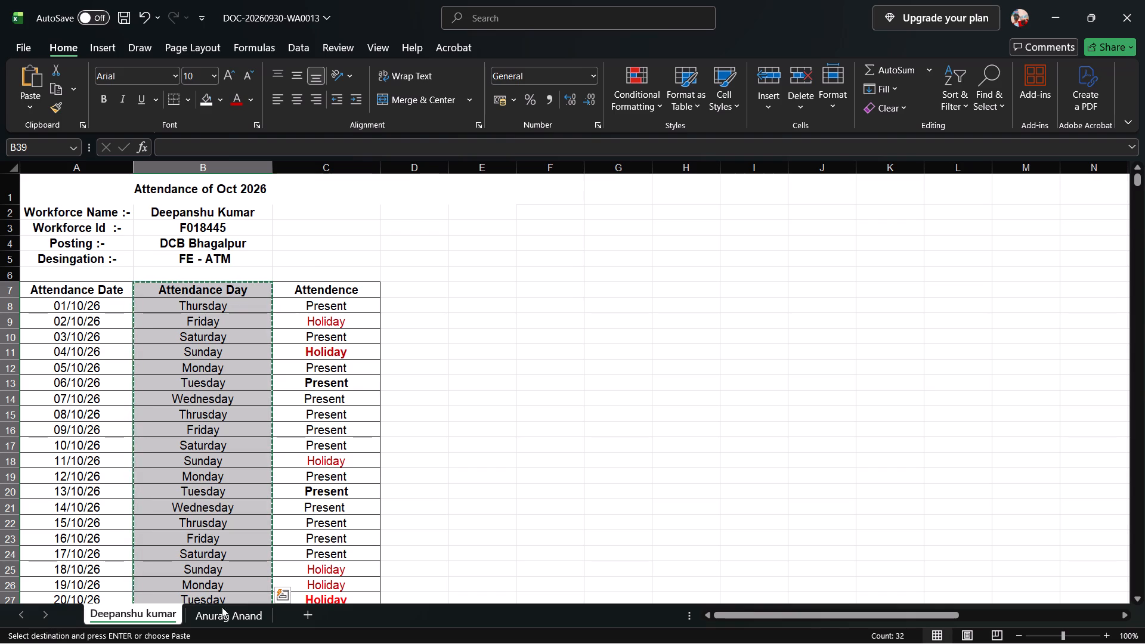
left_click(276, 601)
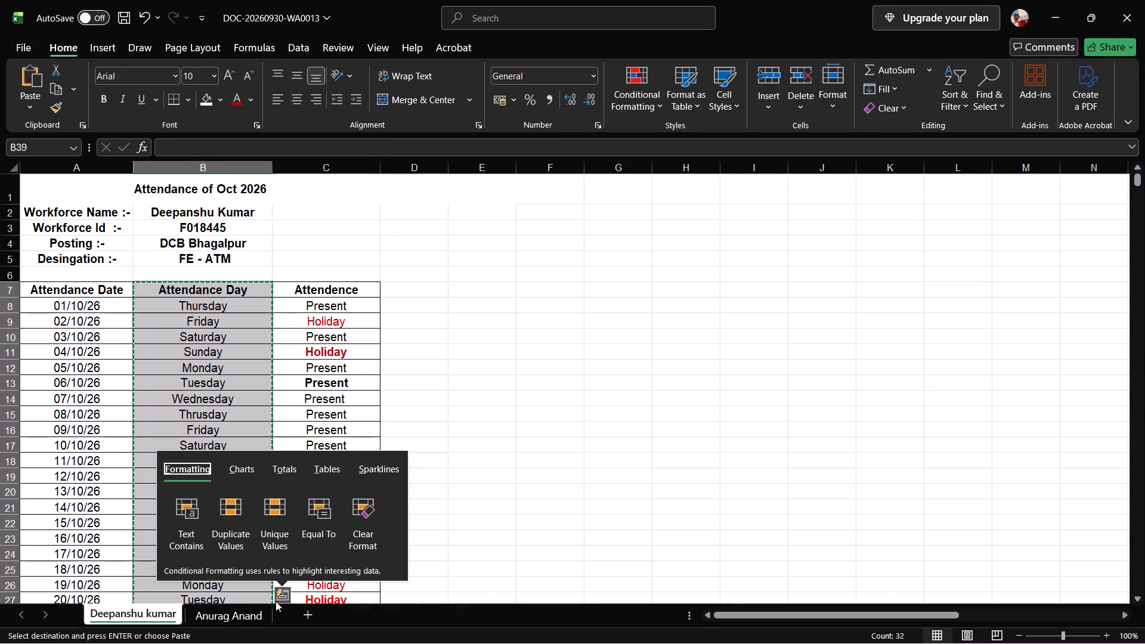
scroll(291, 544, "down", 2)
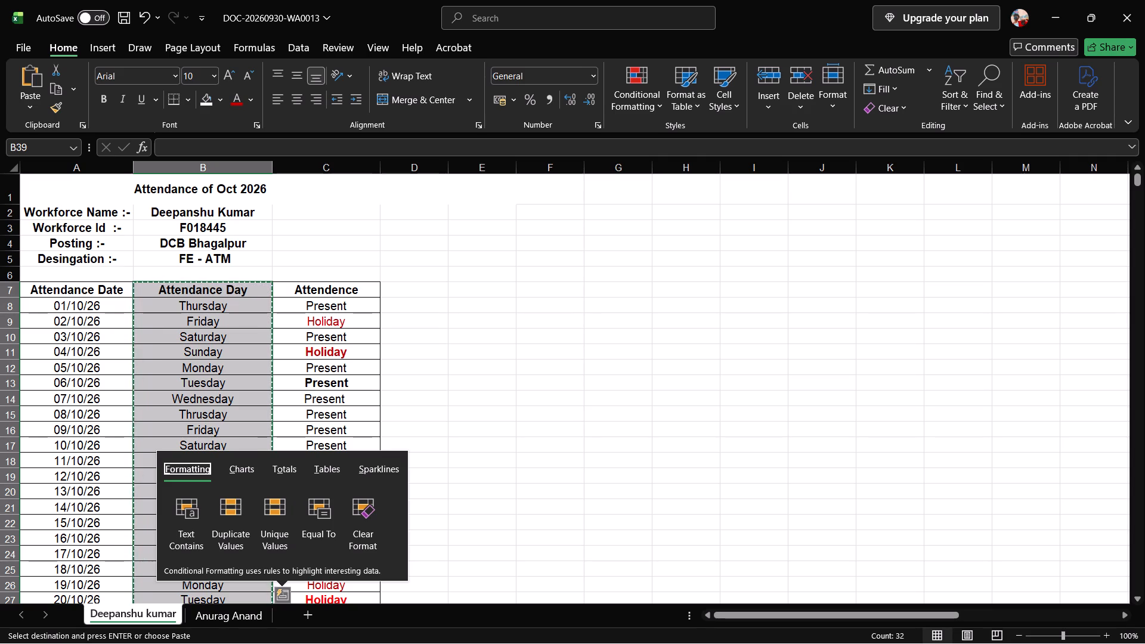
left_click(478, 484)
Paste the copied day names with their formatting over the second employee's Attendance Day column, starting at the header in B7.
left_click(249, 613)
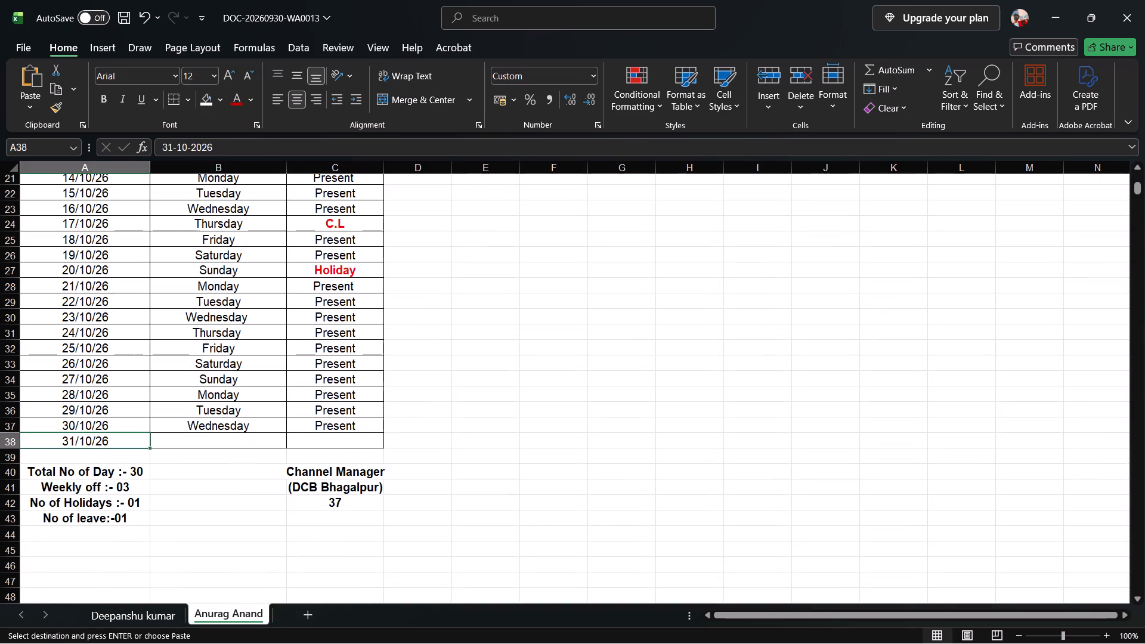
left_click_drag(247, 445, 229, 169)
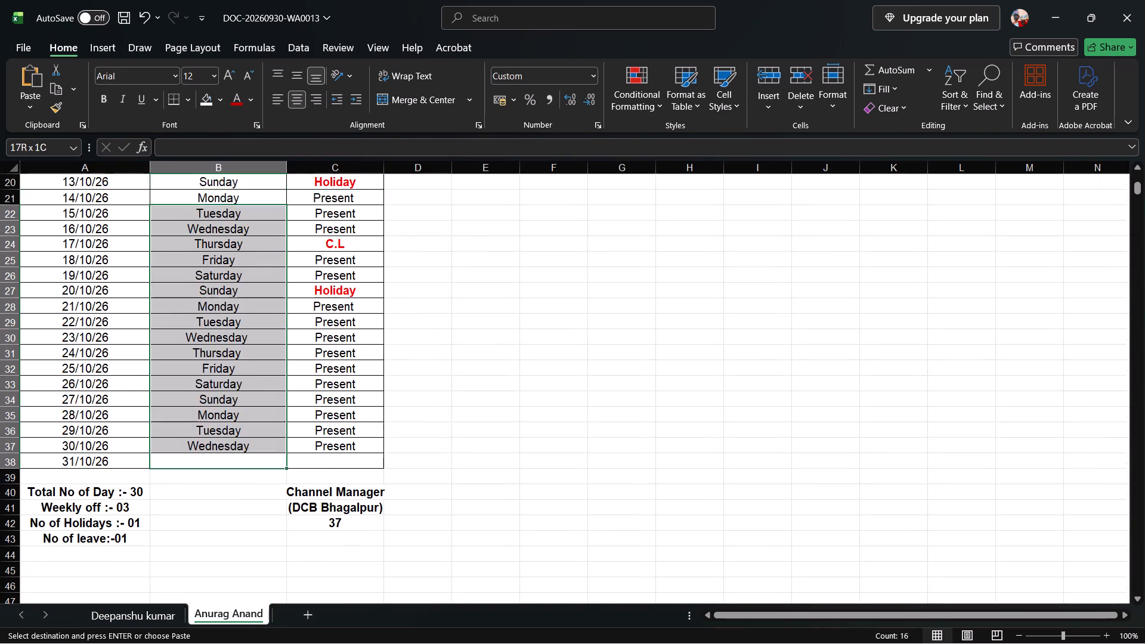
left_click_drag(229, 169, 191, 158)
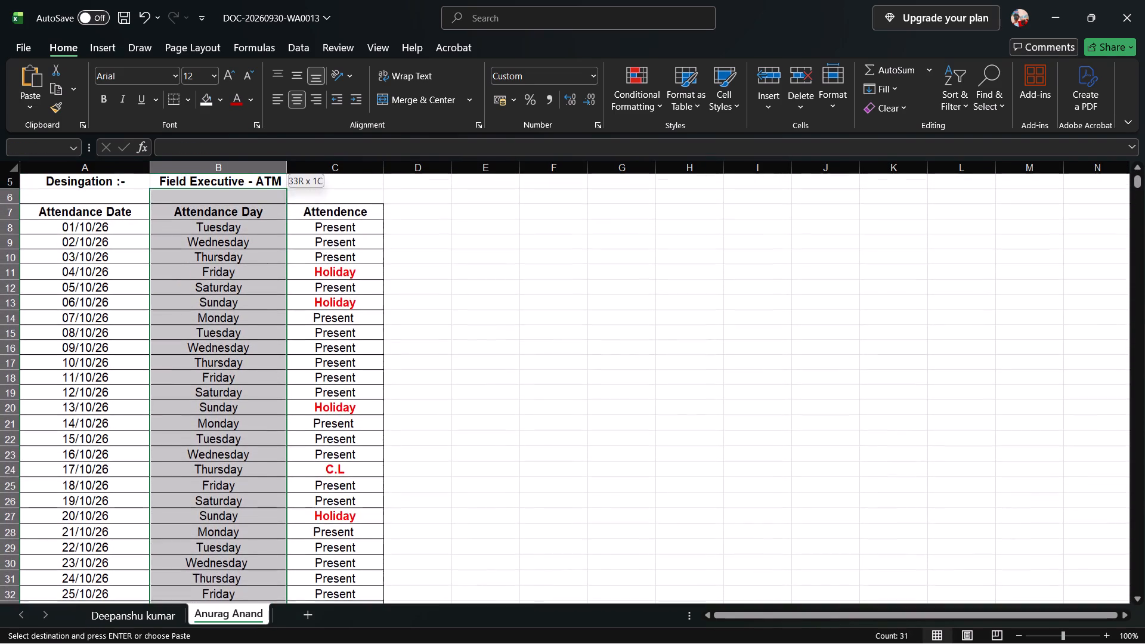
left_click_drag(191, 158, 194, 228)
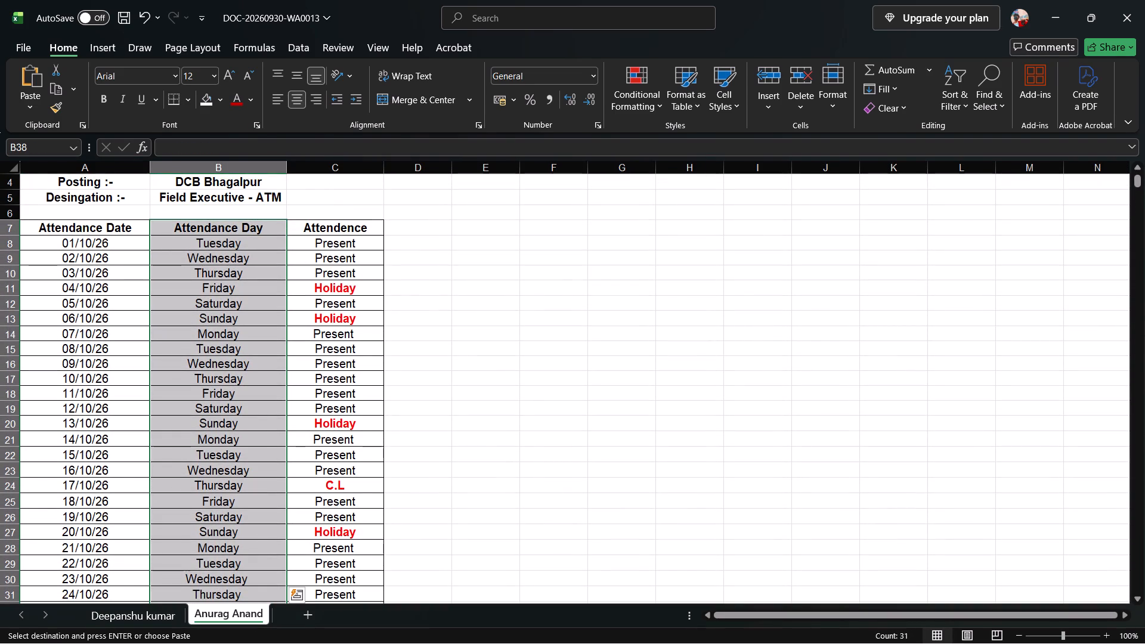
key("ctrl+v")
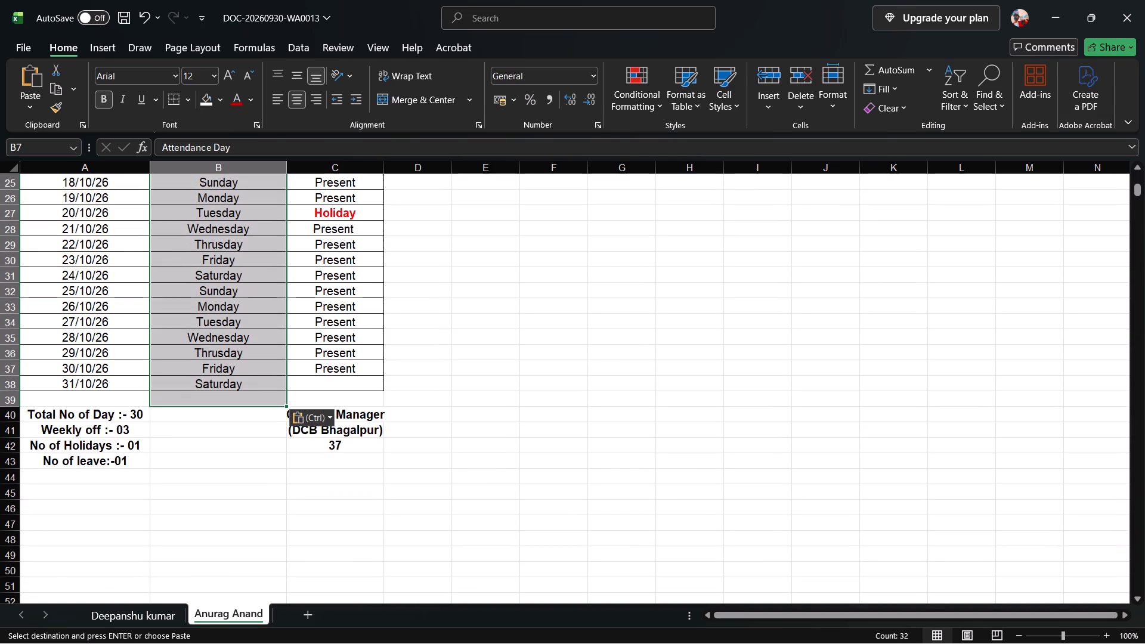
left_click(329, 420)
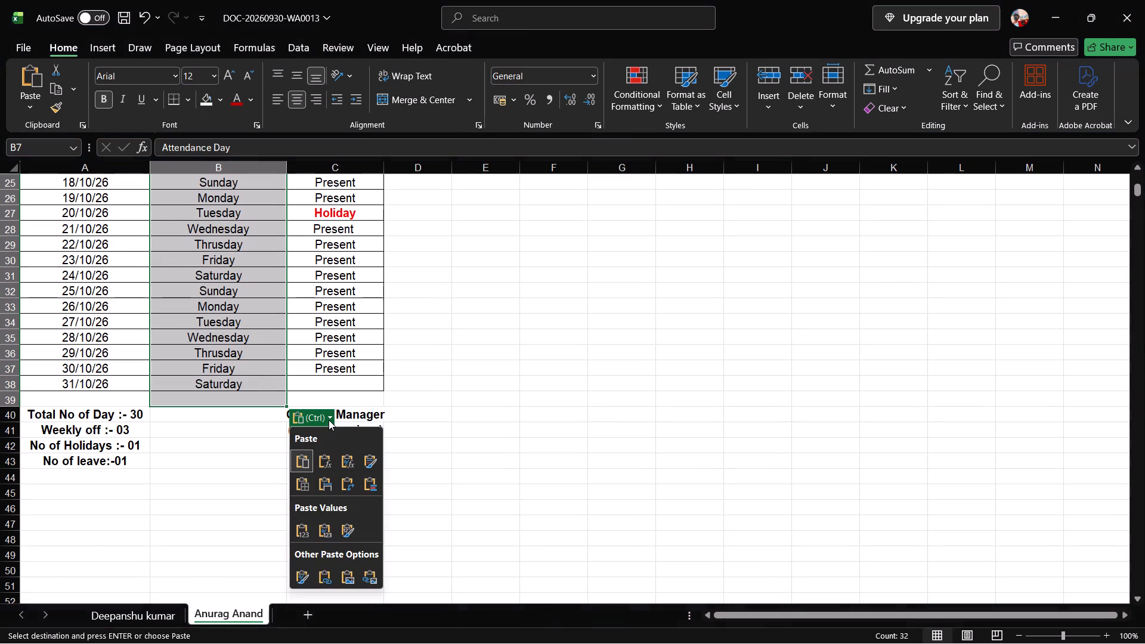
left_click(303, 457)
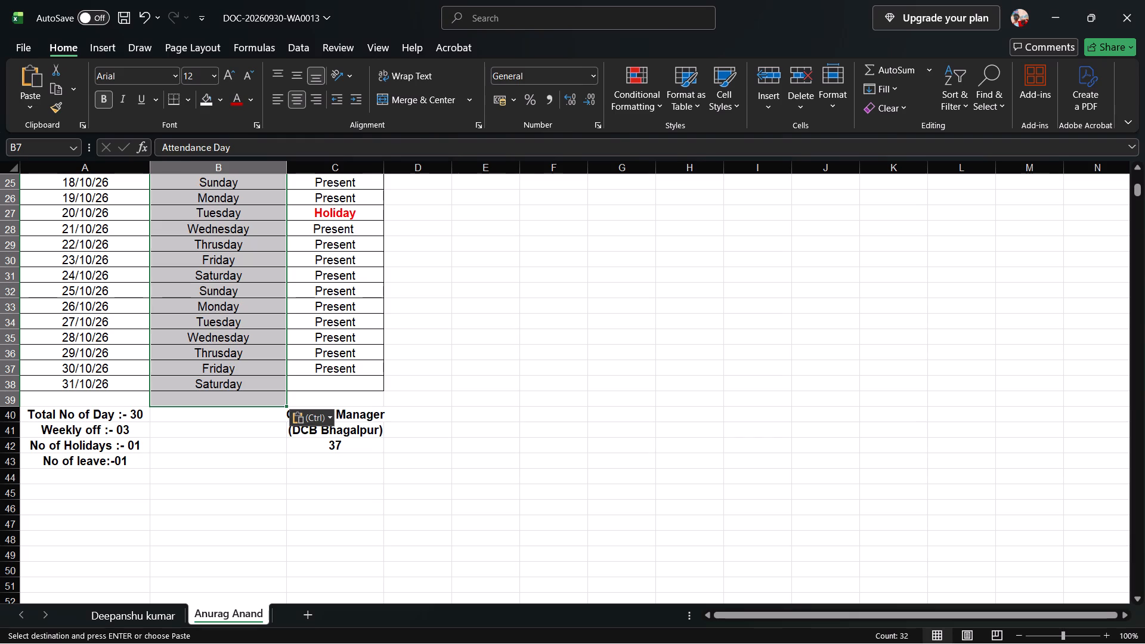
Review the pasted day names on the second employee's sheet, checking the Sunday rows against their dates and attendance entries.
left_click(230, 415)
scroll(230, 415, "up", 4)
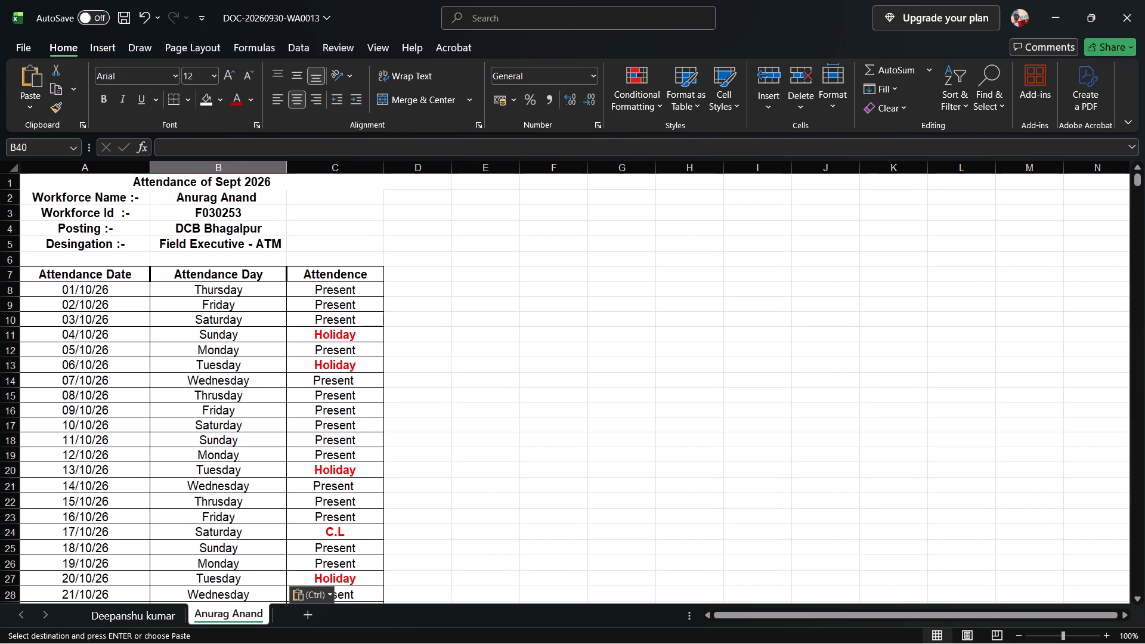
left_click(231, 273)
left_click(236, 287)
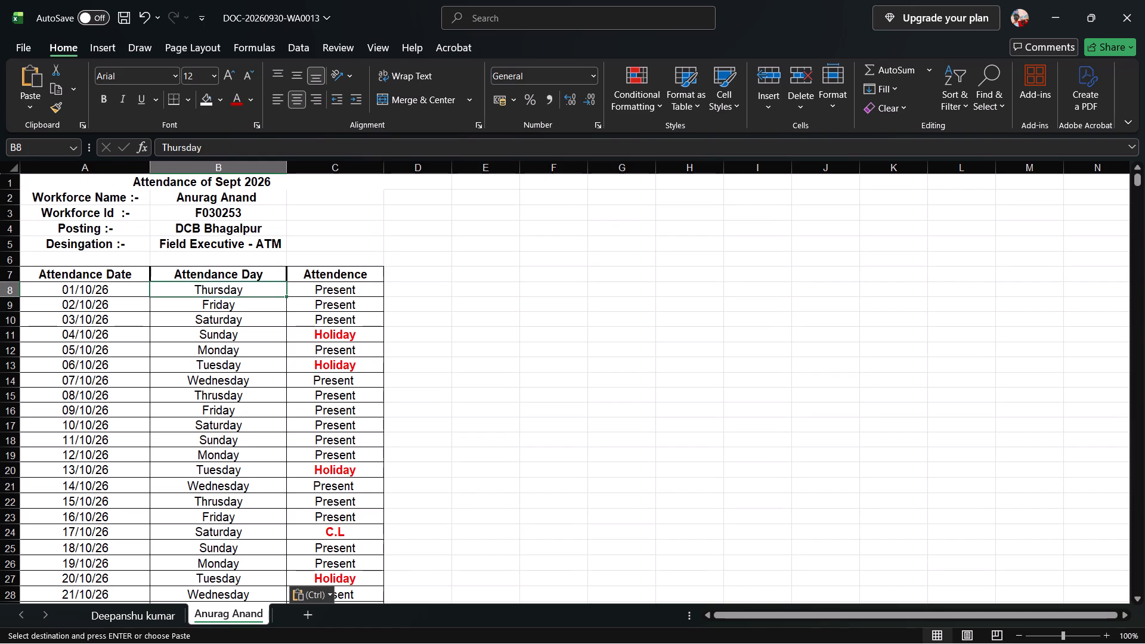
left_click(240, 318)
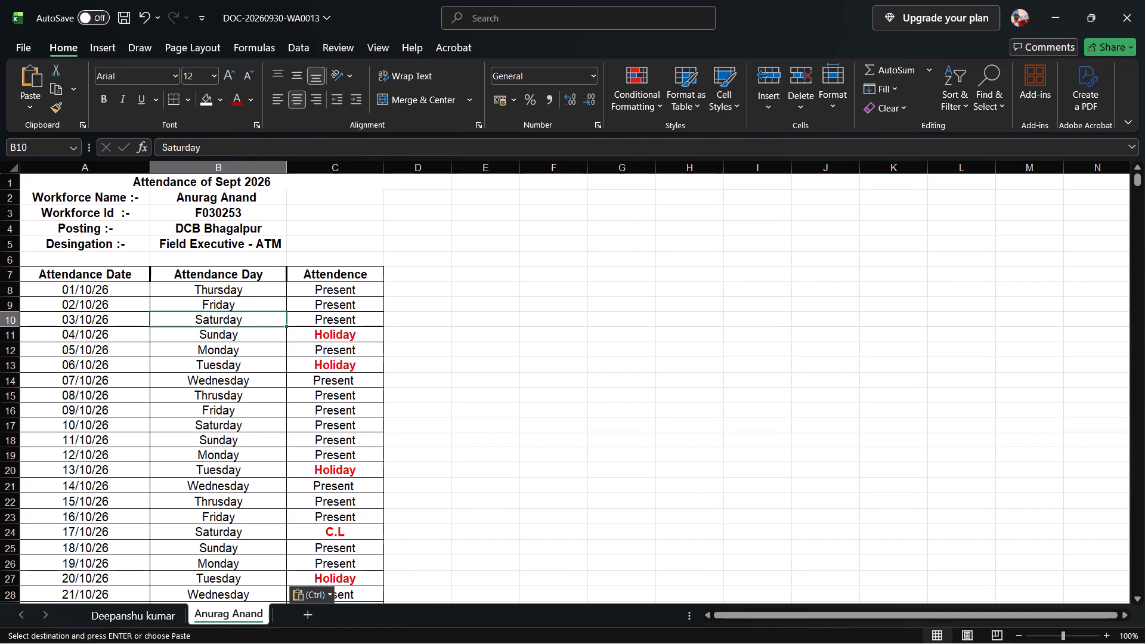
left_click(234, 352)
left_click(235, 343)
left_click(236, 339)
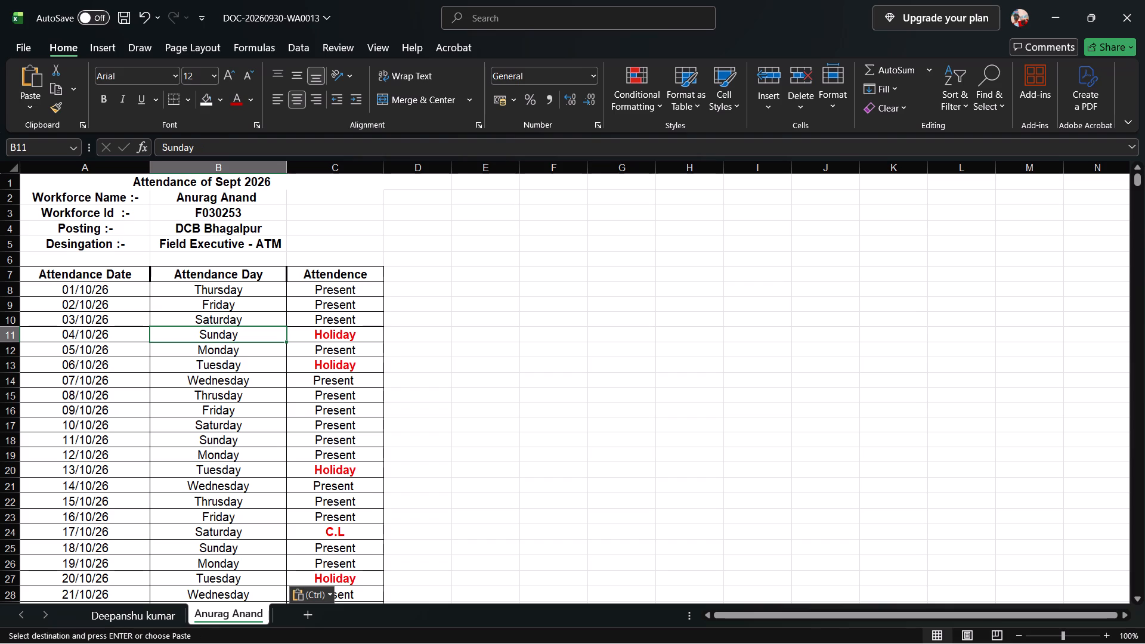
left_click(228, 439)
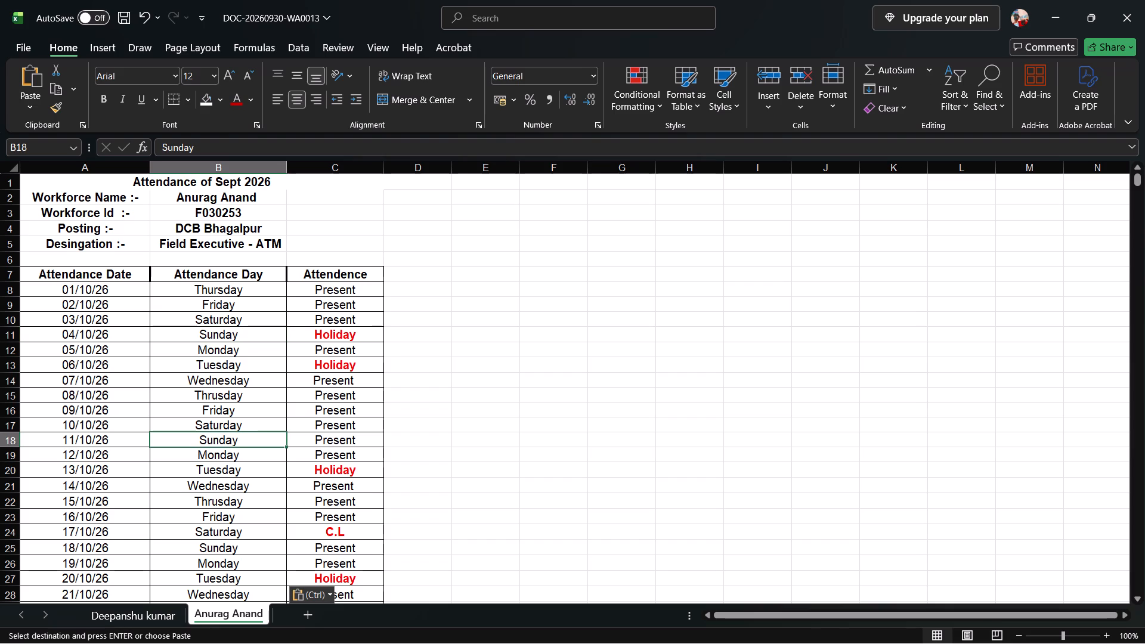
left_click(209, 547)
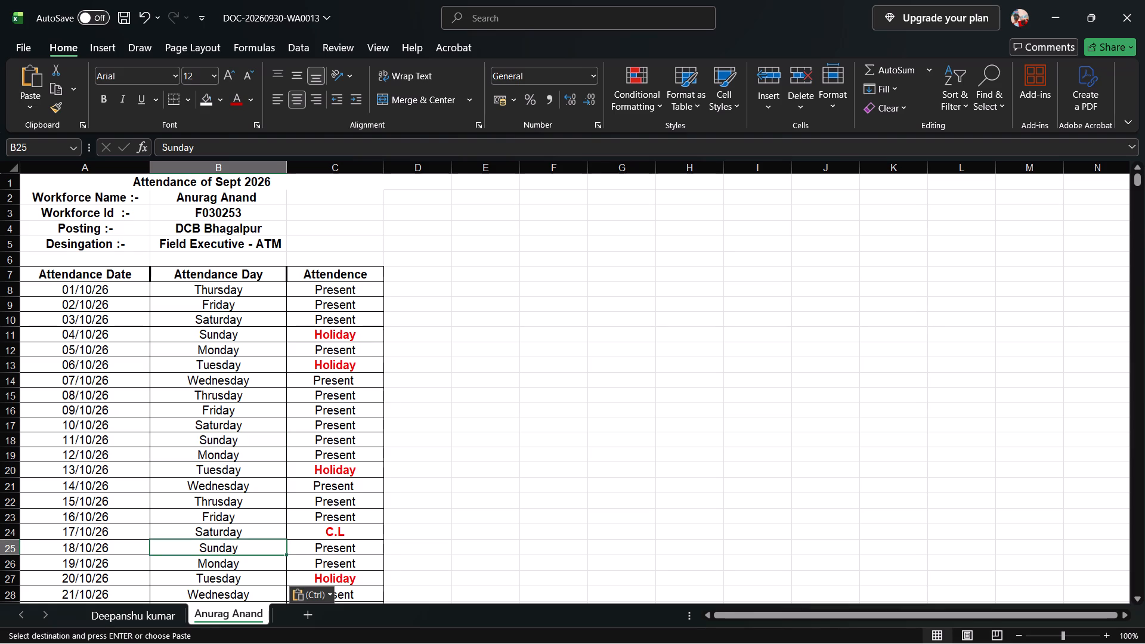
scroll(216, 574, "down", 1)
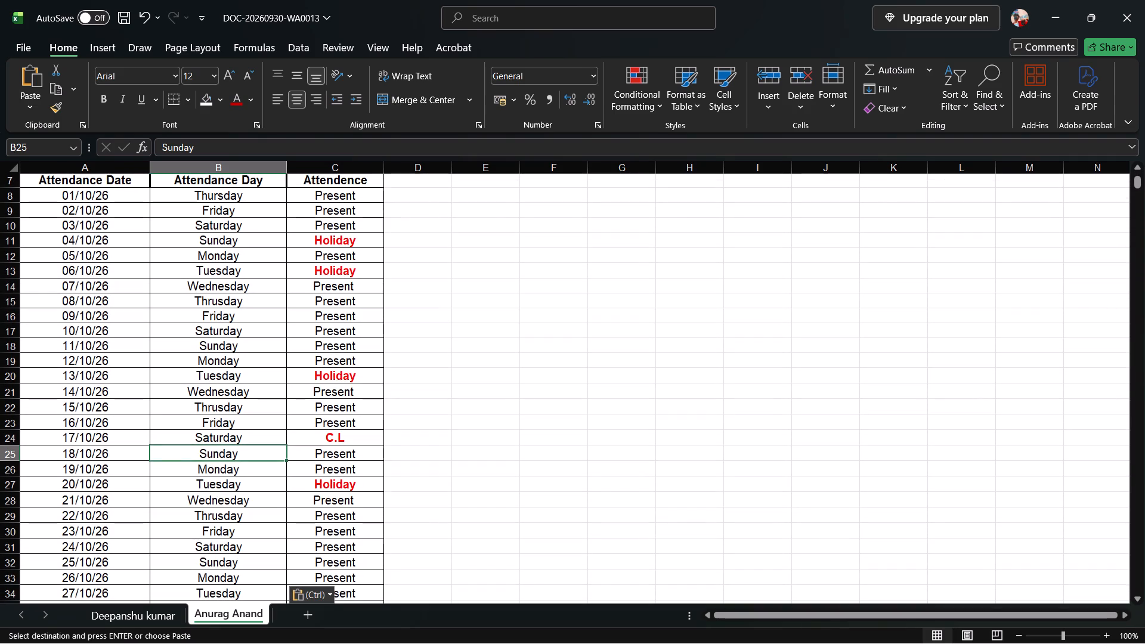
left_click(231, 561)
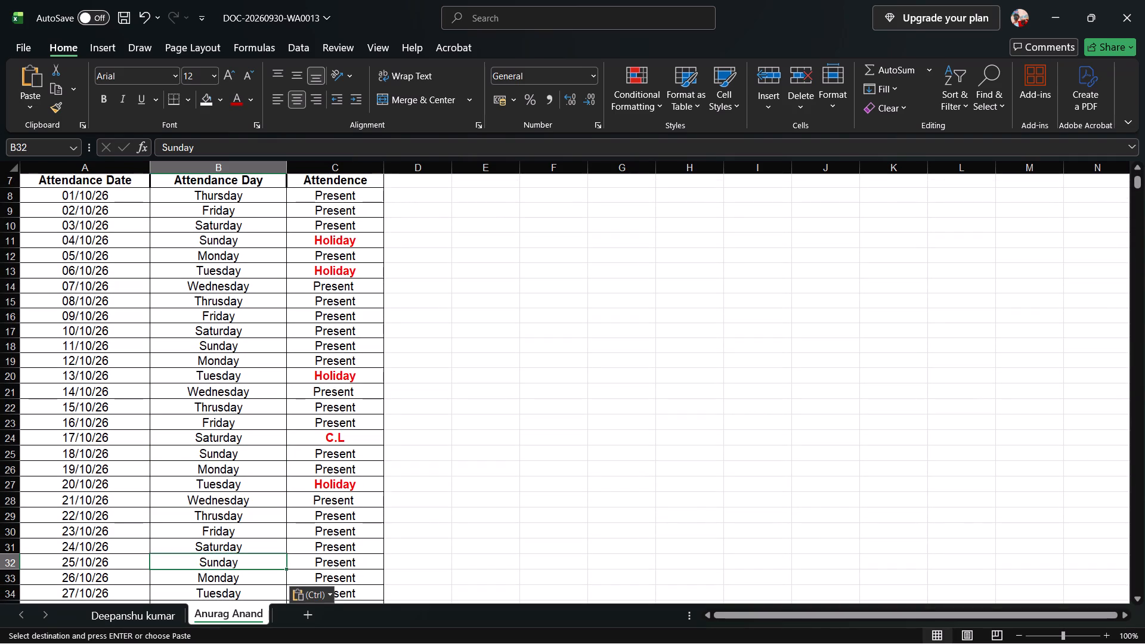
Return to the first employee's sheet and go to the end of its attendance table.
scroll(233, 564, "down", 2)
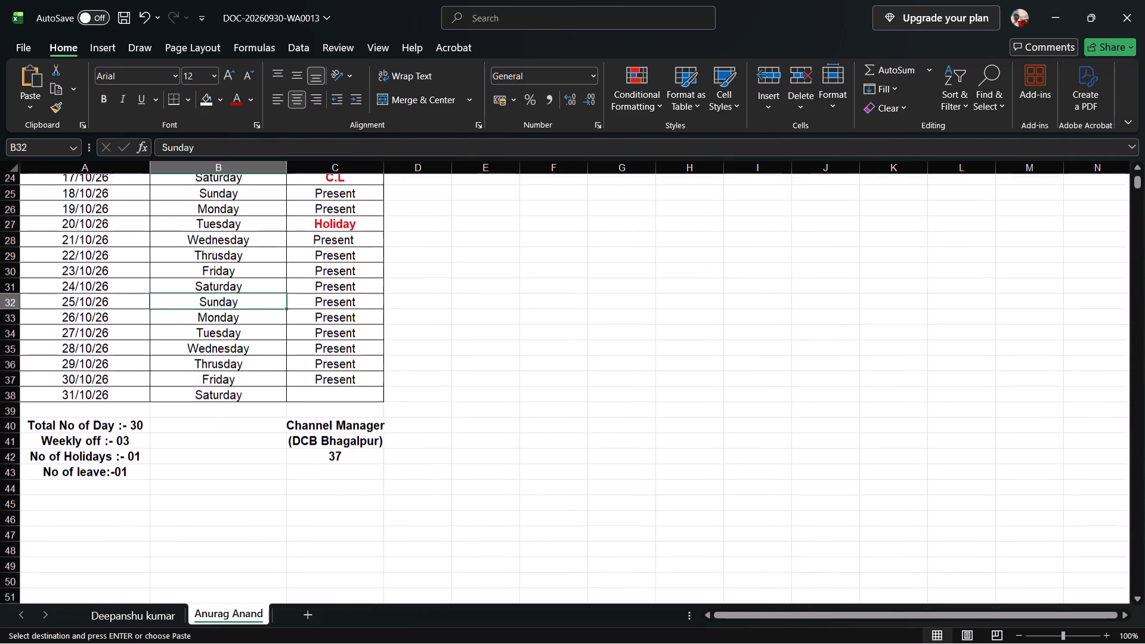
left_click(164, 615)
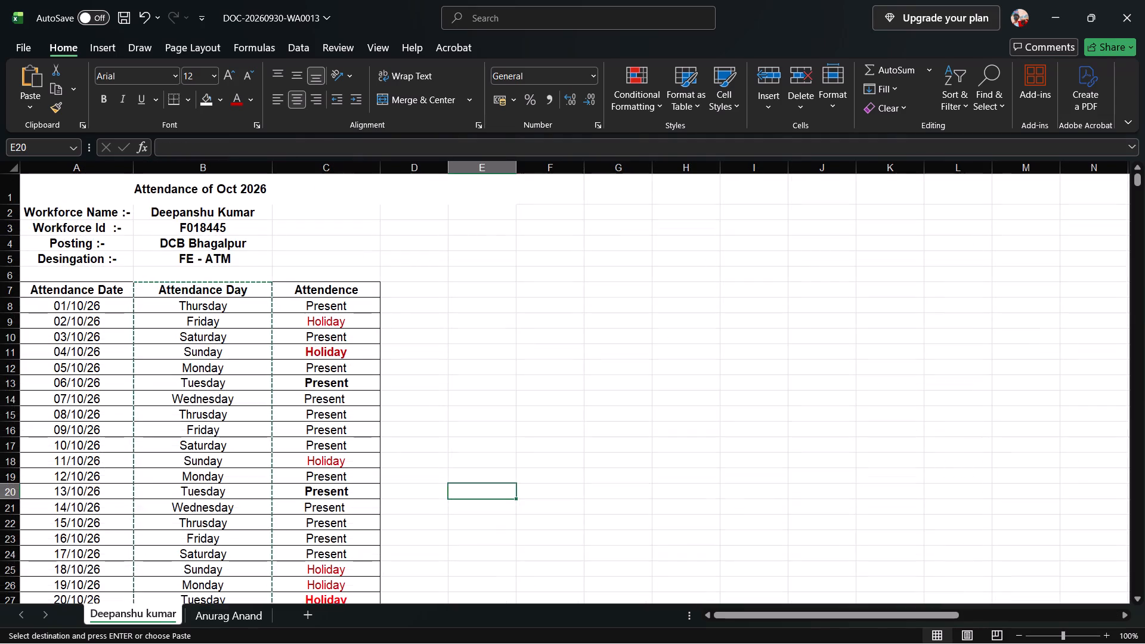
scroll(263, 556, "down", 4)
scroll(310, 411, "up", 5)
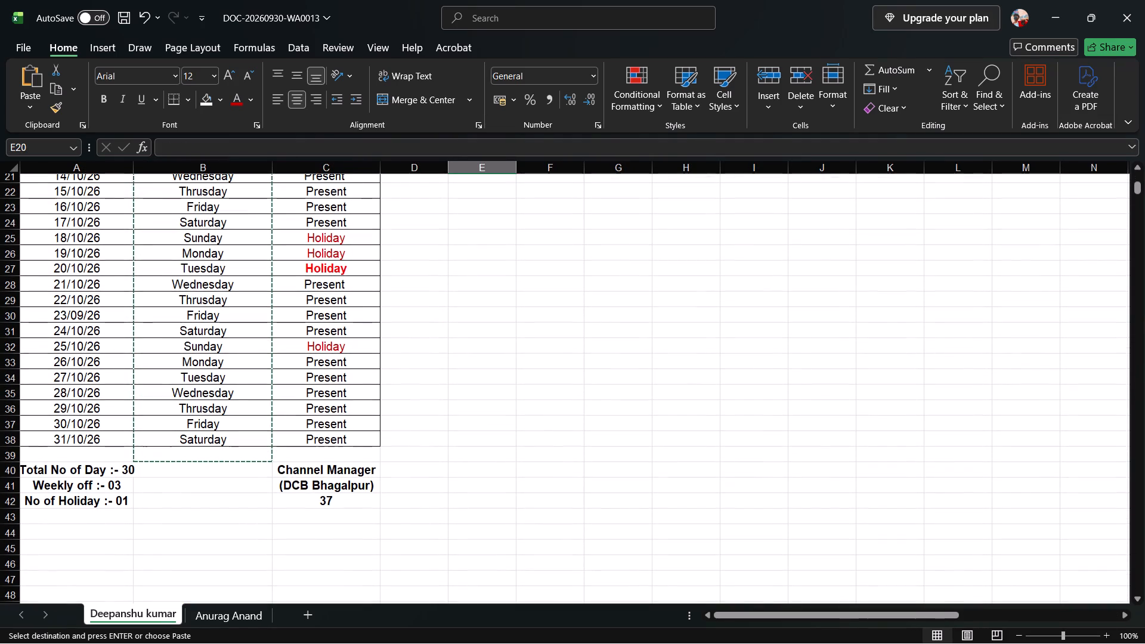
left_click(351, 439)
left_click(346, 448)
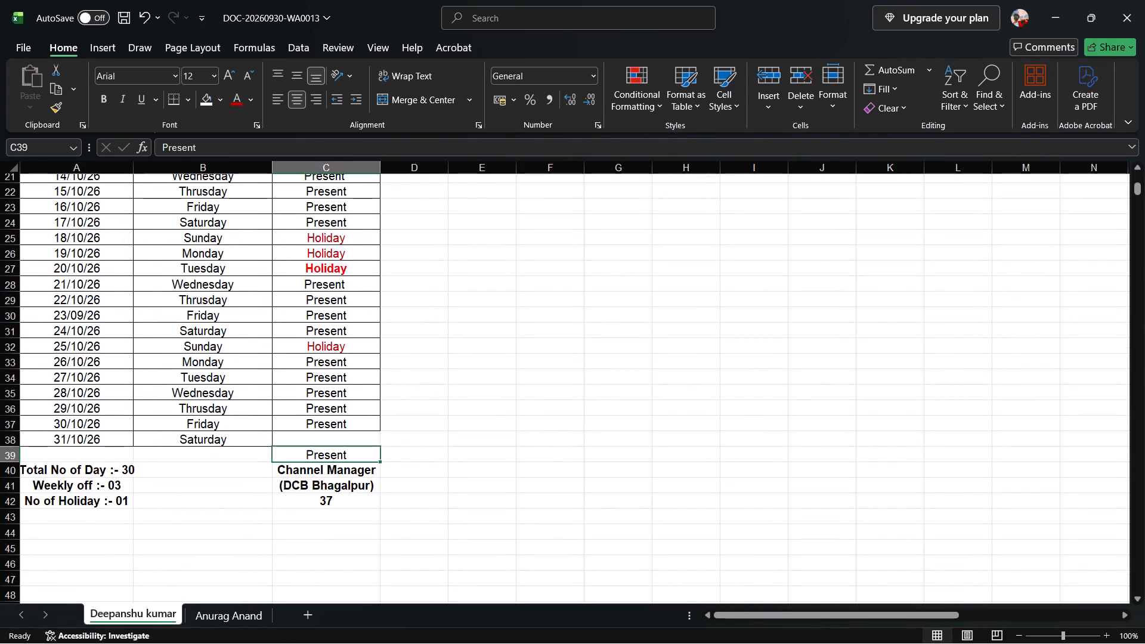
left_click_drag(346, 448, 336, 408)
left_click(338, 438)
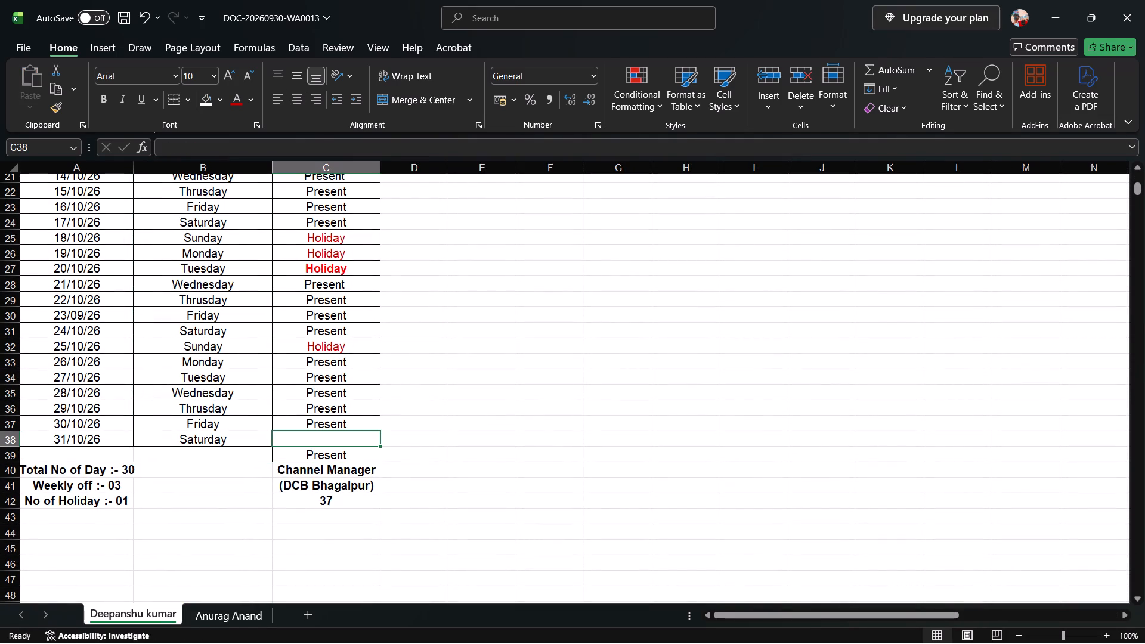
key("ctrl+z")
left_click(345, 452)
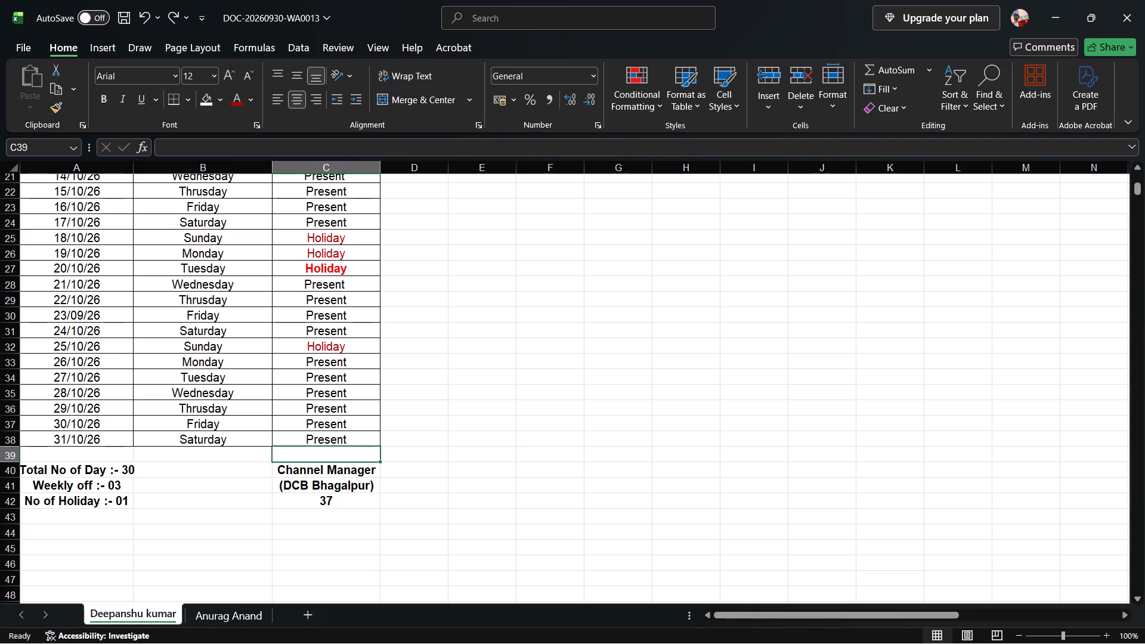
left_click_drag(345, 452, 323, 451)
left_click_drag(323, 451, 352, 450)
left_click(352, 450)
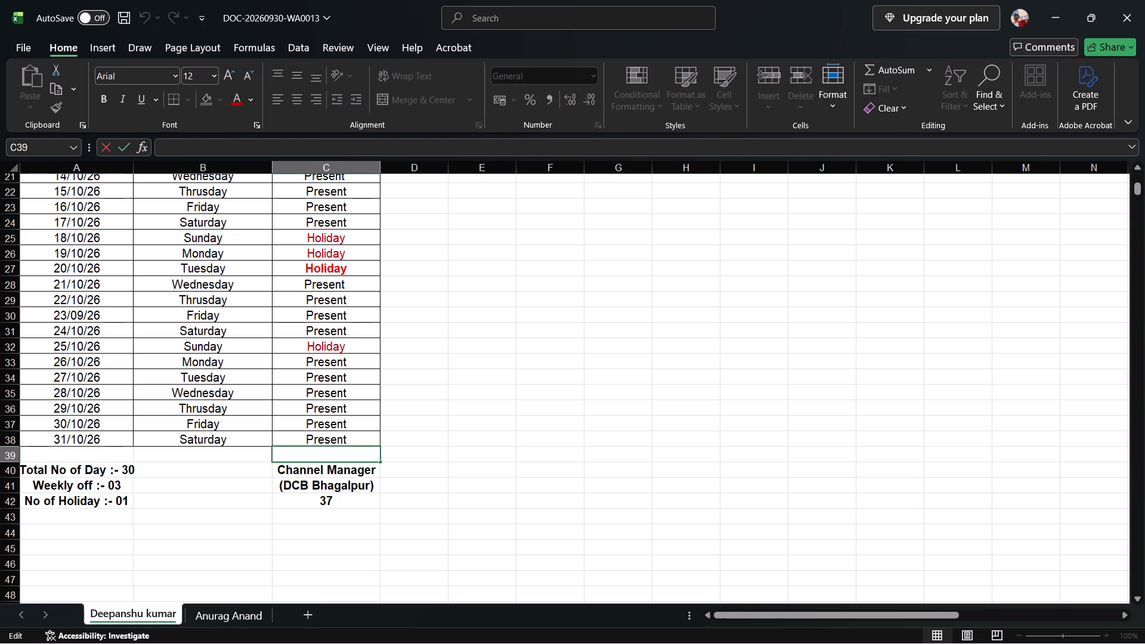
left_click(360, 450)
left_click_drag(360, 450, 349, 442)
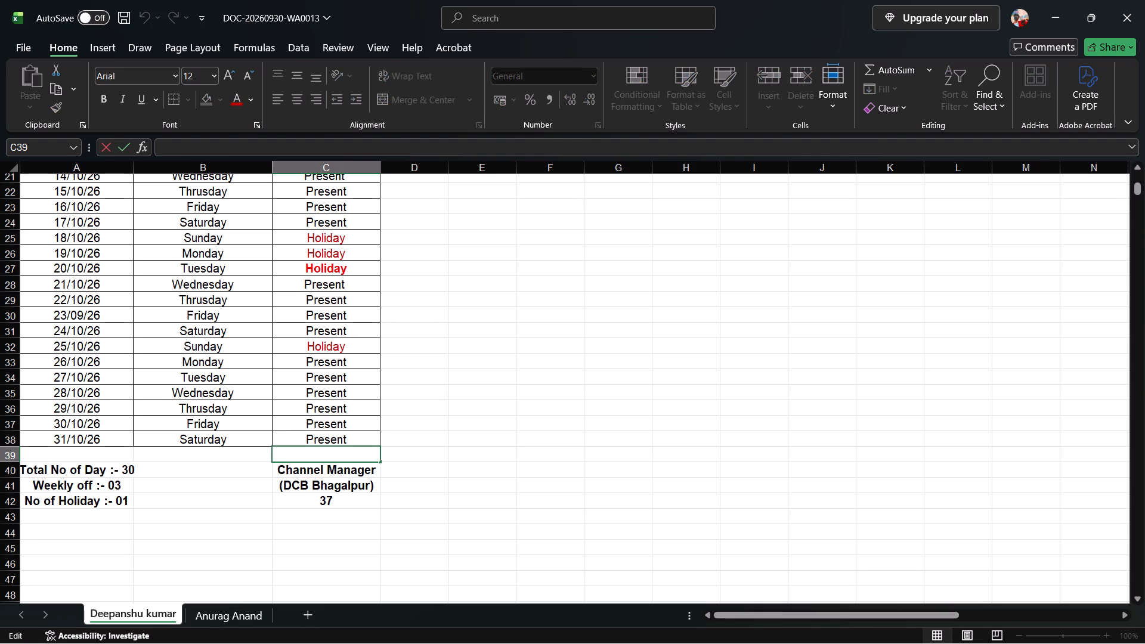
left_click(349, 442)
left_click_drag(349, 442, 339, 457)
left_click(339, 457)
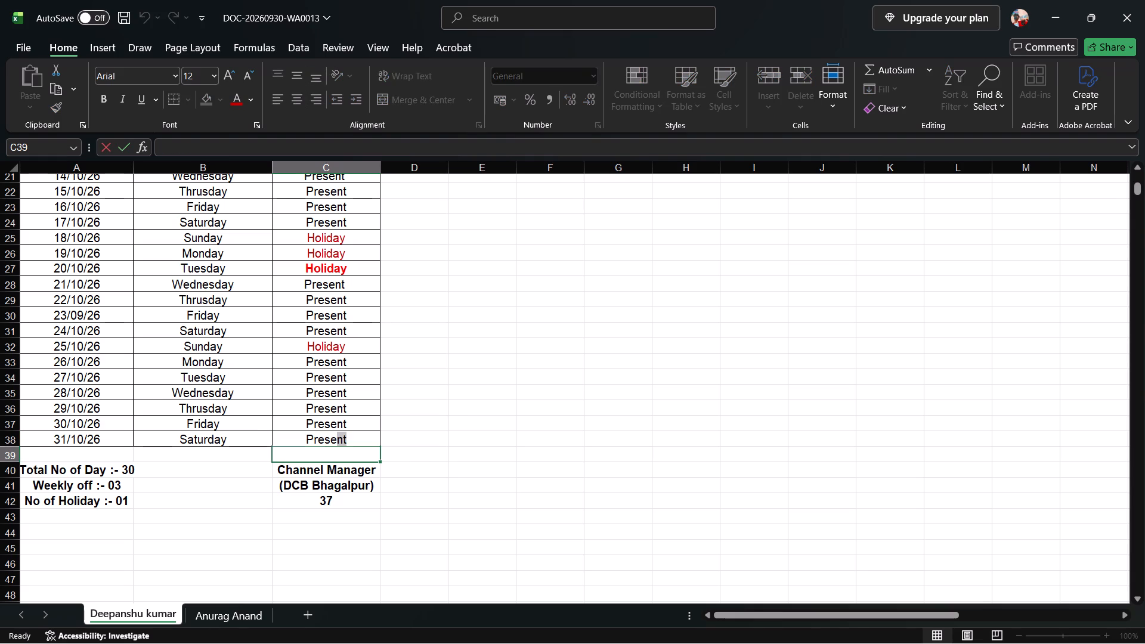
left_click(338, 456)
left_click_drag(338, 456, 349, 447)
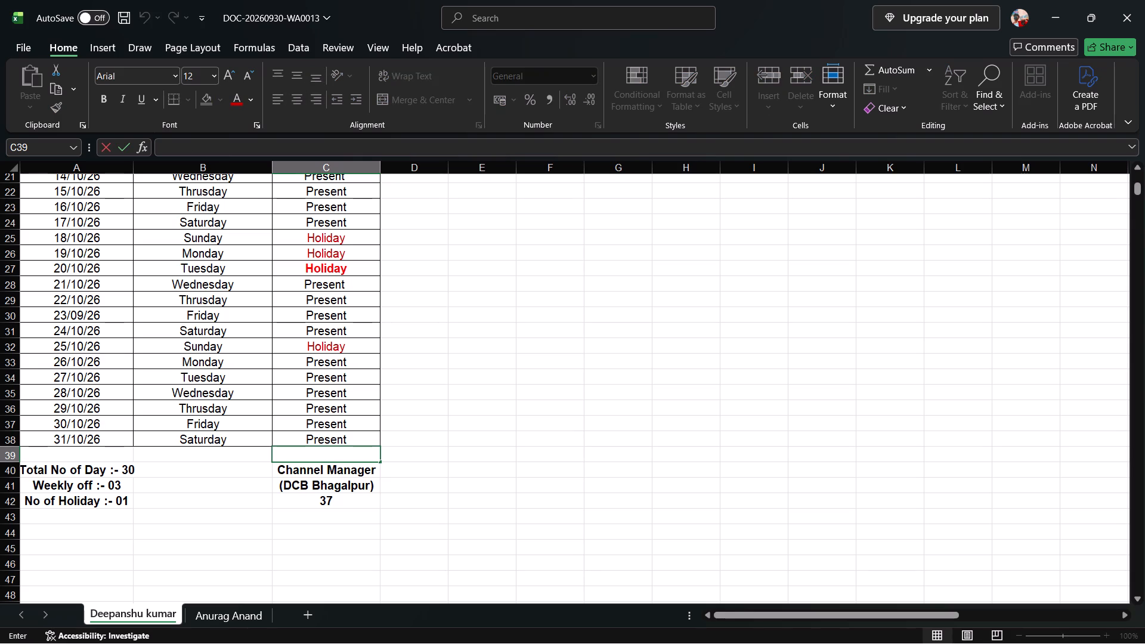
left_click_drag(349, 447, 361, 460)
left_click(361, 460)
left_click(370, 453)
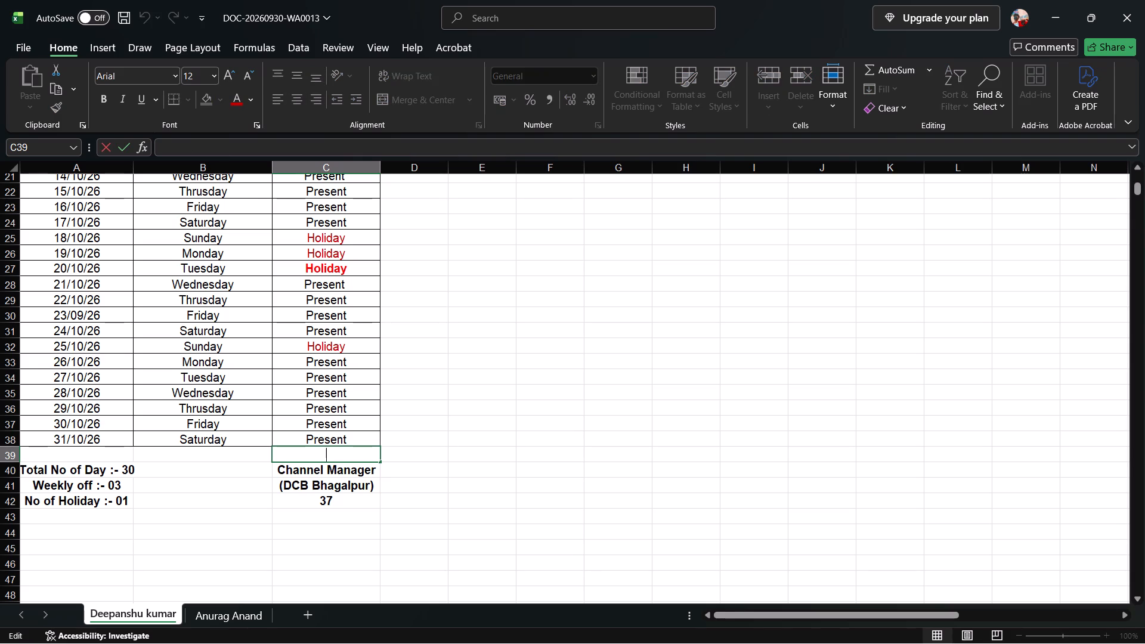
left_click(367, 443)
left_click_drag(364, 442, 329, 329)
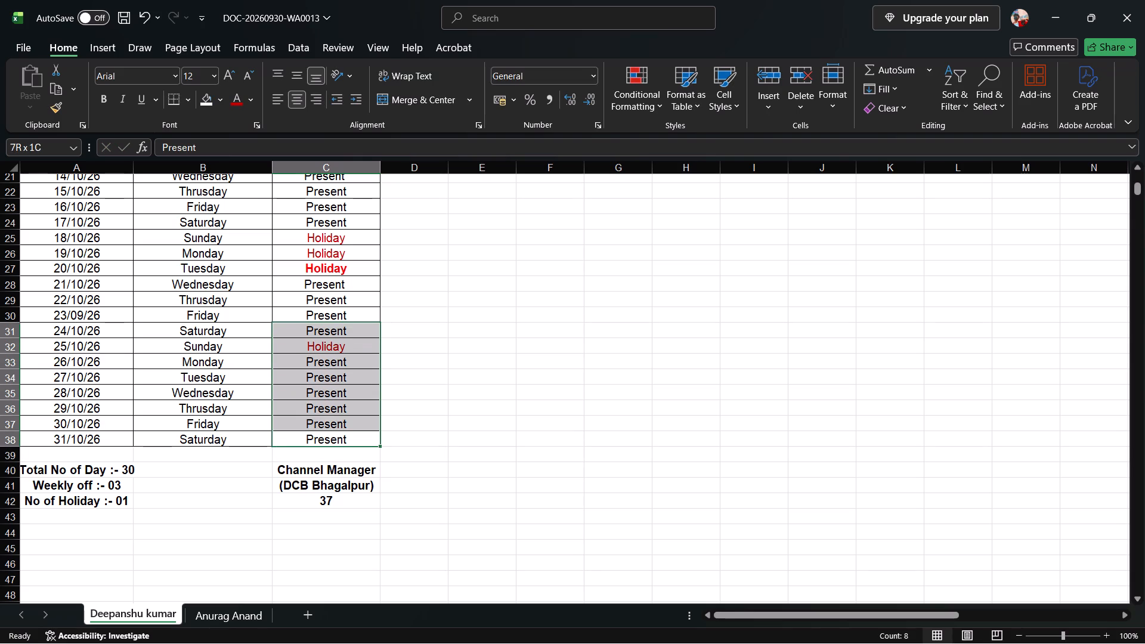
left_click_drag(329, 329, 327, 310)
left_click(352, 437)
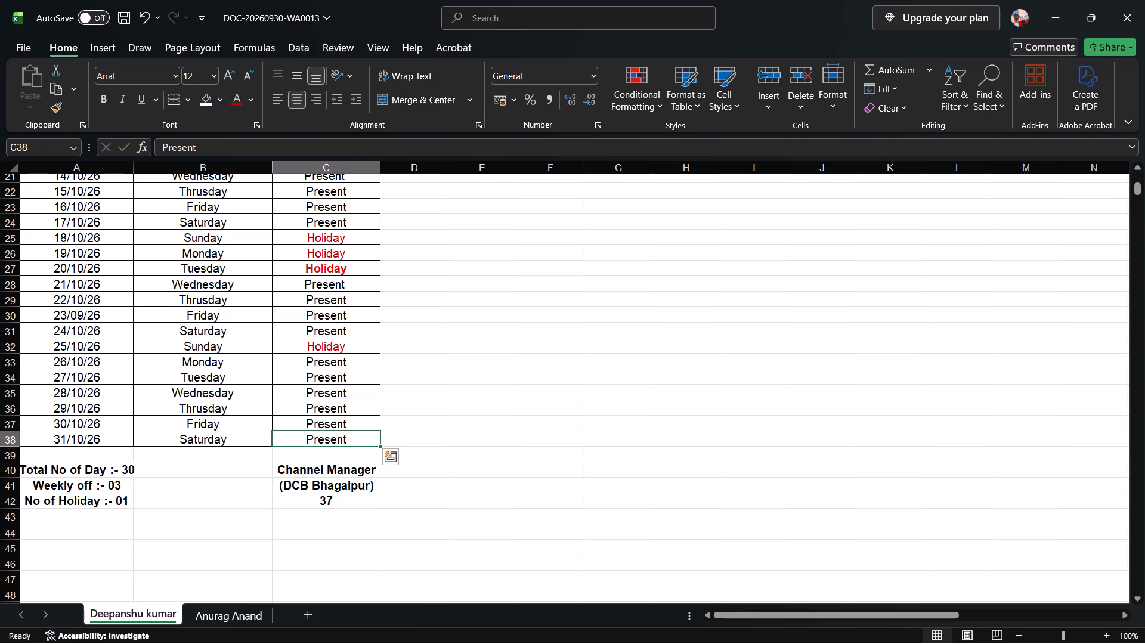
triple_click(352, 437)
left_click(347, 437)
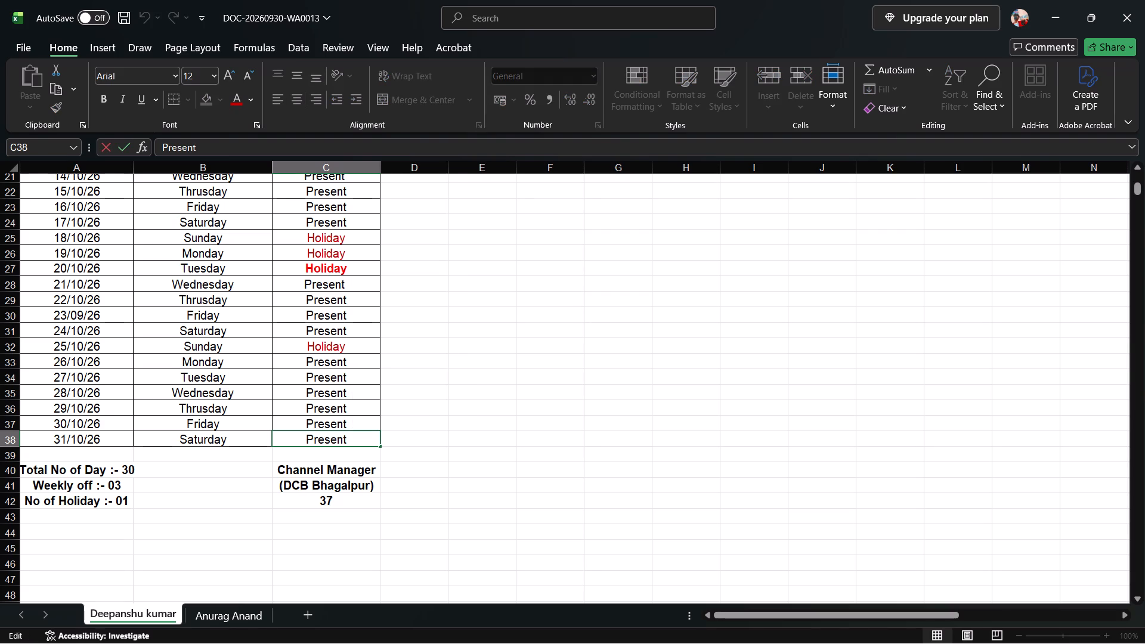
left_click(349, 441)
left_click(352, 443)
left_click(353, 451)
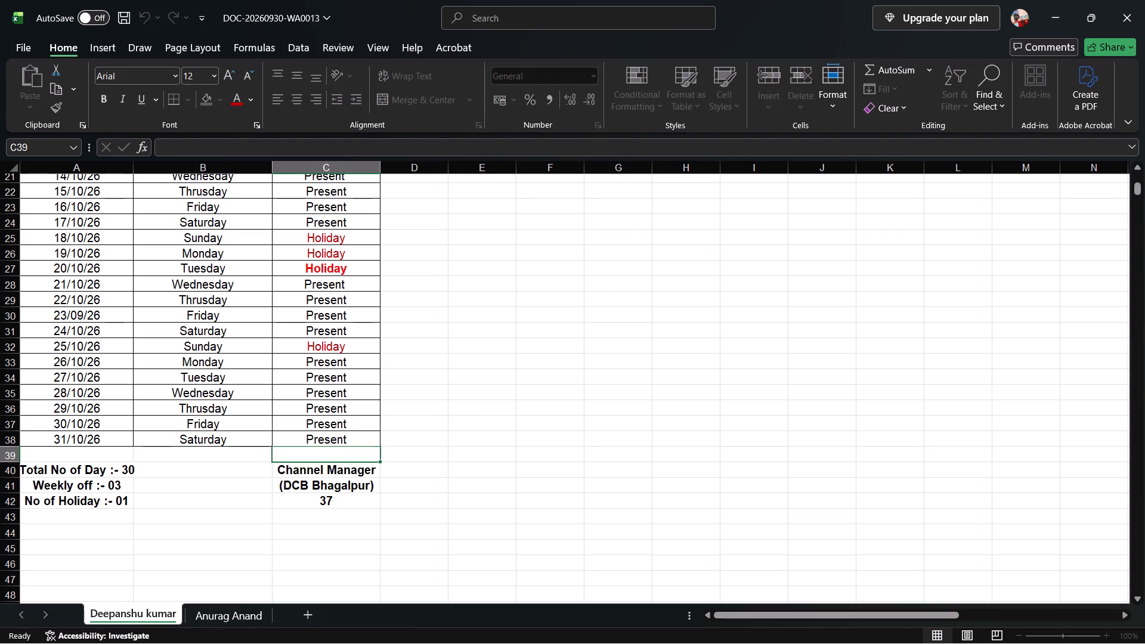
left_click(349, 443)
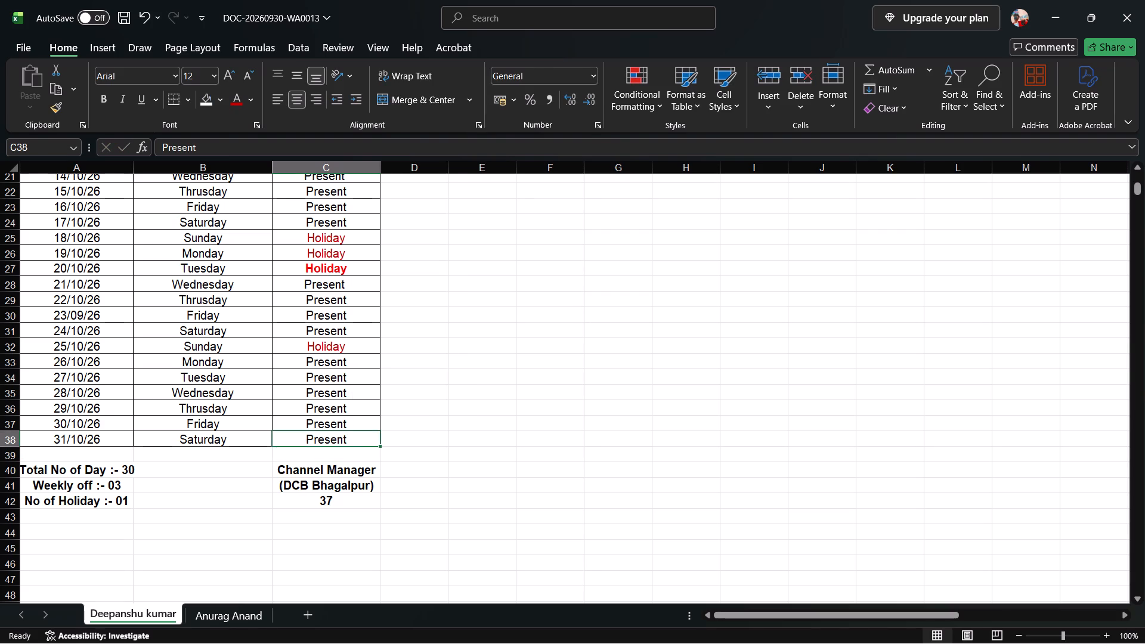
Copy the Attendence column, C7 to C38 including its header, from the first employee's sheet and switch to the second employee's sheet.
left_click_drag(338, 442, 329, 282)
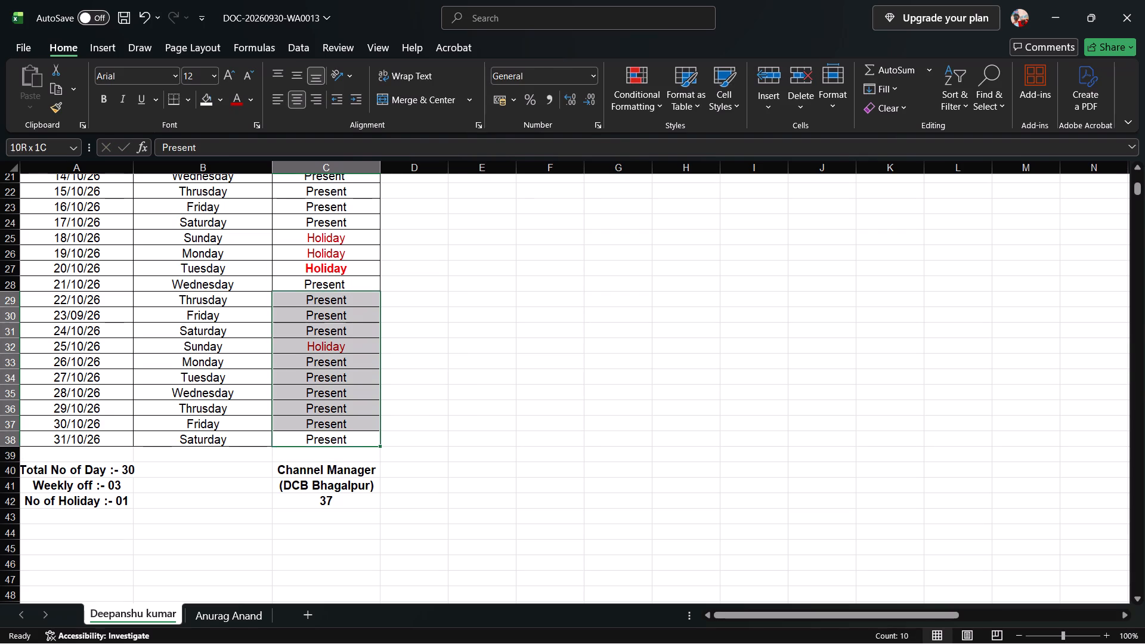
left_click_drag(329, 282, 326, 29)
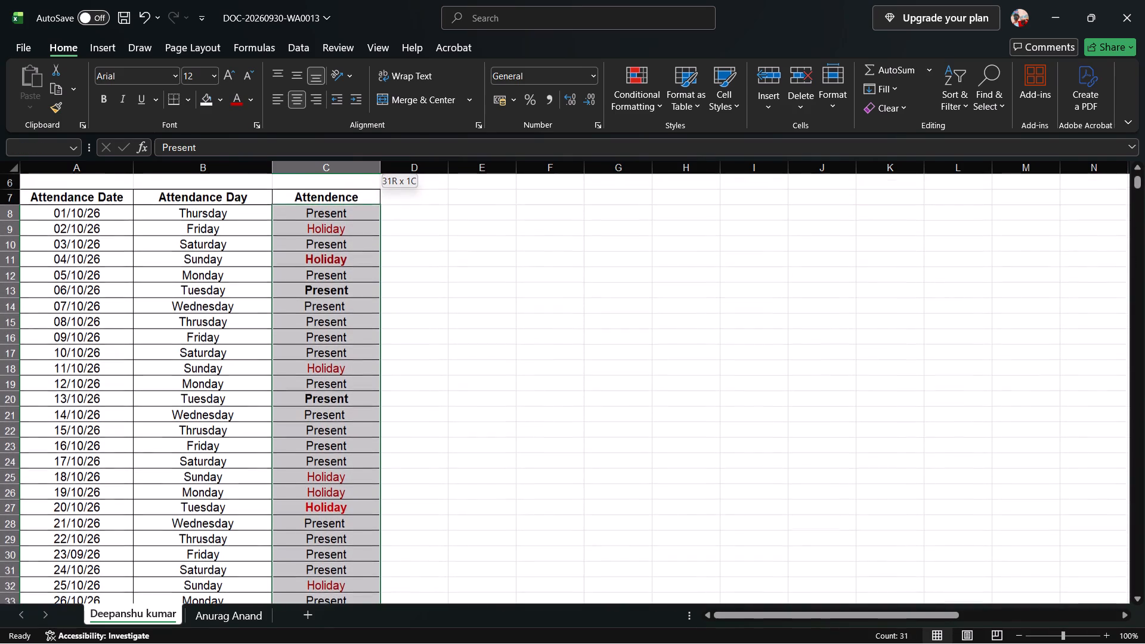
left_click_drag(326, 29, 322, 244)
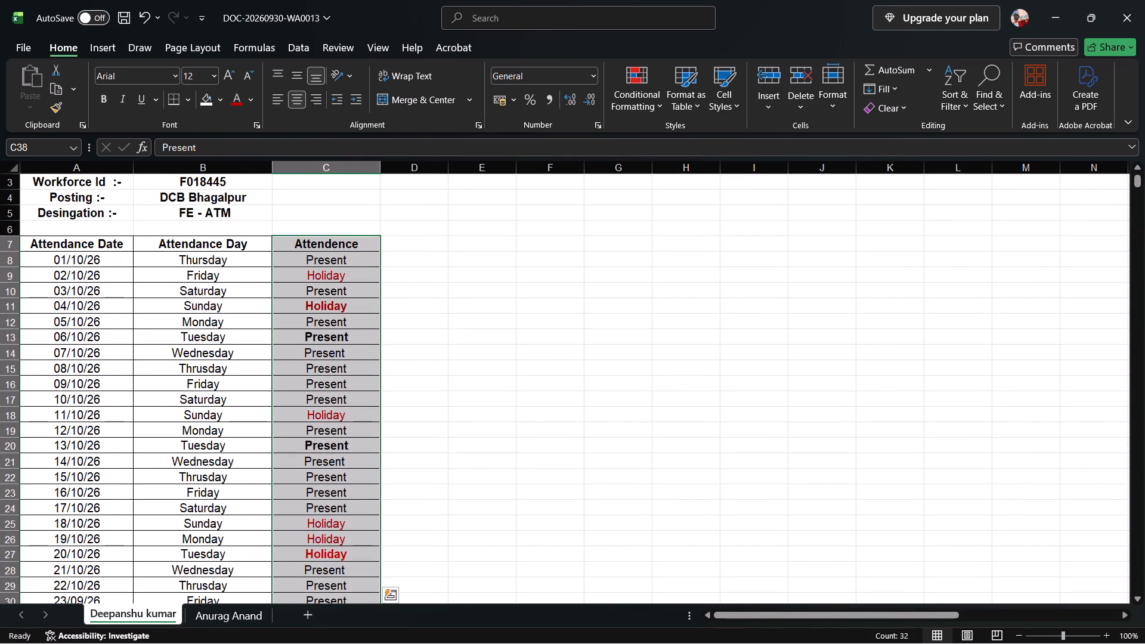
key("ctrl+c")
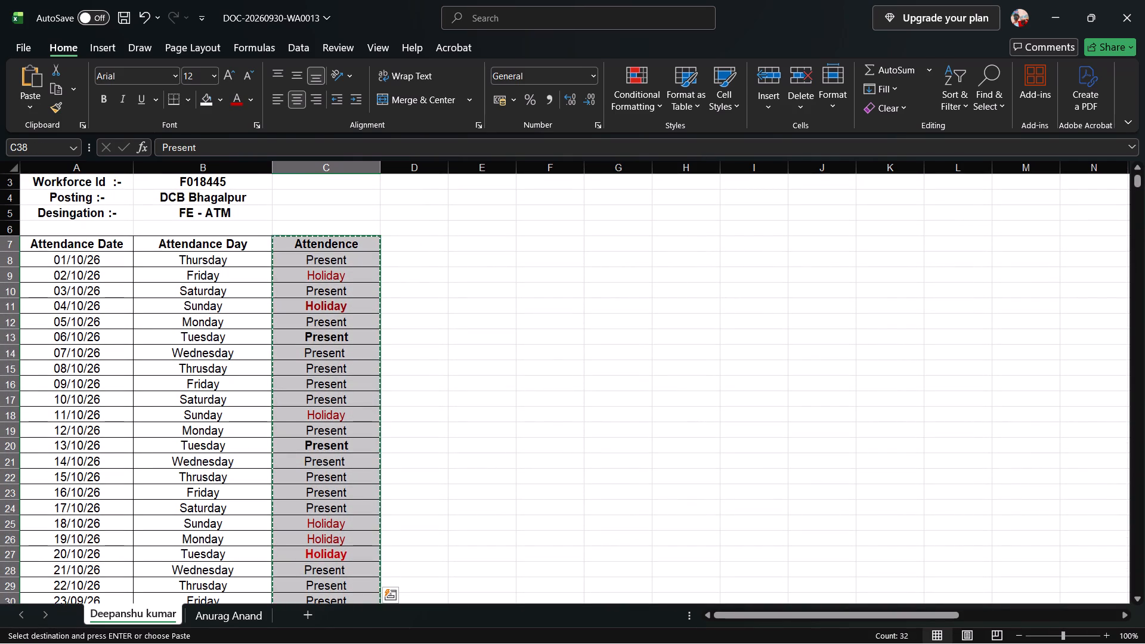
left_click(237, 618)
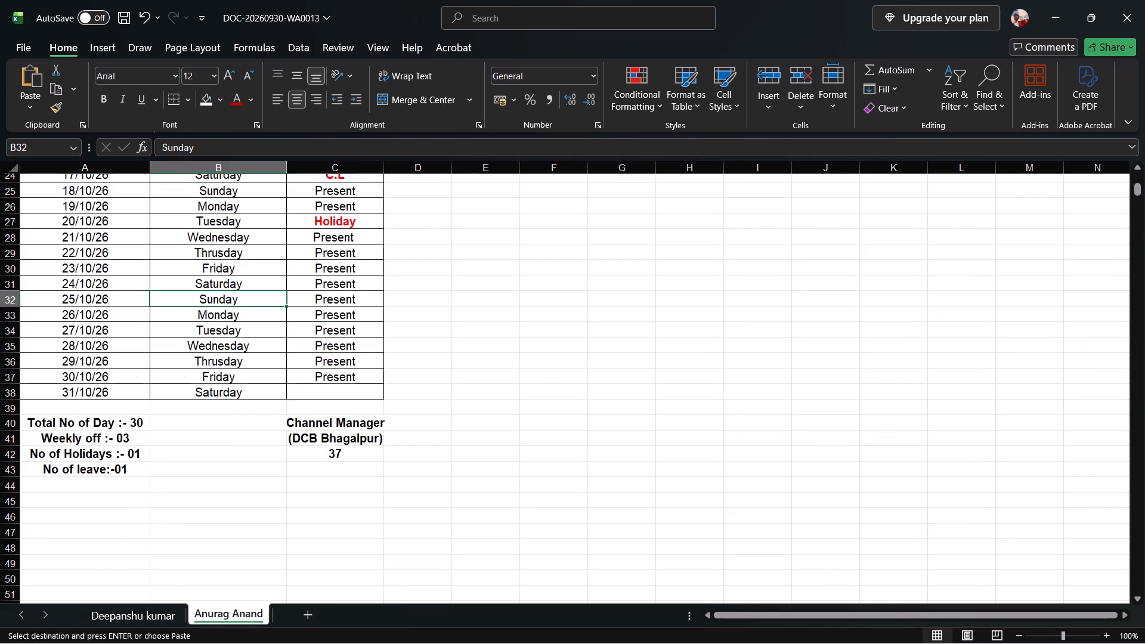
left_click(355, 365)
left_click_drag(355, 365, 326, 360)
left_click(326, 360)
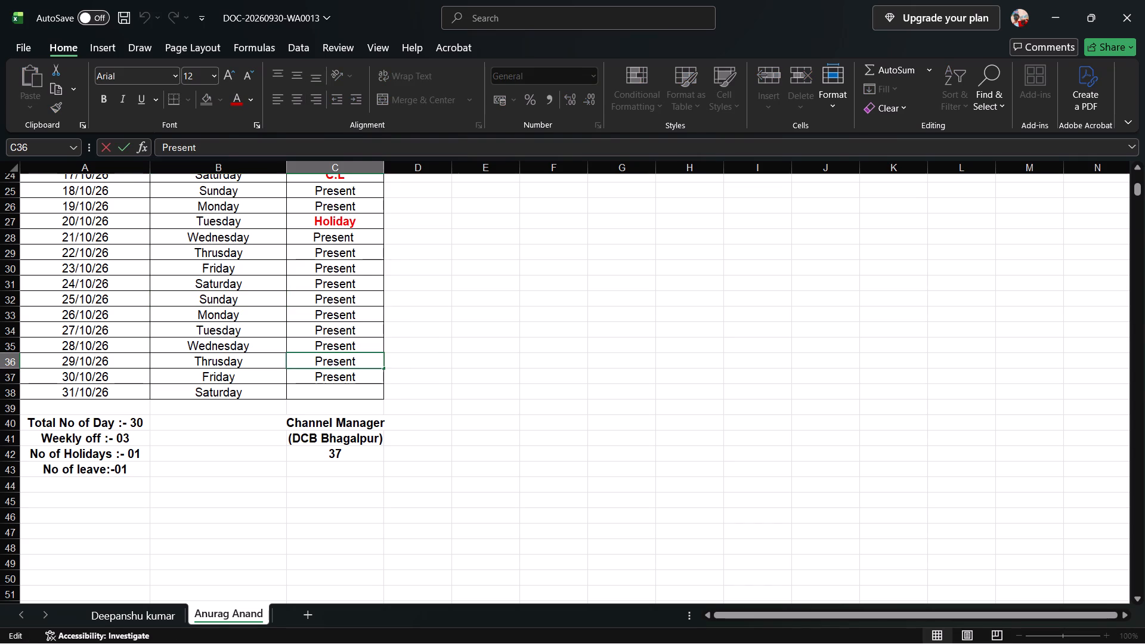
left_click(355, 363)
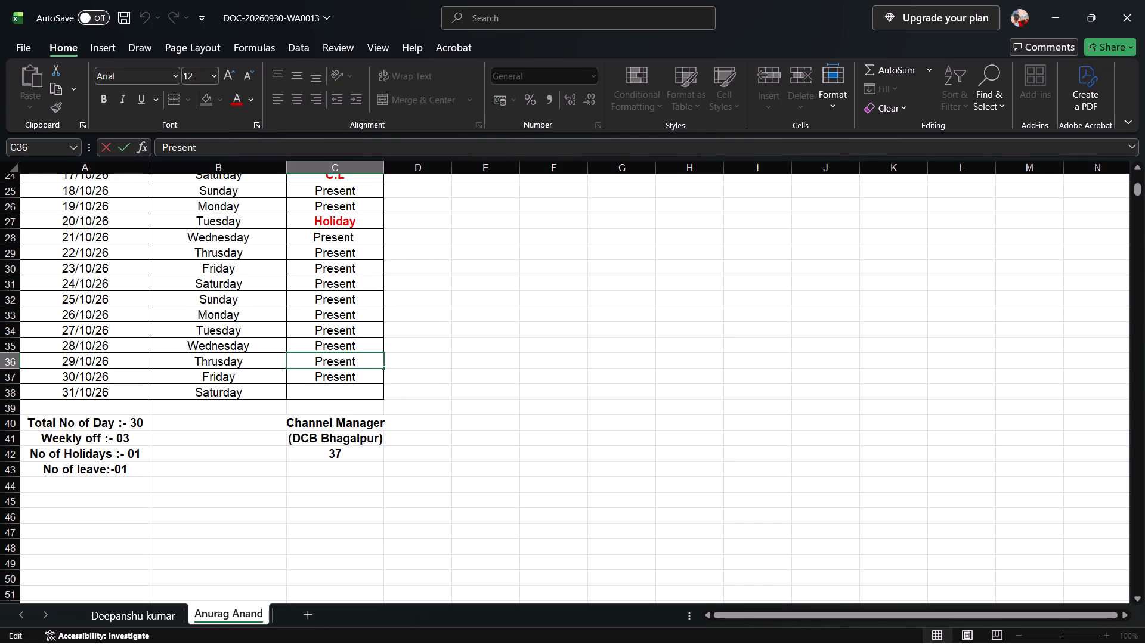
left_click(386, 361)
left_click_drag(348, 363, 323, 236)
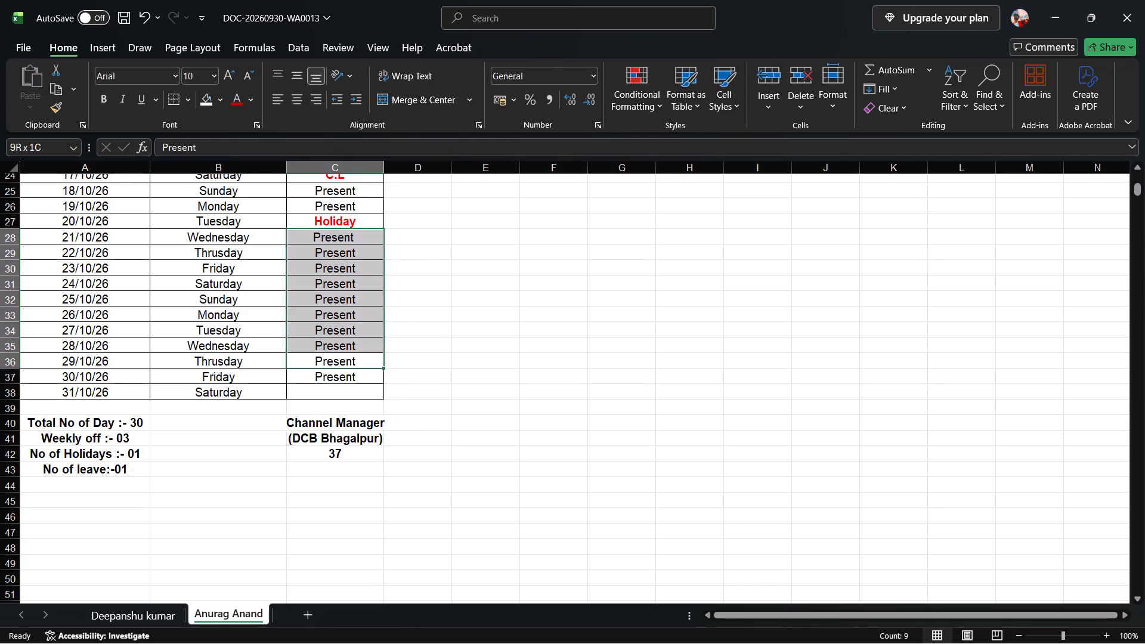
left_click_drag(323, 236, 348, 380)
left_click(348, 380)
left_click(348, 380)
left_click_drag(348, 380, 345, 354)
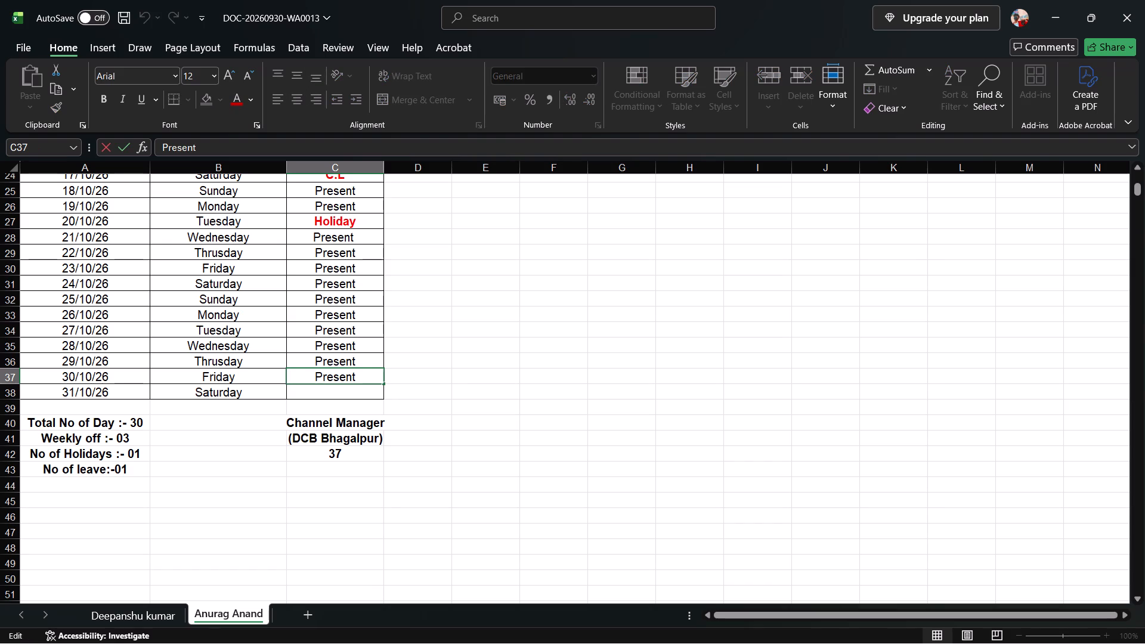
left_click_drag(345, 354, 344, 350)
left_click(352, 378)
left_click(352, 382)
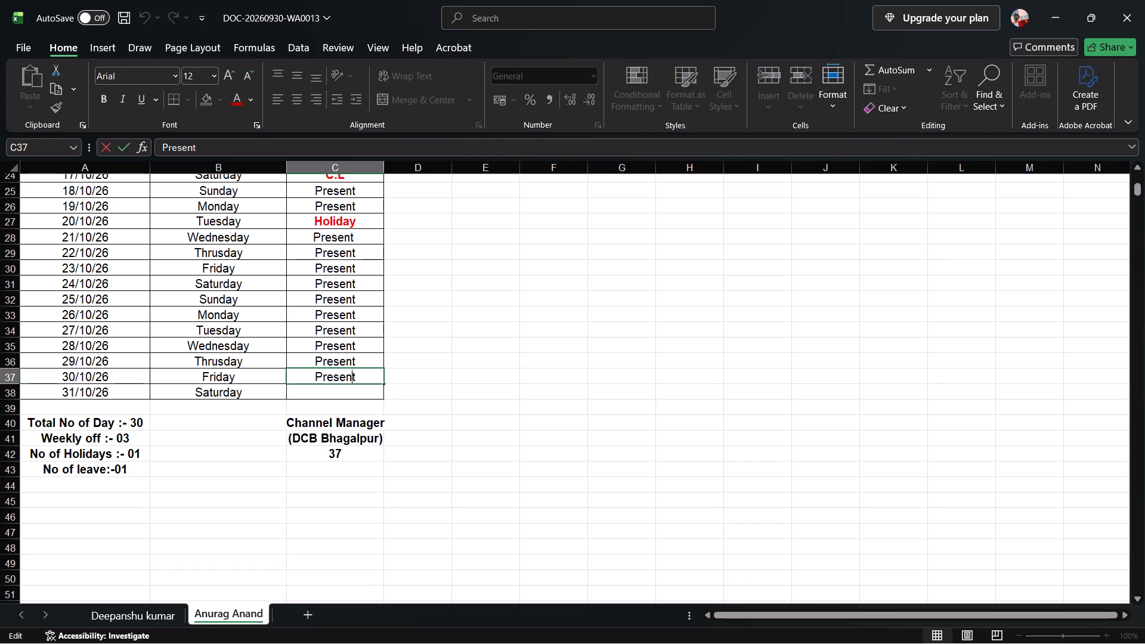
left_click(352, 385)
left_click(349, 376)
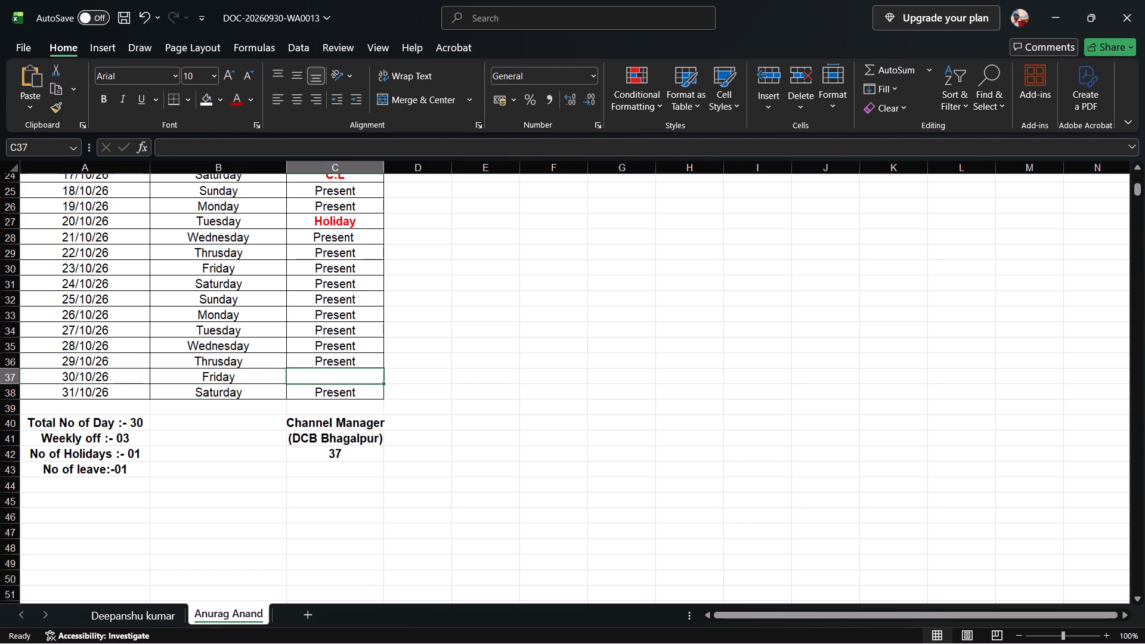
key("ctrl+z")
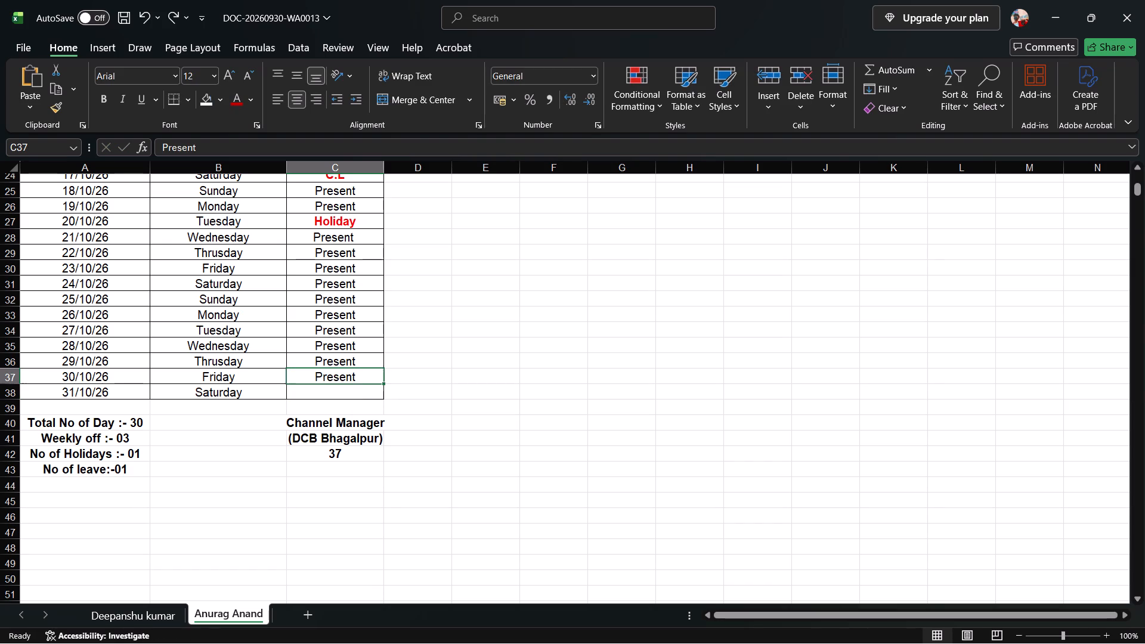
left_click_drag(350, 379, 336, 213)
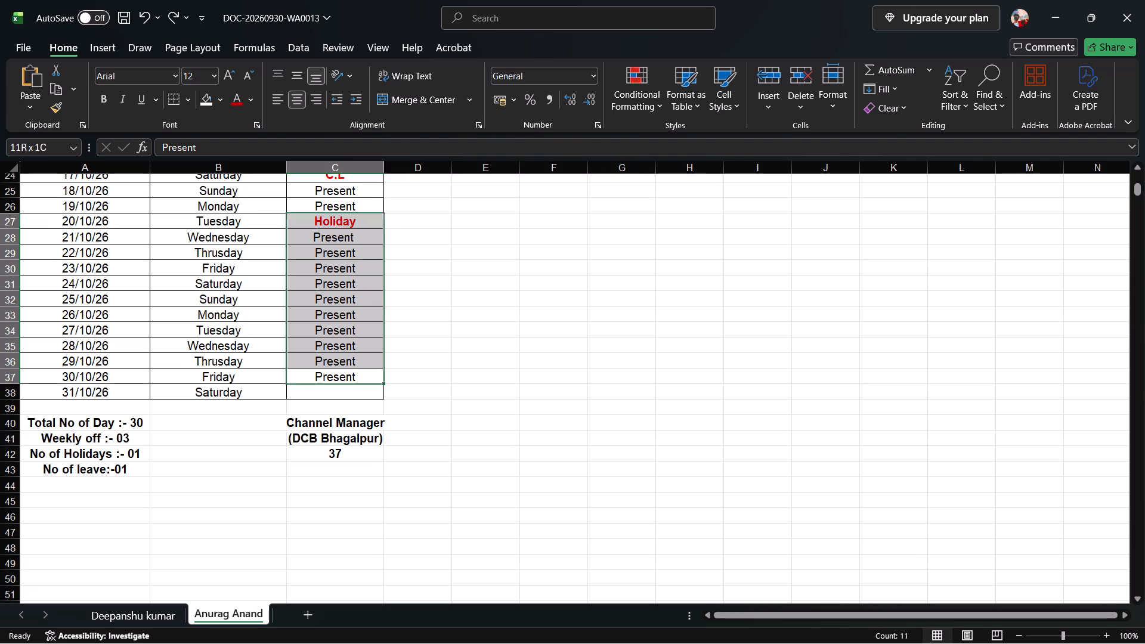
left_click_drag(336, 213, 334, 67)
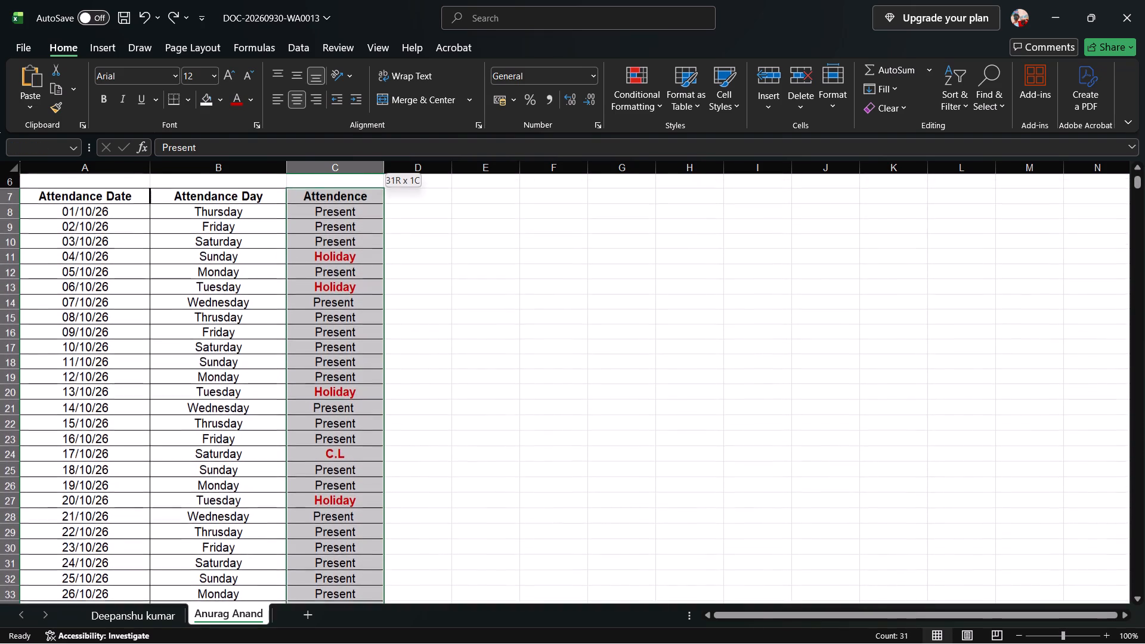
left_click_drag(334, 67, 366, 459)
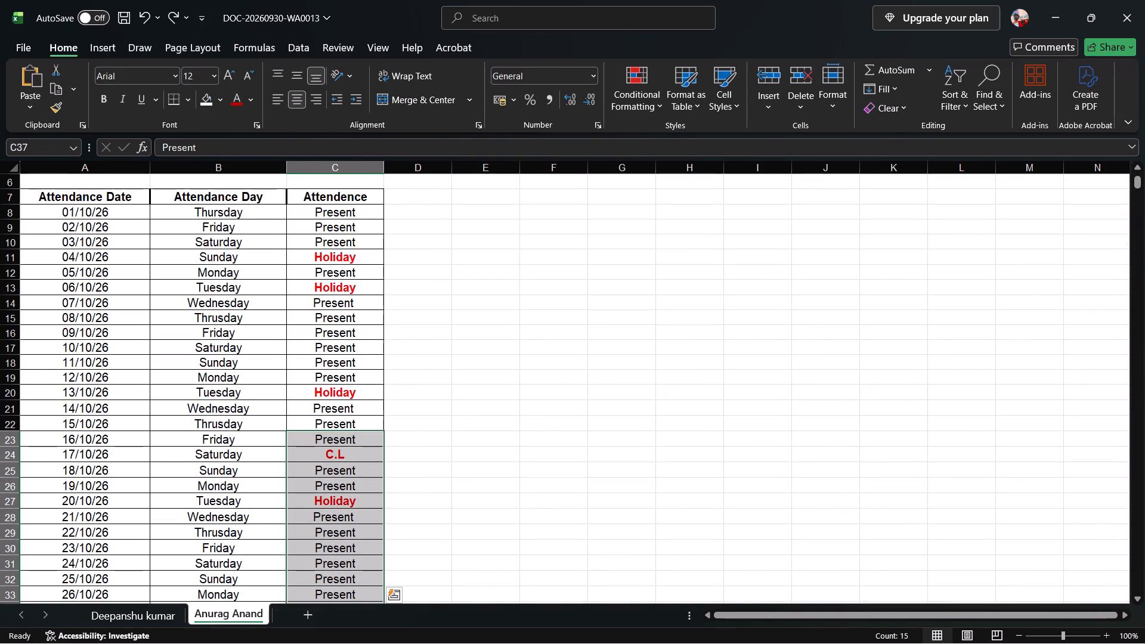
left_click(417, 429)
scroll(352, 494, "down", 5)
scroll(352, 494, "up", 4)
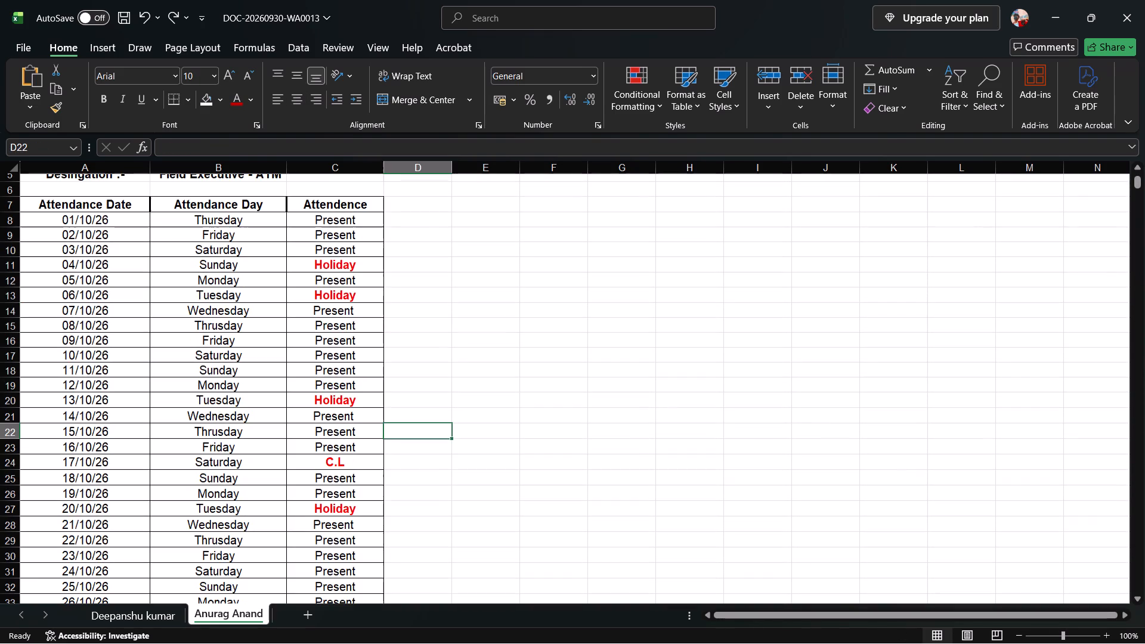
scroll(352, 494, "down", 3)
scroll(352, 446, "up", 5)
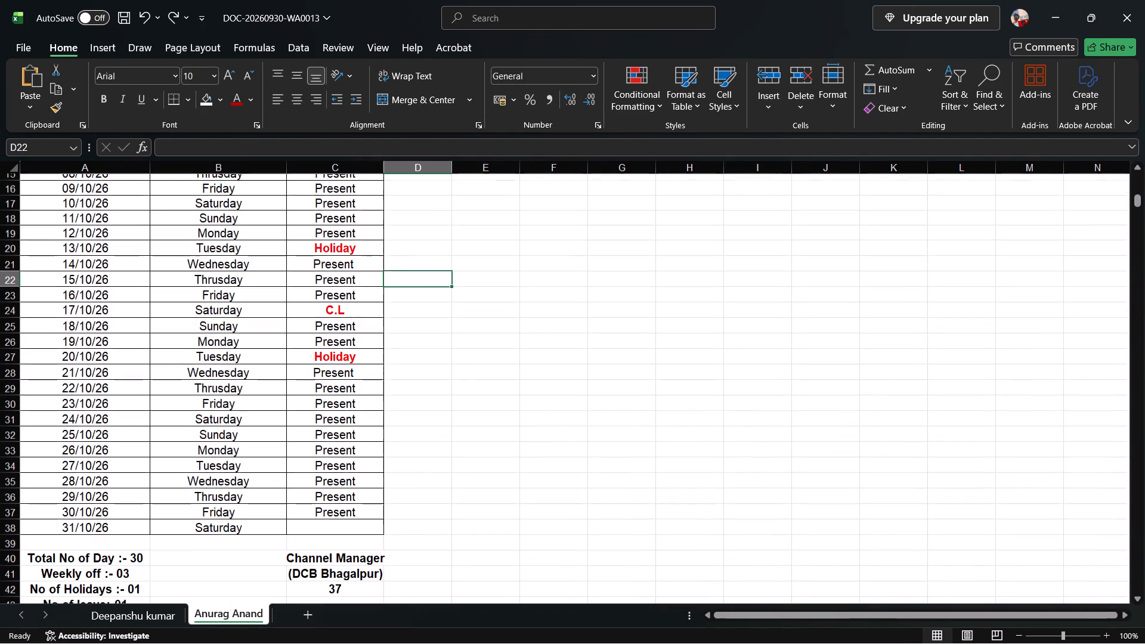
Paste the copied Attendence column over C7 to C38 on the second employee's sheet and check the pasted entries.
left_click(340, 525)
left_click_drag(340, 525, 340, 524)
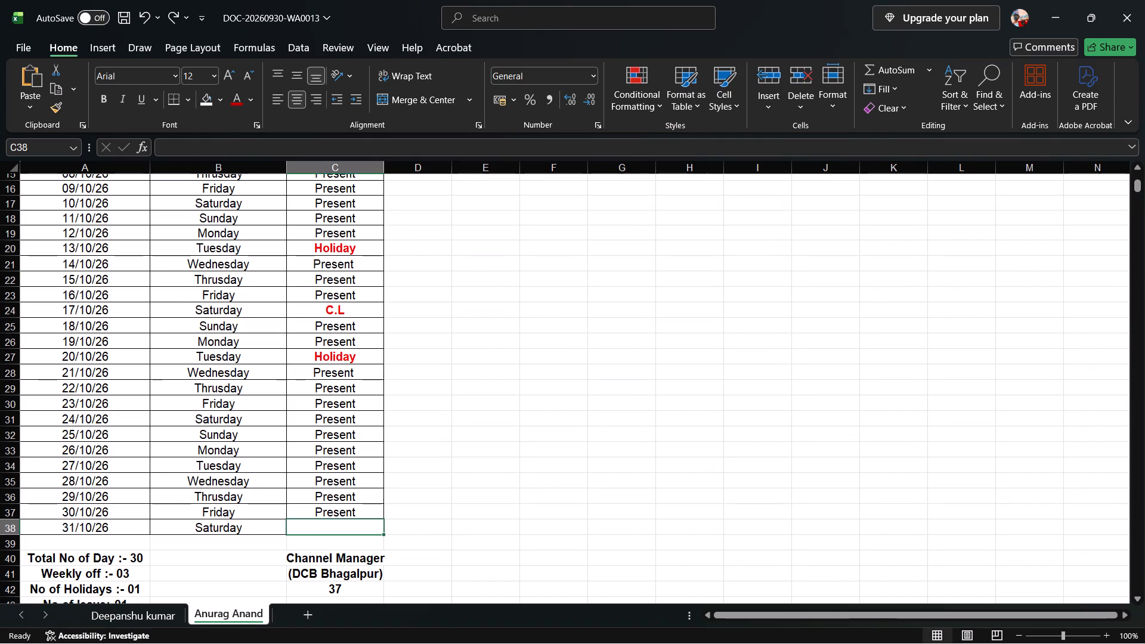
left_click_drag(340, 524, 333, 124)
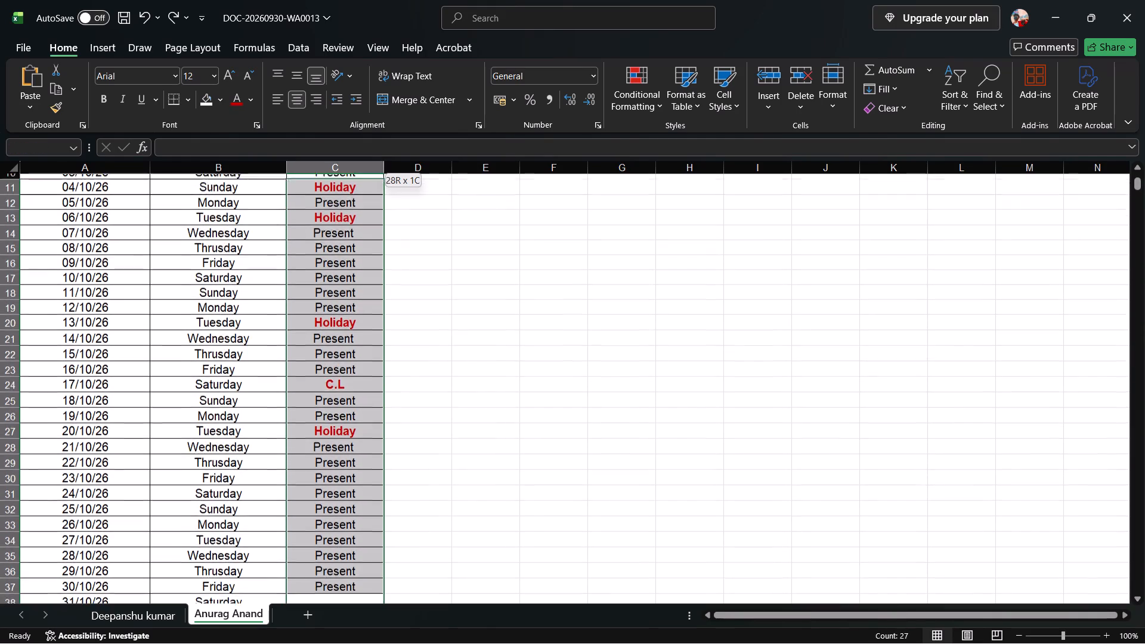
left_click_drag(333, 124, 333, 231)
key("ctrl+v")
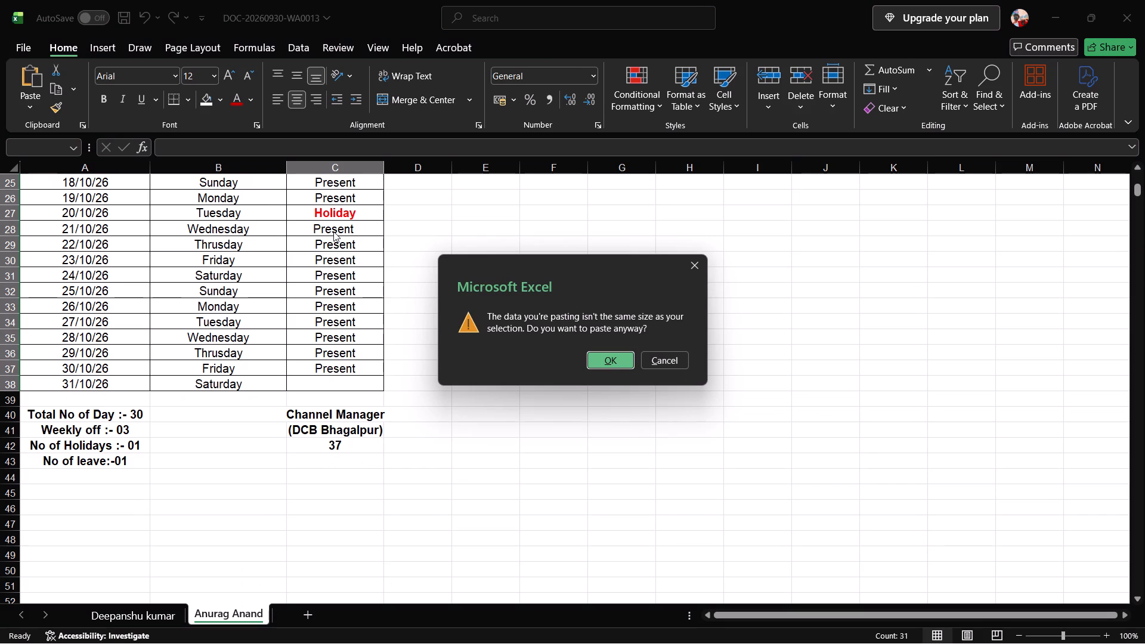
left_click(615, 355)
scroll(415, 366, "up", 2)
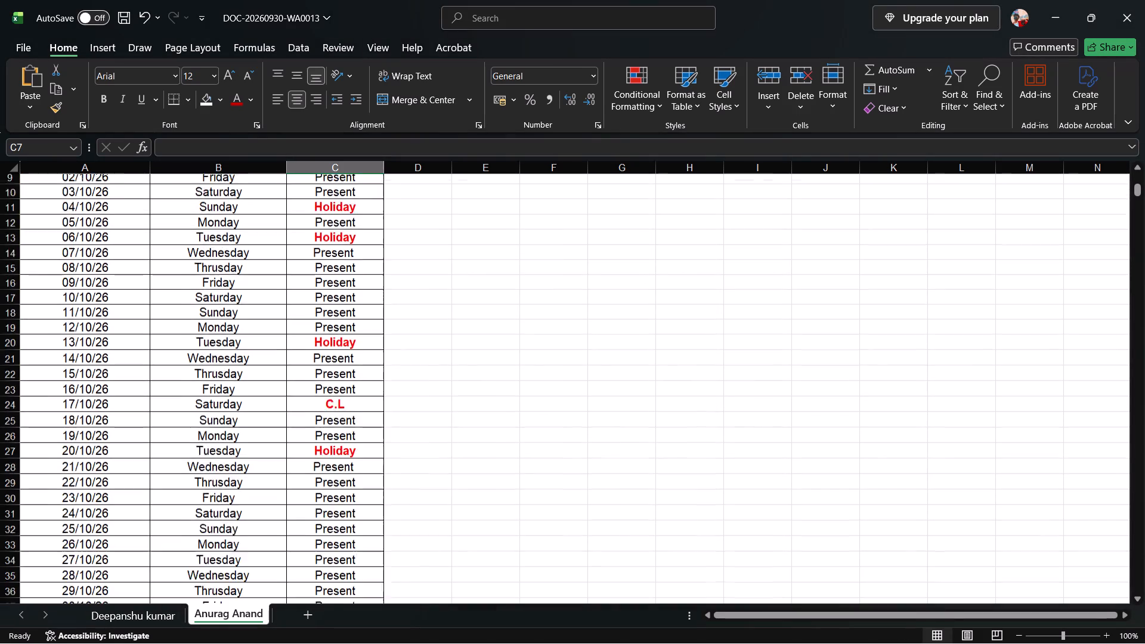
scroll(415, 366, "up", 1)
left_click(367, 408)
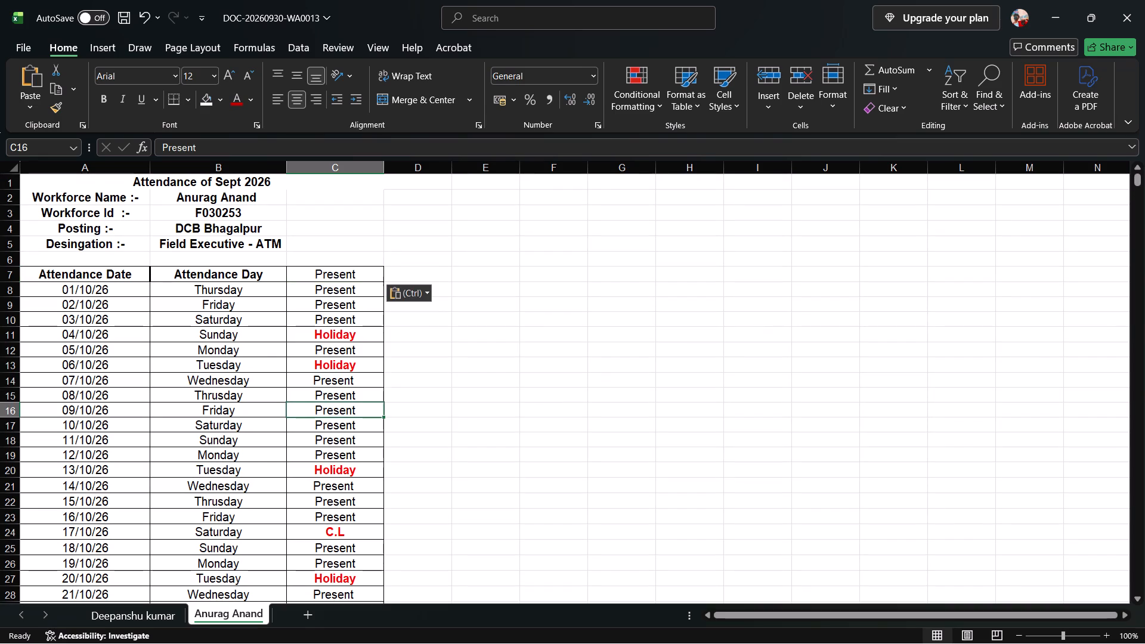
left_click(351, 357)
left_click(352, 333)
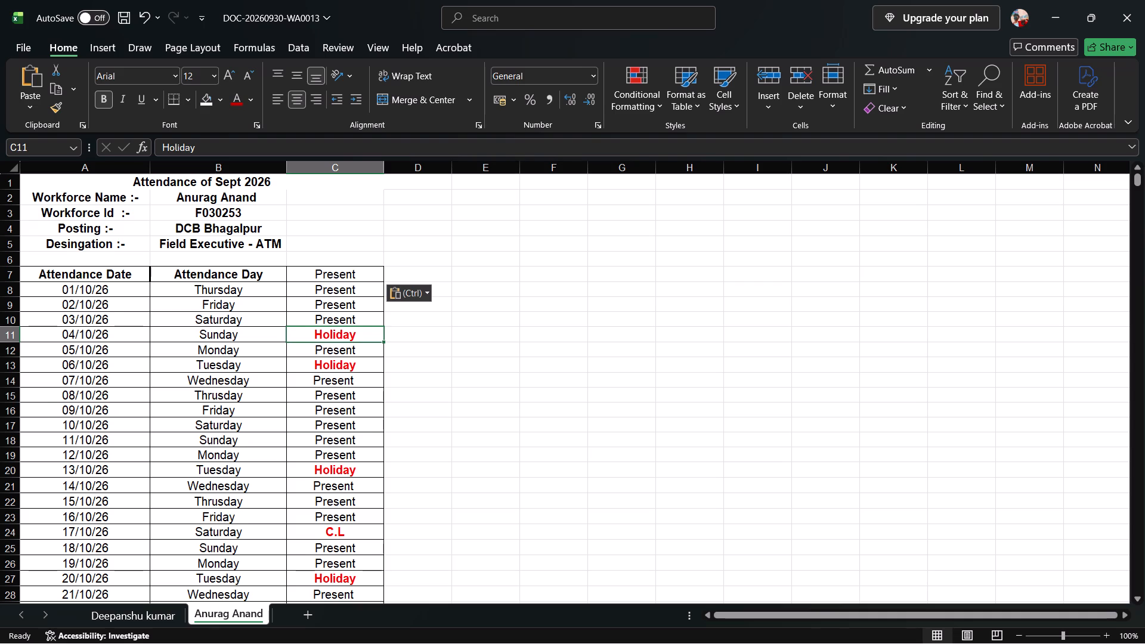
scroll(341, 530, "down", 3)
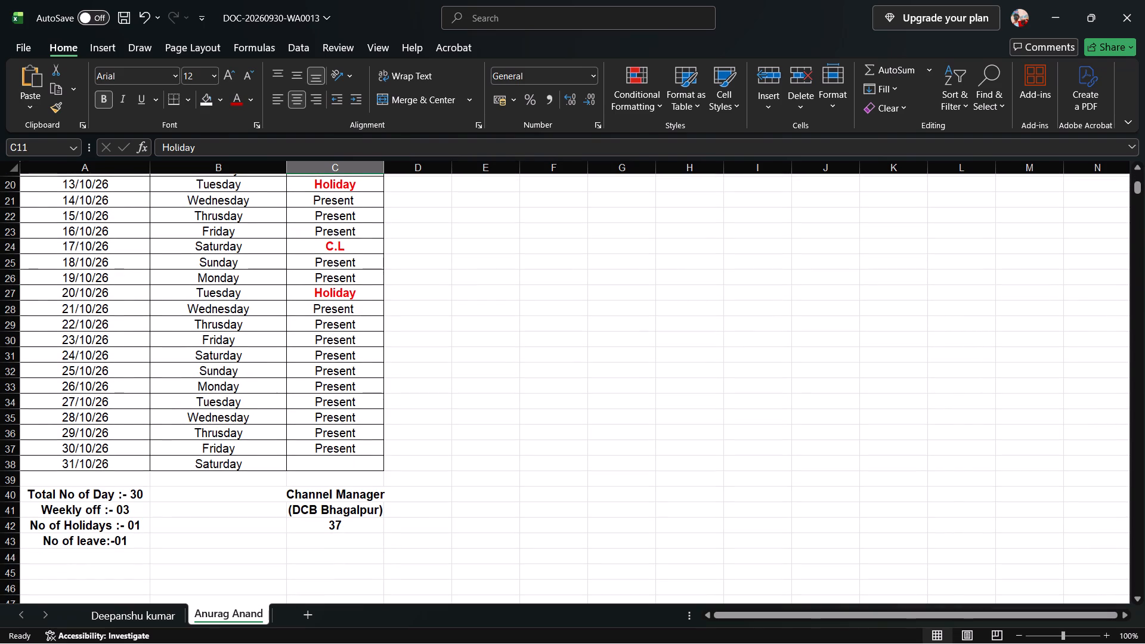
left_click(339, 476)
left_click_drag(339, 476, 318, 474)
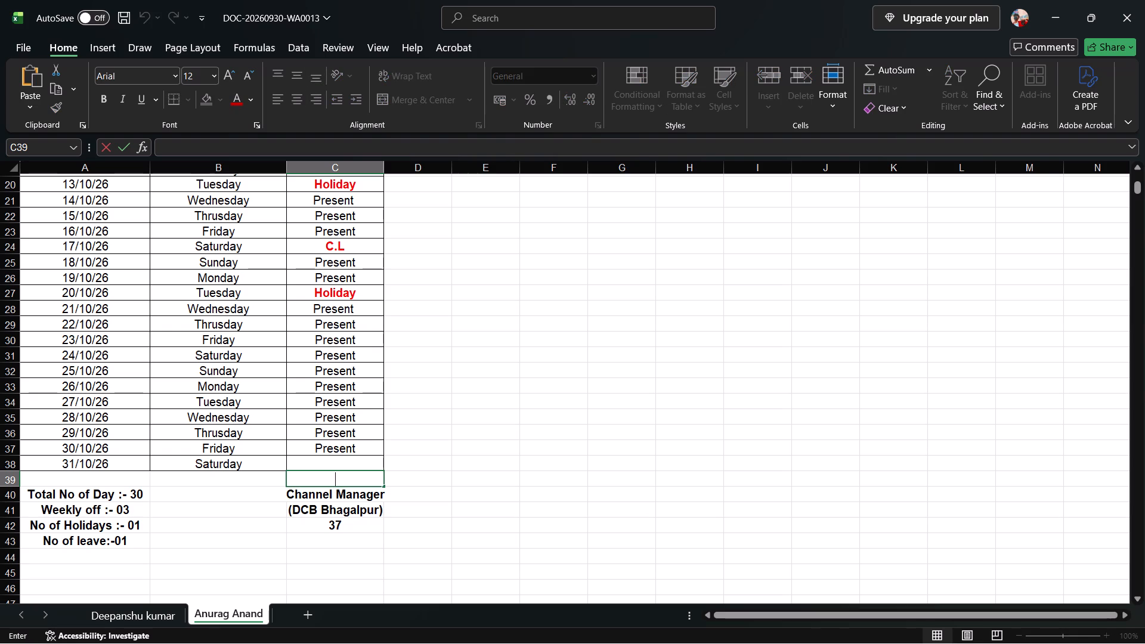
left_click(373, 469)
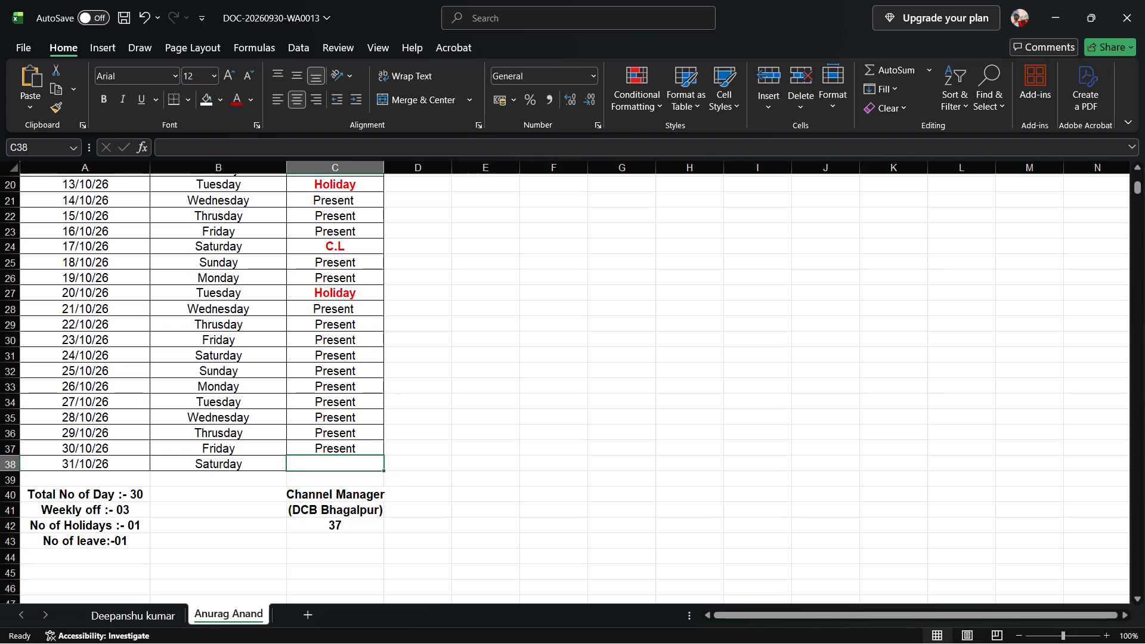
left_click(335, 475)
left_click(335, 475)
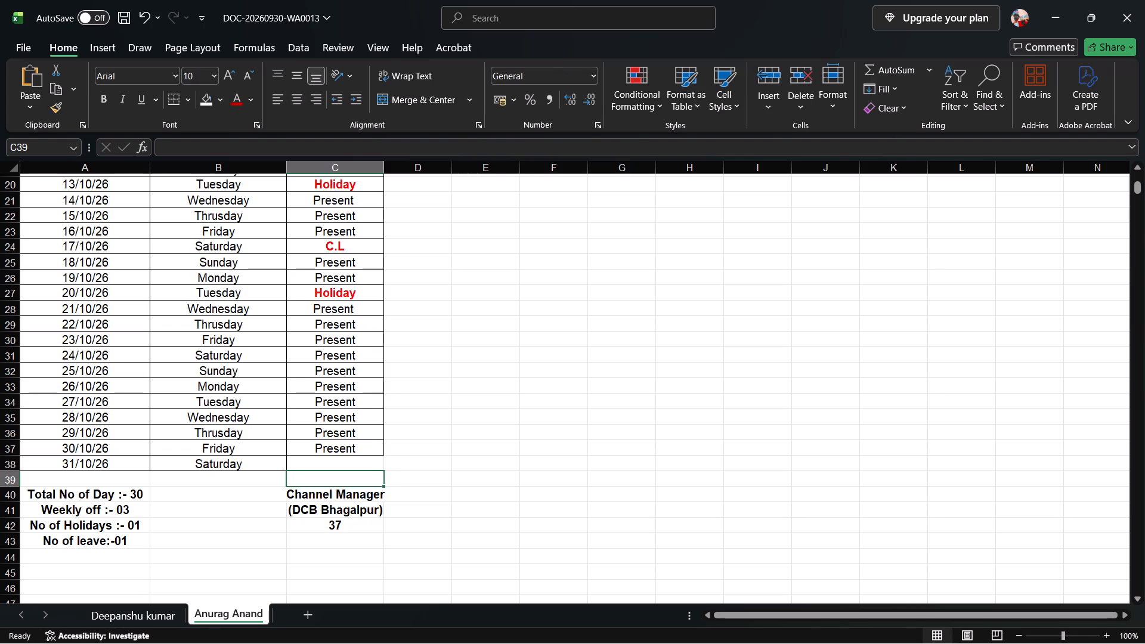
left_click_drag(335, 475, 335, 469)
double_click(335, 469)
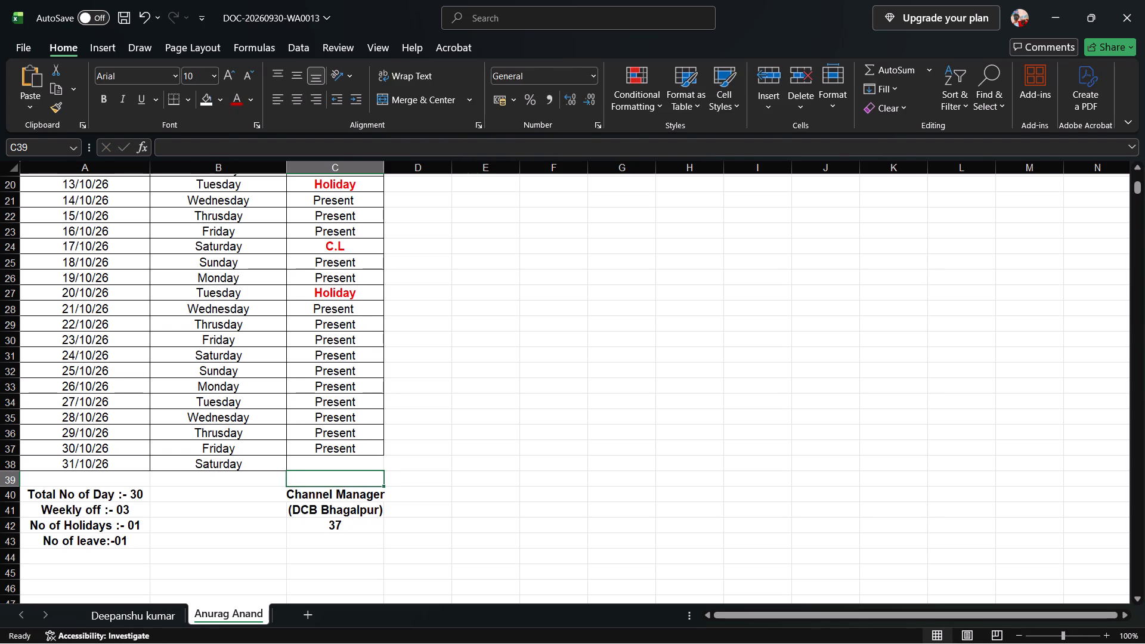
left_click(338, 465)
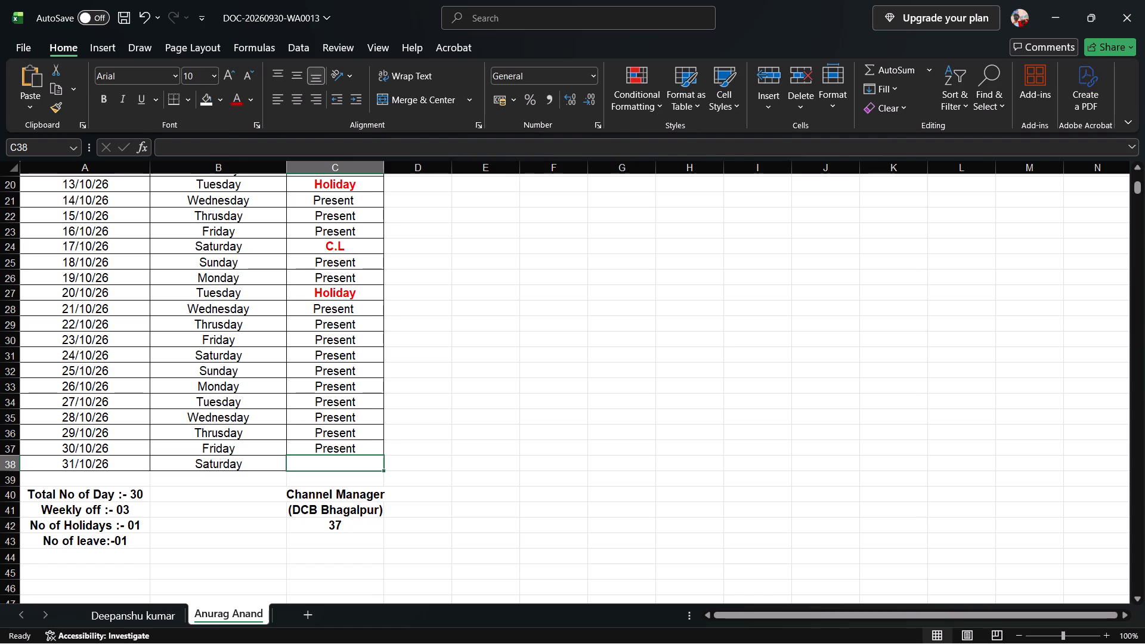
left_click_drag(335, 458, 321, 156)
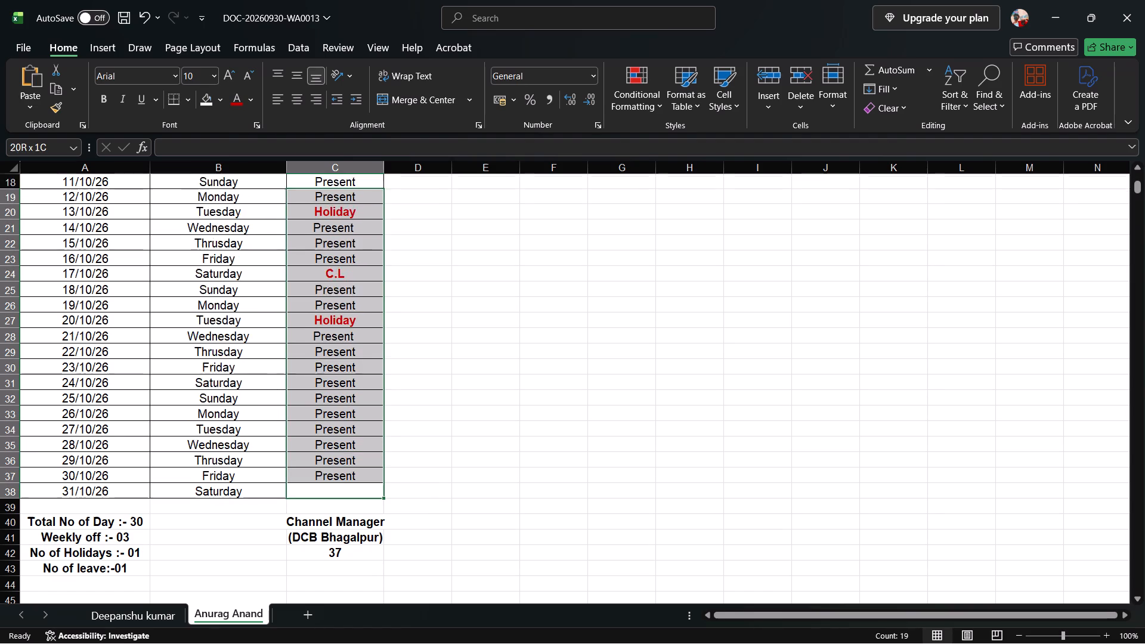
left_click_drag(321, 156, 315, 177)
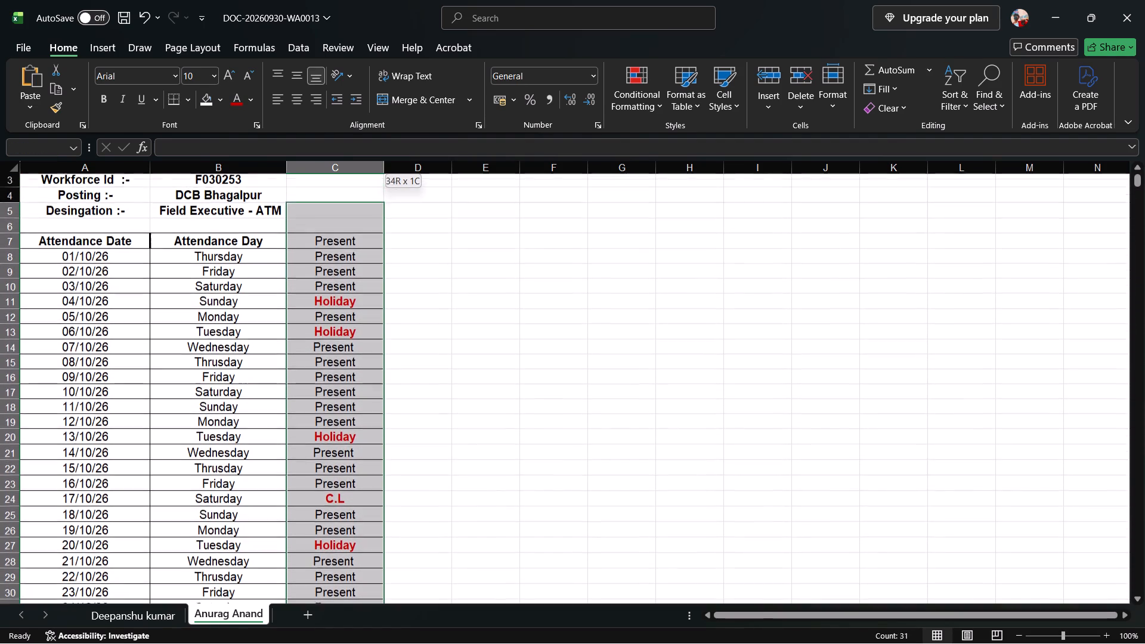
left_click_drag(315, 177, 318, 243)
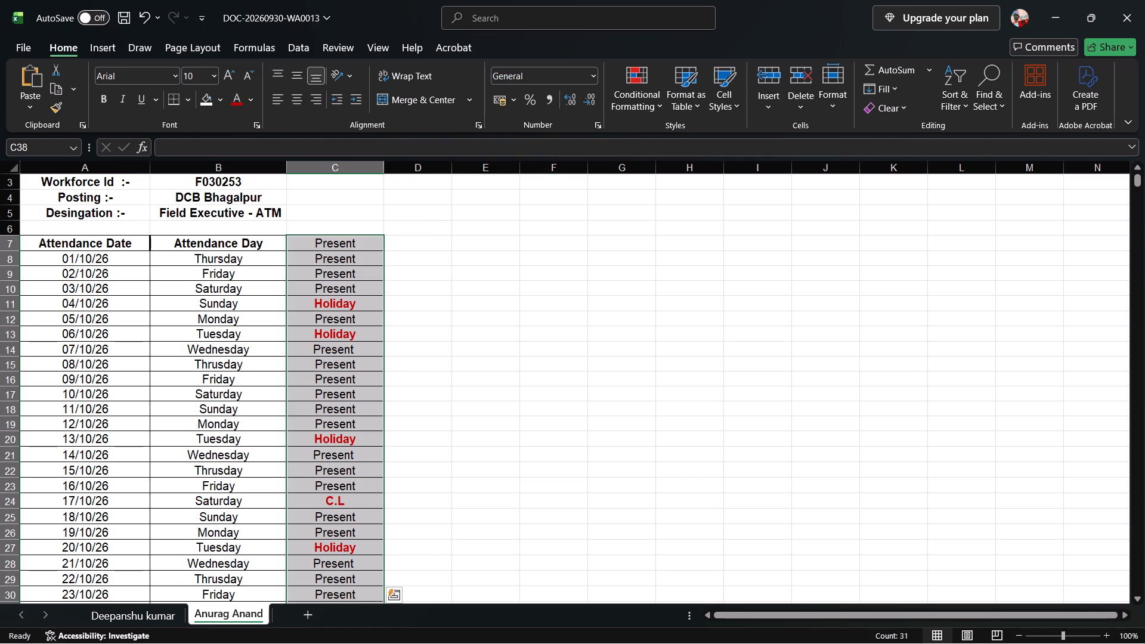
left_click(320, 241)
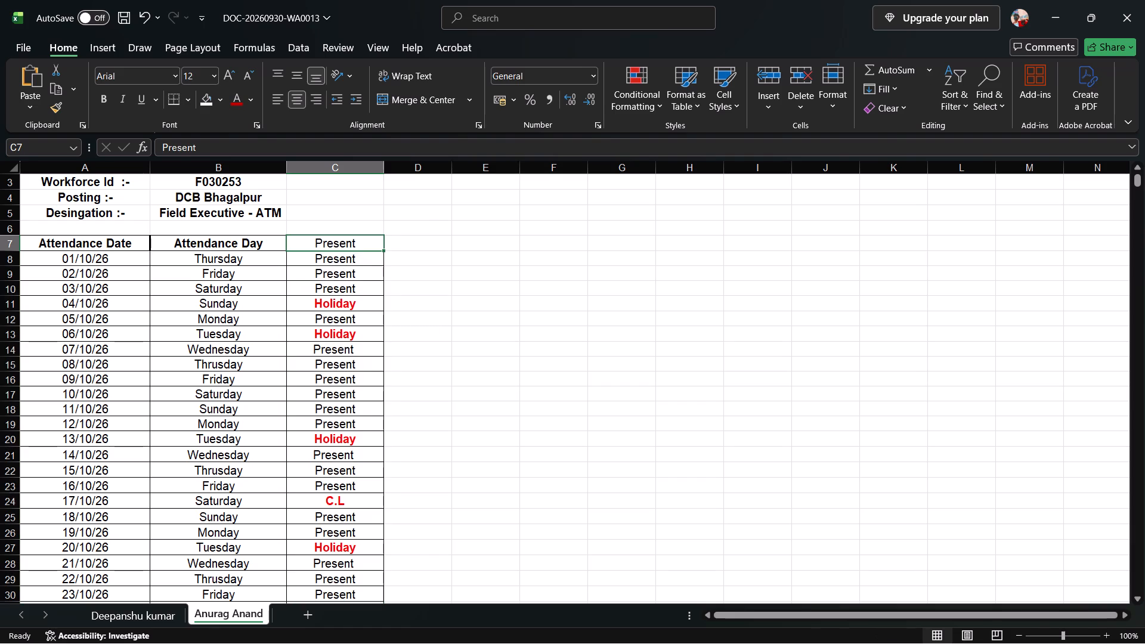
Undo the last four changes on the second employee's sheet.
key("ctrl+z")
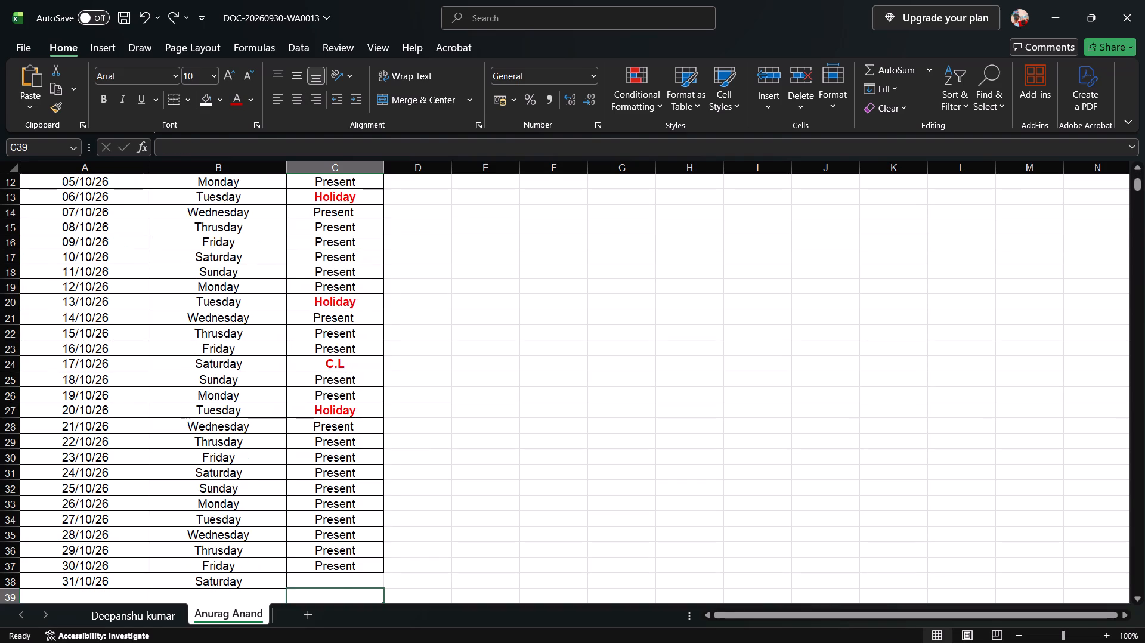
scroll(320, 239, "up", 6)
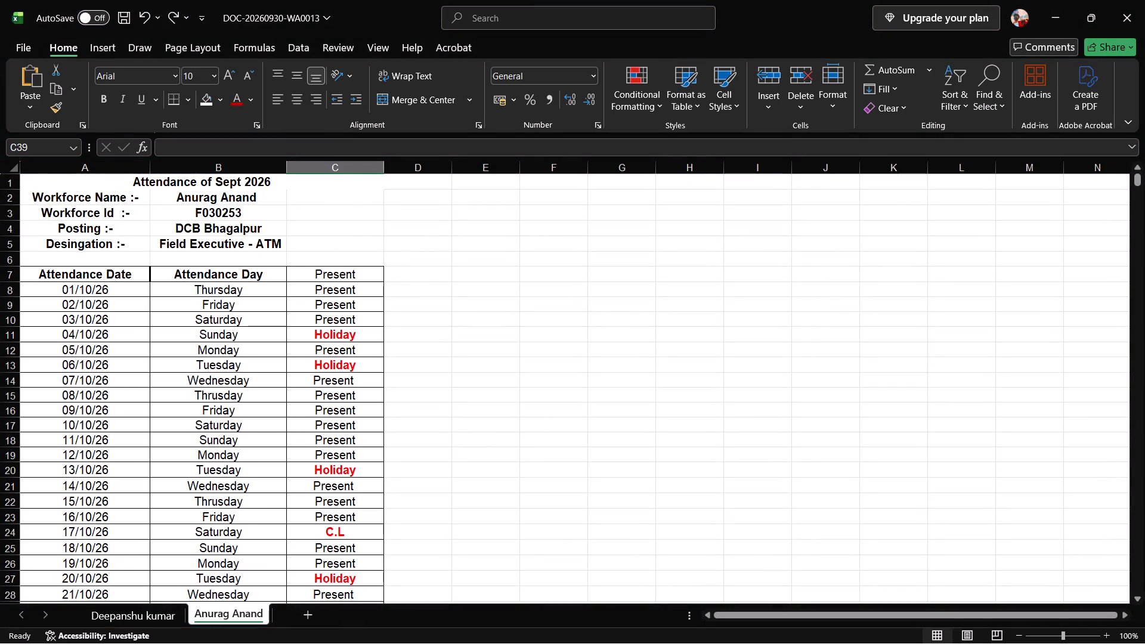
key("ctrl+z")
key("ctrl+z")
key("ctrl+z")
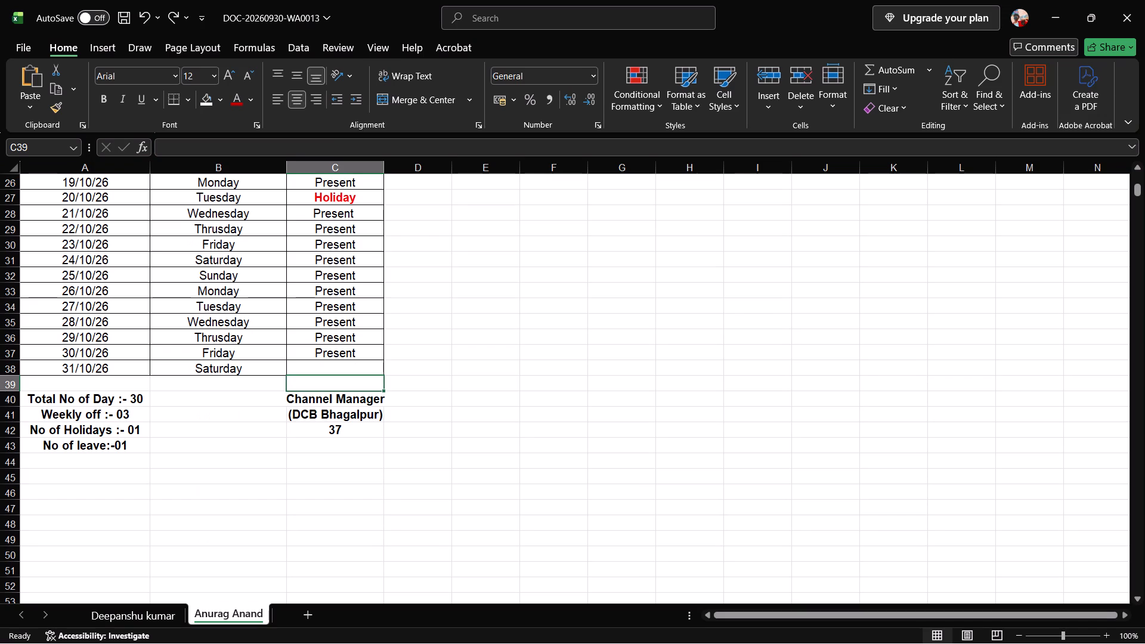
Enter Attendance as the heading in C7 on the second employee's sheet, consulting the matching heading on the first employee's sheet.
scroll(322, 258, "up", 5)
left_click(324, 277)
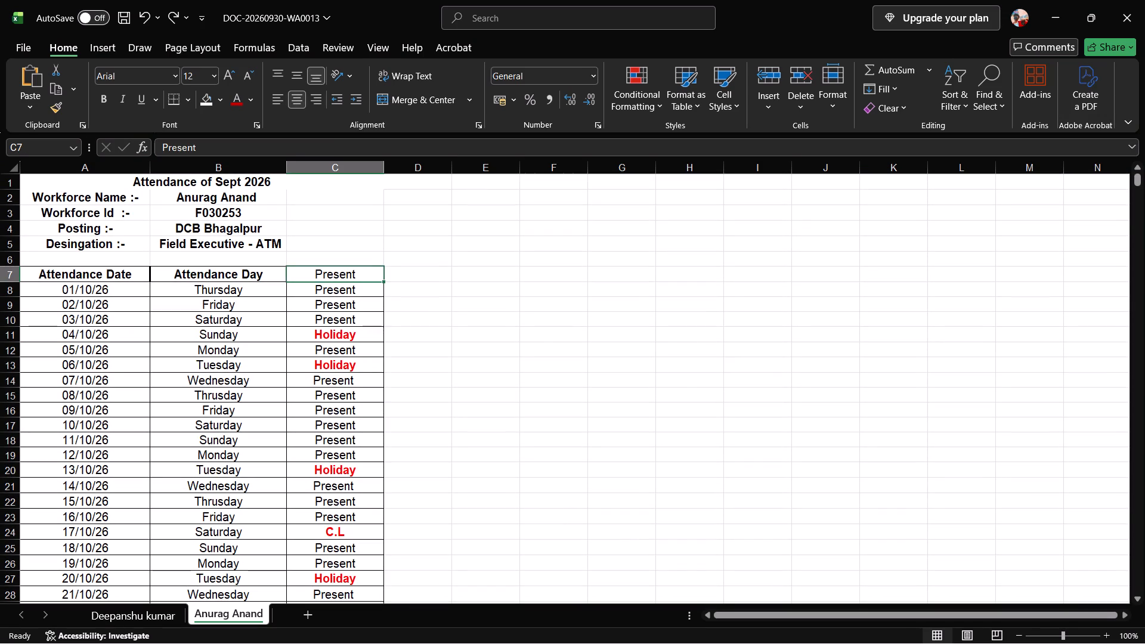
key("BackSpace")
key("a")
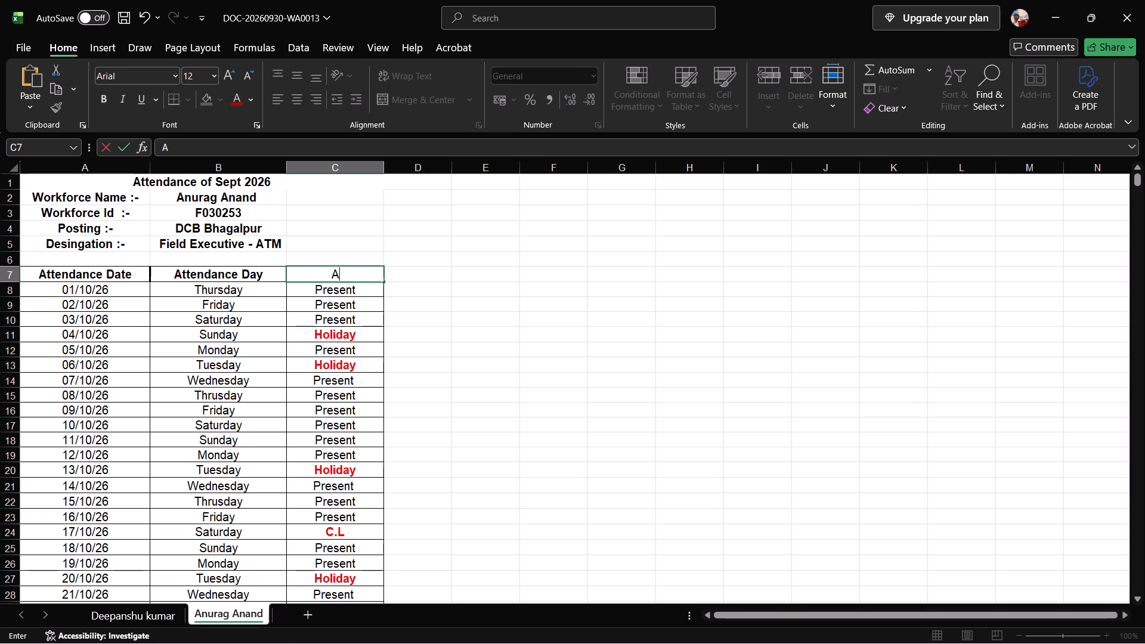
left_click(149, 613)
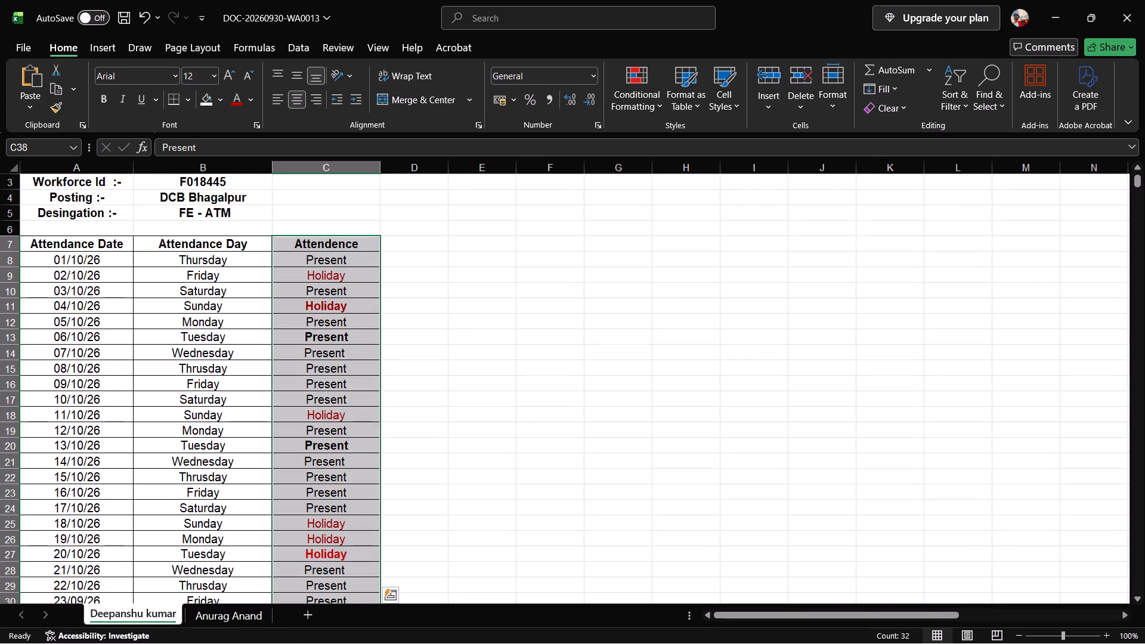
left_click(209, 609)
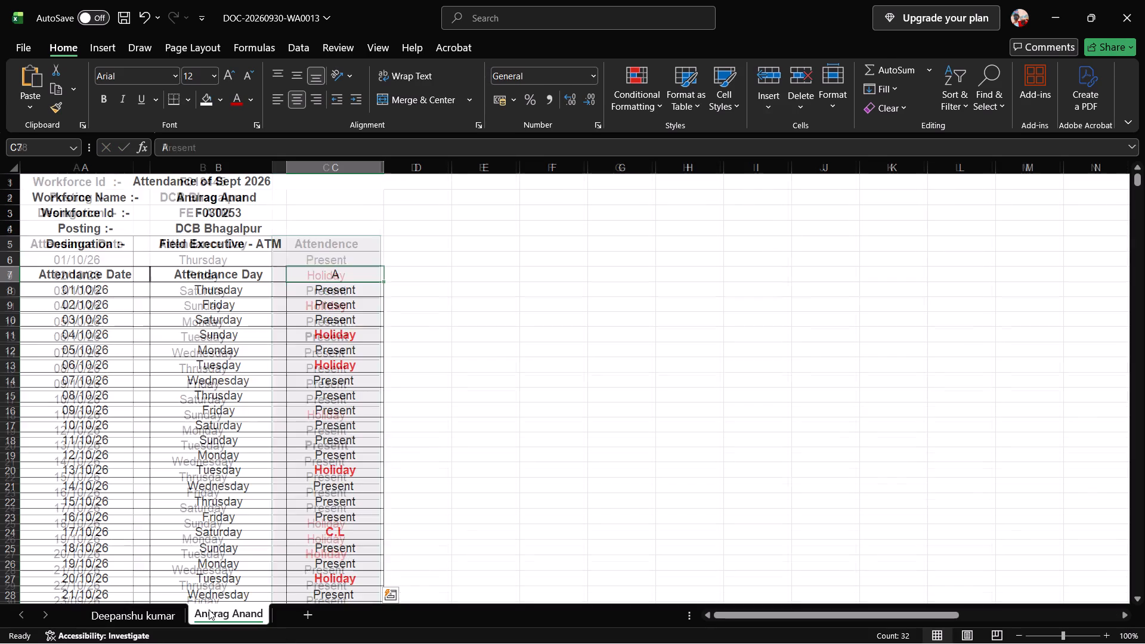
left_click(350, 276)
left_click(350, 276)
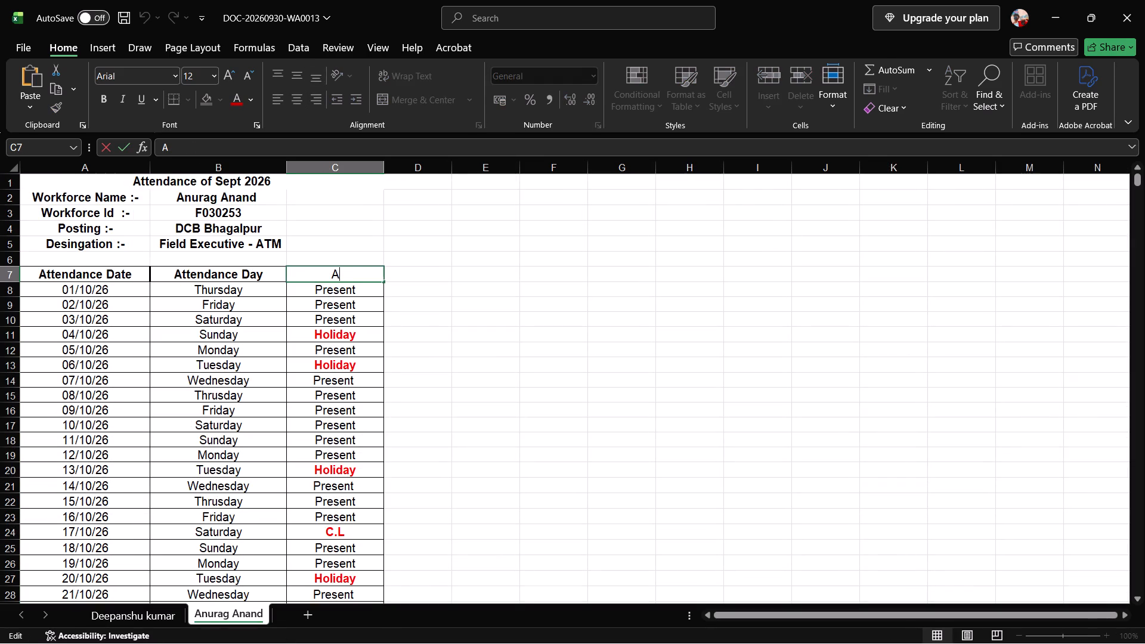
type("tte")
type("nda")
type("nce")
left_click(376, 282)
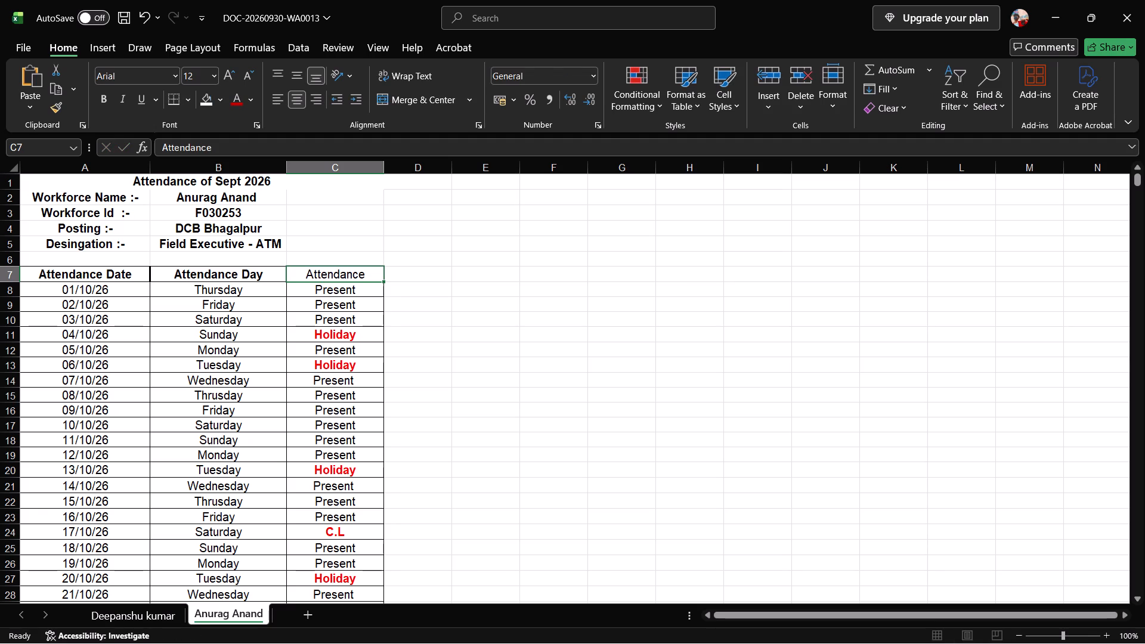
Paste the copied Attendence column again from C7 downward on the second employee's sheet and check the entries down to C38.
left_click_drag(297, 274, 315, 376)
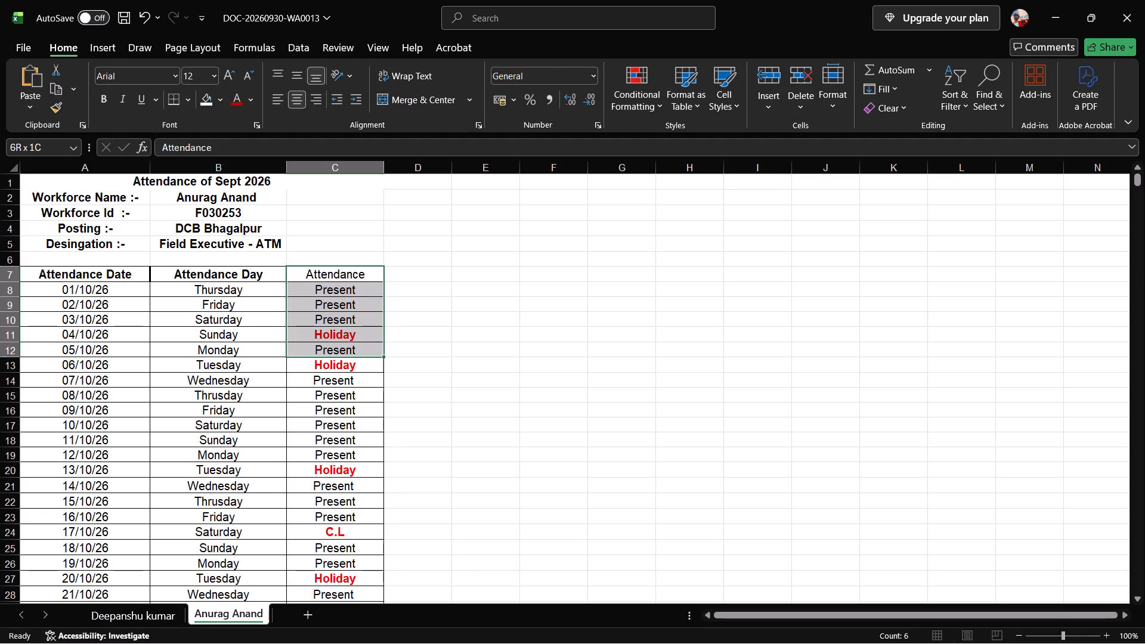
left_click_drag(315, 376, 353, 643)
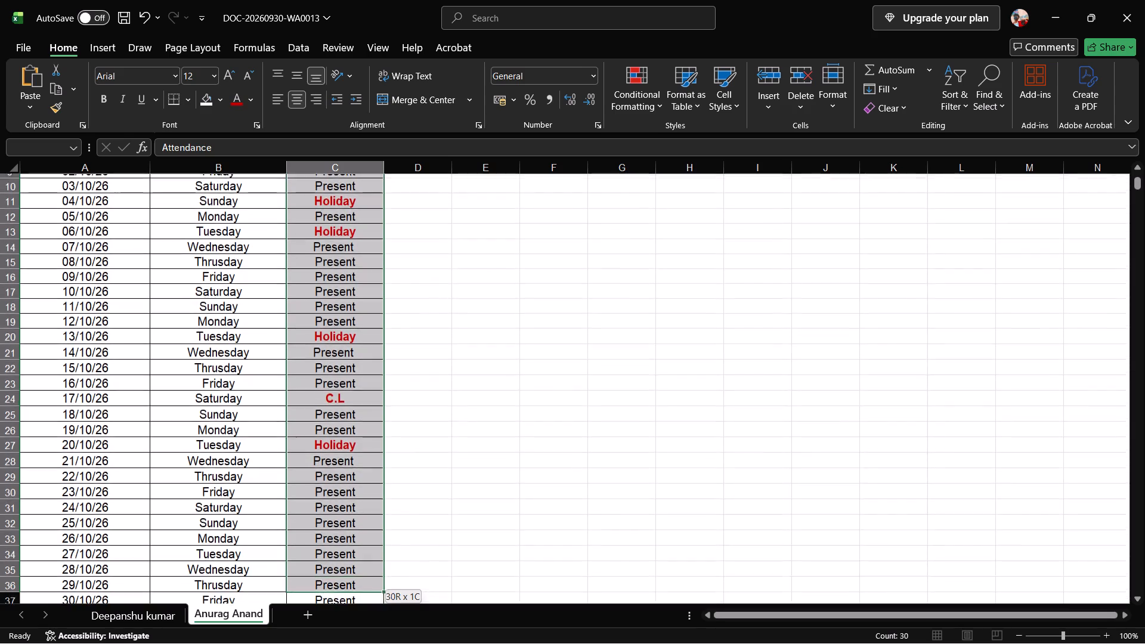
left_click_drag(353, 643, 352, 643)
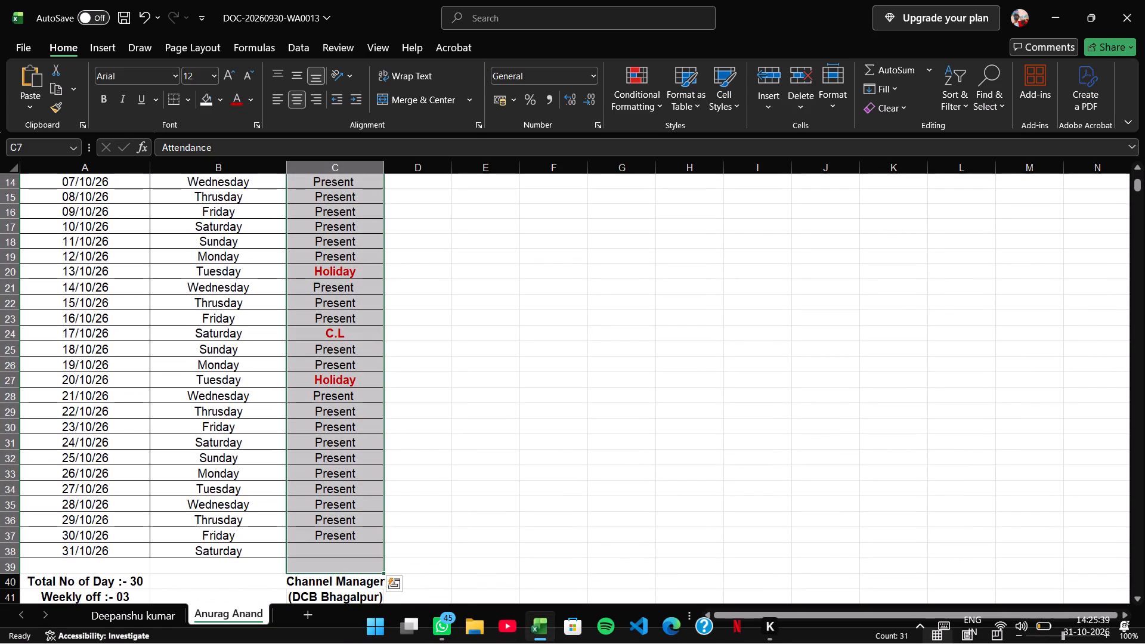
key("ctrl+v")
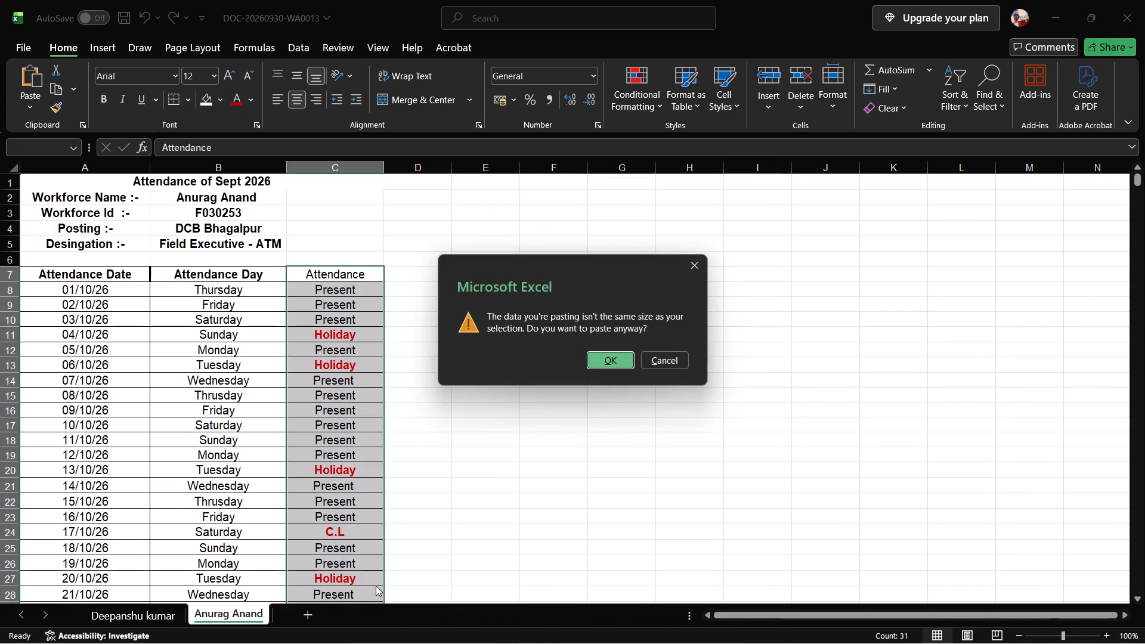
left_click(620, 364)
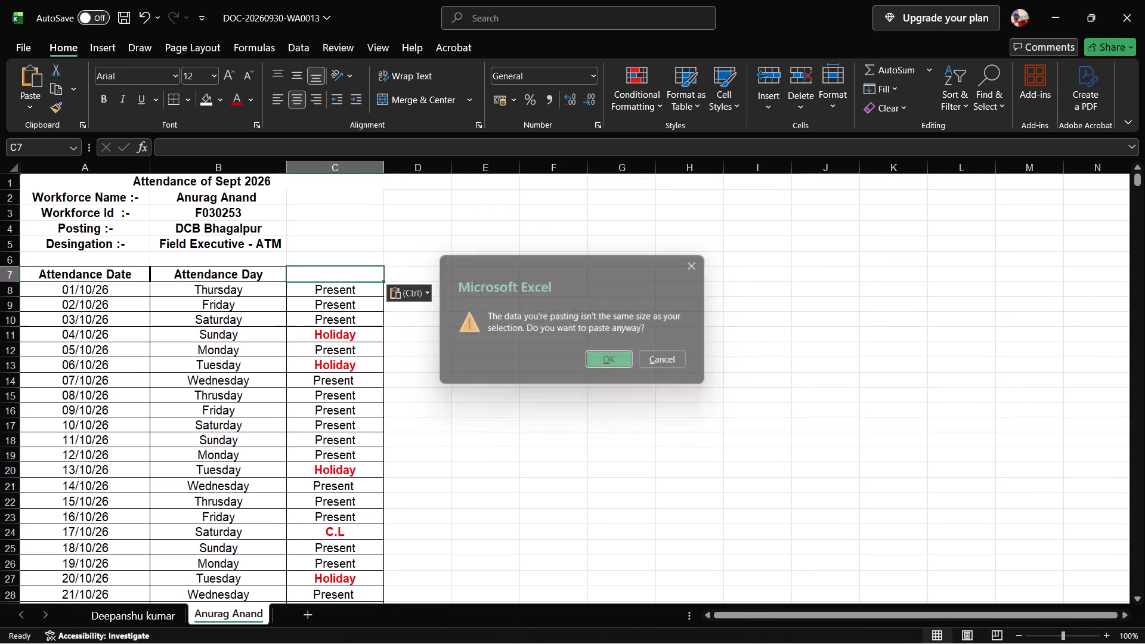
scroll(390, 443, "down", 5)
scroll(390, 443, "up", 4)
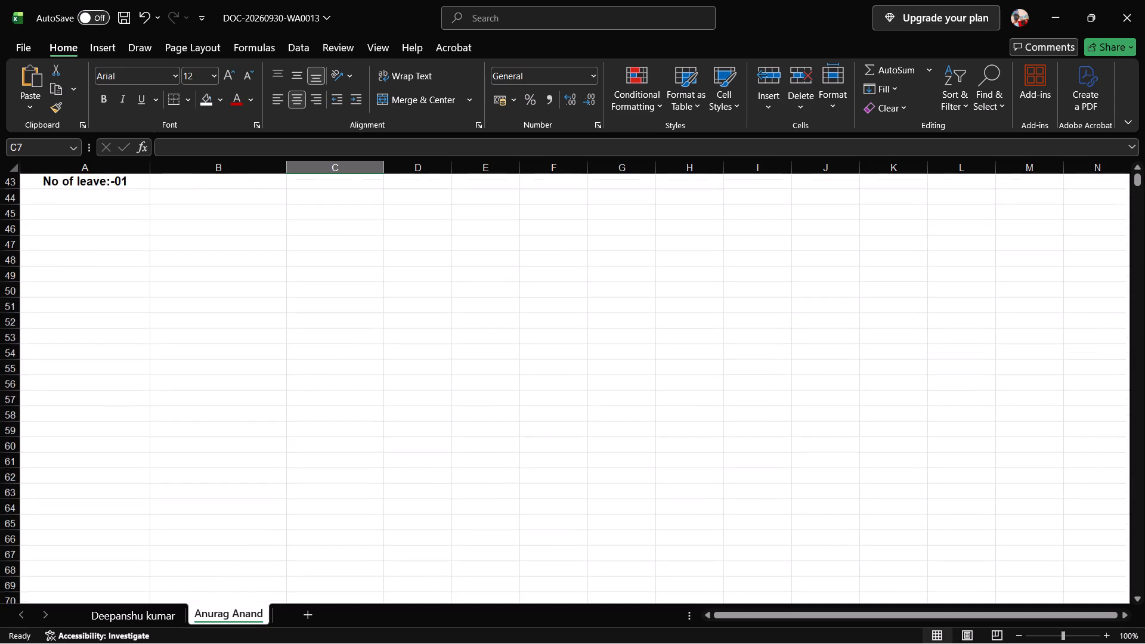
scroll(390, 443, "up", 1)
left_click(367, 440)
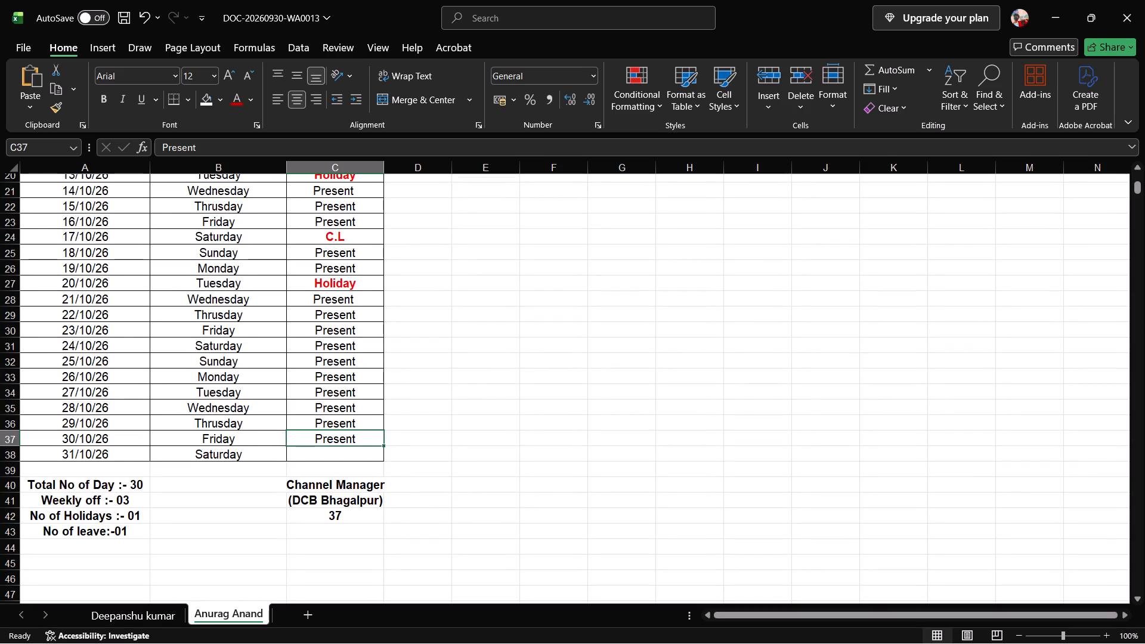
left_click(362, 451)
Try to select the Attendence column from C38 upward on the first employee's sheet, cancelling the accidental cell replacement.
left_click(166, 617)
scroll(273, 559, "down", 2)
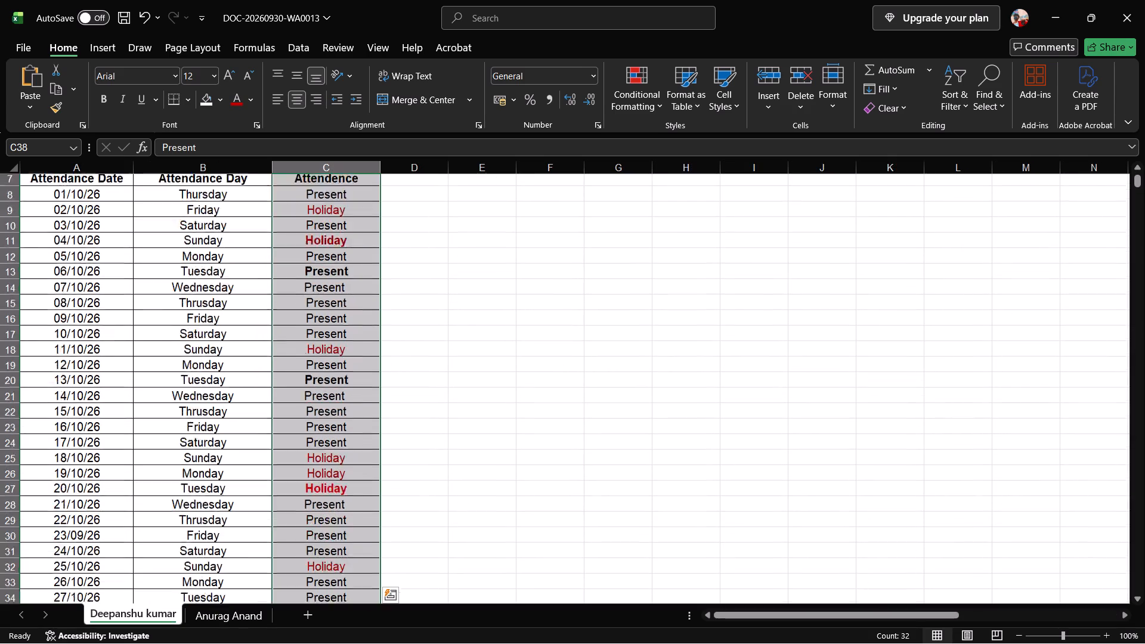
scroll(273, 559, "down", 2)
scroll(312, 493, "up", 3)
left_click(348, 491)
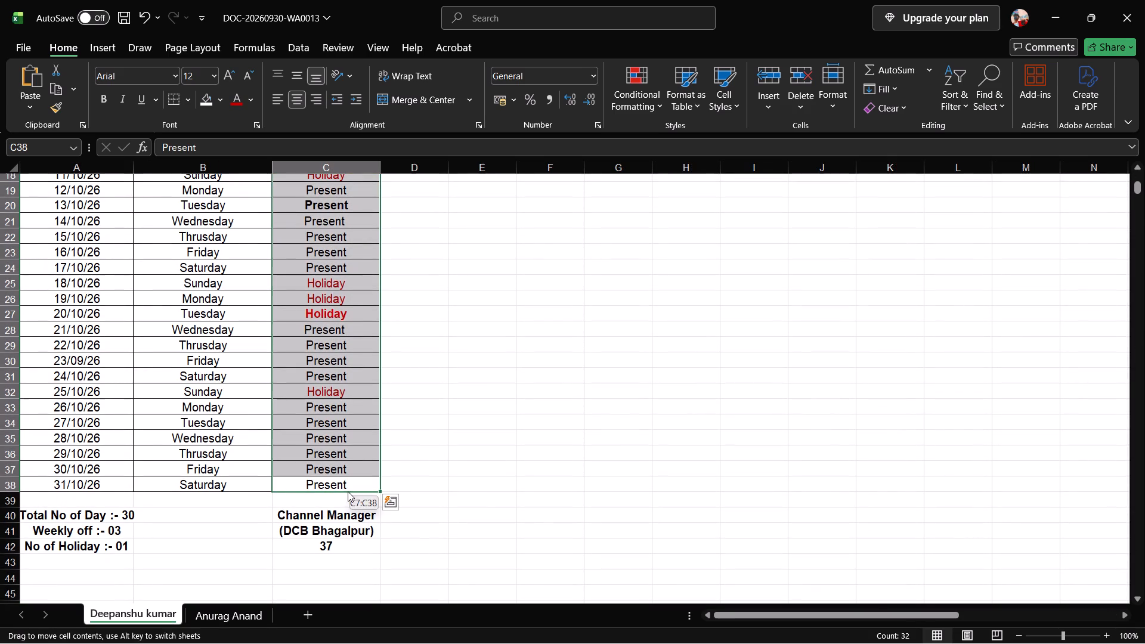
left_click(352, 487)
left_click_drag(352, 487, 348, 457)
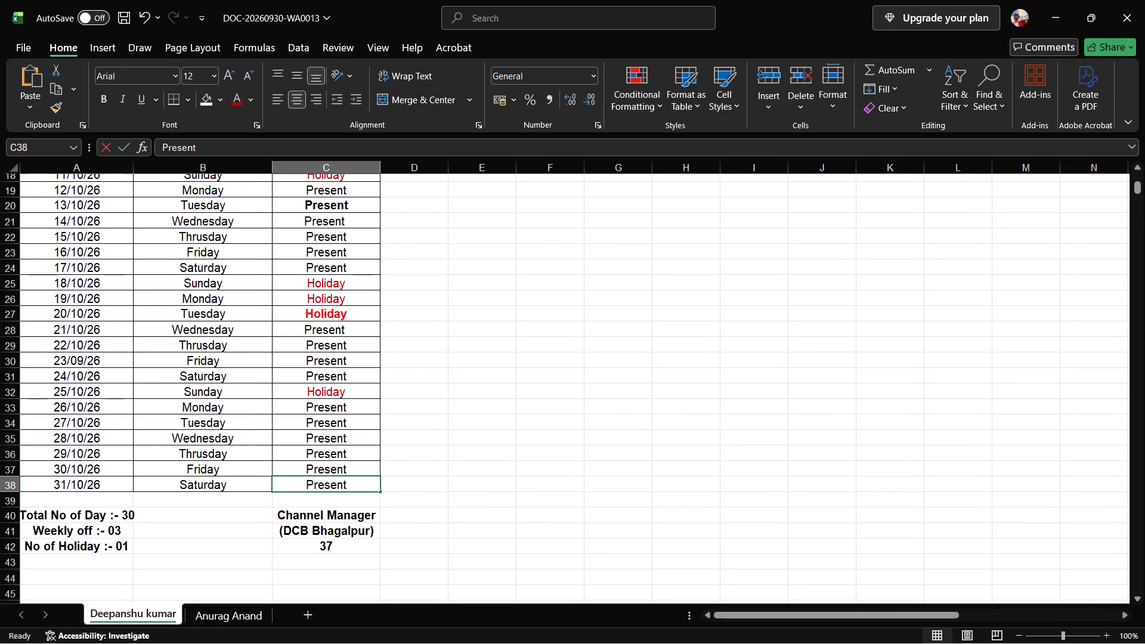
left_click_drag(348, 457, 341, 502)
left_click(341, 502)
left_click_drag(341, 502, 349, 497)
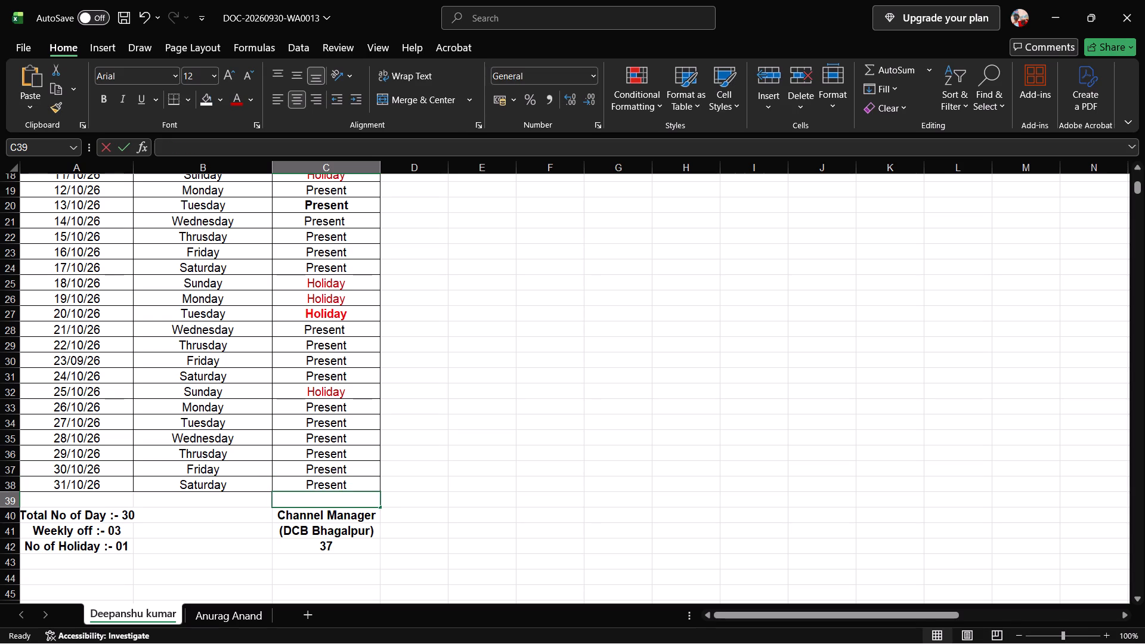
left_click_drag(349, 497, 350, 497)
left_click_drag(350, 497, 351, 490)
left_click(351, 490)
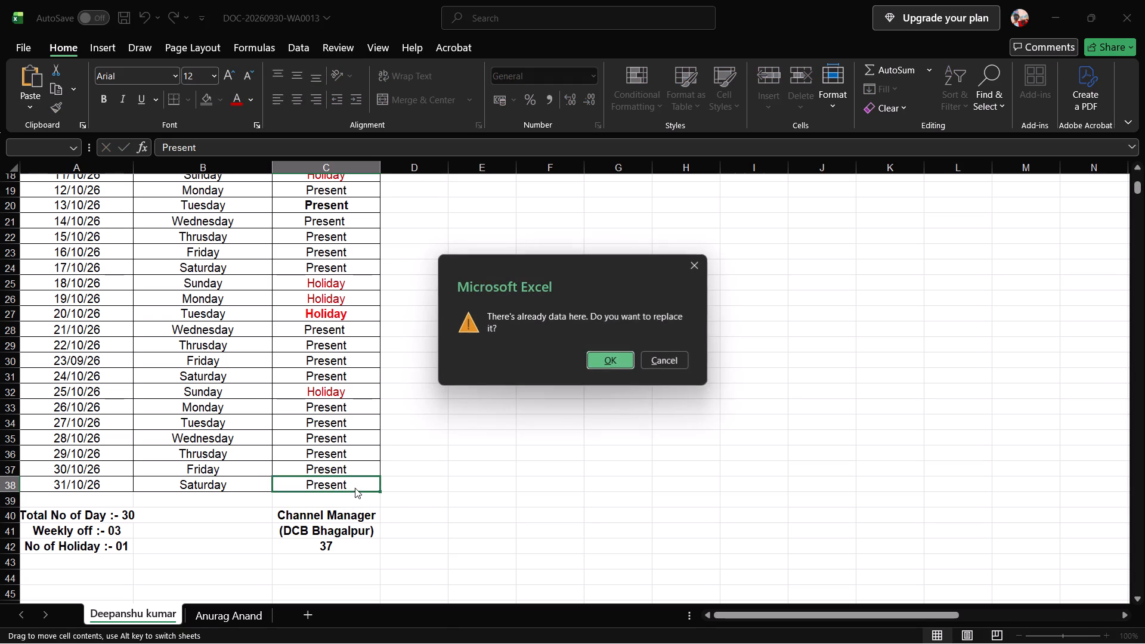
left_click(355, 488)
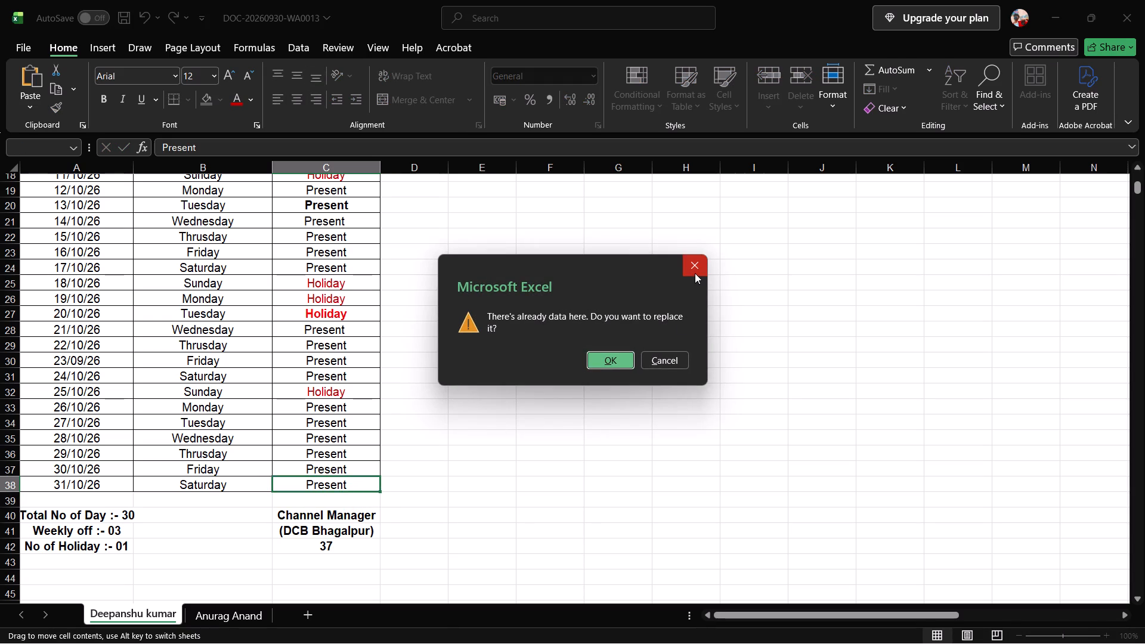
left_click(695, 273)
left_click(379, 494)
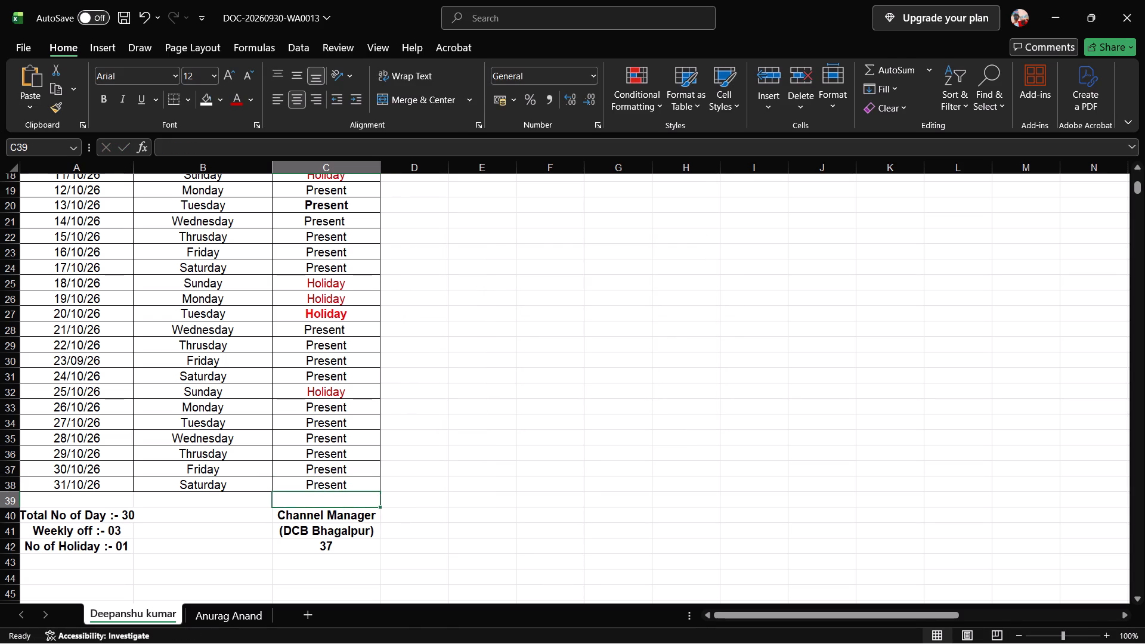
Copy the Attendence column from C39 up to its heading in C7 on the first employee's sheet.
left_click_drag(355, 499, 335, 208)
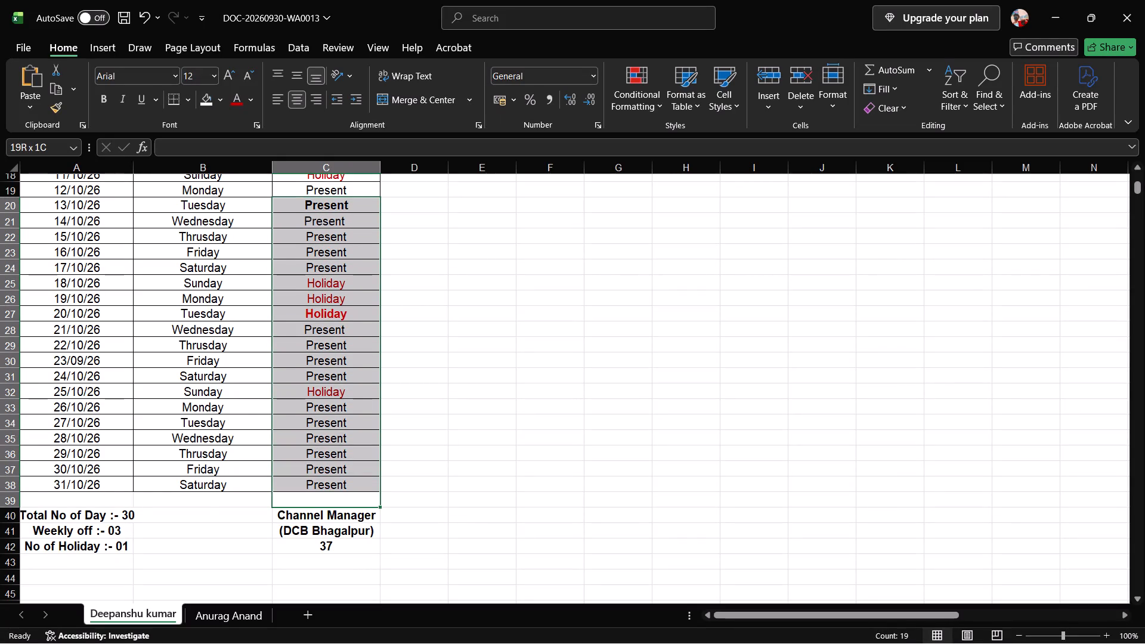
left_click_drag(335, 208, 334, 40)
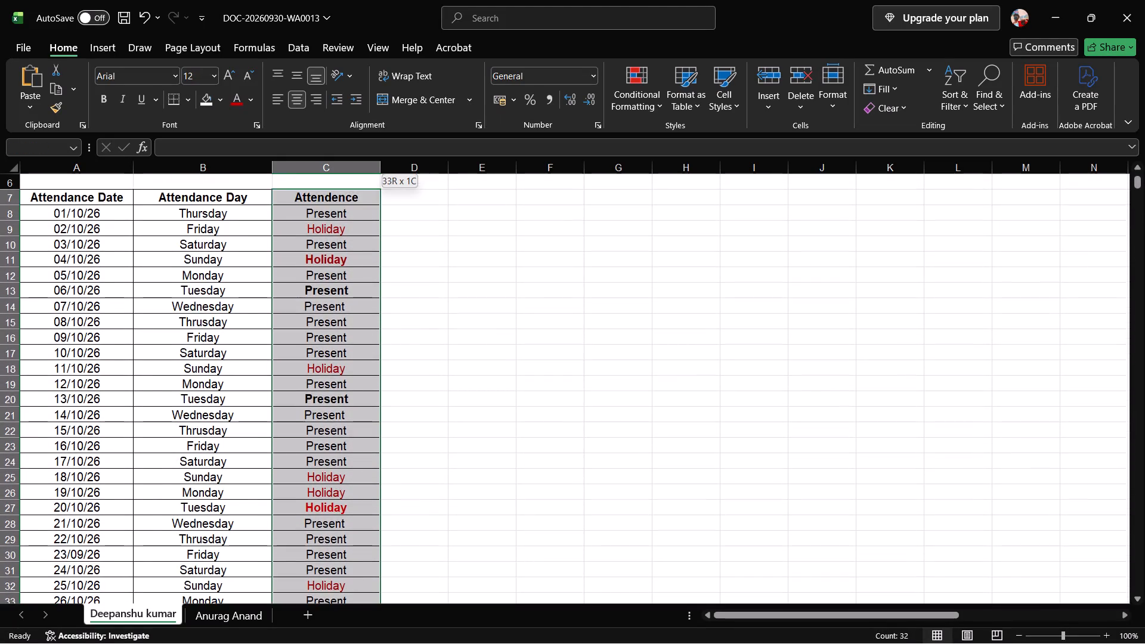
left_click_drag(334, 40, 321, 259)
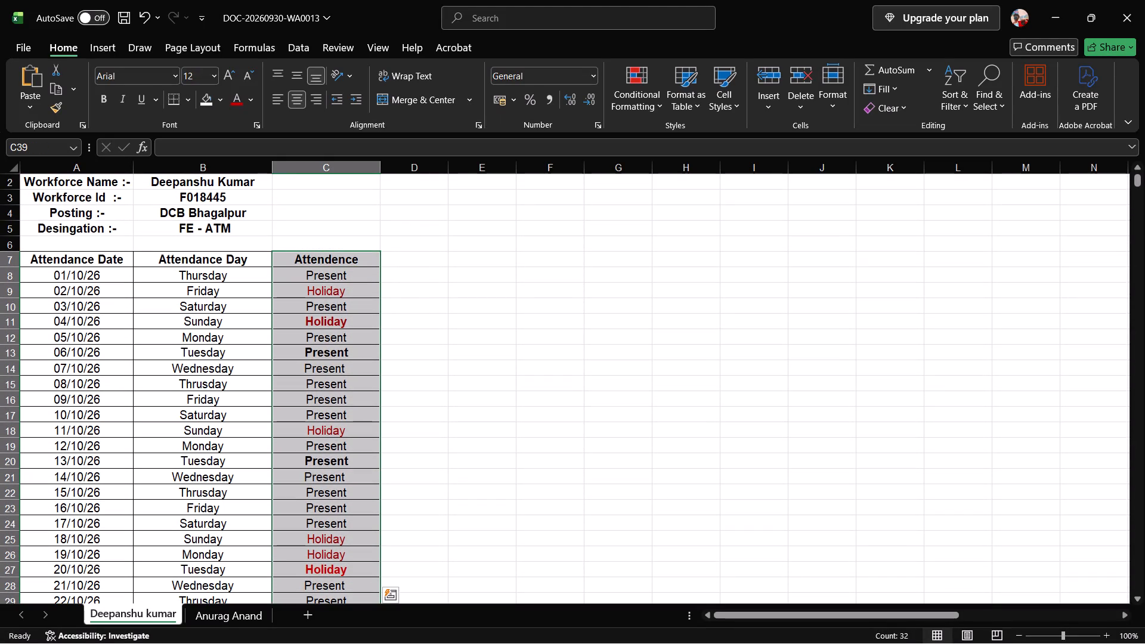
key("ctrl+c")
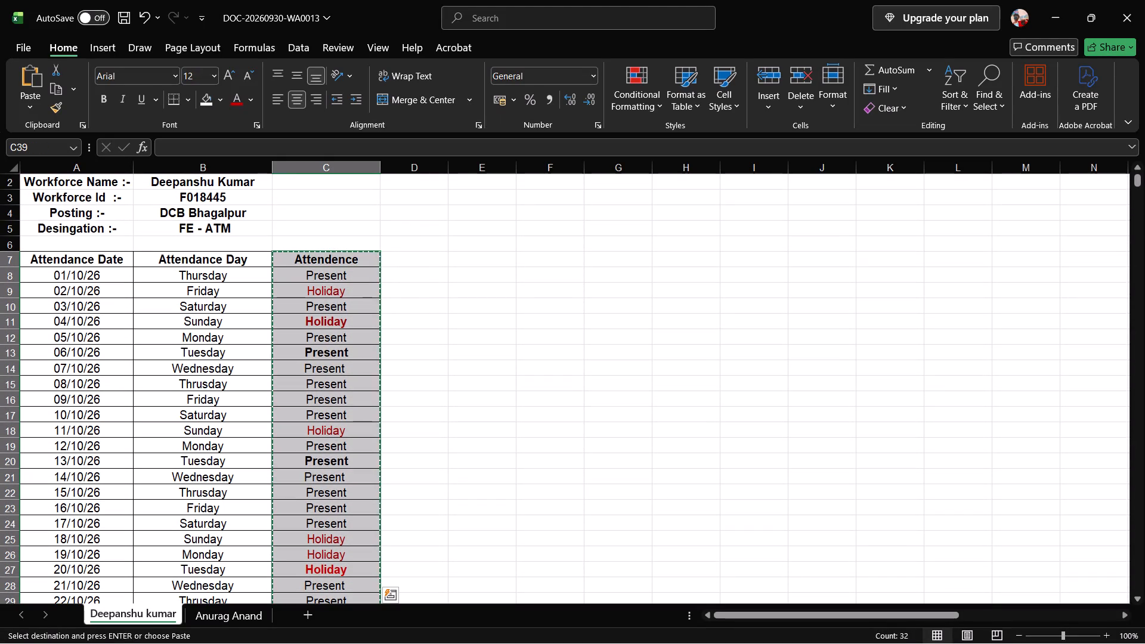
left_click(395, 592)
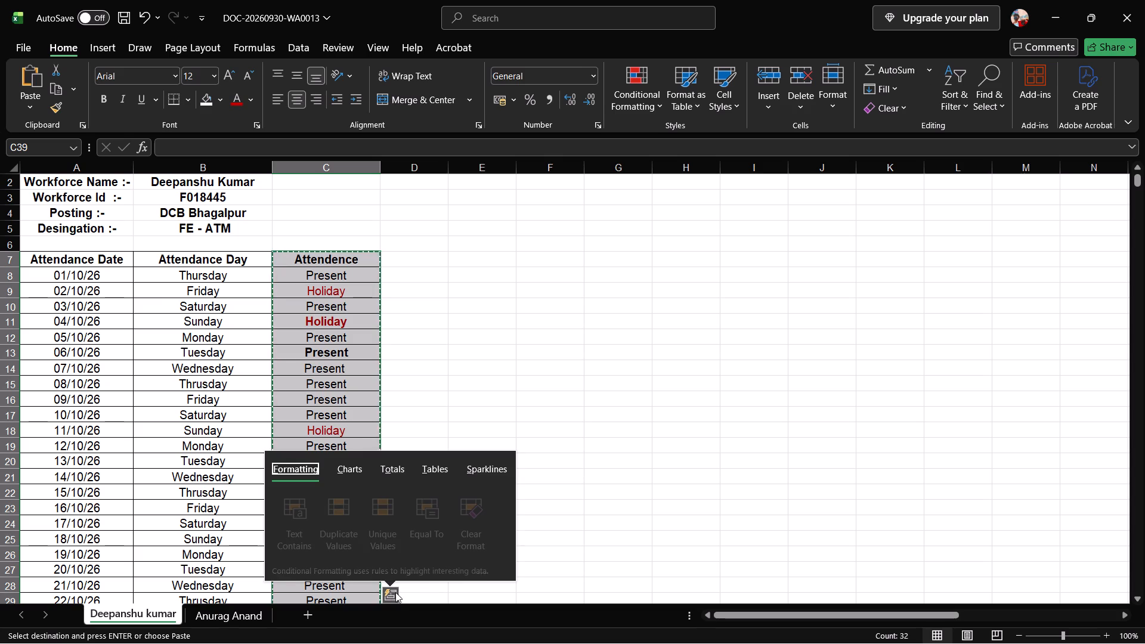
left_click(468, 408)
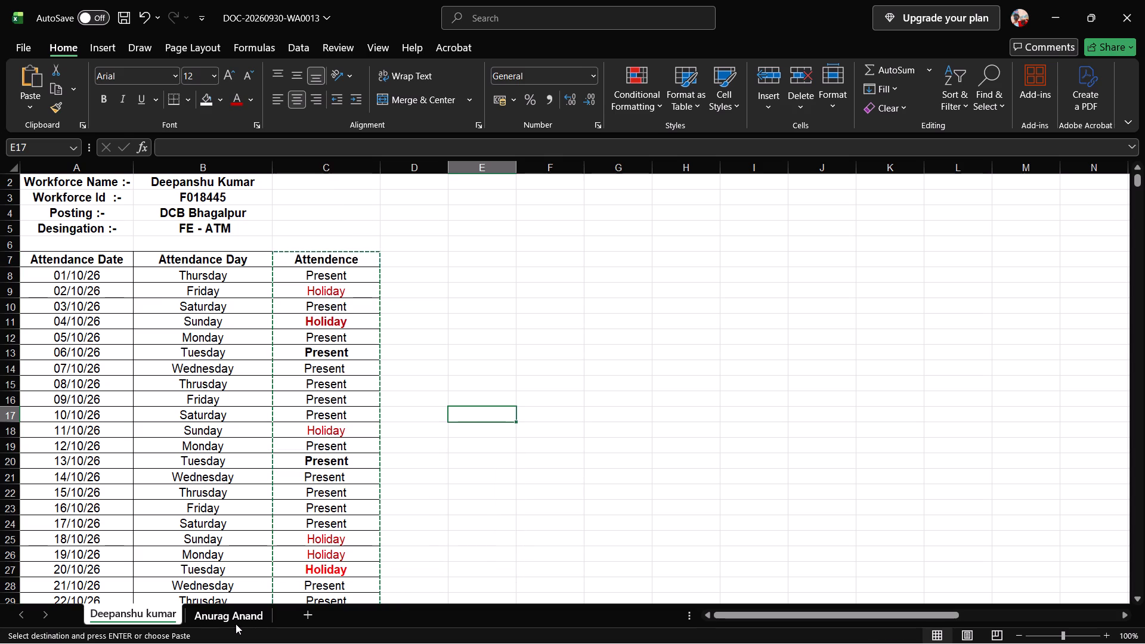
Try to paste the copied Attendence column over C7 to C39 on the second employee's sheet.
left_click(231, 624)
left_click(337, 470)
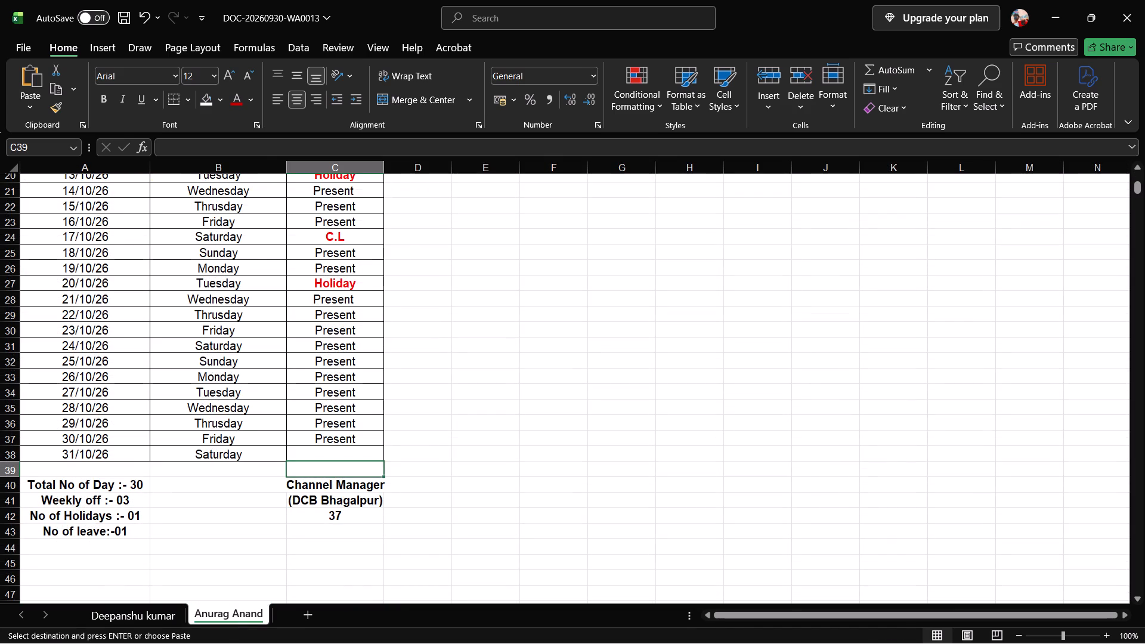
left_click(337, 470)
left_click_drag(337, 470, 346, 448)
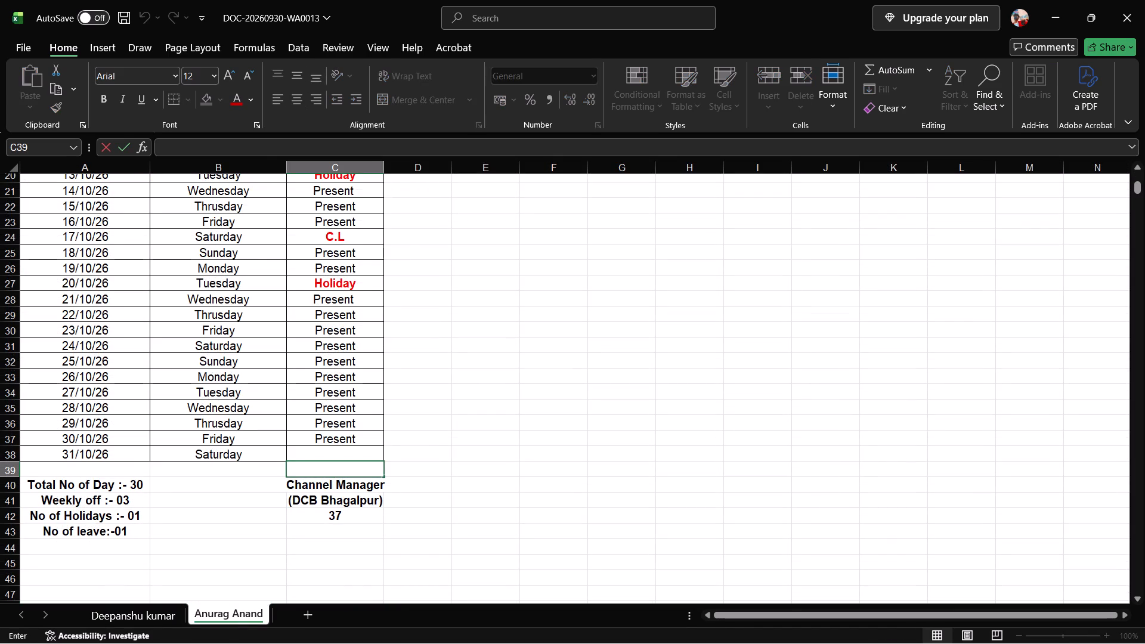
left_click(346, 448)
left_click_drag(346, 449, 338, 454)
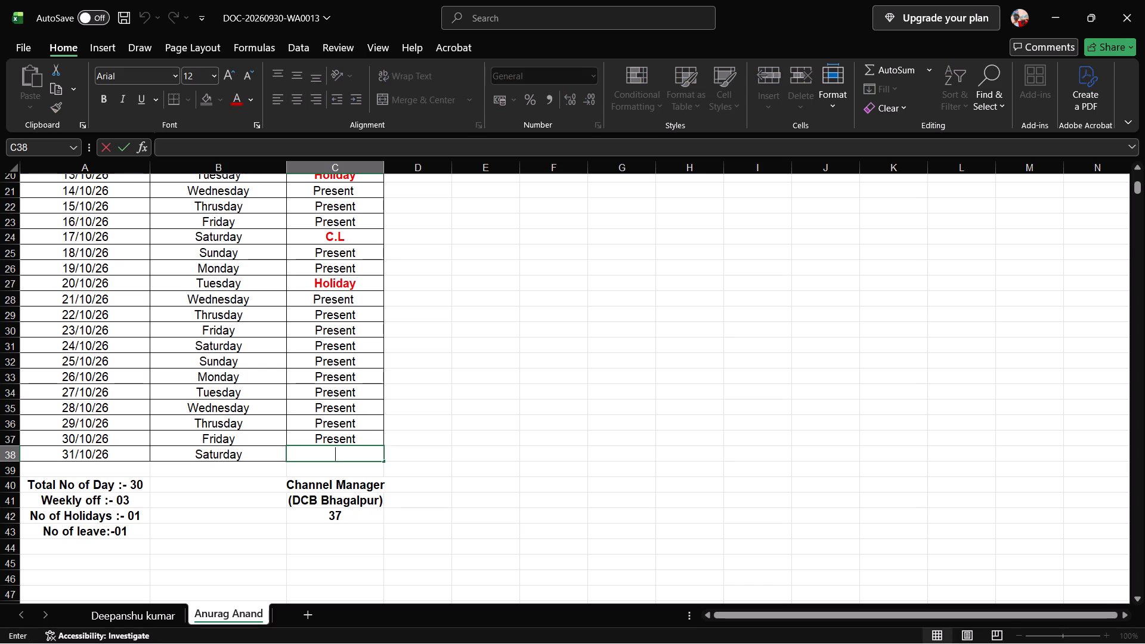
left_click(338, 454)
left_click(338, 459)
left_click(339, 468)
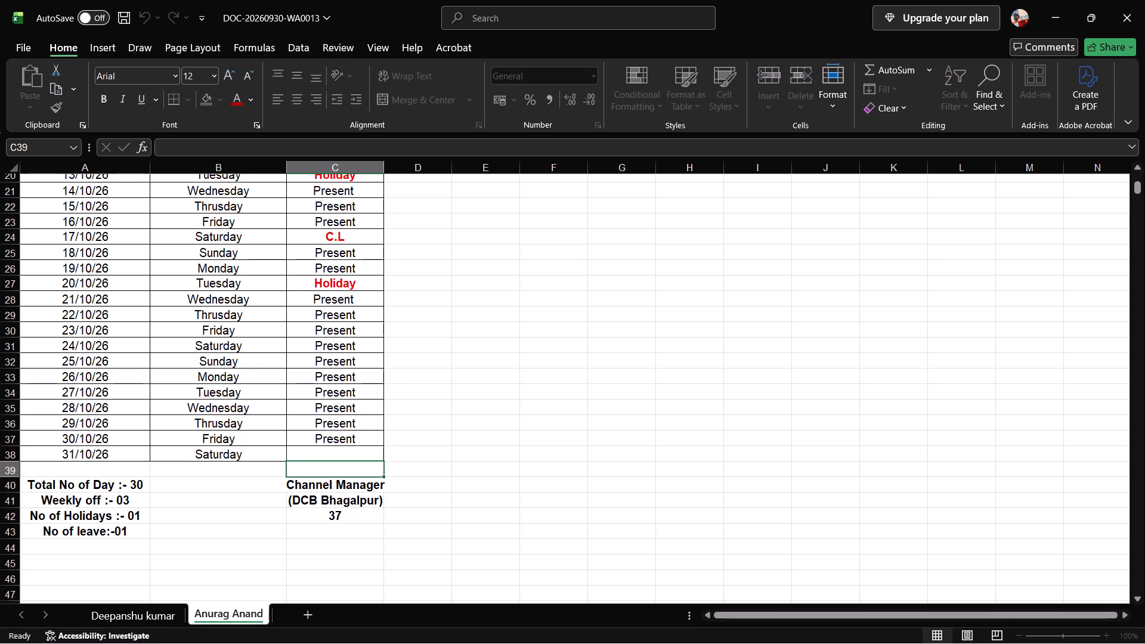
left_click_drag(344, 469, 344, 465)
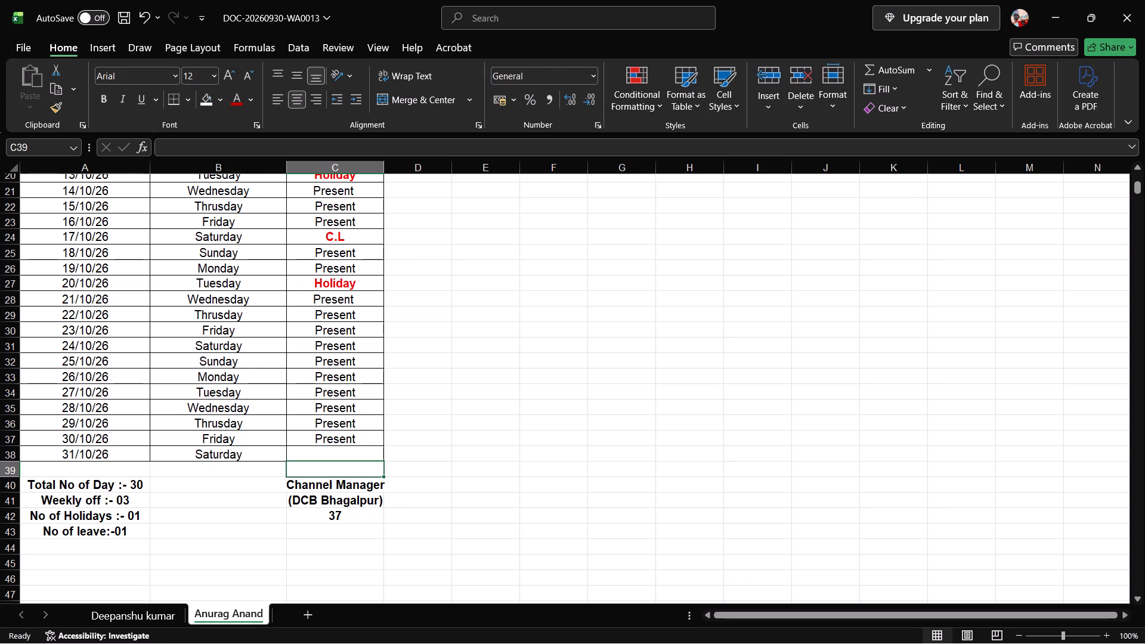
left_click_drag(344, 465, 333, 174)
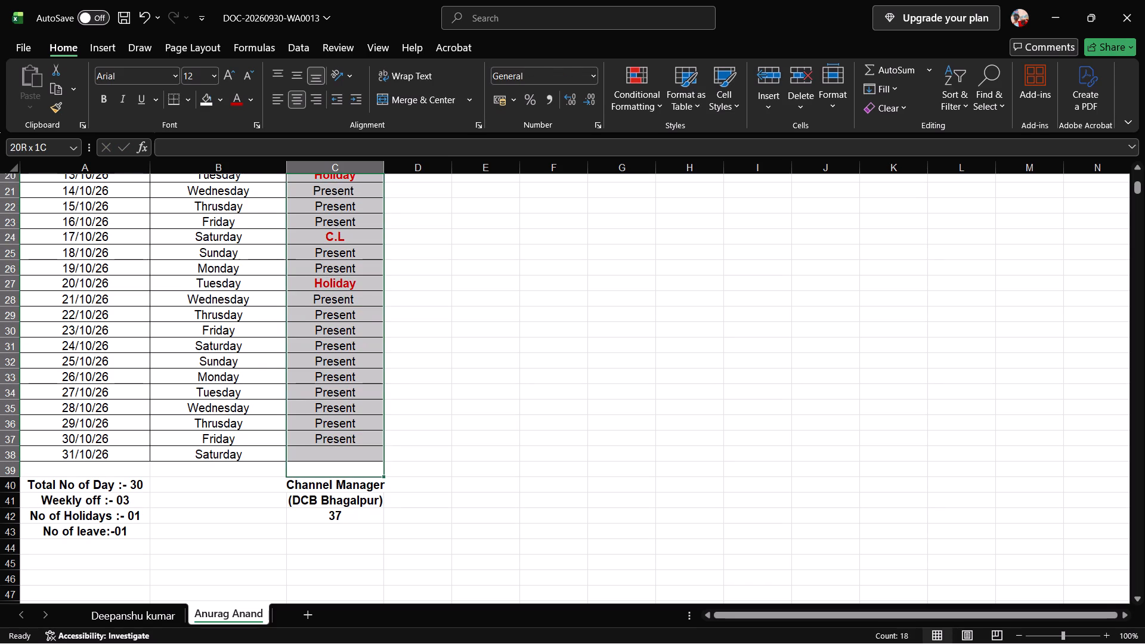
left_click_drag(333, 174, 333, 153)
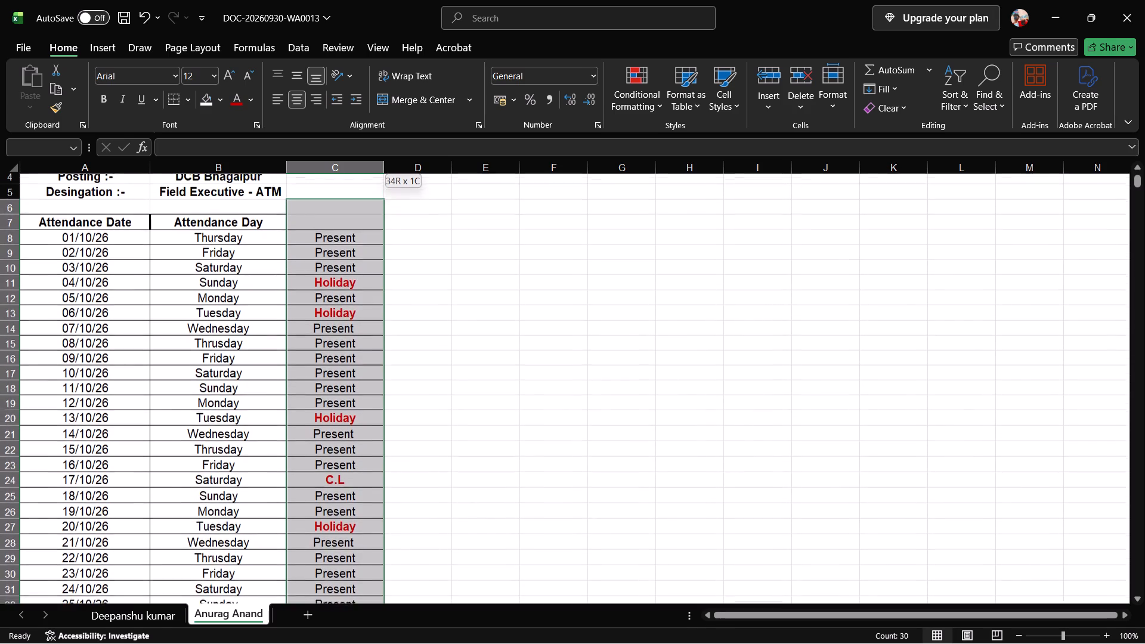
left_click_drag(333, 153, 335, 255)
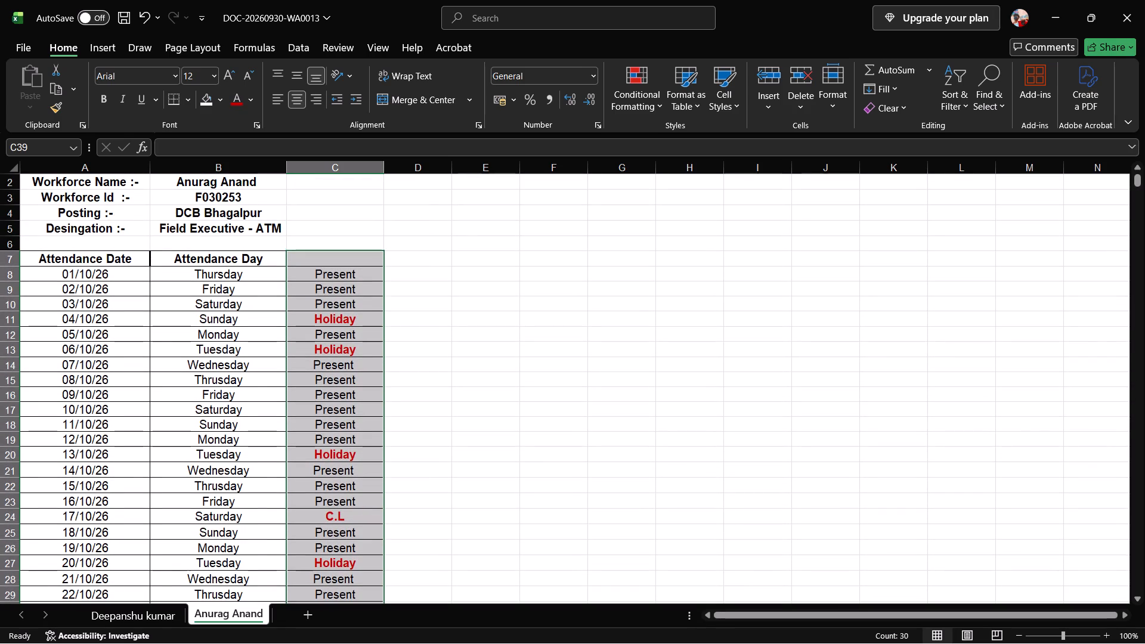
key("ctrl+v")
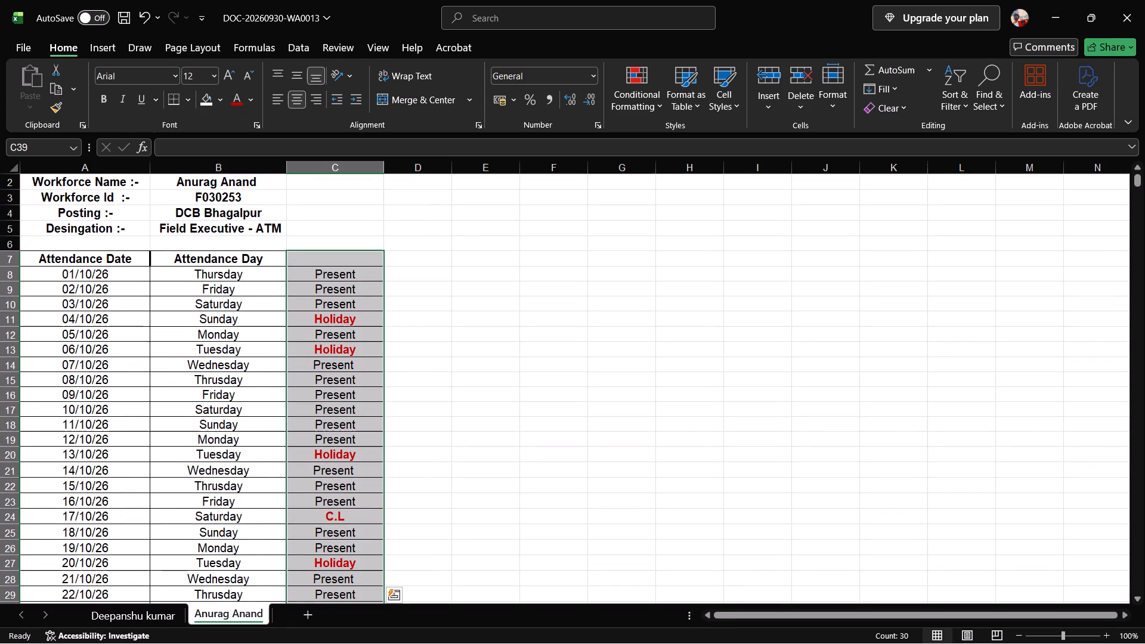
Highlight cells containing Present in C7 to C39 of the second employee's sheet using Light Red Fill with Dark Red Text.
left_click(391, 592)
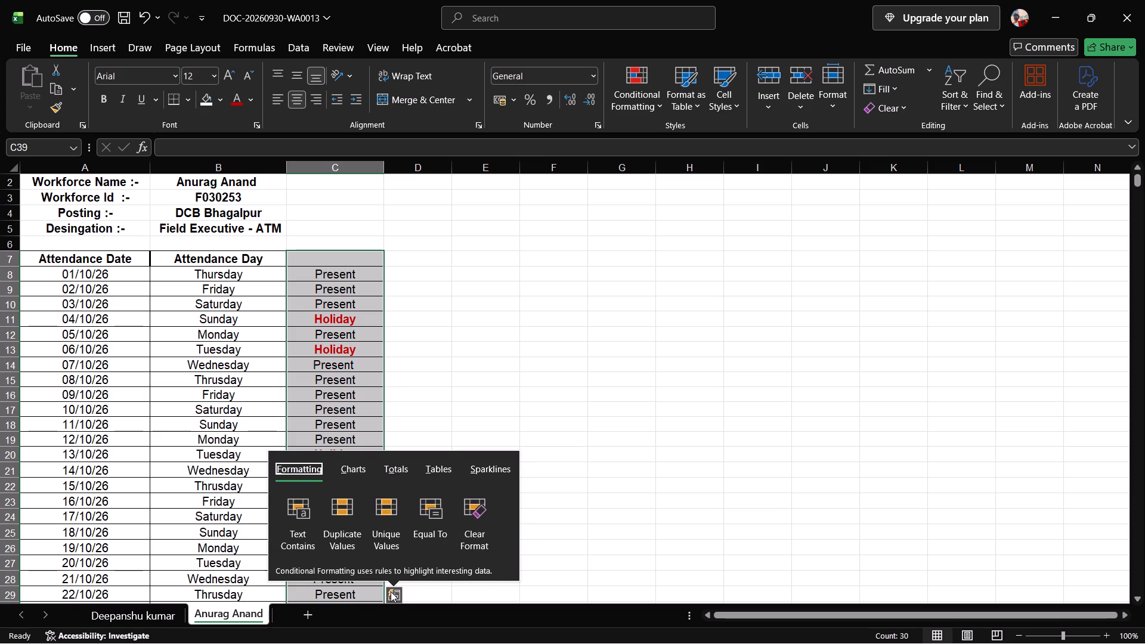
left_click(305, 521)
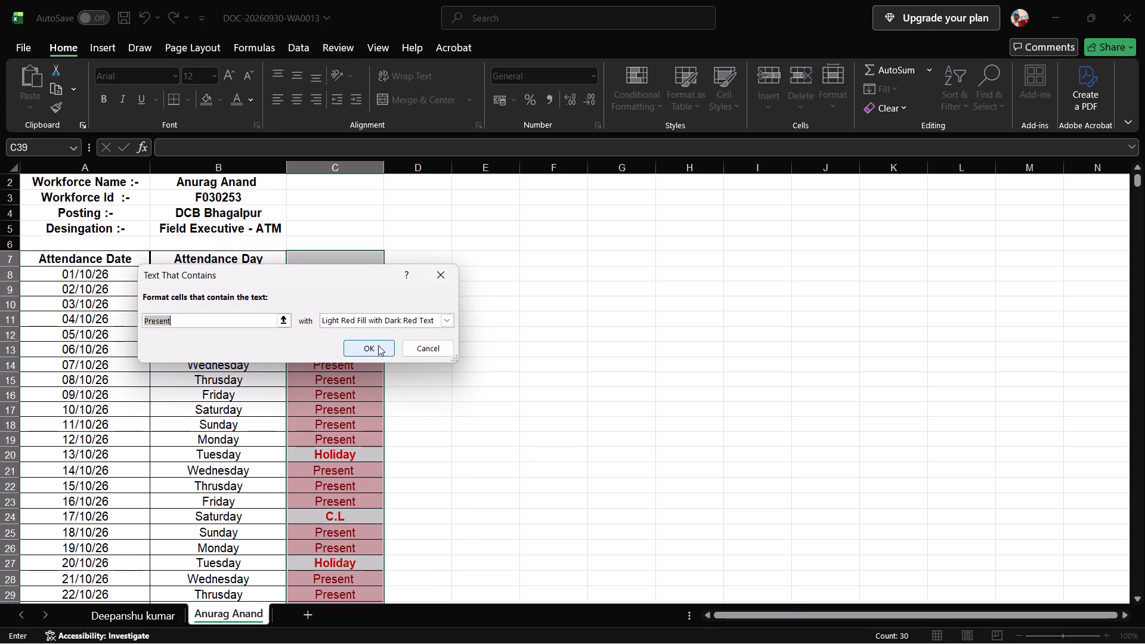
left_click(354, 347)
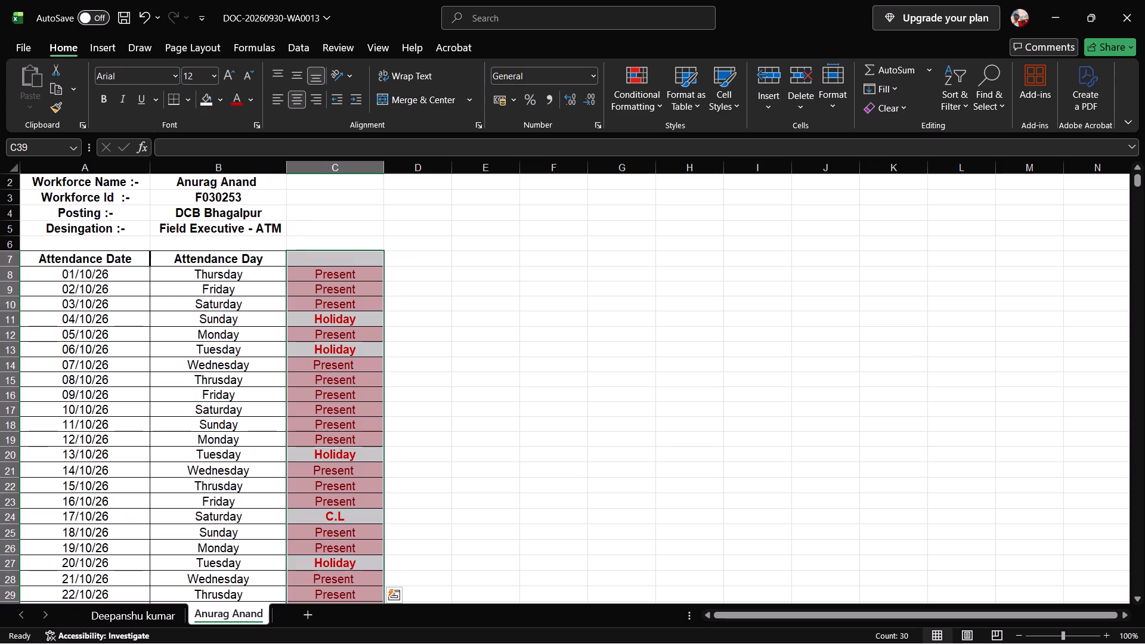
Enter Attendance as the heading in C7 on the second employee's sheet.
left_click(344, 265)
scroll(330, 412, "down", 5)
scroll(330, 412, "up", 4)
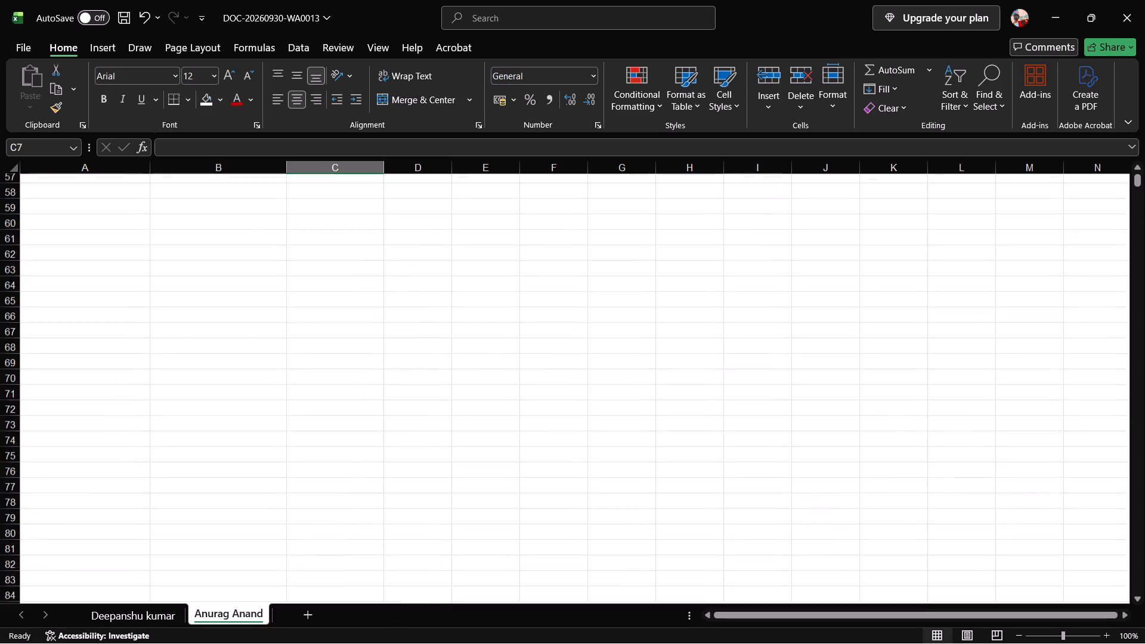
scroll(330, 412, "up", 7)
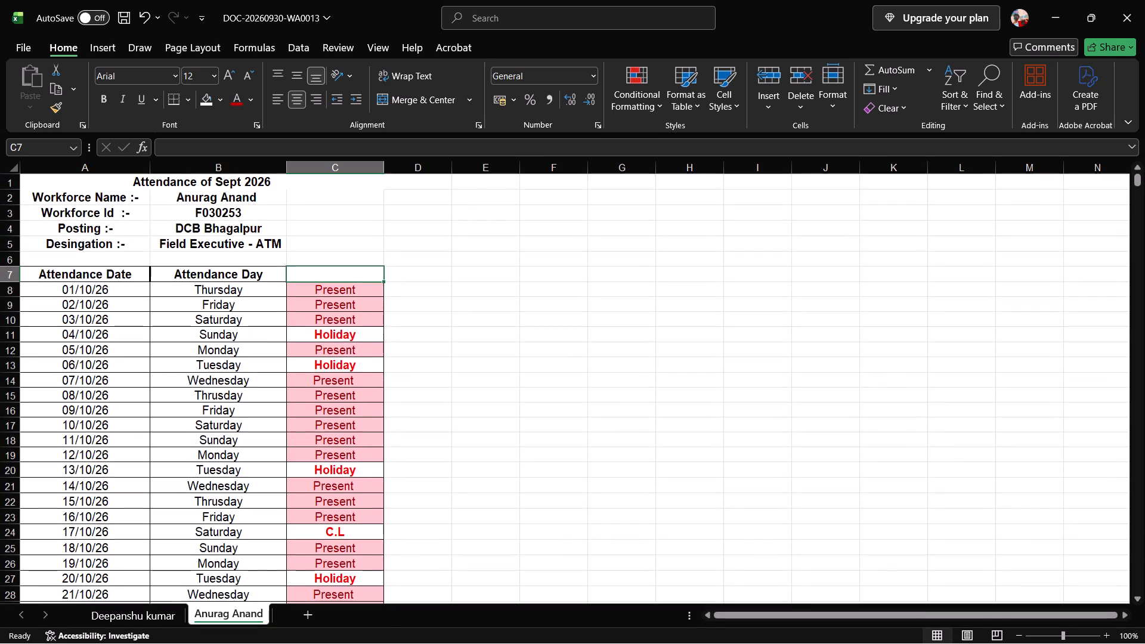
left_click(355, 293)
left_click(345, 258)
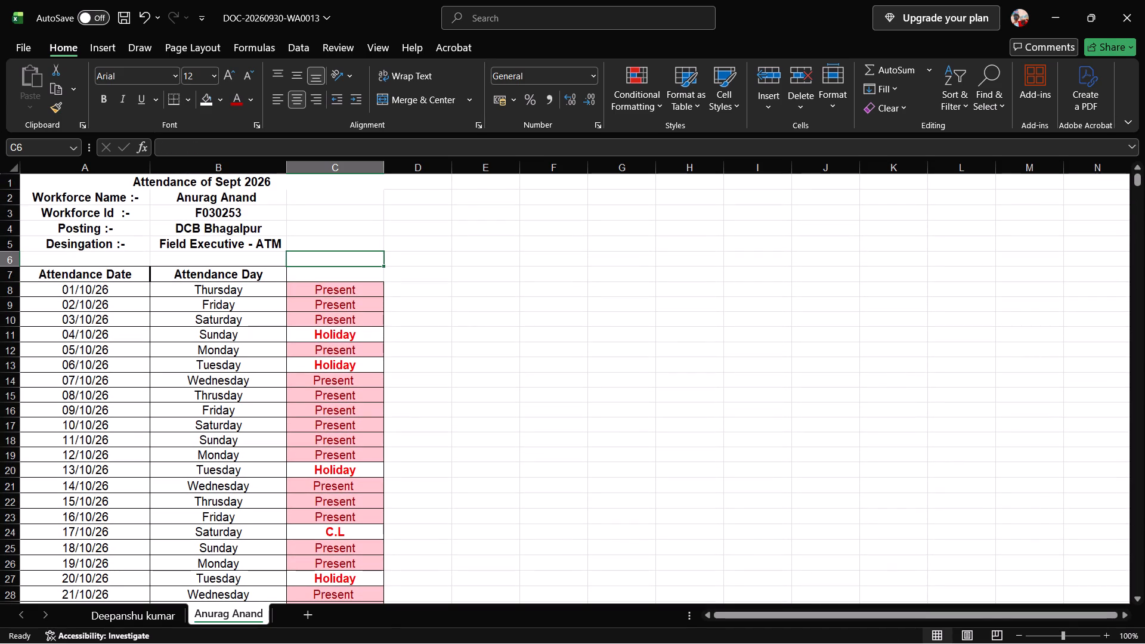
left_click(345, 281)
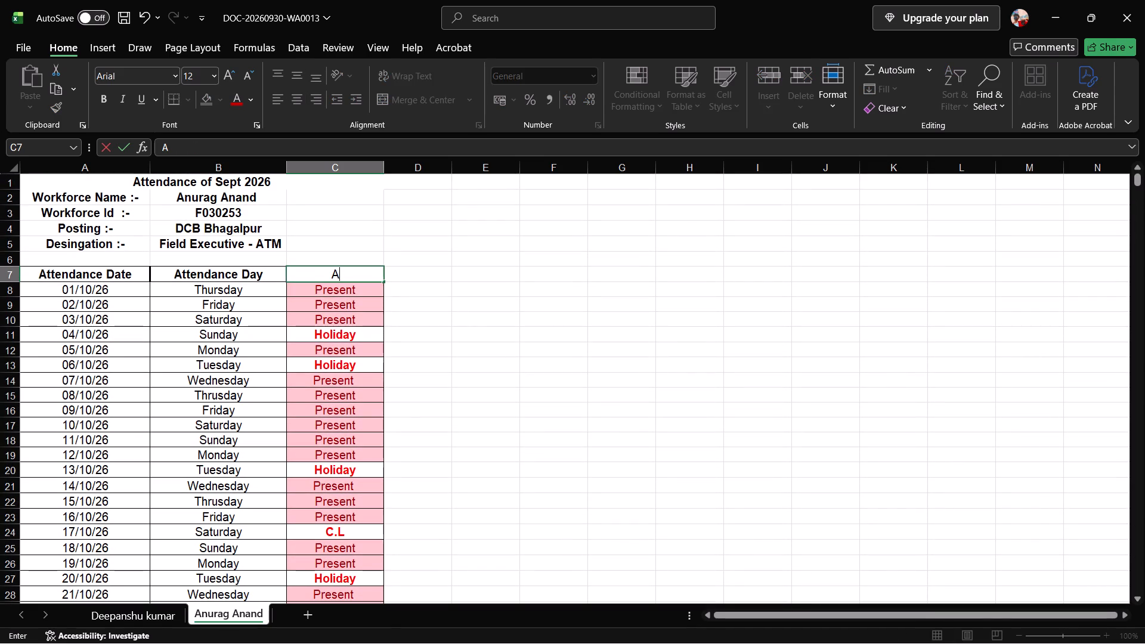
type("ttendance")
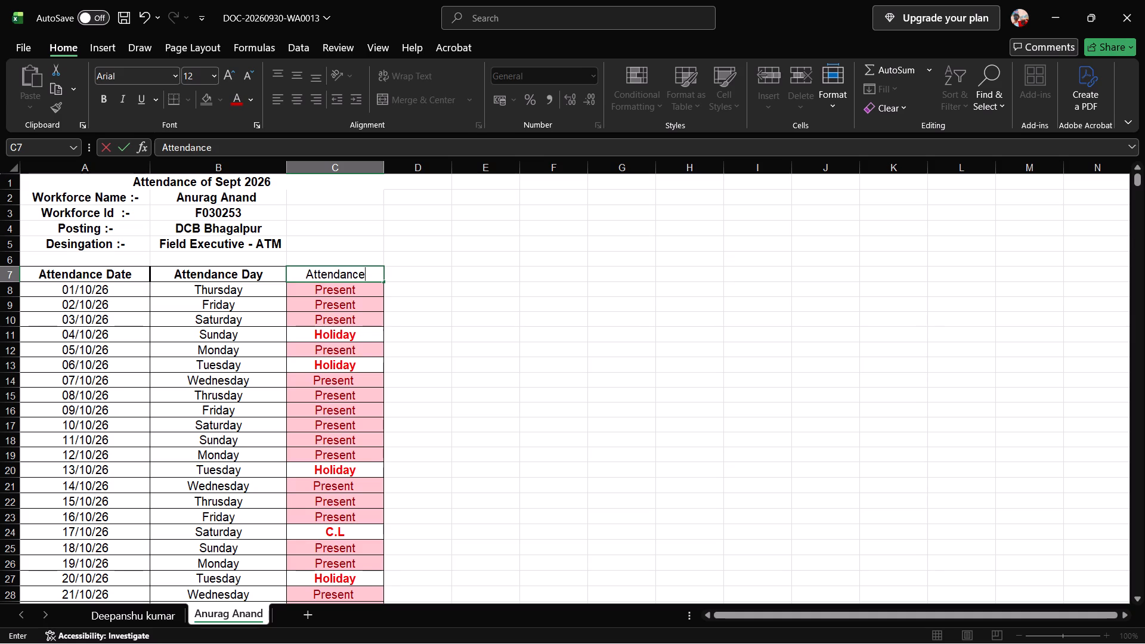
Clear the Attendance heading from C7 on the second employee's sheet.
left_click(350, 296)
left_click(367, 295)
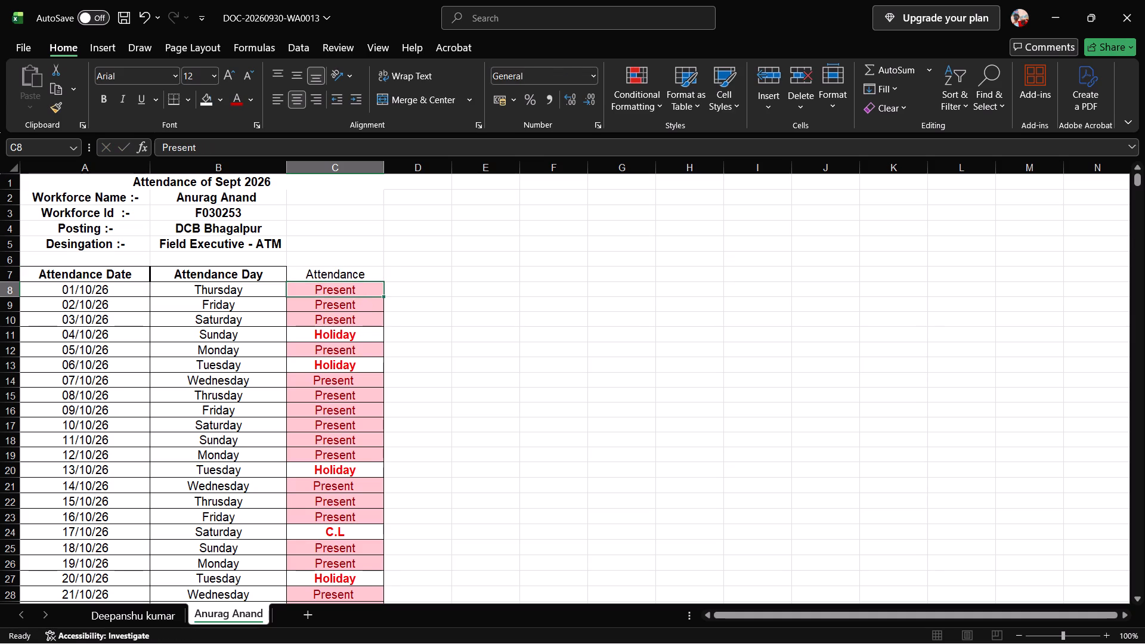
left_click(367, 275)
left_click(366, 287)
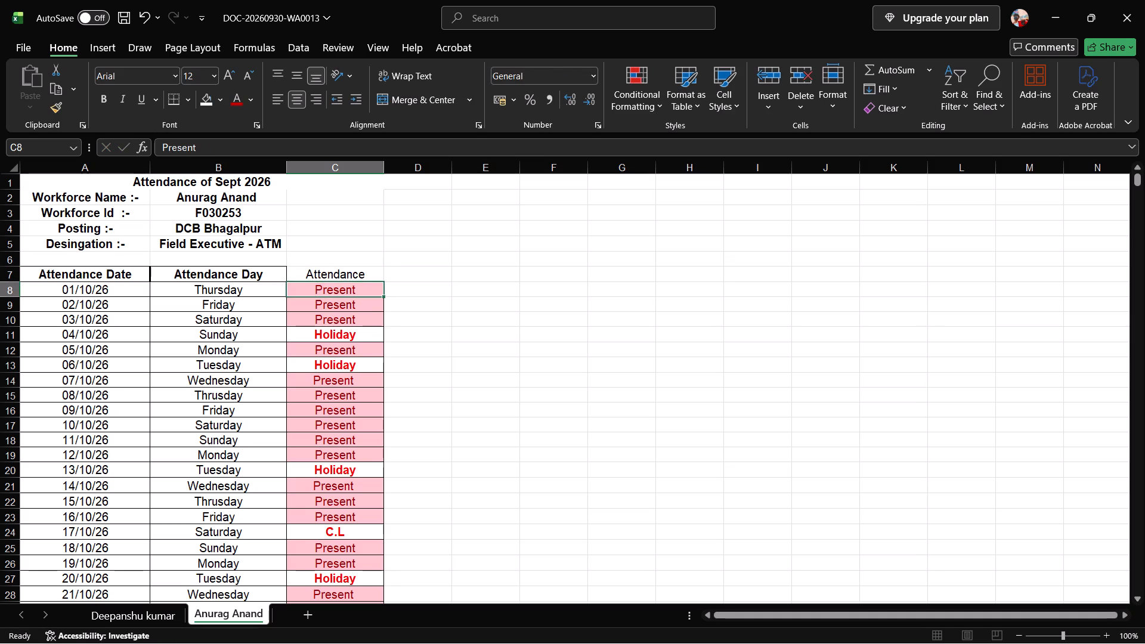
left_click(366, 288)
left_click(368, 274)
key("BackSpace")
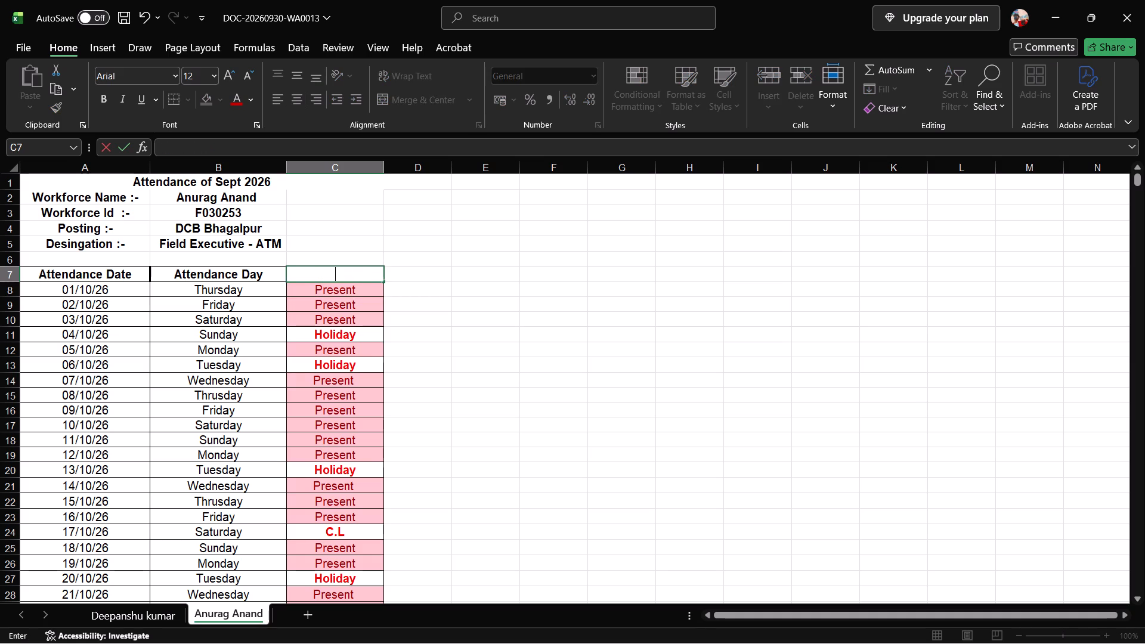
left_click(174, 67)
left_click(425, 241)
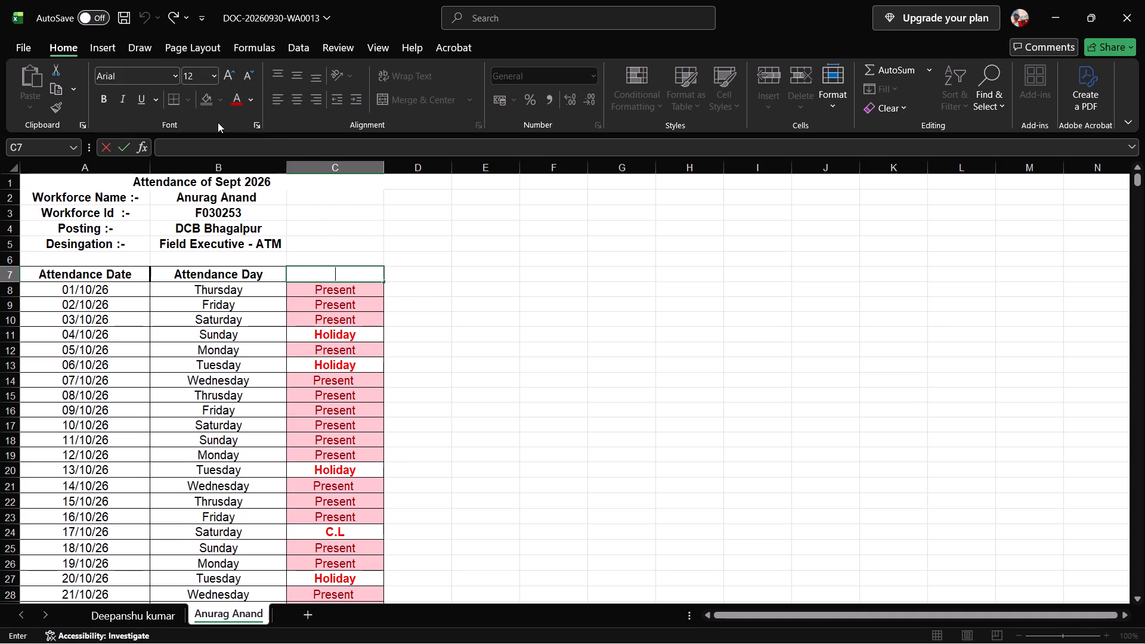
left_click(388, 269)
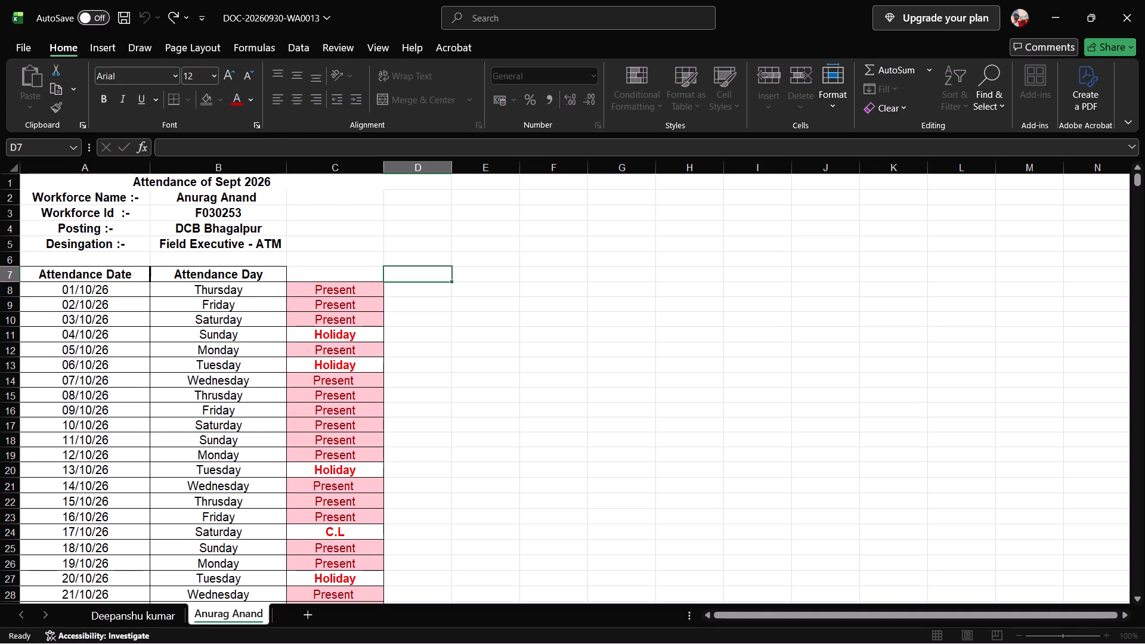
Undo the recent edits on the second employee's sheet until its original Attendence column and heading are back.
key("ctrl+z")
key("ctrl+z")
key("ctrl+z")
key("ctrl+z")
key("ctrl+z")
scroll(388, 269, "up", 6, "ctrl")
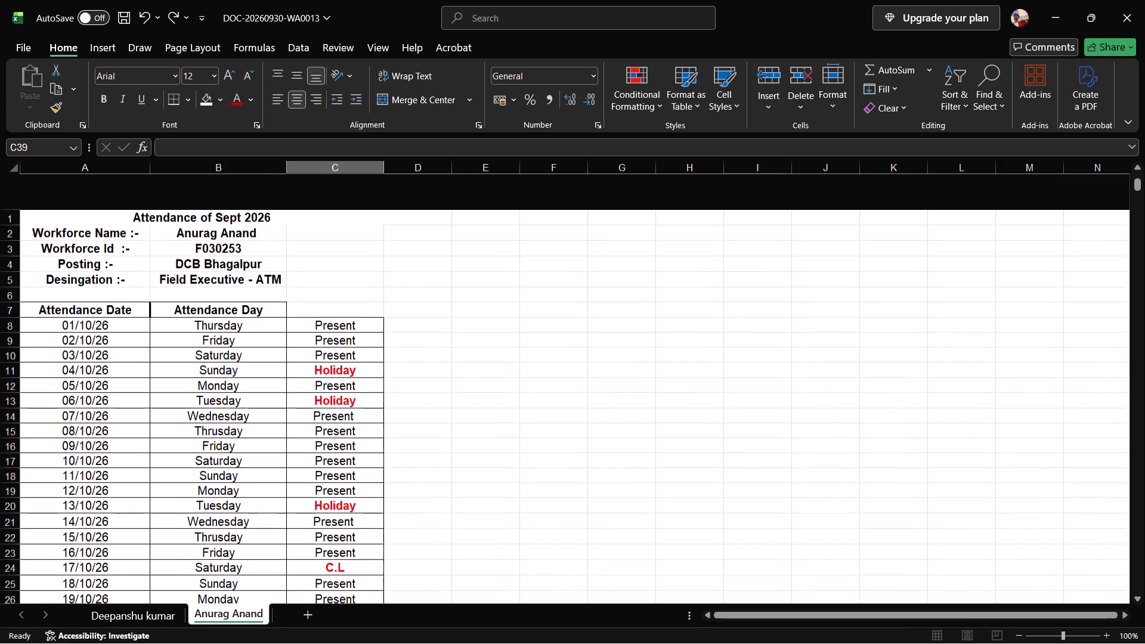
key("ctrl+z")
key("ctrl+z")
key("ctrl+z")
key("ctrl+z")
key("ctrl+z")
scroll(388, 269, "up", 3, "ctrl")
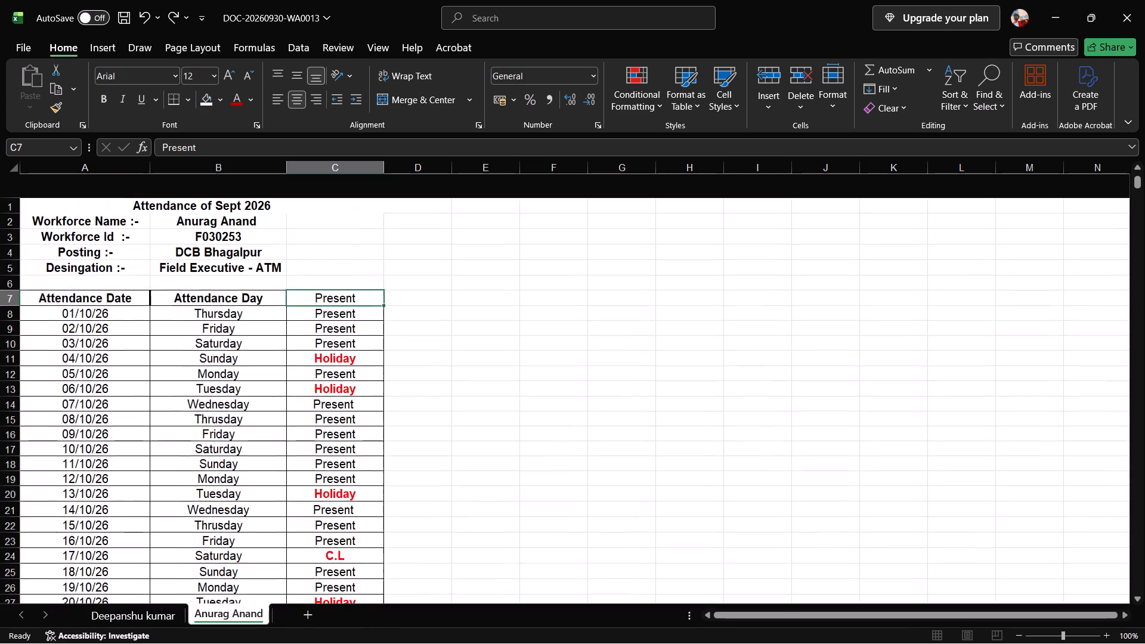
key("ctrl+z")
key("ctrl+z")
key("ctrl+z")
scroll(388, 269, "up", 4, "ctrl")
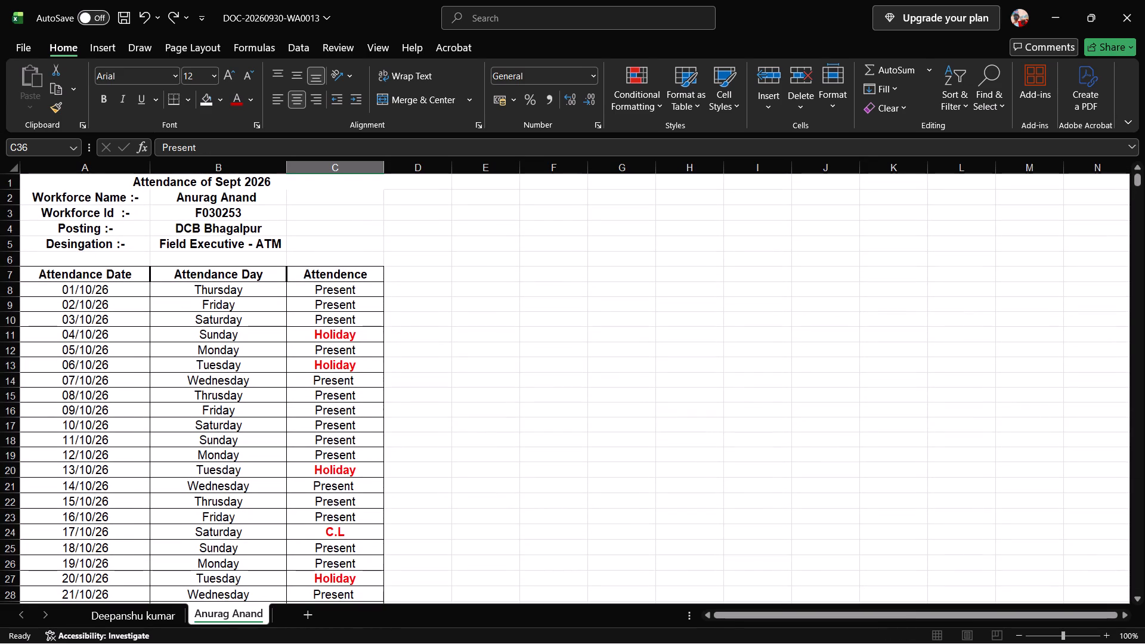
key("ctrl+z")
key("ctrl+z")
scroll(385, 277, "up", 3, "ctrl")
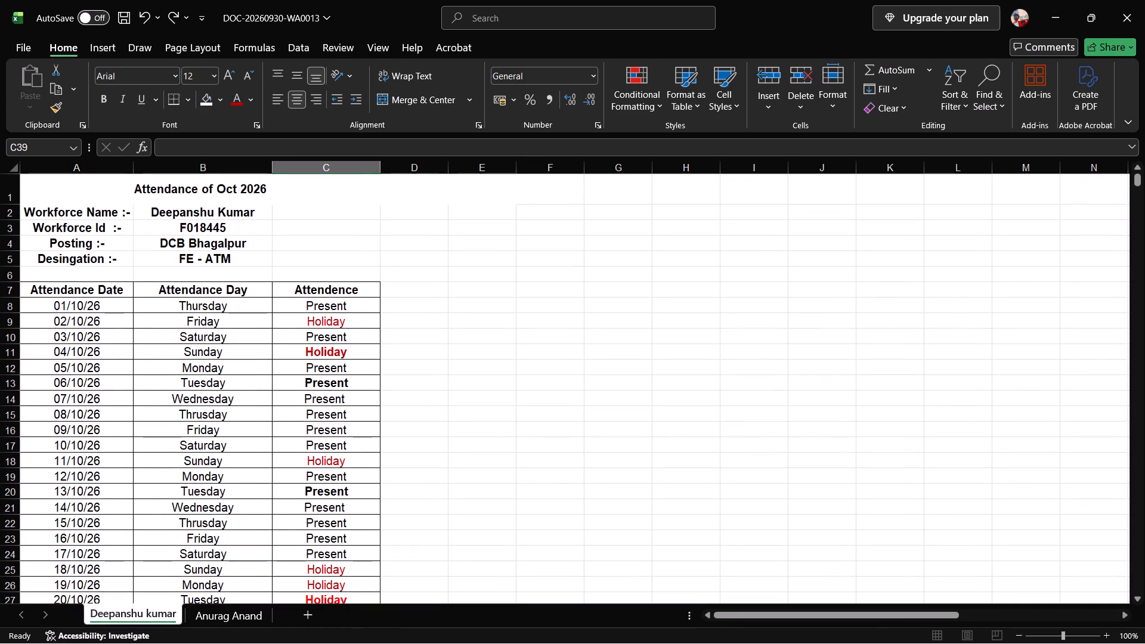
Compare the Attendence columns and the summary rows below them on the two employees' sheets.
left_click(377, 310)
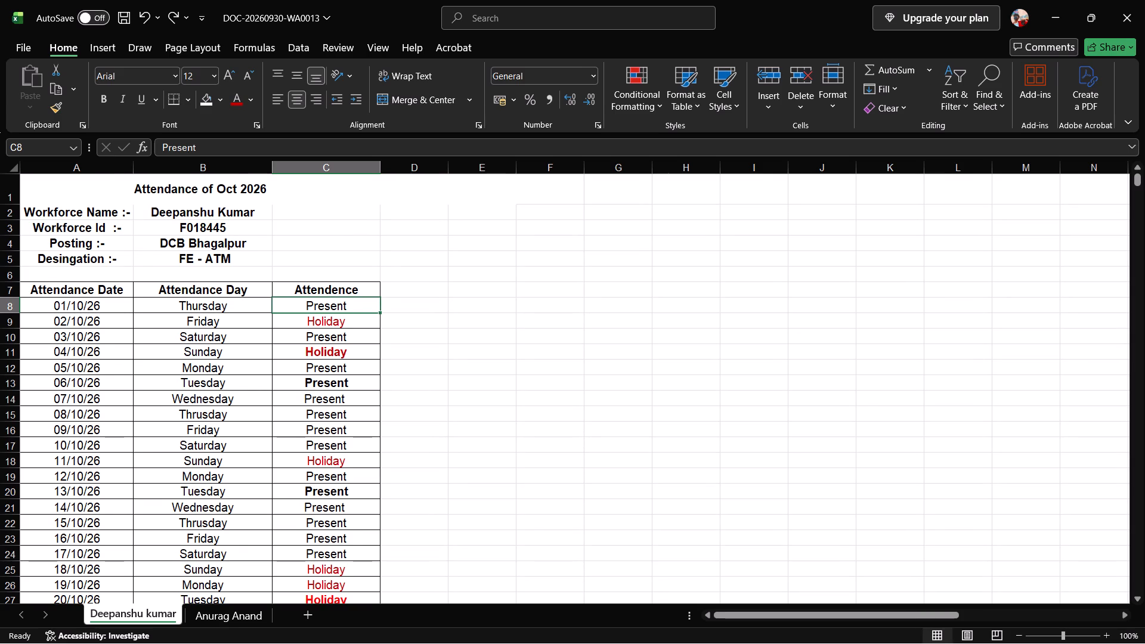
scroll(320, 498, "down", 4)
scroll(320, 498, "up", 4)
scroll(320, 498, "down", 1)
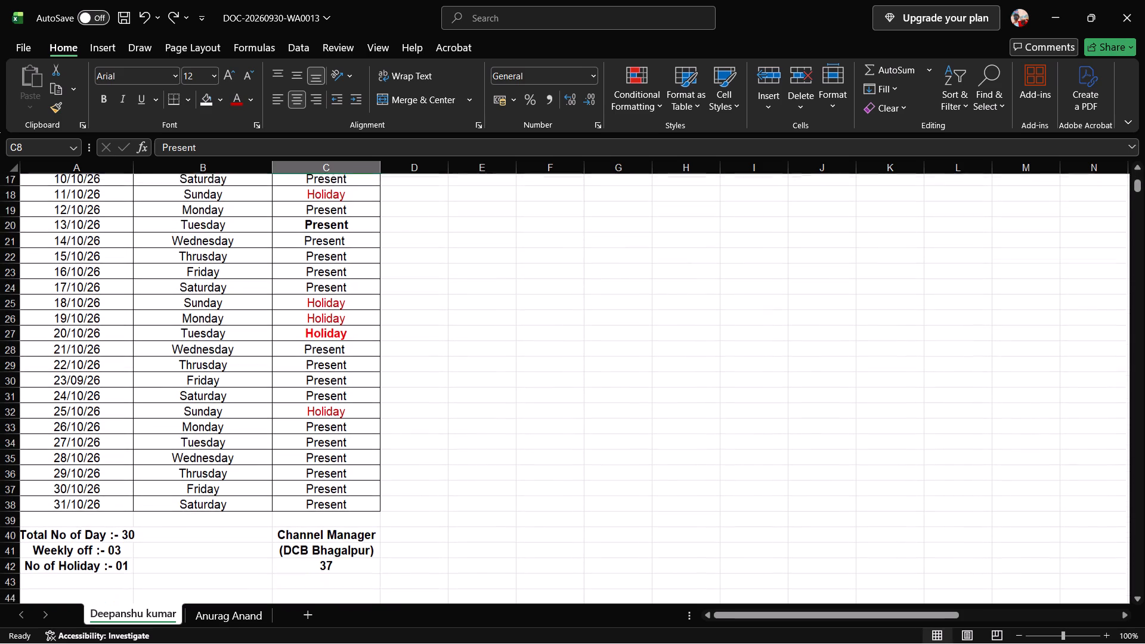
left_click(231, 613)
scroll(287, 418, "up", 4)
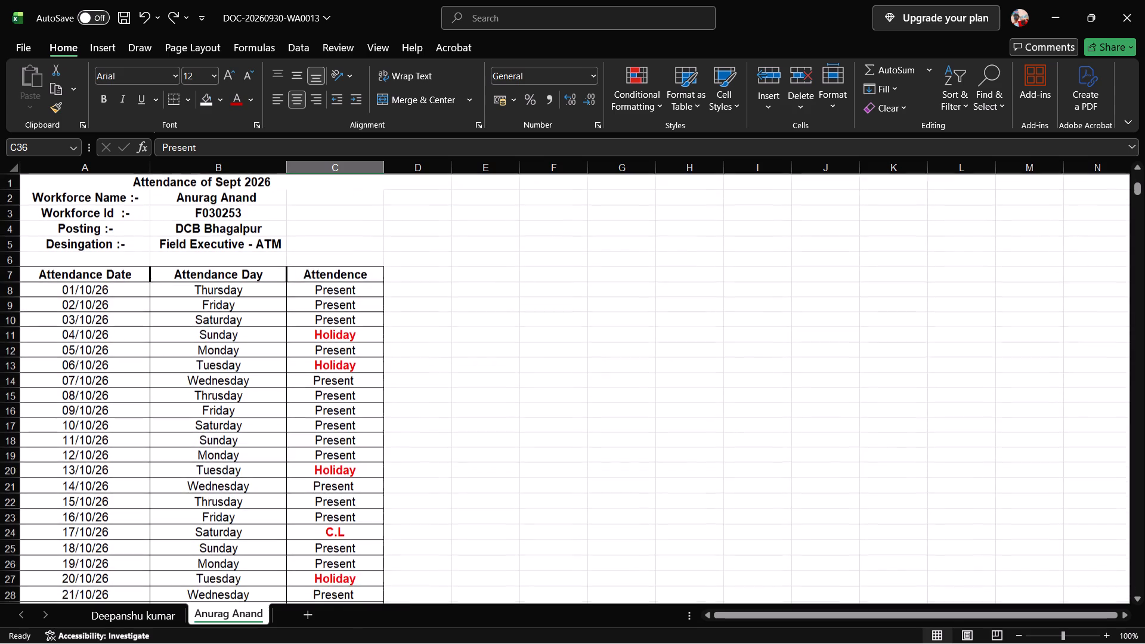
scroll(287, 418, "down", 3)
scroll(287, 418, "up", 5)
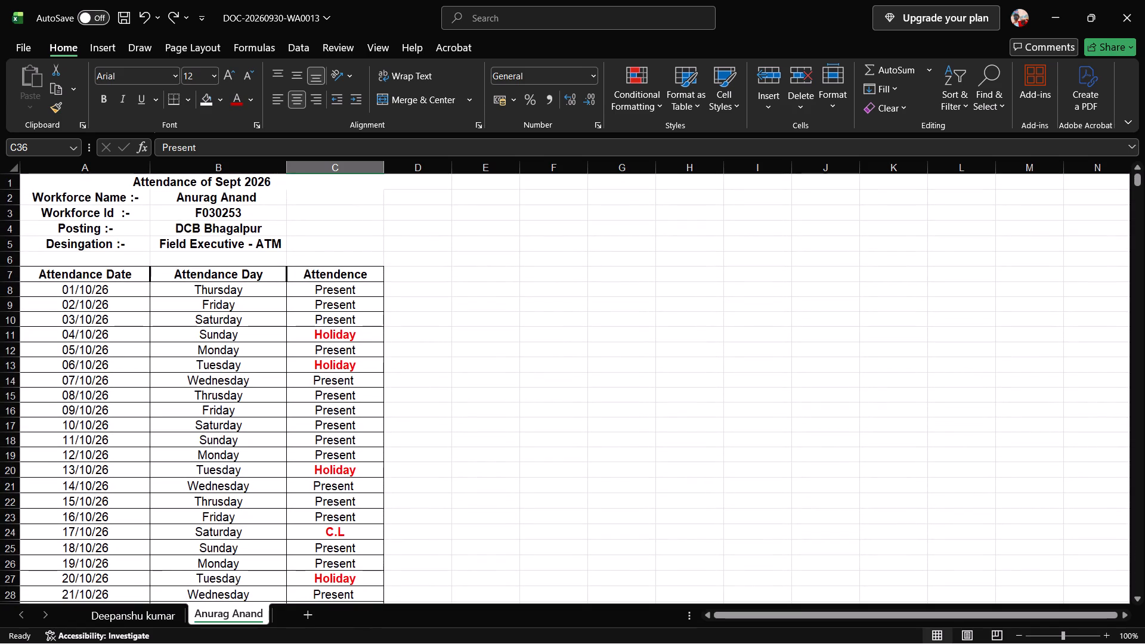
scroll(358, 499, "down", 5)
scroll(358, 499, "up", 2)
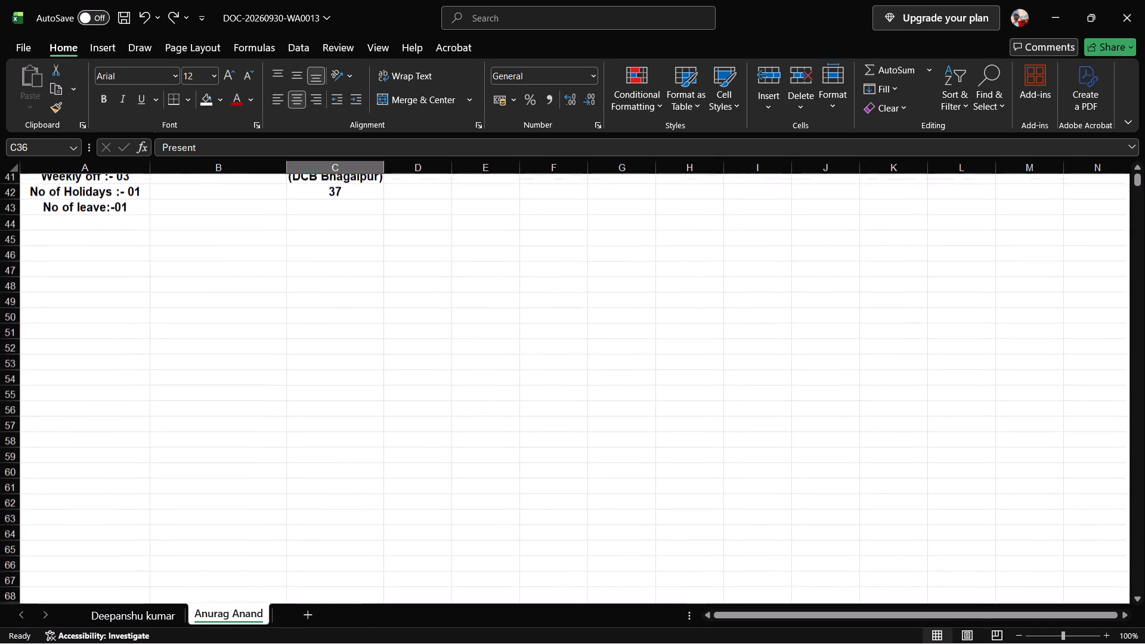
scroll(358, 499, "up", 2)
left_click_drag(336, 244, 345, 289)
left_click(345, 289)
scroll(345, 289, "up", 3)
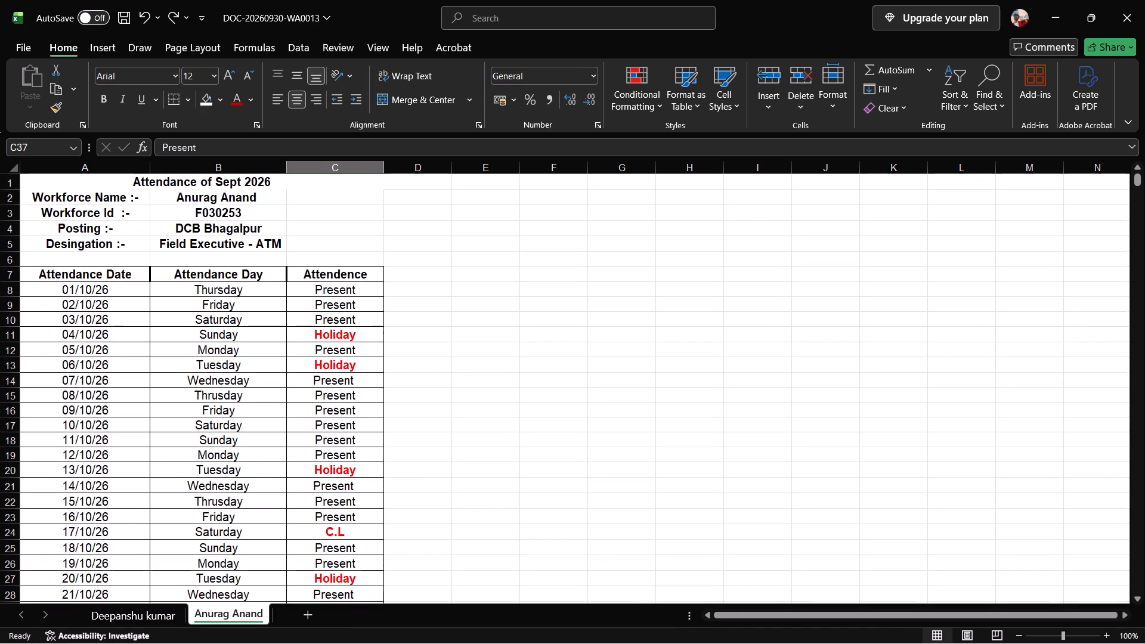
Copy the text Holiday from C9 on the first employee's sheet over the C9 entry on the second employee's sheet.
left_click(153, 612)
scroll(255, 384, "up", 4)
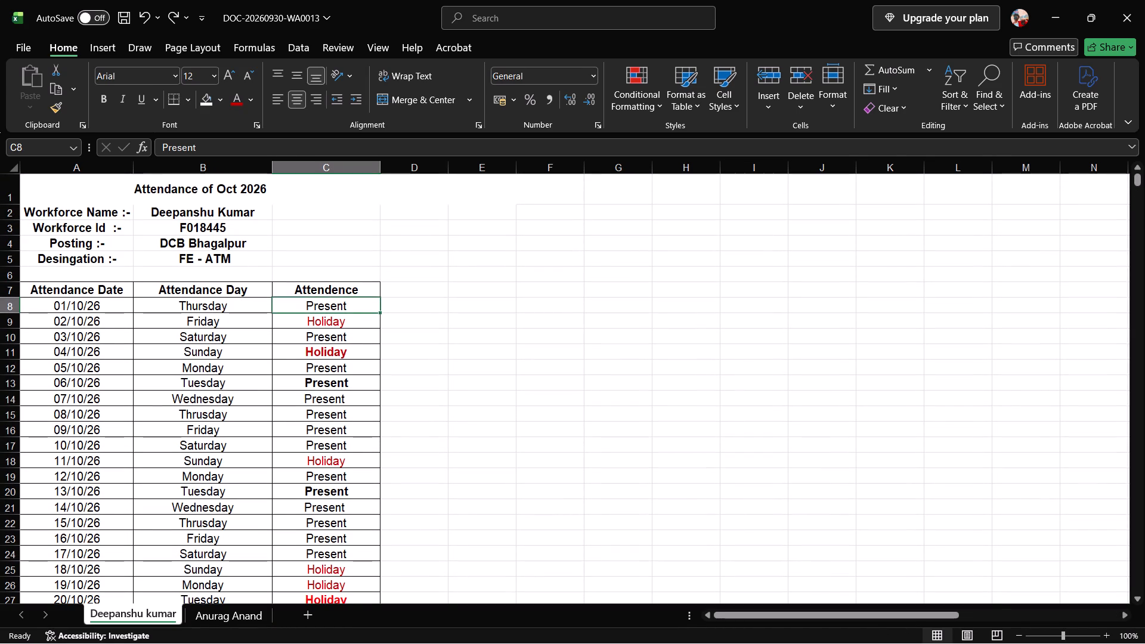
left_click_drag(348, 326, 310, 318)
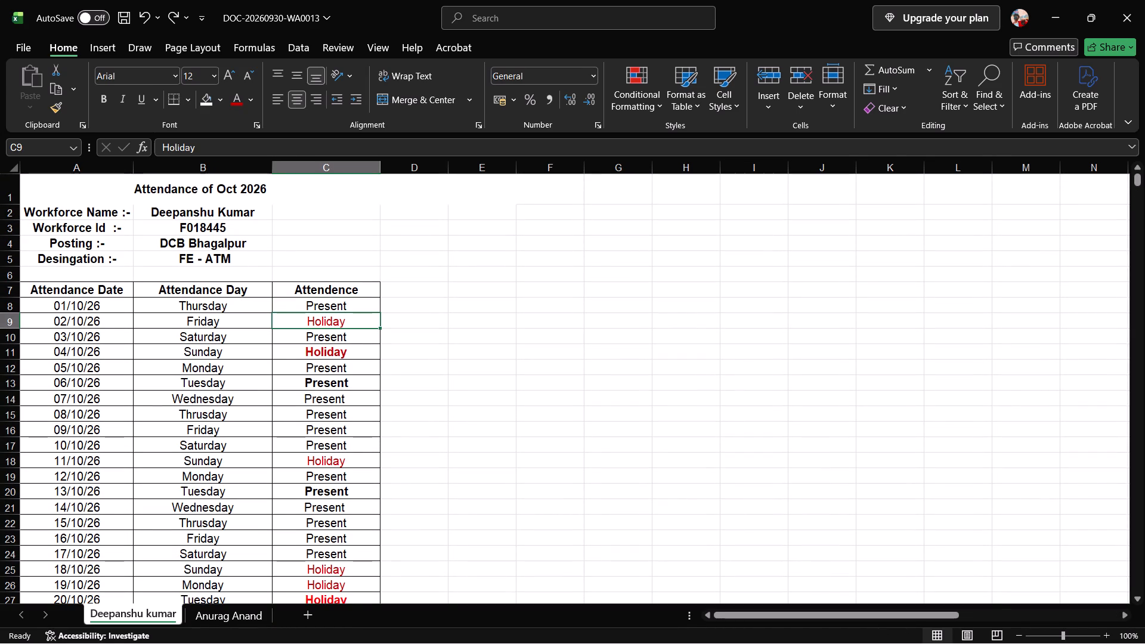
left_click_drag(228, 151, 157, 150)
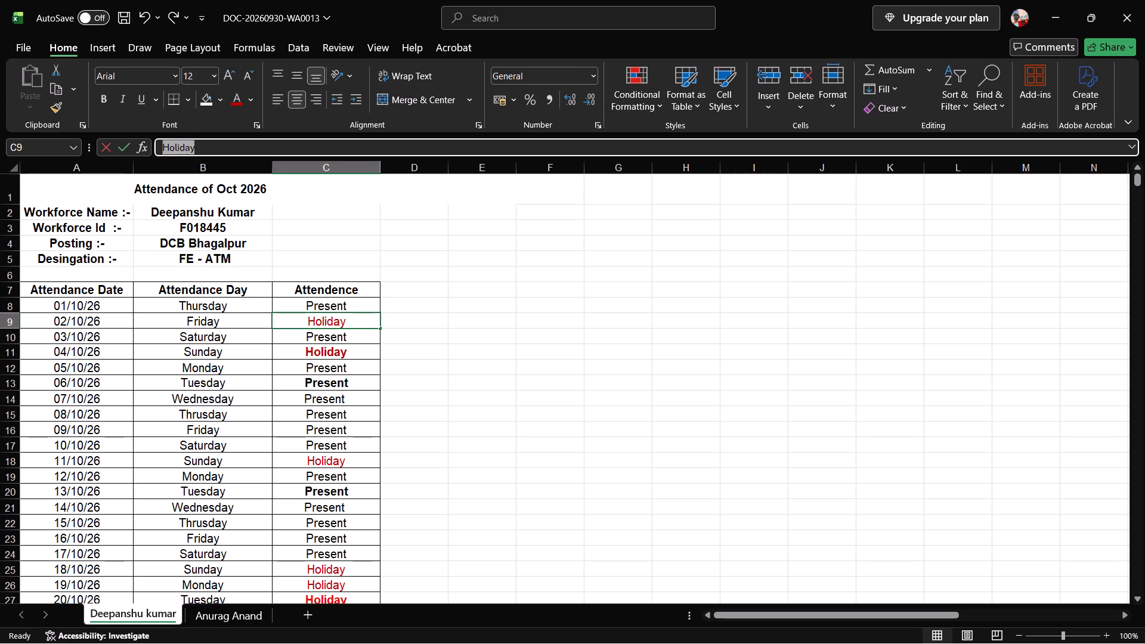
left_click_drag(157, 150, 156, 150)
key("ctrl+c")
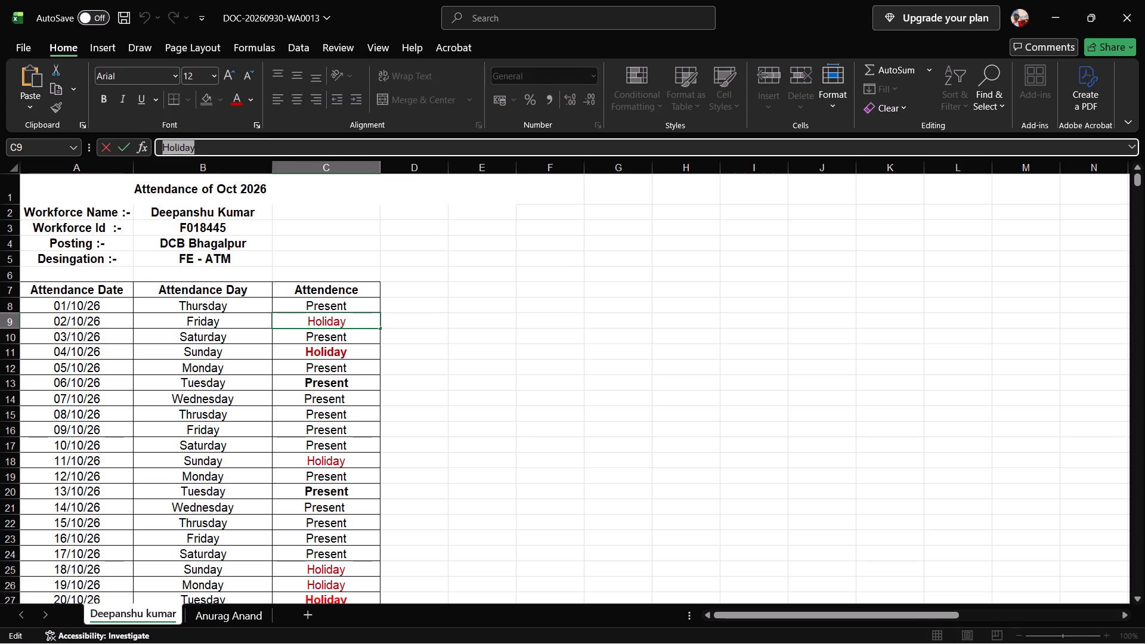
left_click(225, 620)
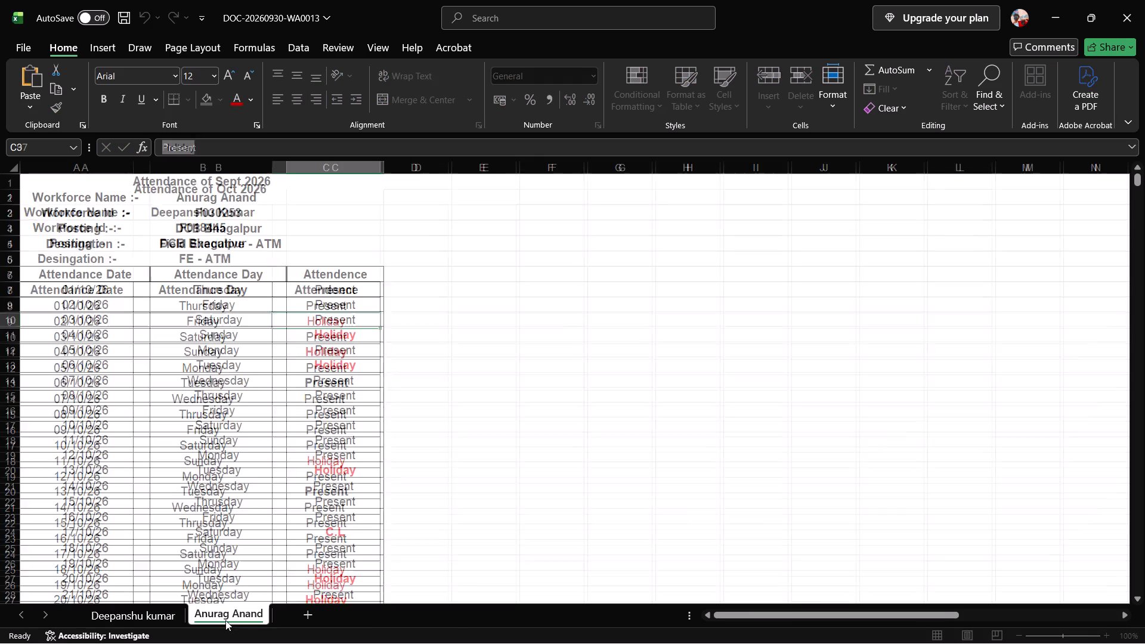
left_click(312, 310)
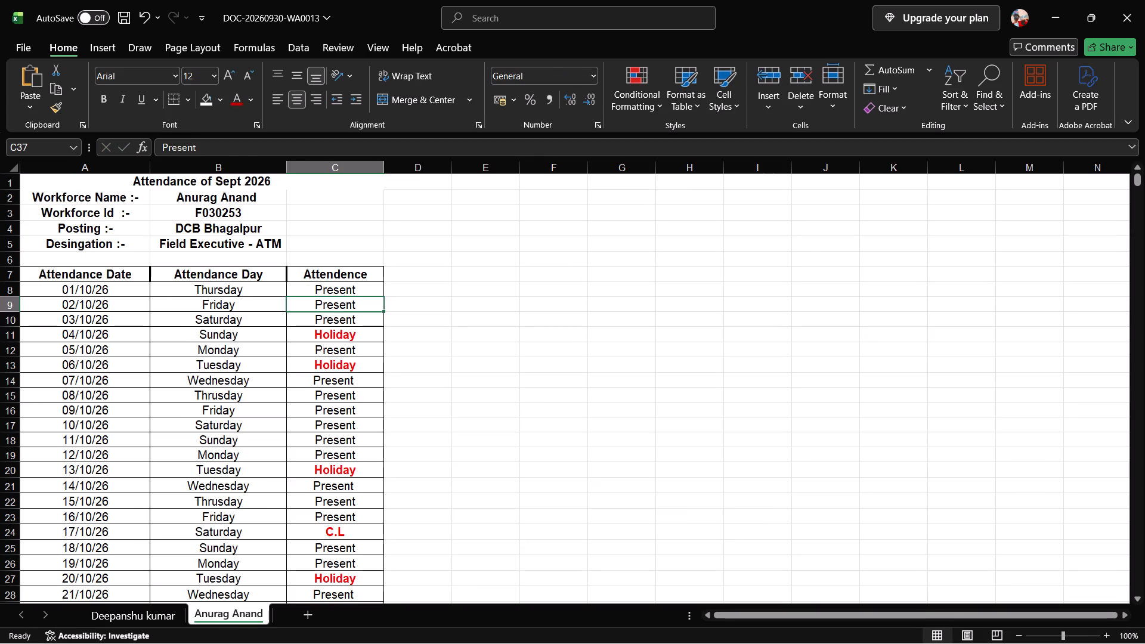
left_click(237, 157)
left_click(233, 151)
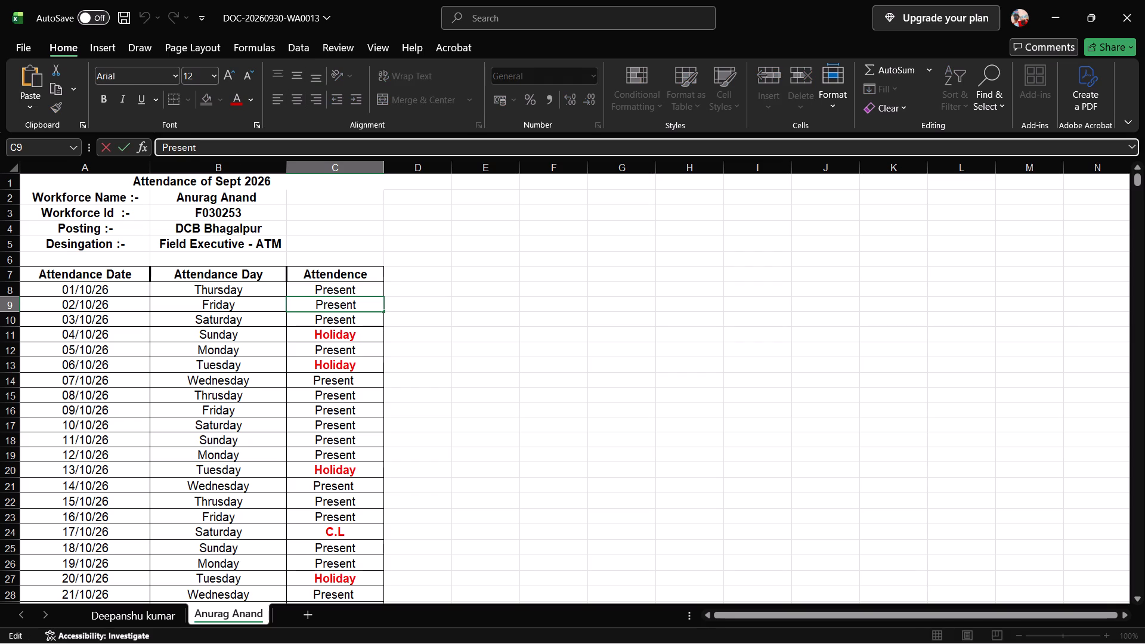
left_click_drag(225, 144, 136, 145)
key("ctrl+v")
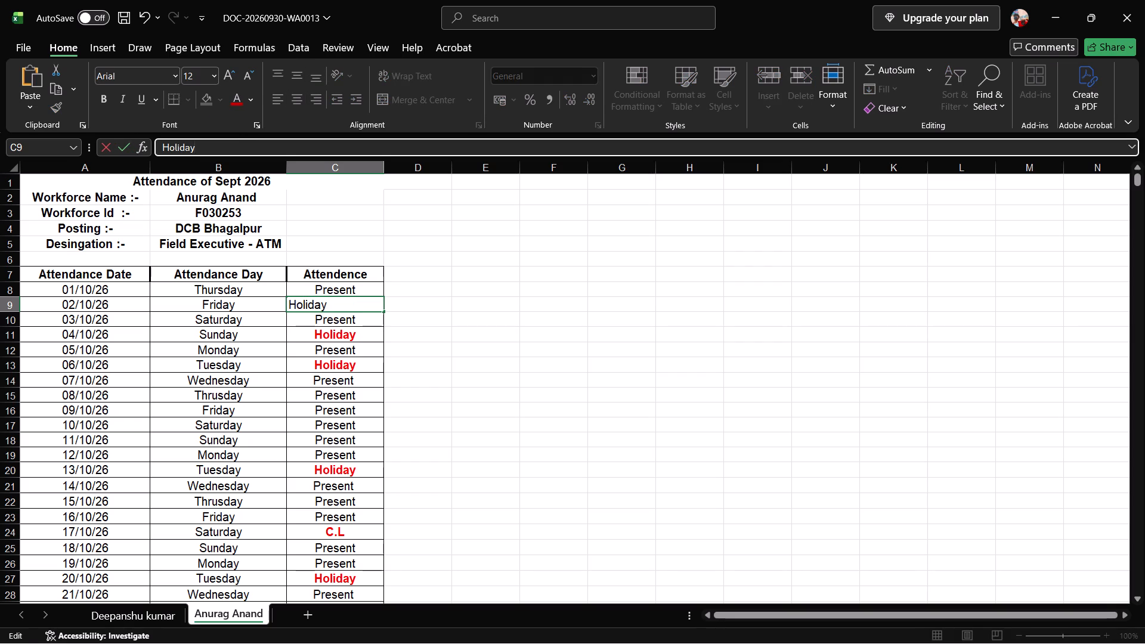
left_click(338, 332)
Set the font colour of the Holiday entry in C9 to the standard dark red.
left_click_drag(347, 314, 354, 306)
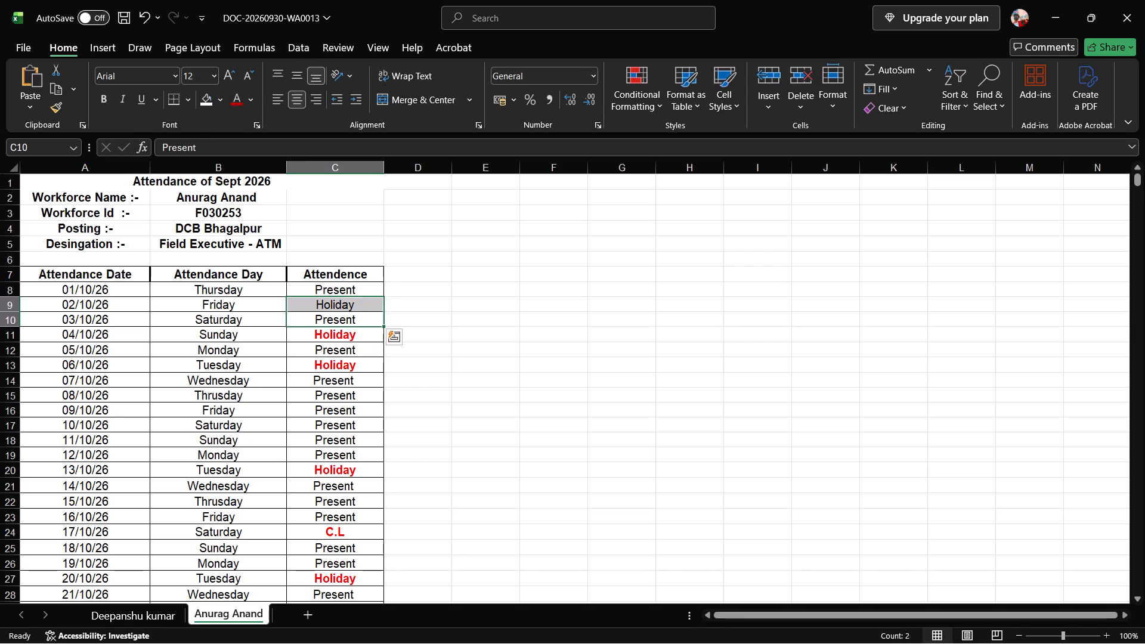
left_click(354, 306)
left_click(253, 105)
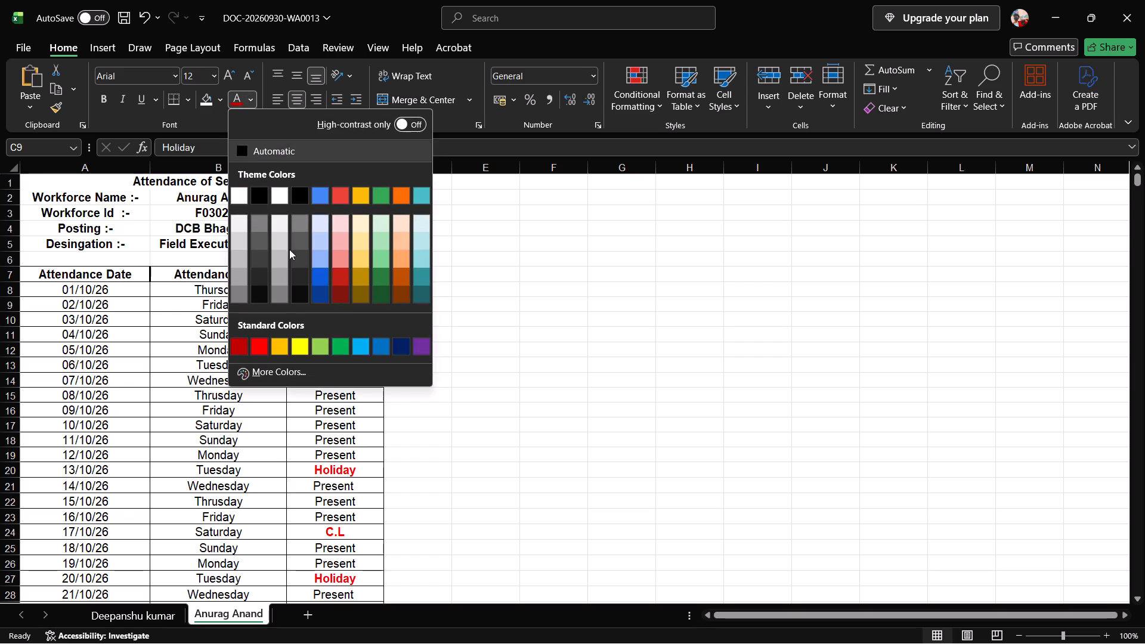
left_click(243, 340)
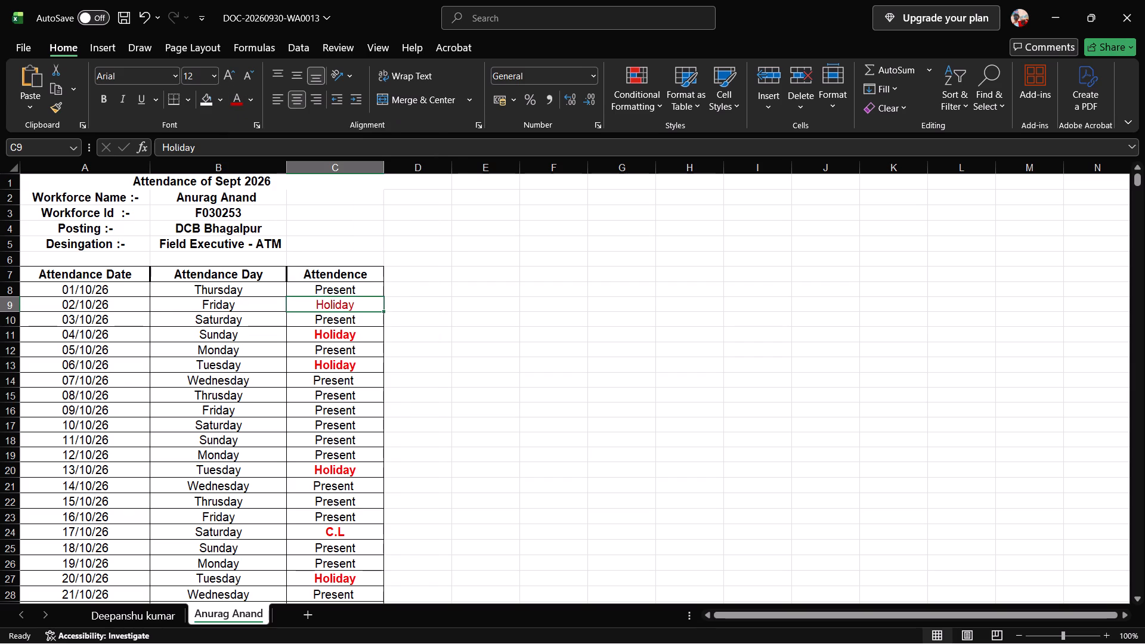
Check the first employee's entries and replace the 06/10/26 entry in C13 on the second employee's sheet with Present.
left_click(363, 336)
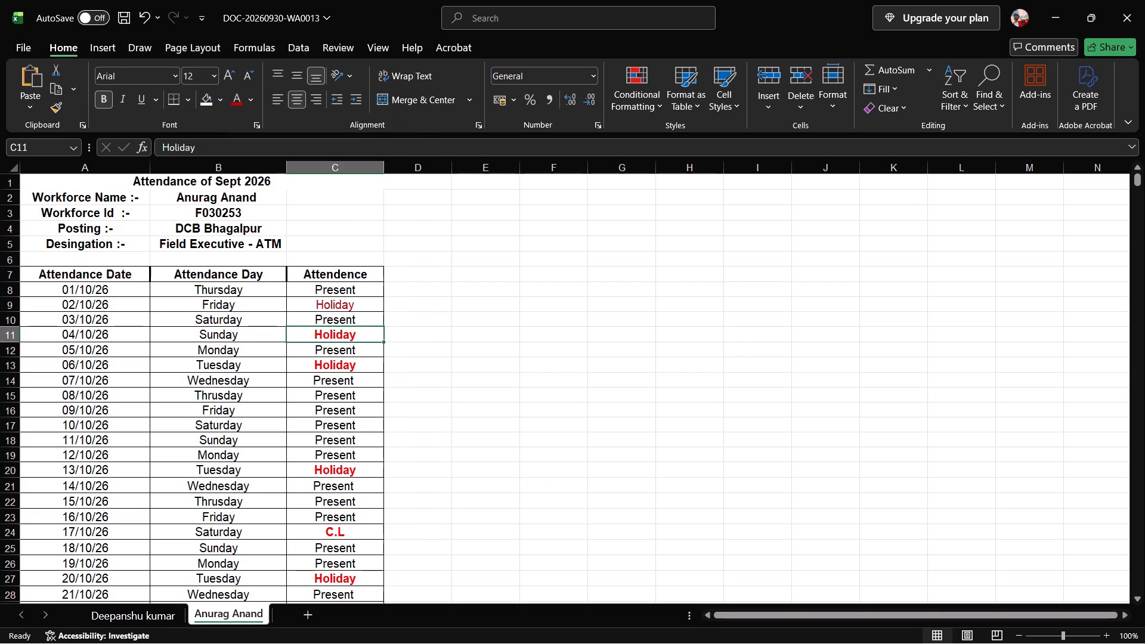
left_click(363, 351)
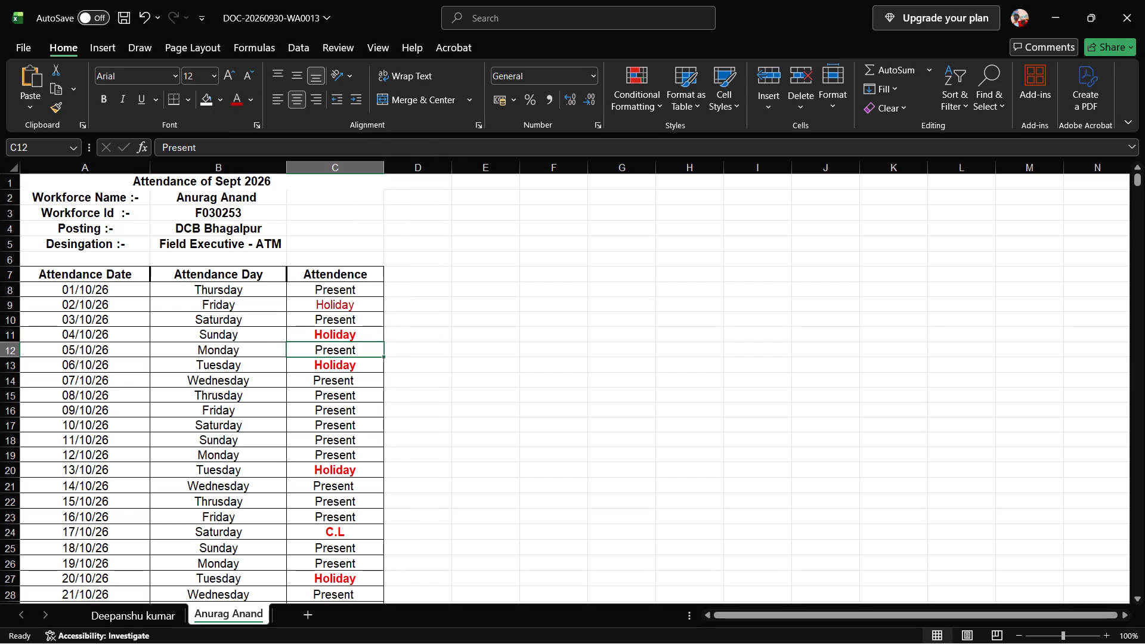
left_click(154, 617)
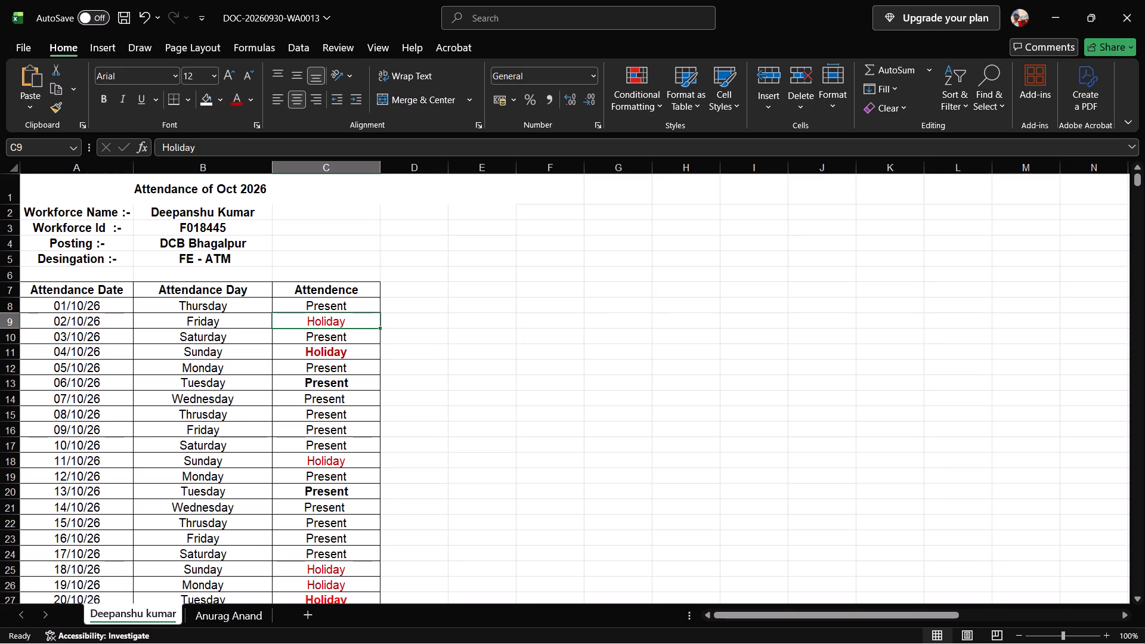
left_click(216, 616)
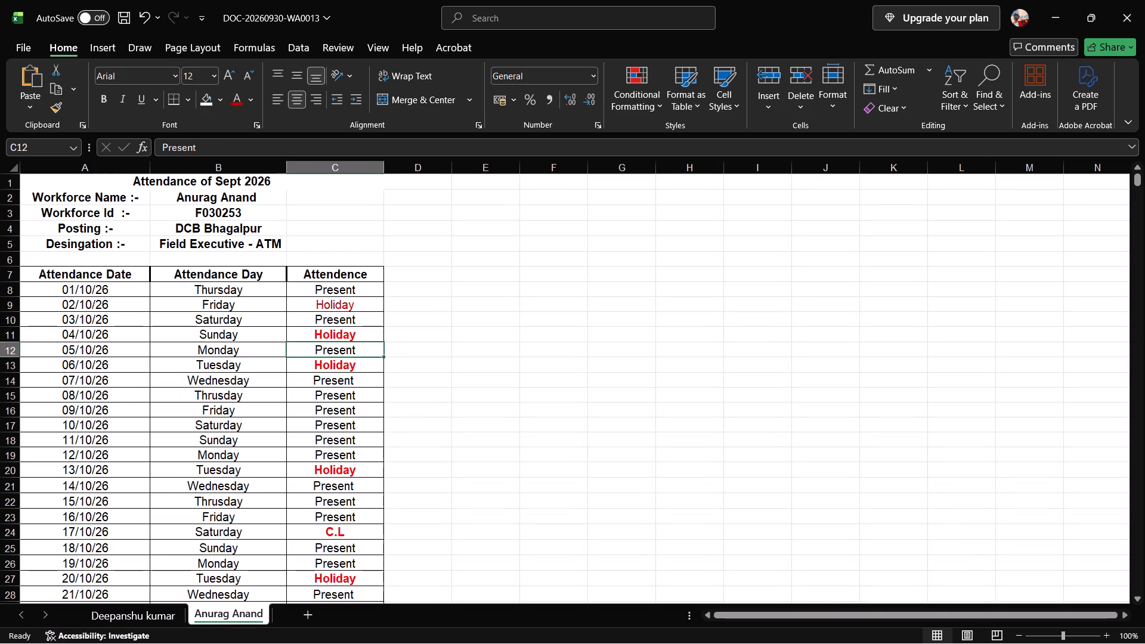
left_click(364, 367)
key("BackSpace")
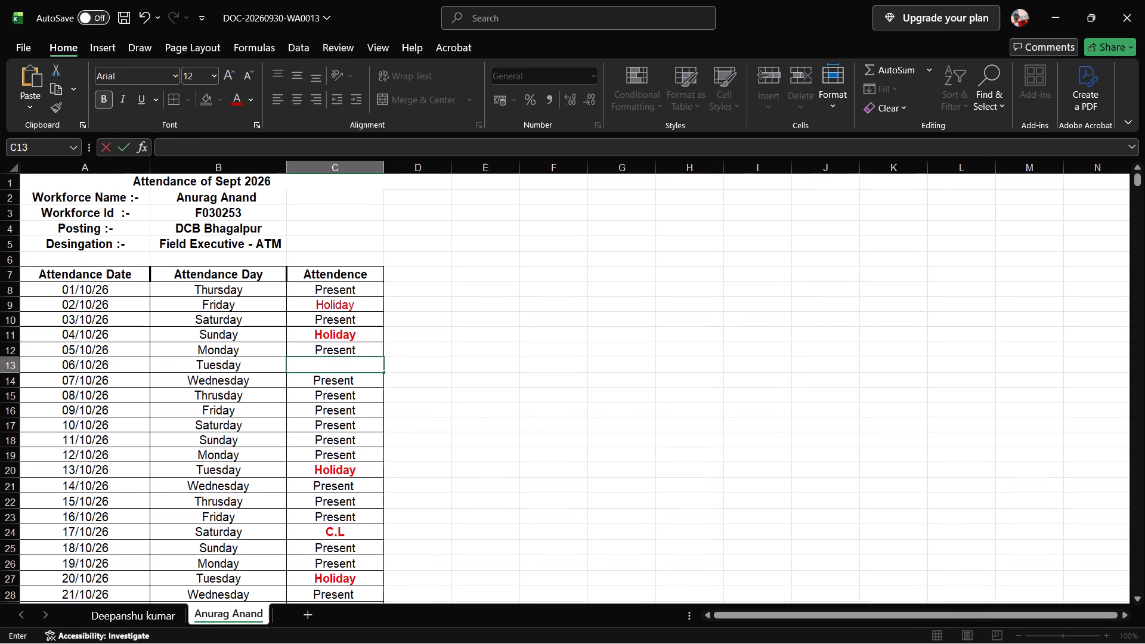
type("prse")
key("BackSpace")
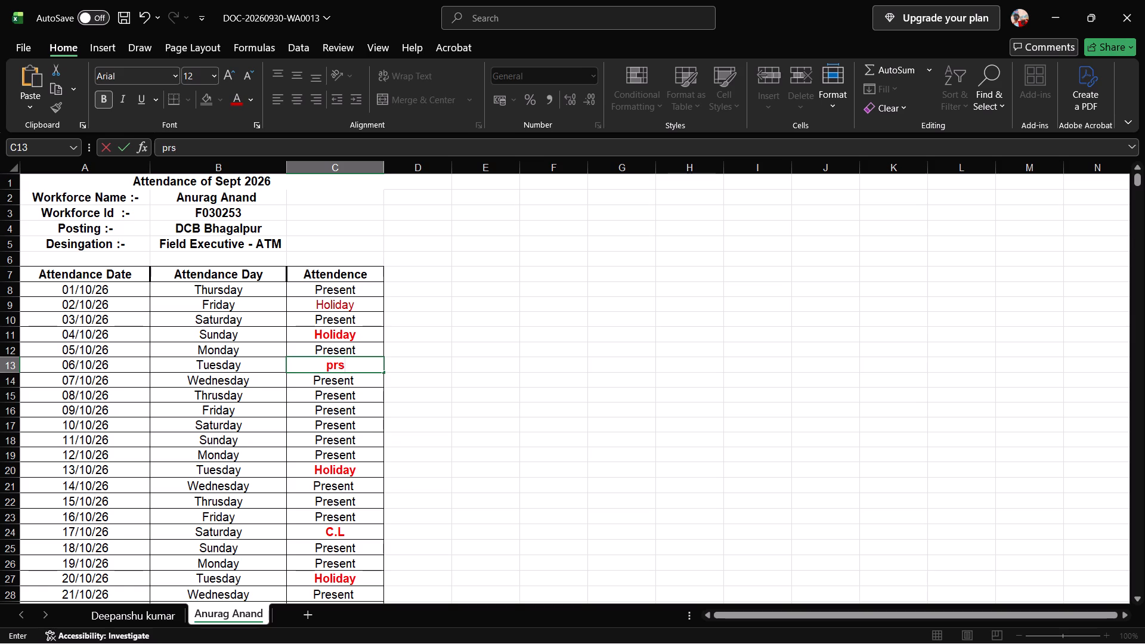
key("BackSpace")
key("BackSpace")
key("BackSpace")
type("resent")
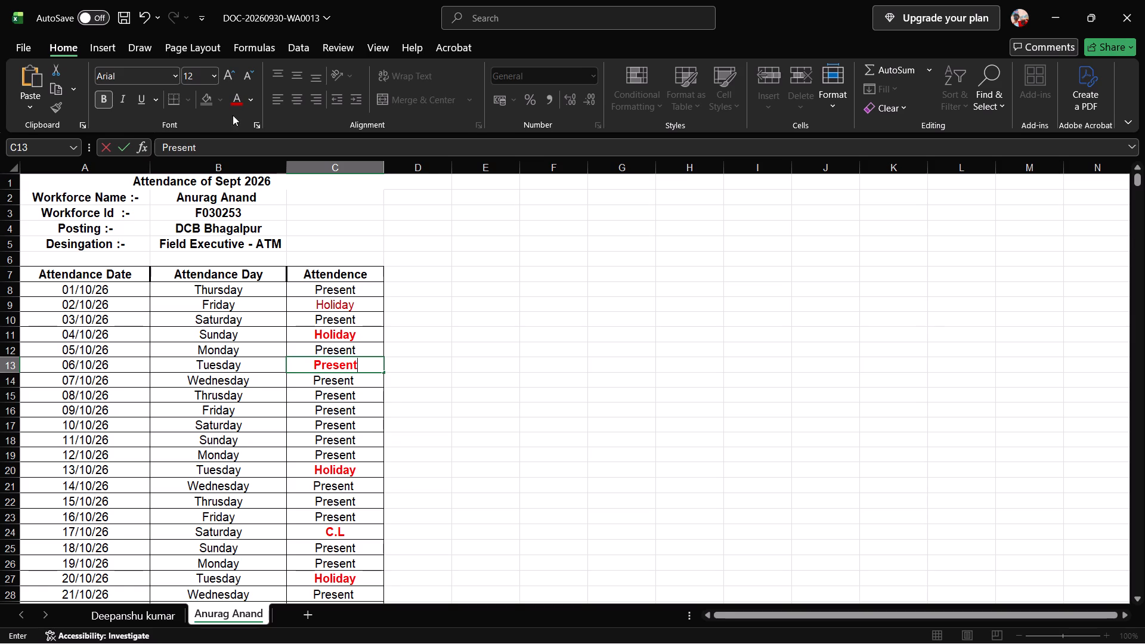
Set the font colour of the Present entry in C13 to Automatic.
left_click(246, 100)
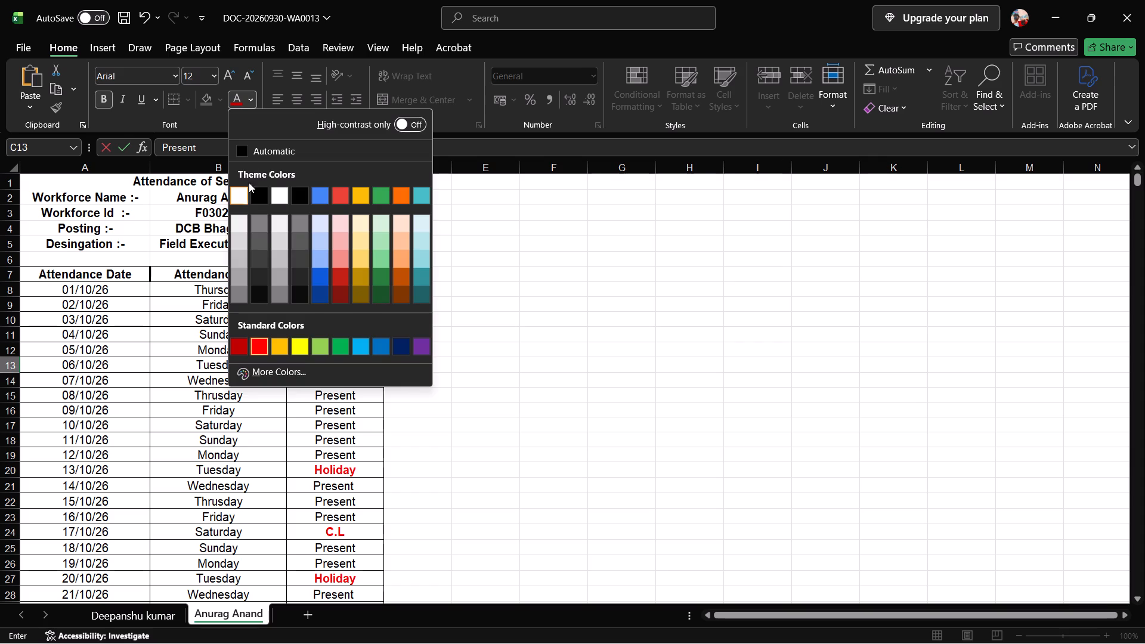
left_click(262, 145)
left_click(422, 309)
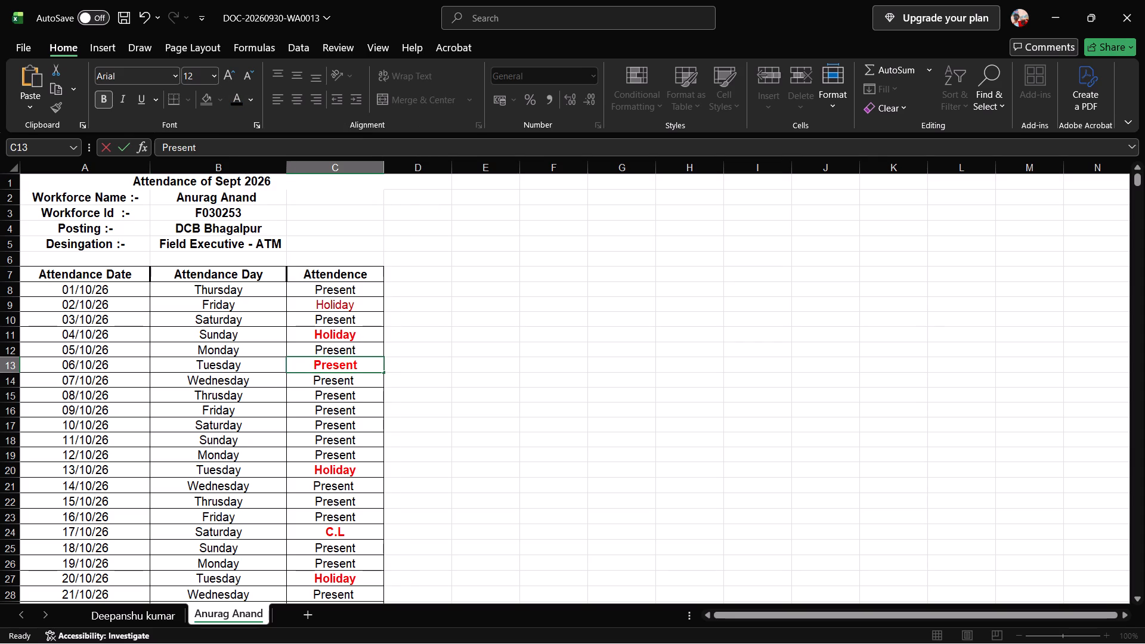
left_click(365, 371)
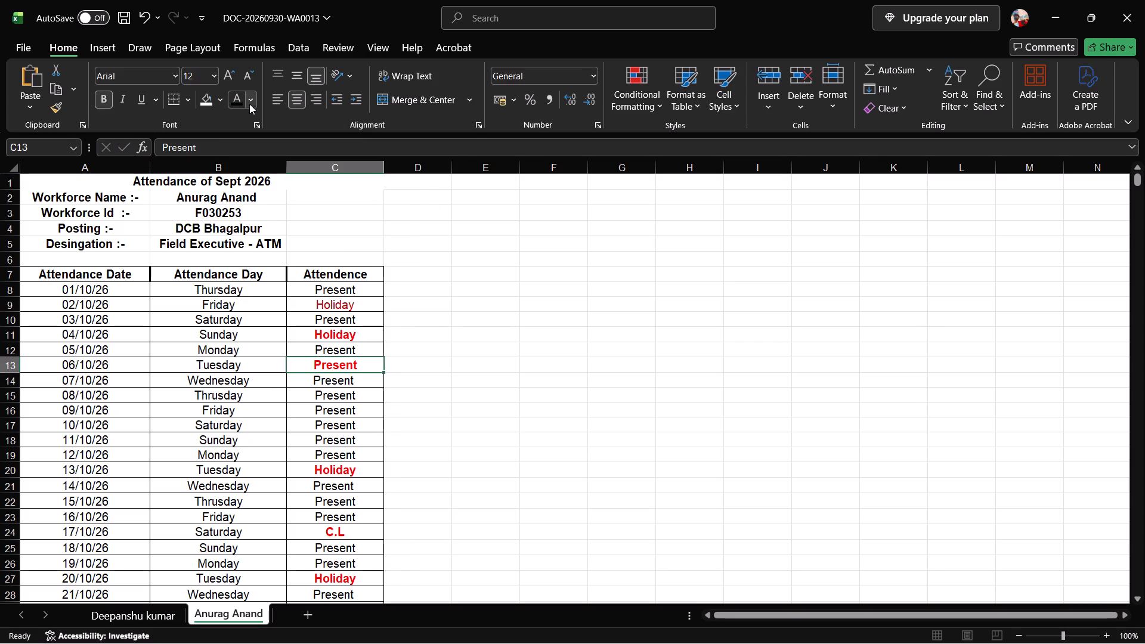
left_click(249, 104)
left_click(240, 151)
left_click(339, 387)
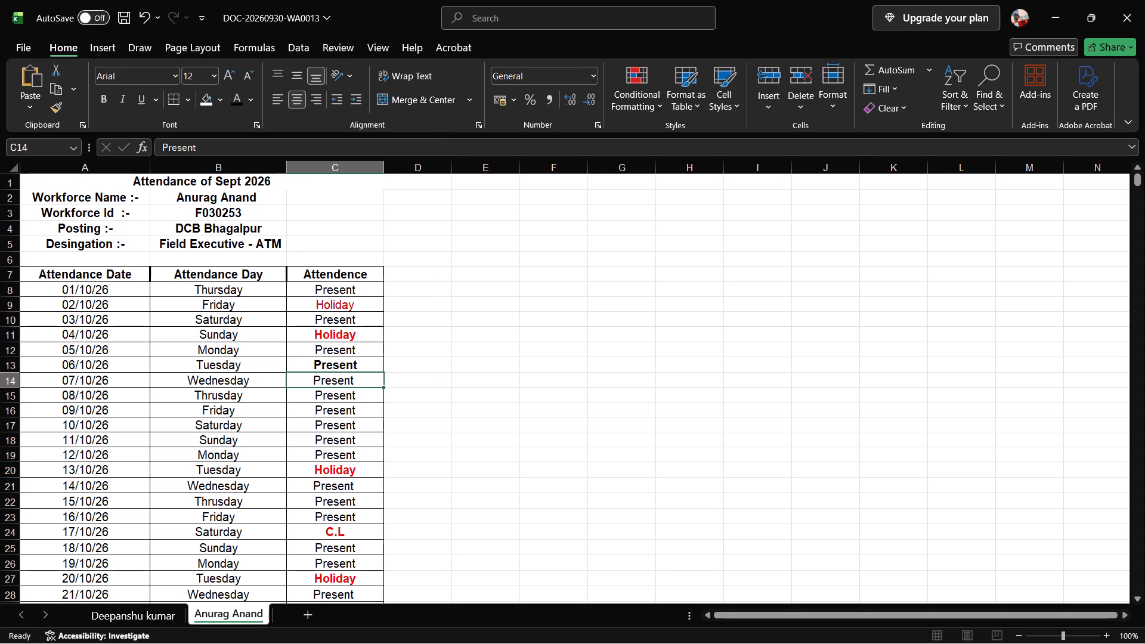
Check the first employee's entries and replace the 11/10/26 entry in C18 on the second employee's sheet with Holiday.
left_click(151, 624)
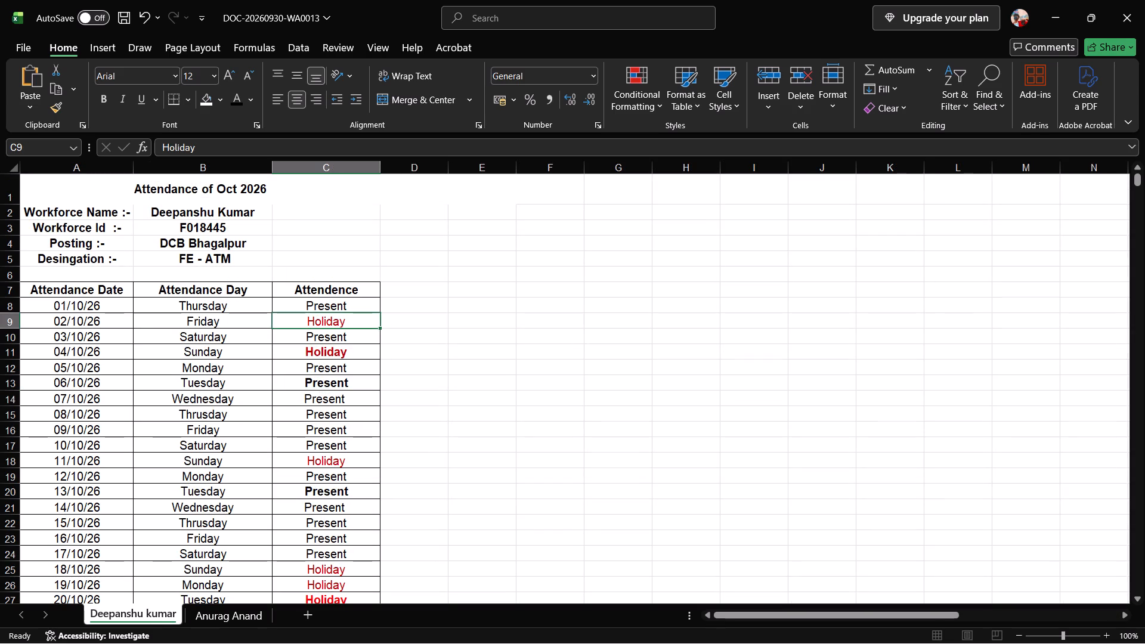
left_click(333, 456)
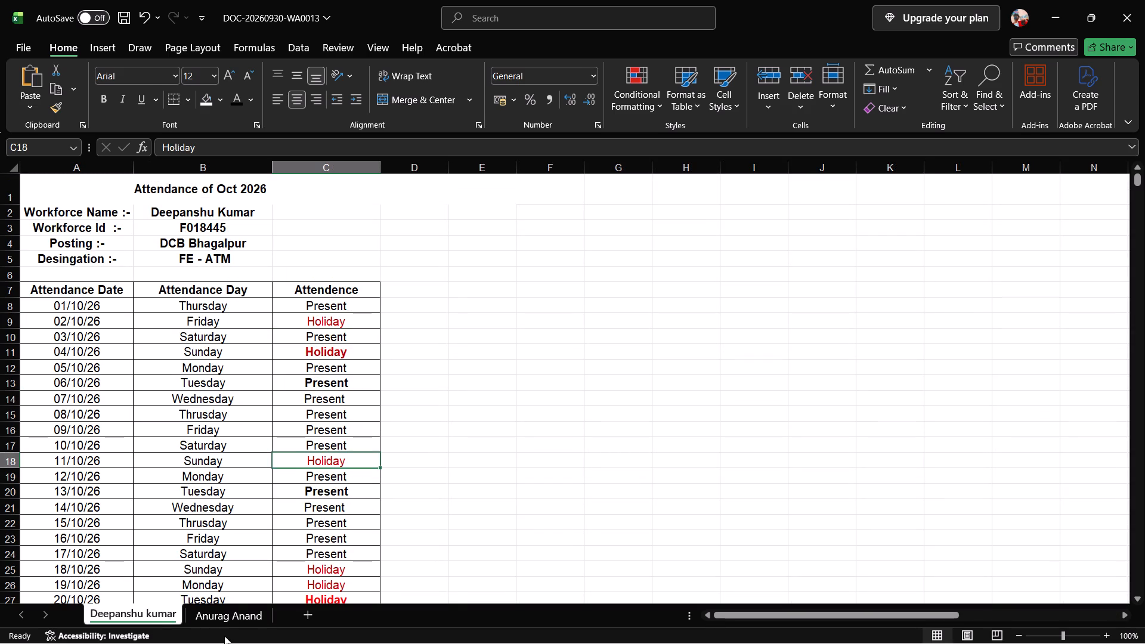
left_click(224, 636)
left_click(230, 628)
left_click(236, 623)
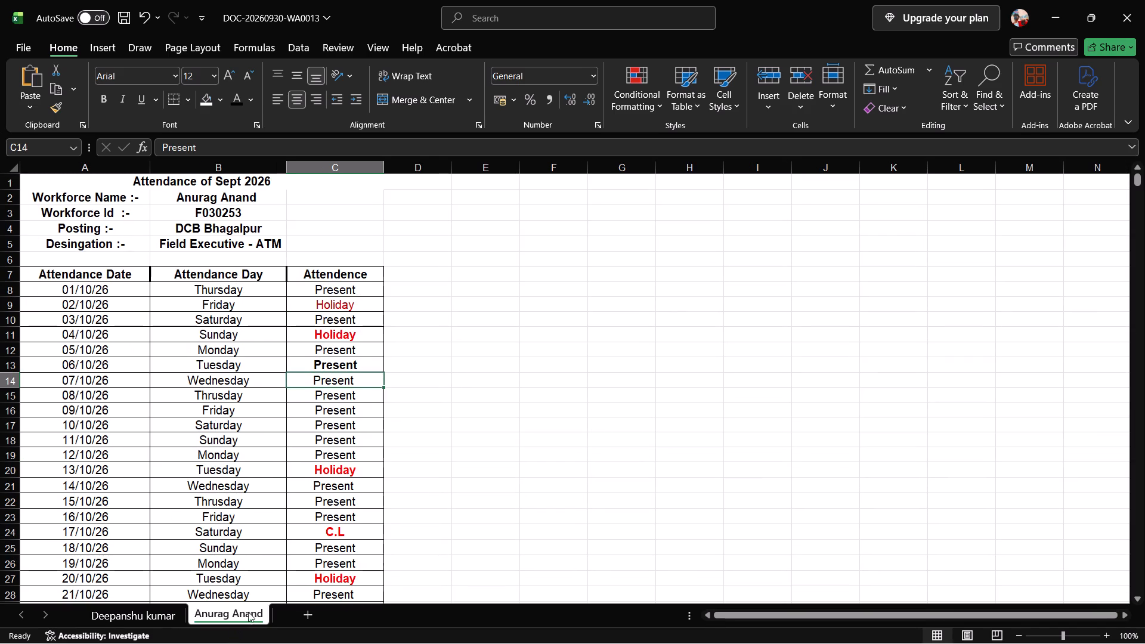
left_click(190, 445)
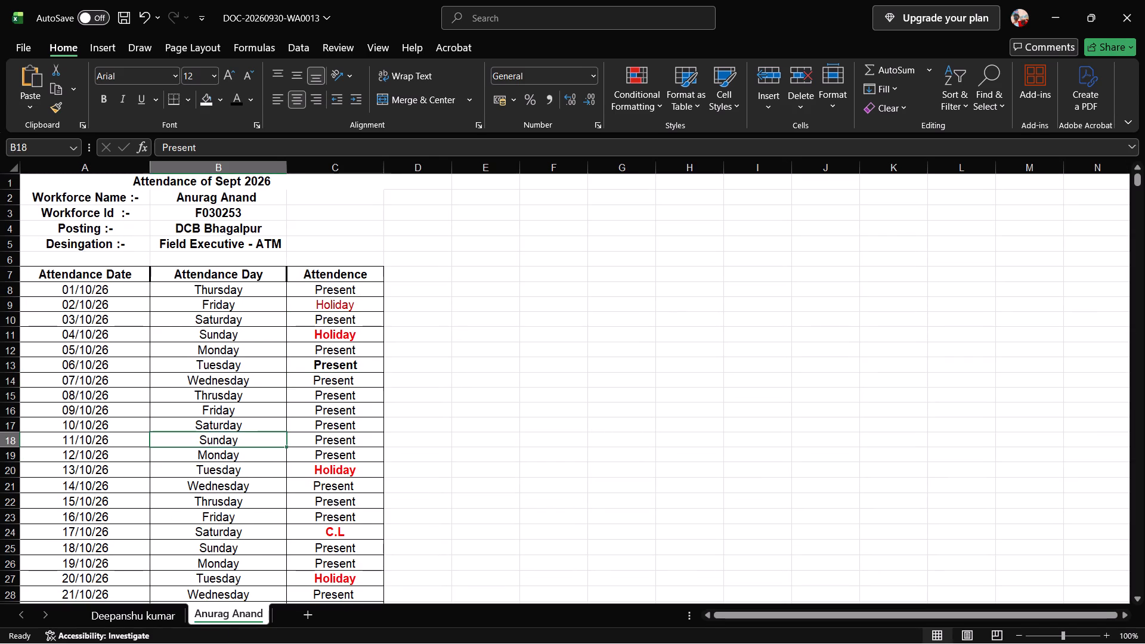
left_click_drag(308, 453, 330, 446)
left_click(330, 446)
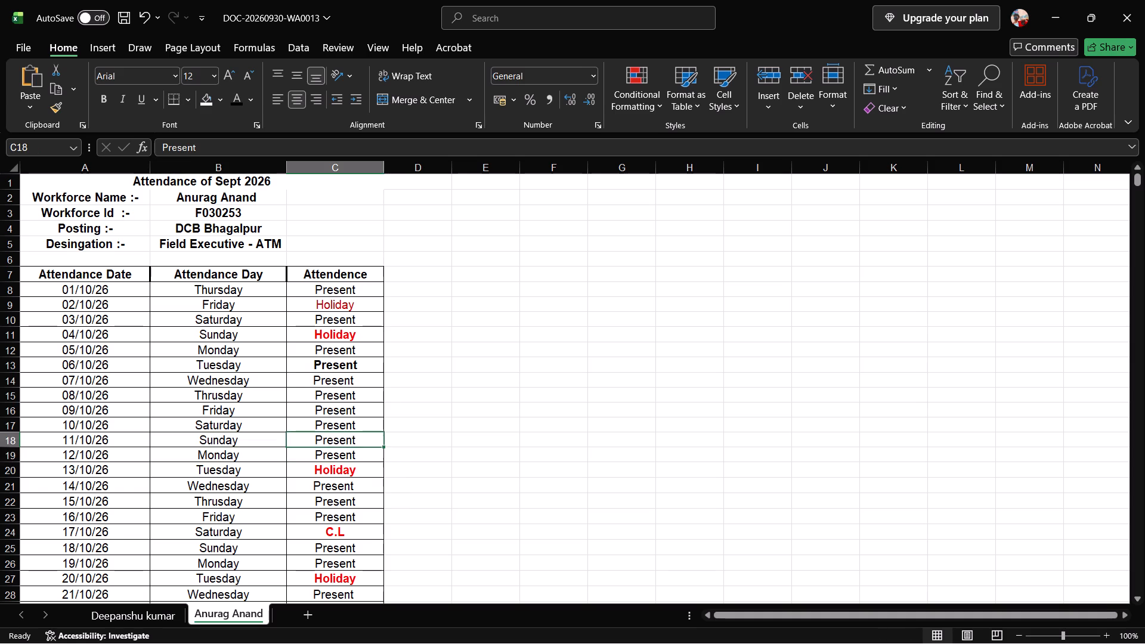
key("BackSpace")
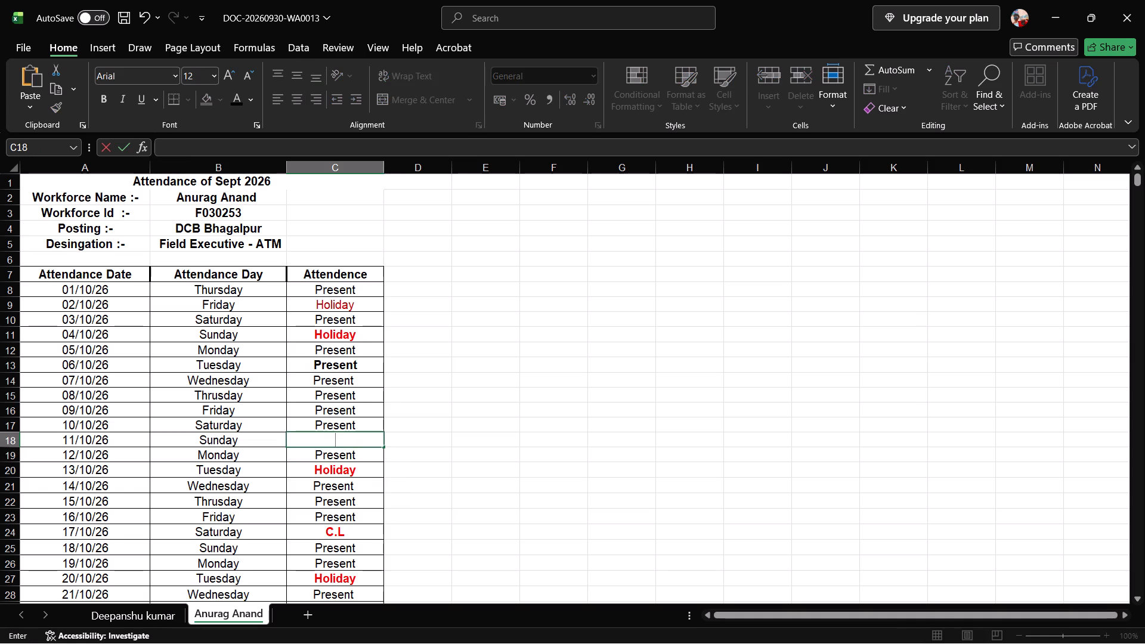
key("Return")
Set the font colour of the Holiday entry in C18 to the standard dark red.
left_click(351, 438)
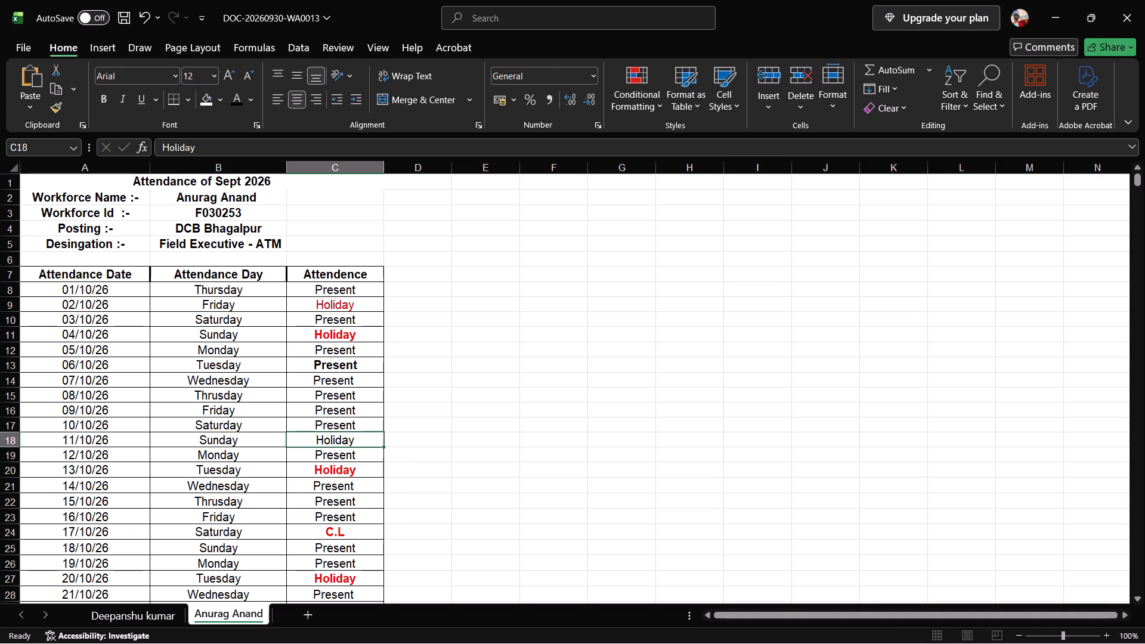
left_click(255, 95)
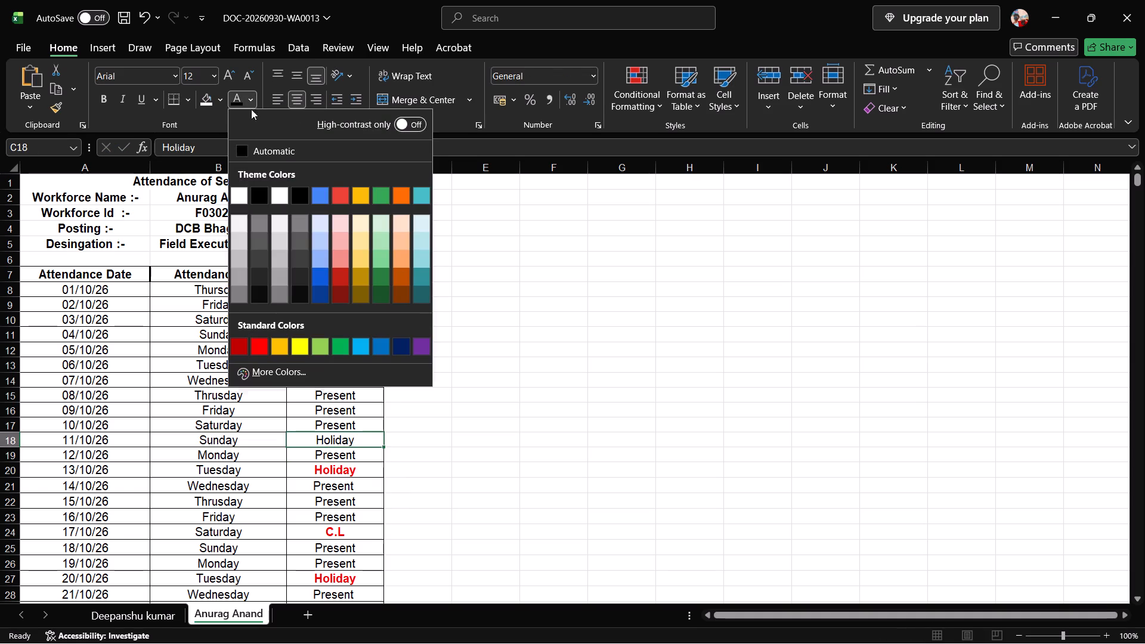
left_click(234, 348)
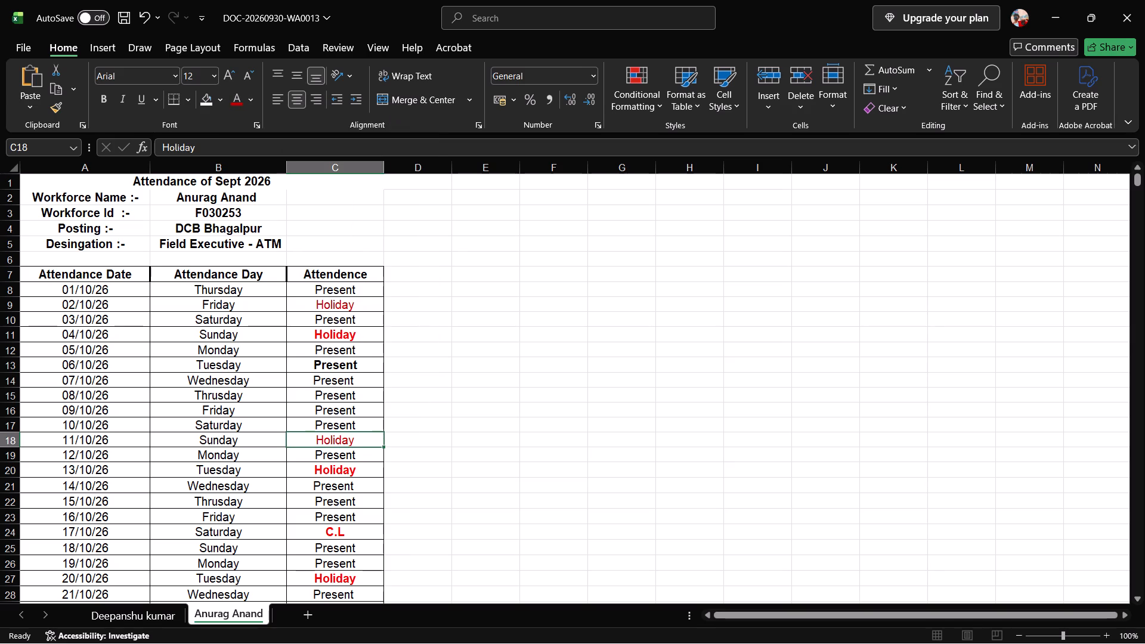
Replace the 13/10/26 entry in C20 on the second employee's sheet with Present.
left_click(343, 459)
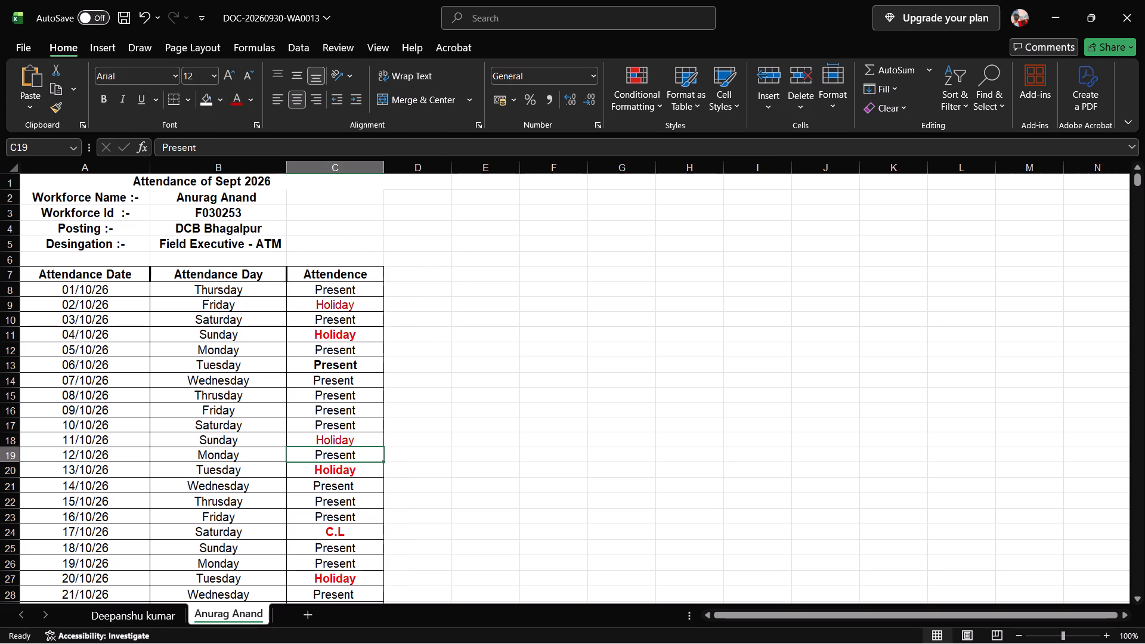
left_click(366, 474)
key("BackSpace")
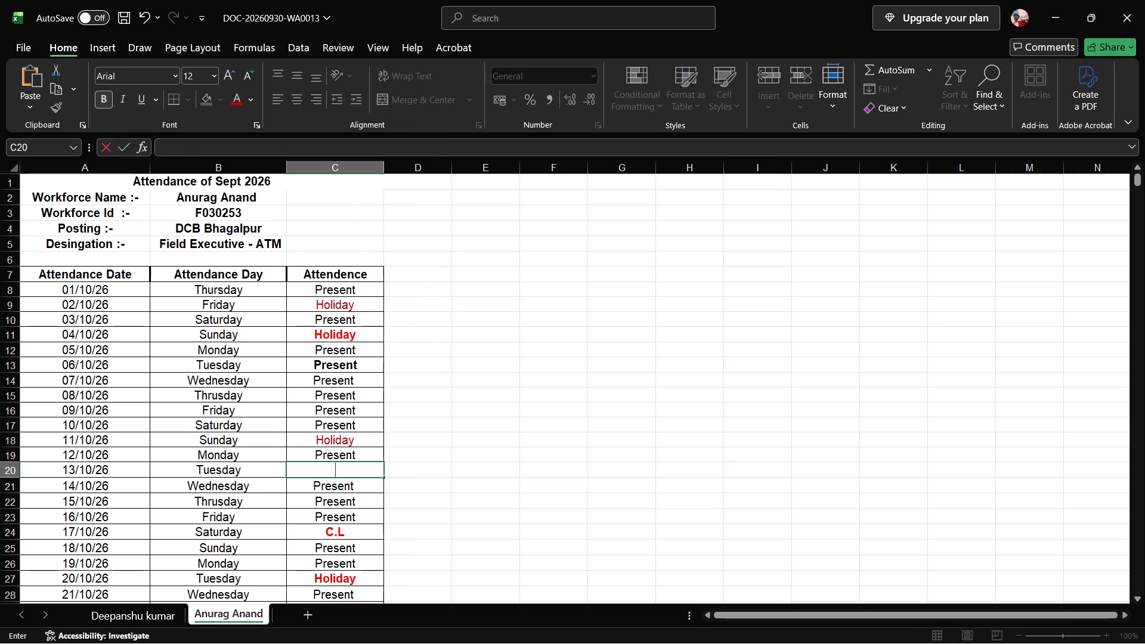
key("p")
type("rs")
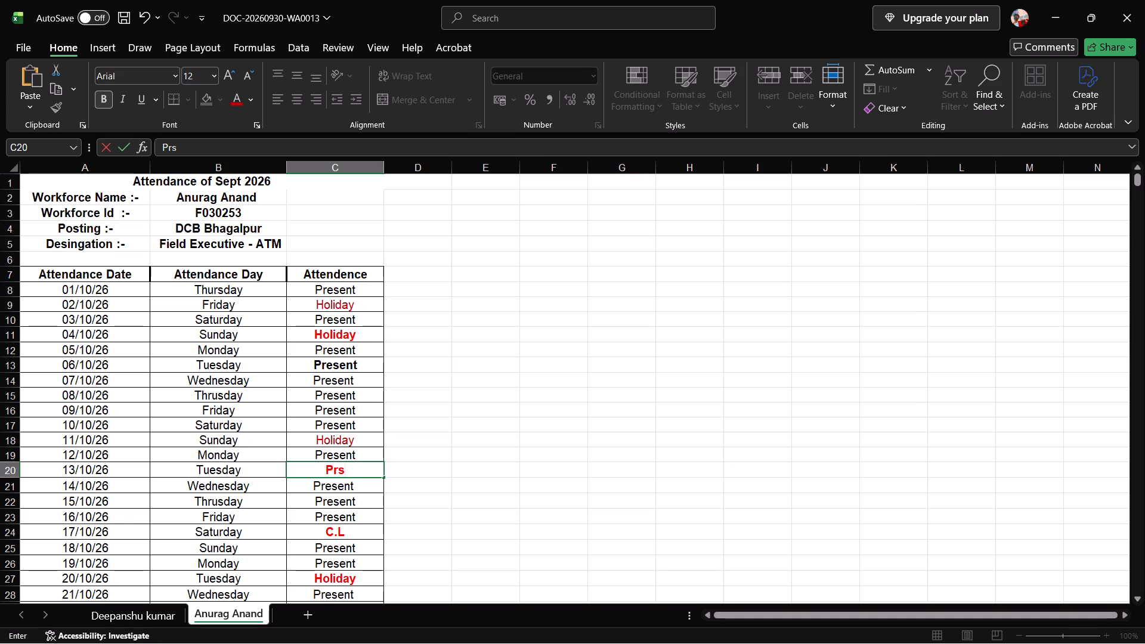
key("e")
key("BackSpace")
key("BackSpace")
key("w")
key("BackSpace")
type("es")
type("ent")
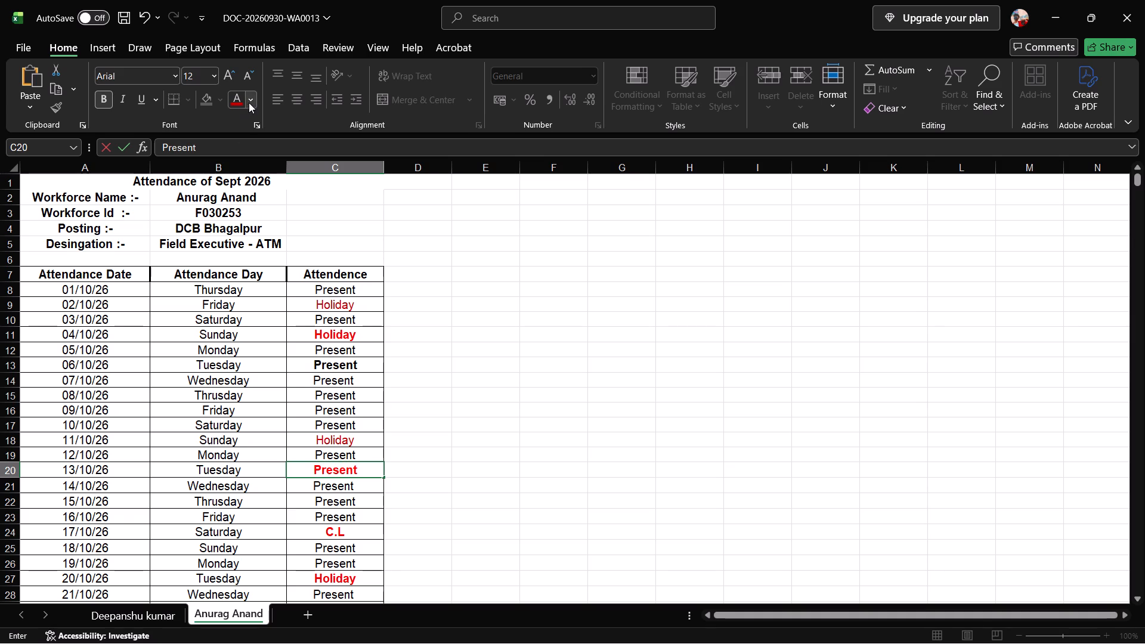
Set the font colour of the Present entry in C20 to black.
left_click(250, 102)
left_click(242, 160)
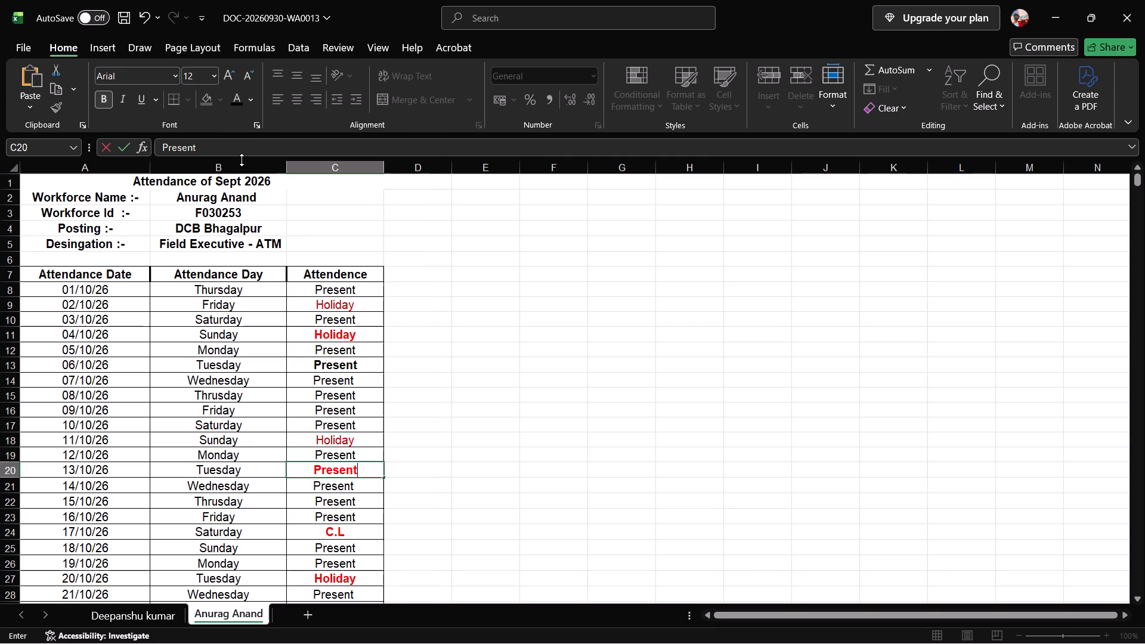
left_click(367, 493)
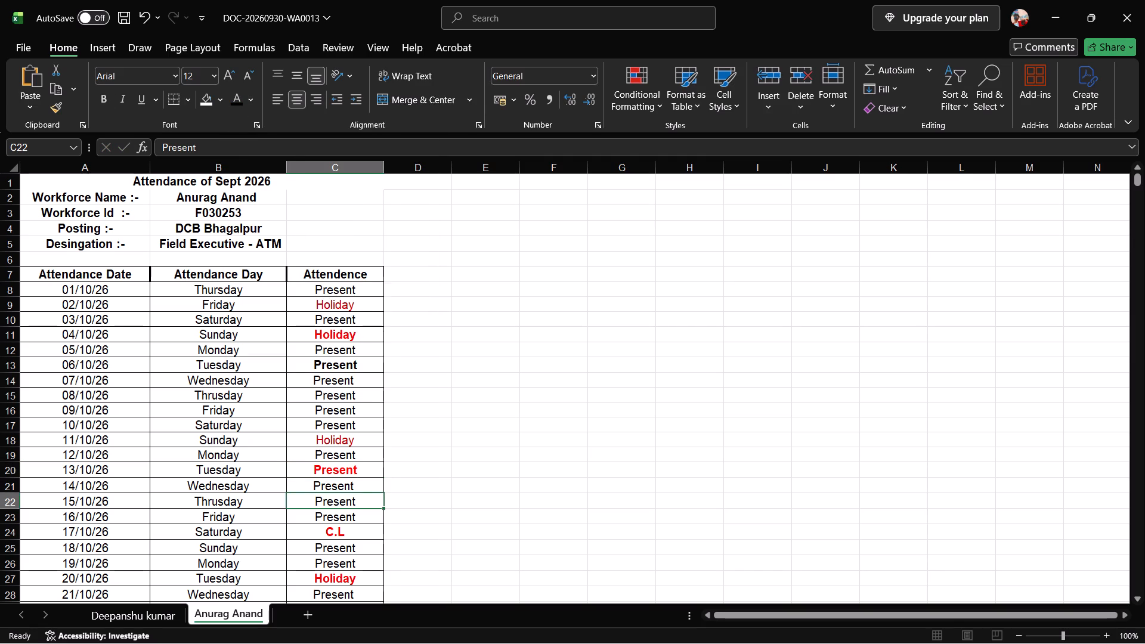
left_click(366, 481)
left_click(363, 475)
left_click(354, 473)
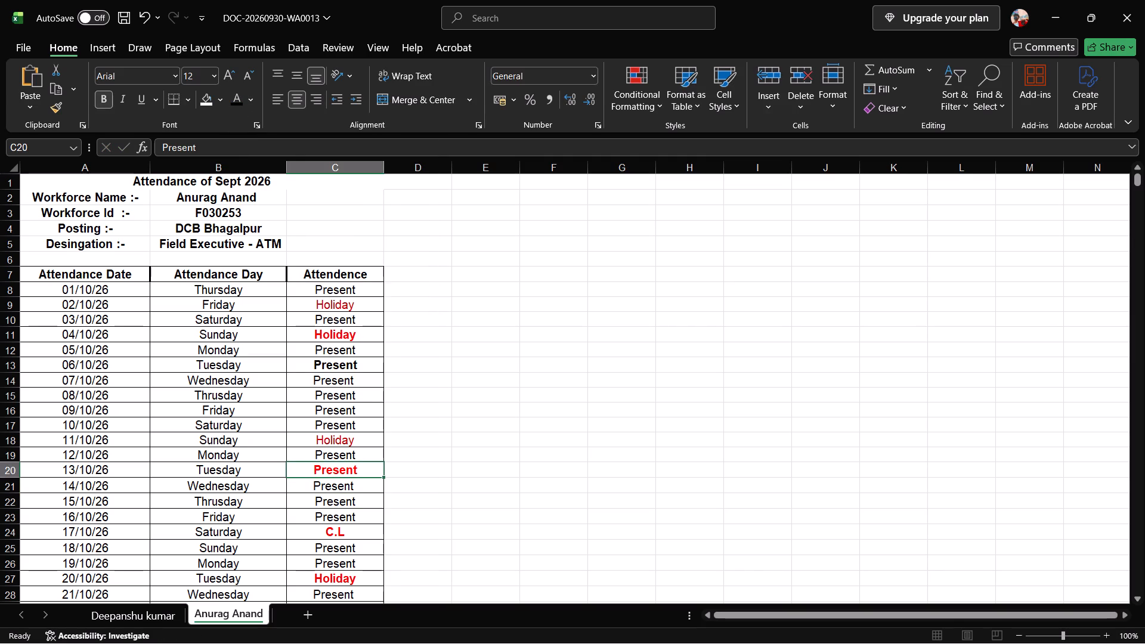
left_click(246, 100)
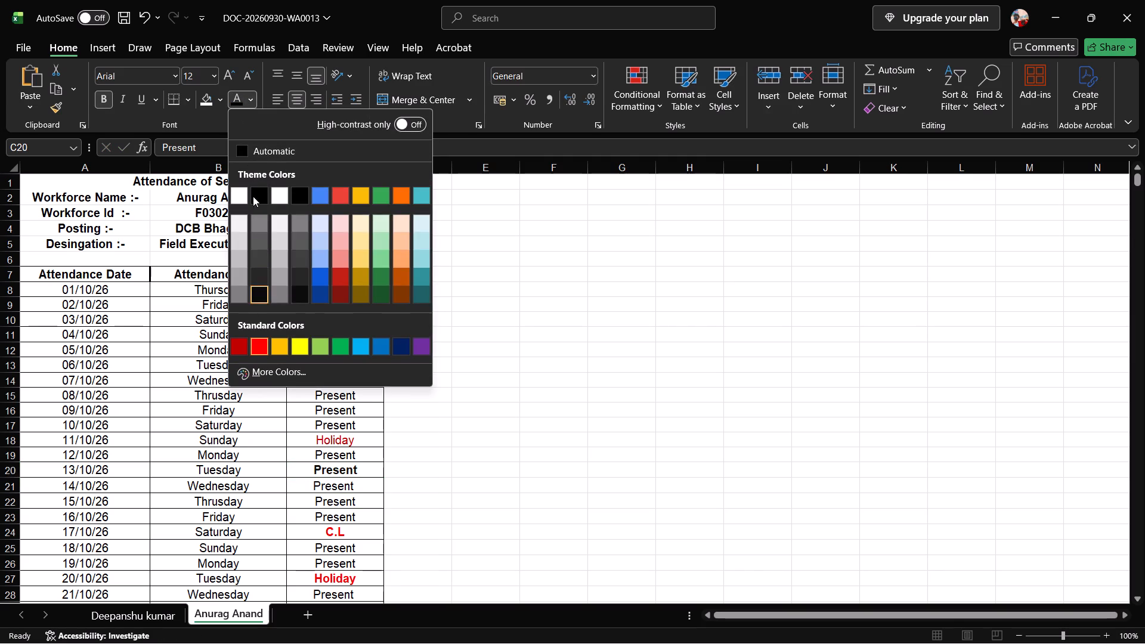
left_click_drag(289, 191, 298, 193)
left_click(298, 193)
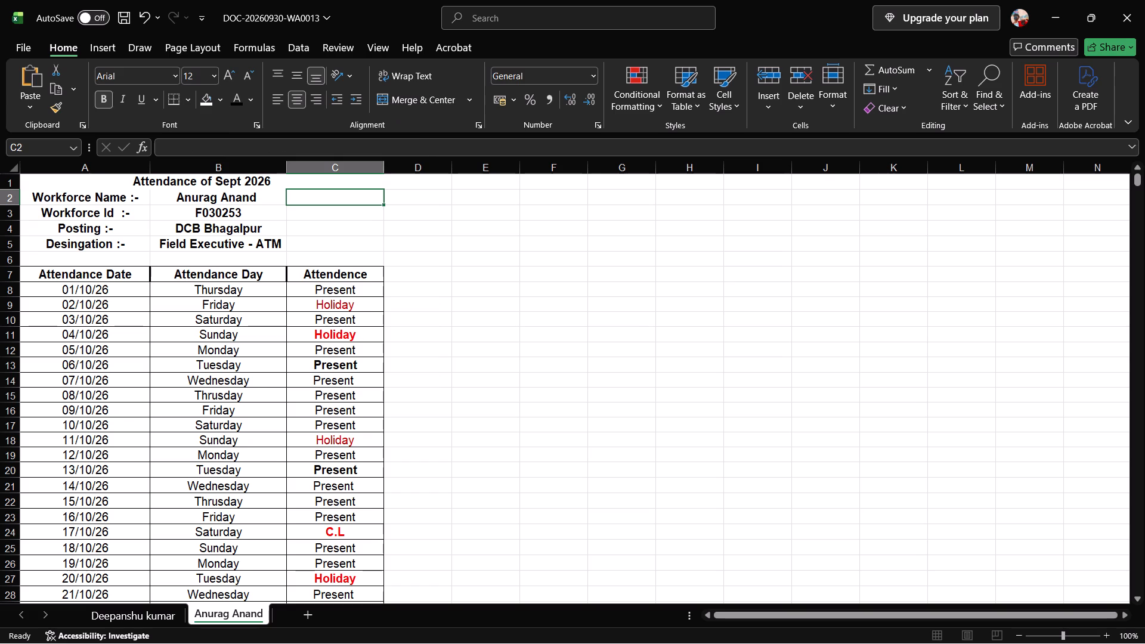
Compare the Attendence entries from 14/10/26 onward on the first employee's sheet with those on the second employee's sheet.
left_click(361, 487)
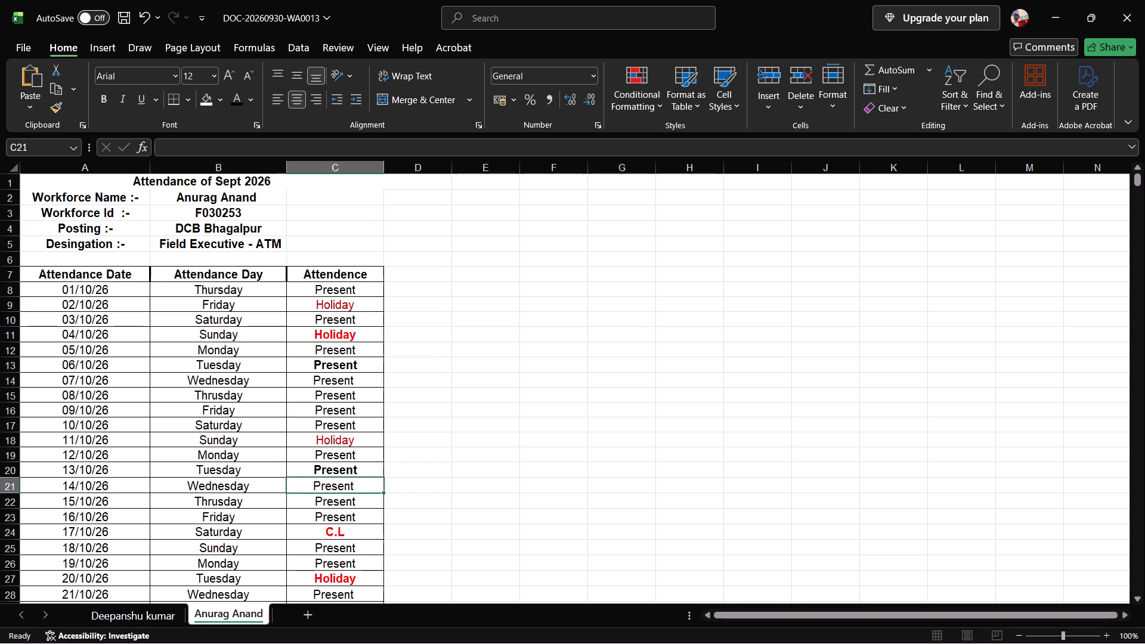
left_click(361, 487)
left_click(151, 618)
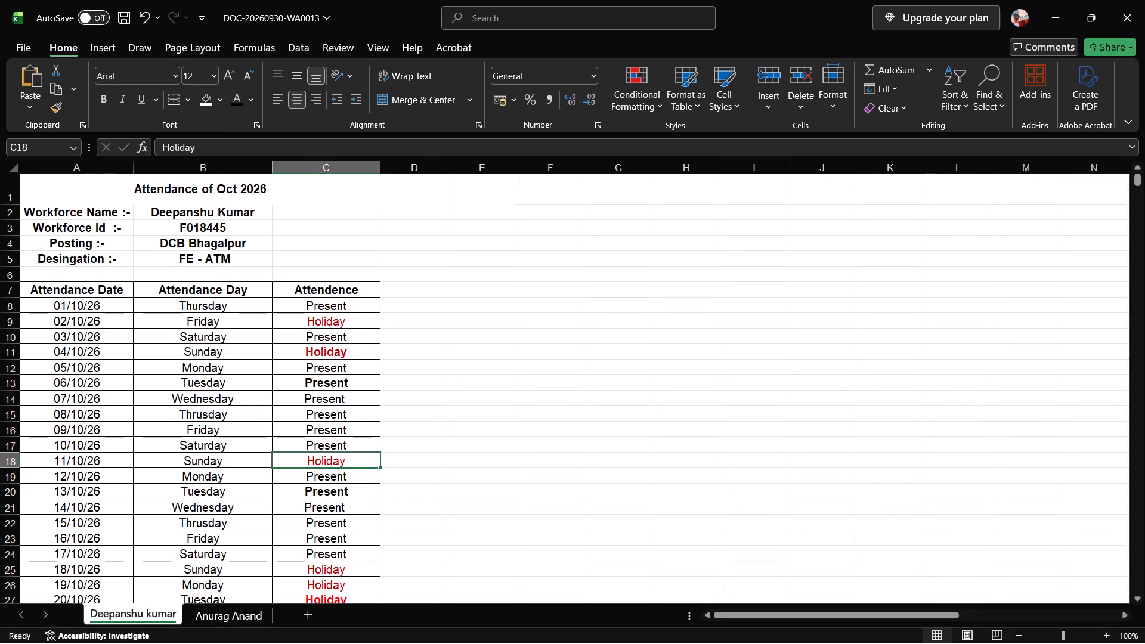
scroll(256, 566, "down", 2)
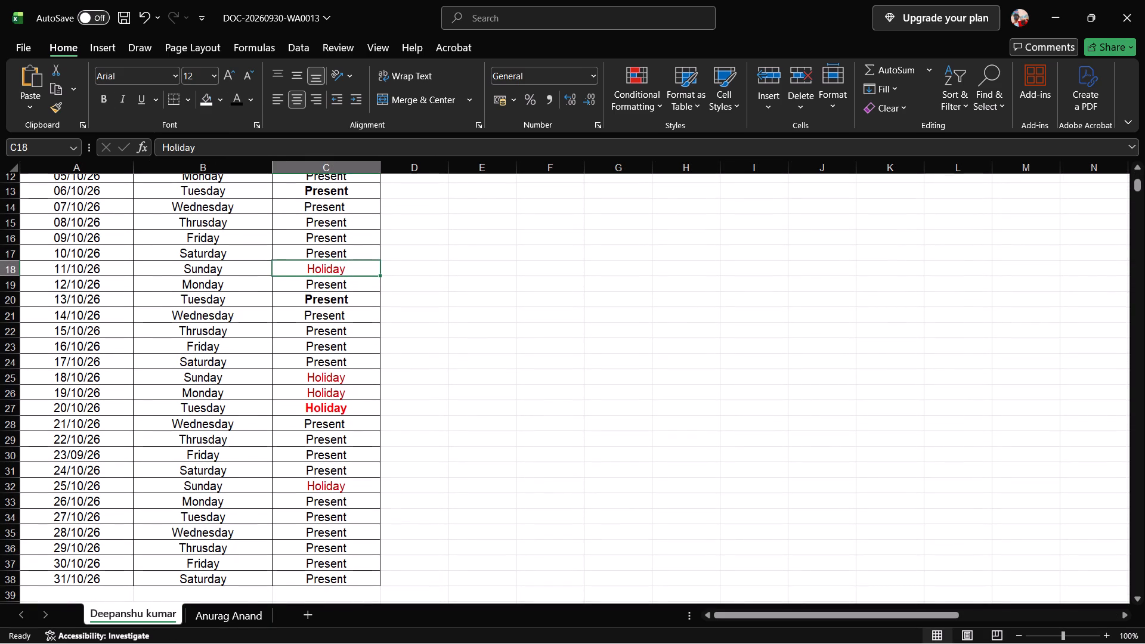
left_click(230, 613)
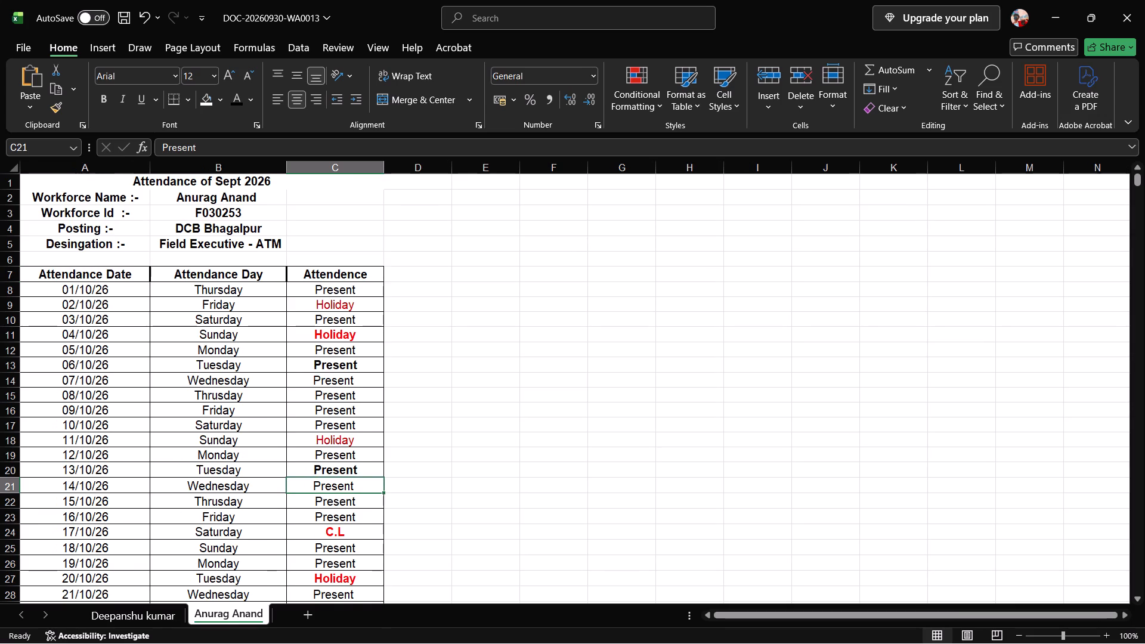
scroll(330, 518, "down", 1)
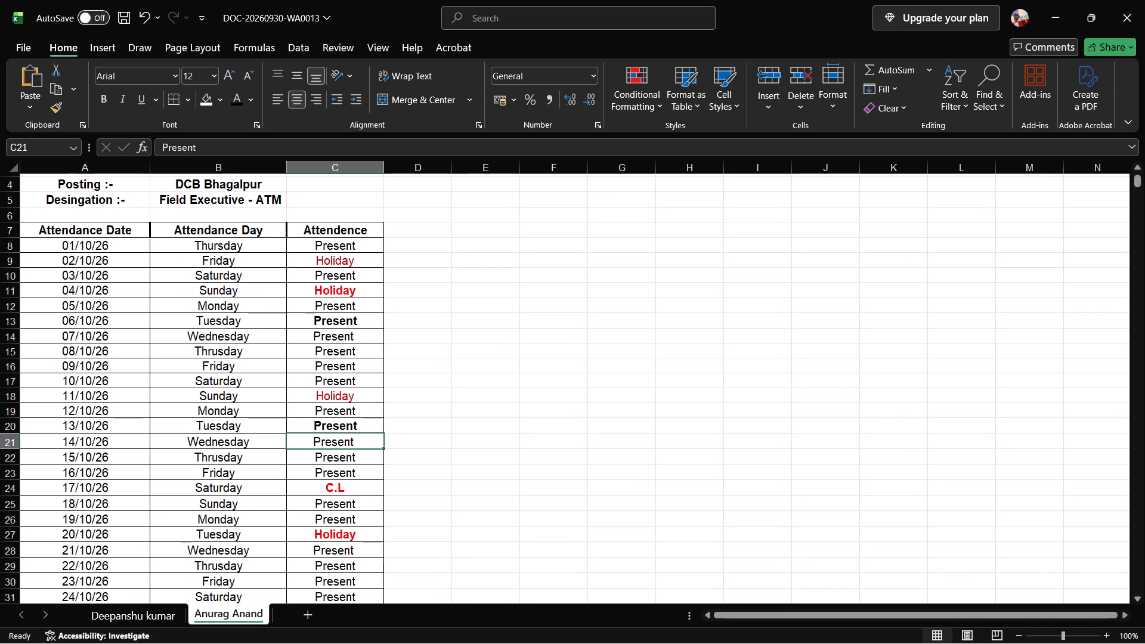
scroll(321, 547, "down", 1)
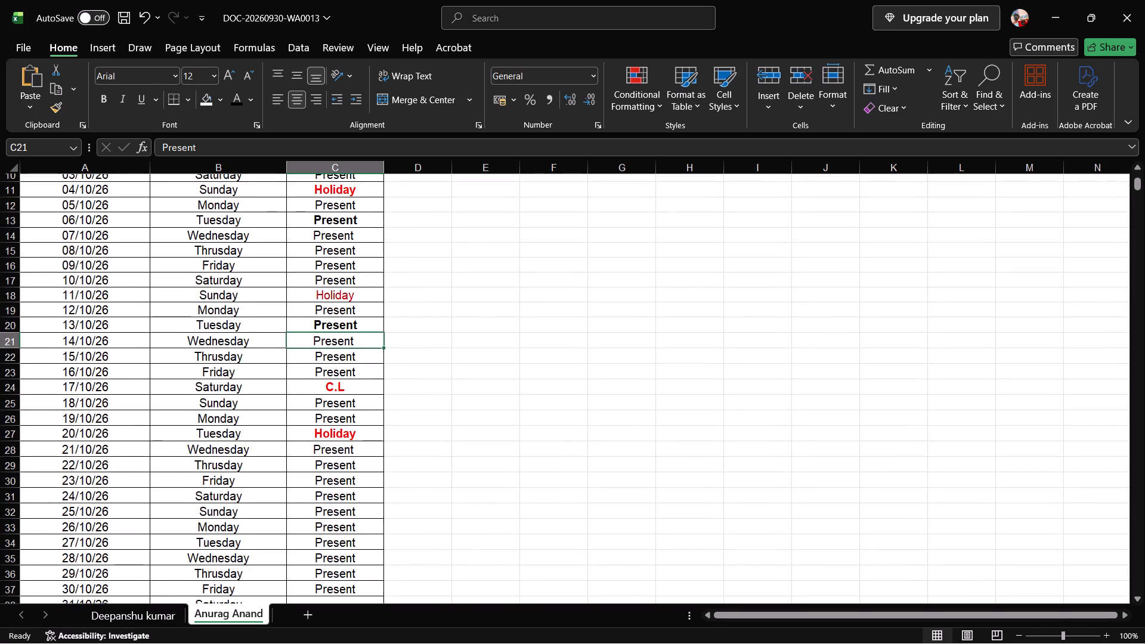
left_click(134, 403)
left_click(225, 408)
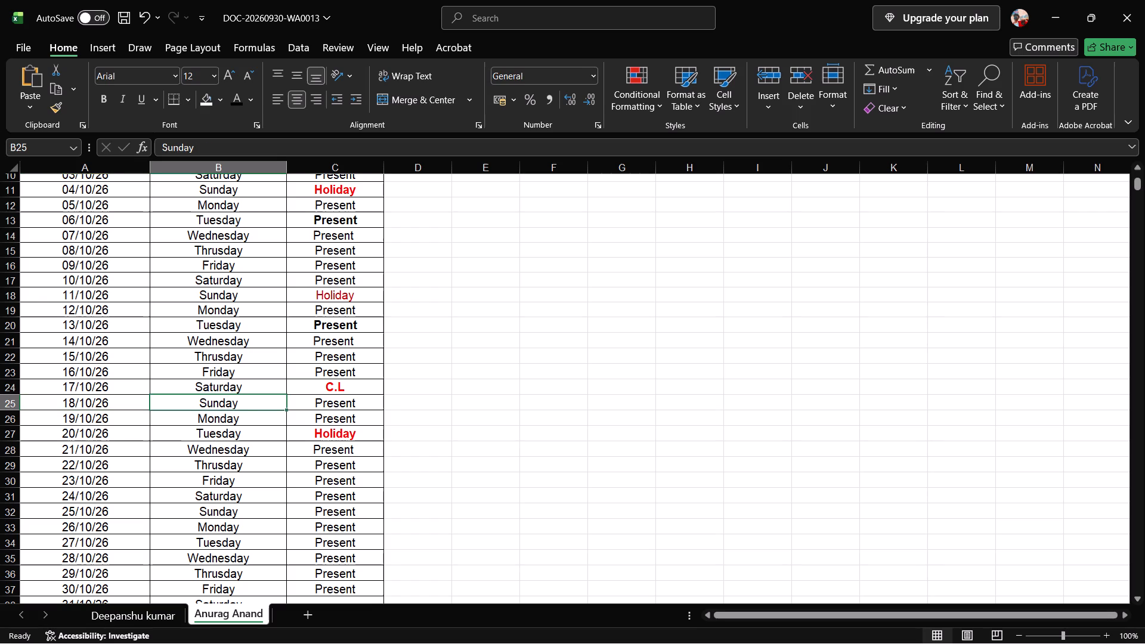
left_click(347, 412)
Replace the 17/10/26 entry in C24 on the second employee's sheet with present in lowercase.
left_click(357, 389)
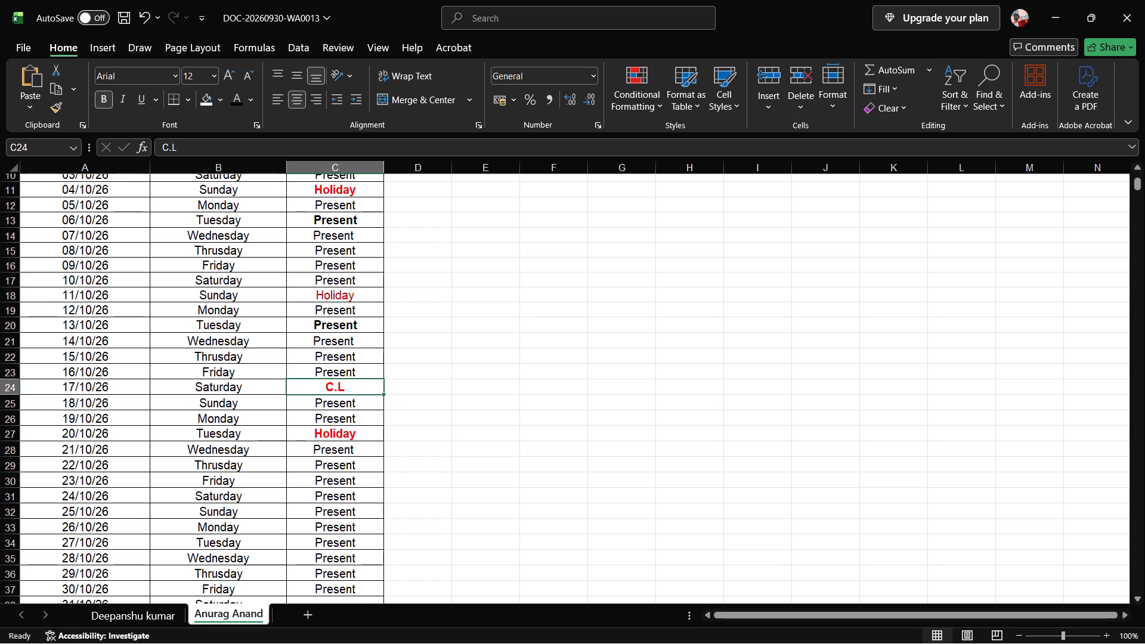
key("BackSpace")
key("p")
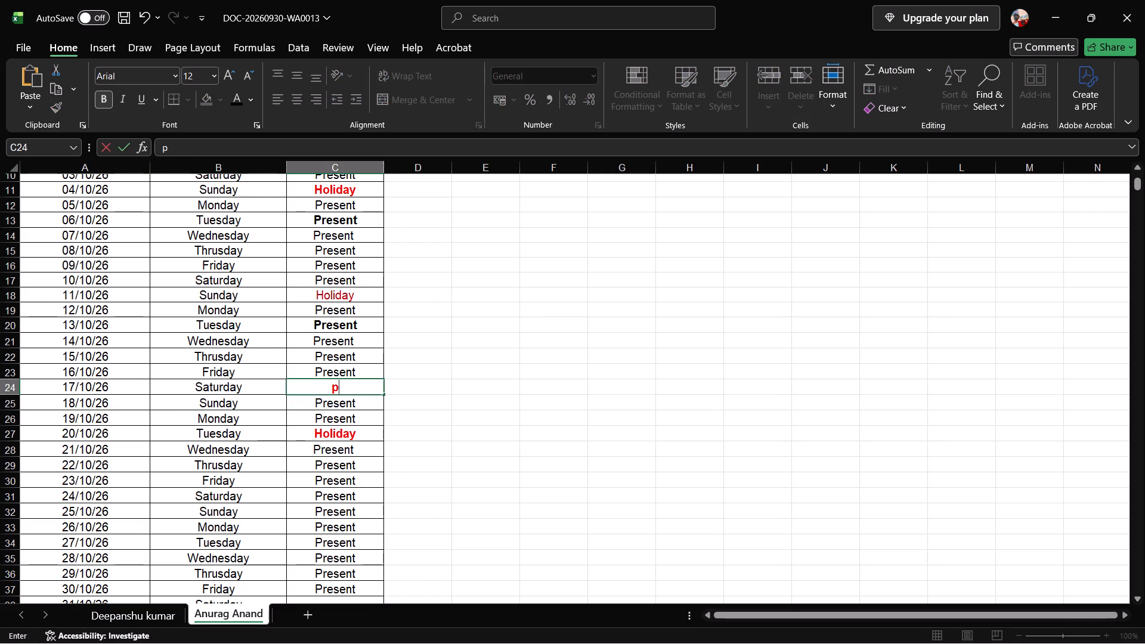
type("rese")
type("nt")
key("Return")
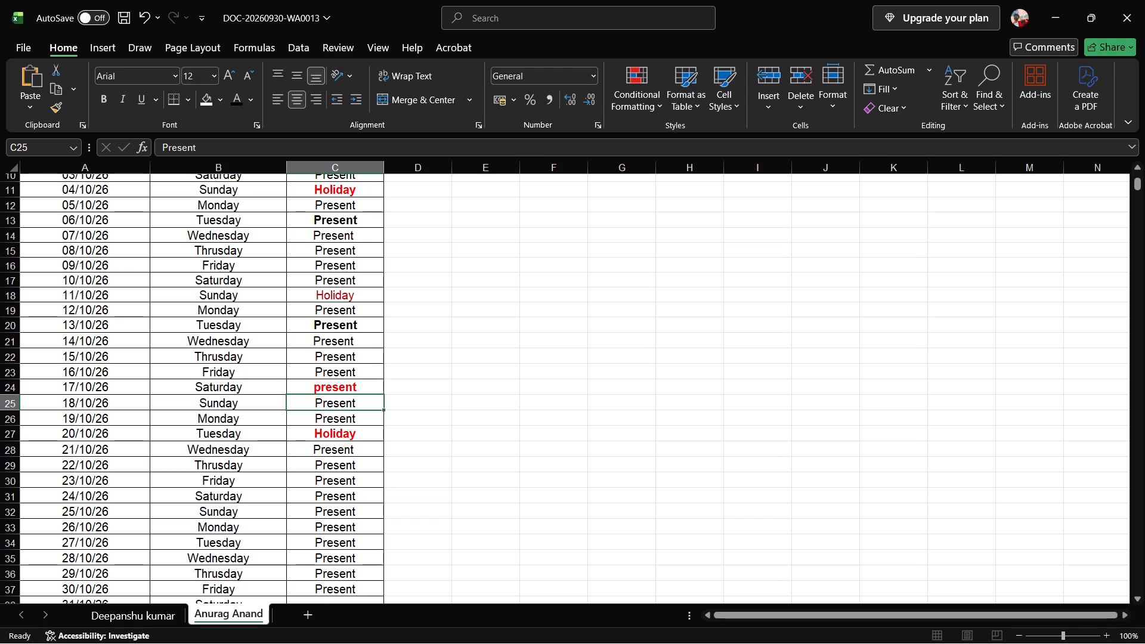
Replace the 17/10/26 entry in C24 on the second employee's sheet with Present, starting with a capital letter.
left_click(360, 386)
key("BackSpace")
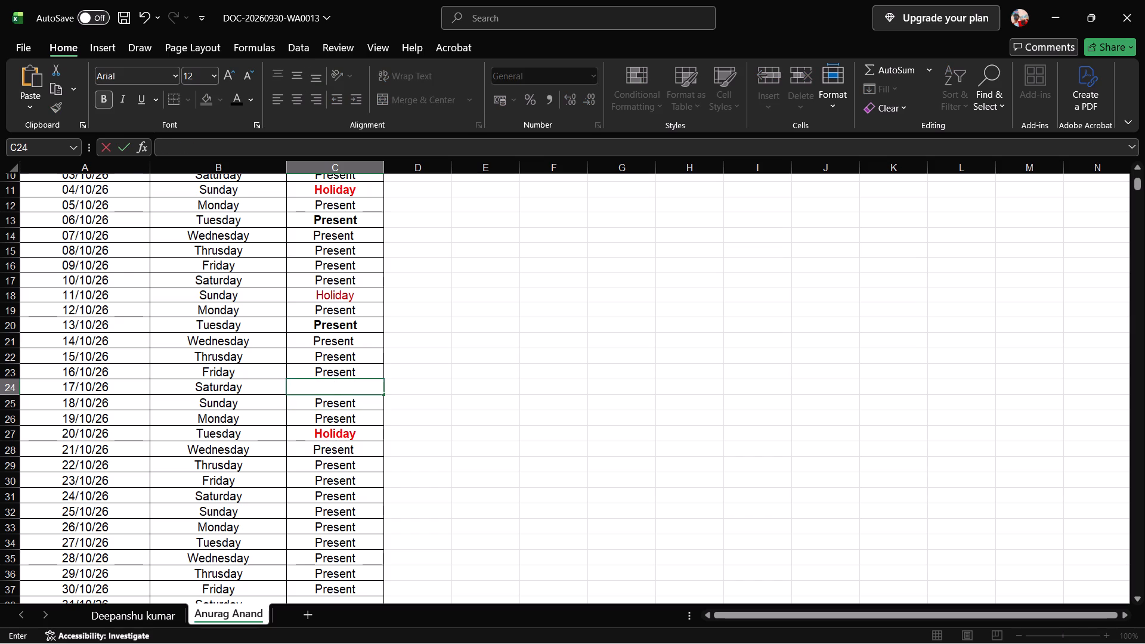
left_click(246, 97)
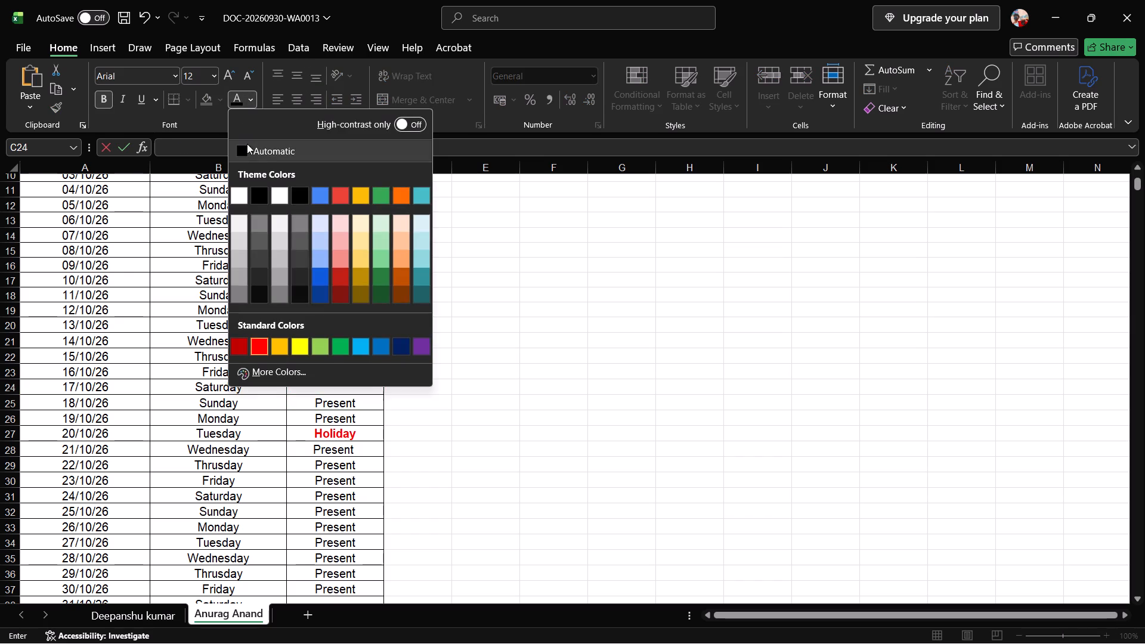
left_click(249, 148)
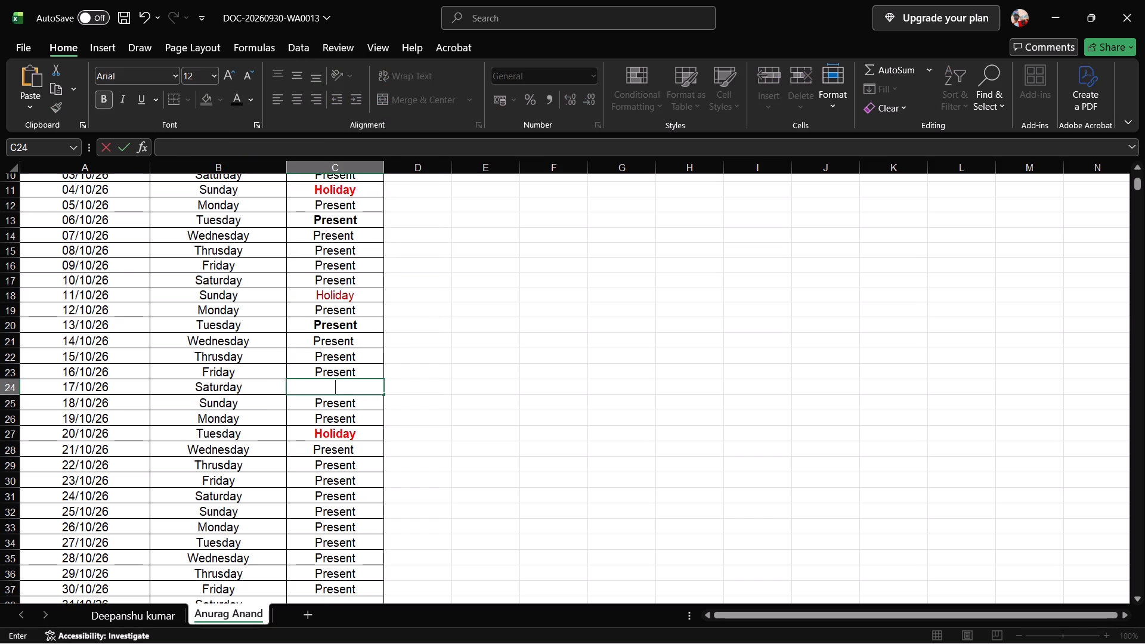
key("p")
key("BackSpace")
key("p")
key("BackSpace")
key("p")
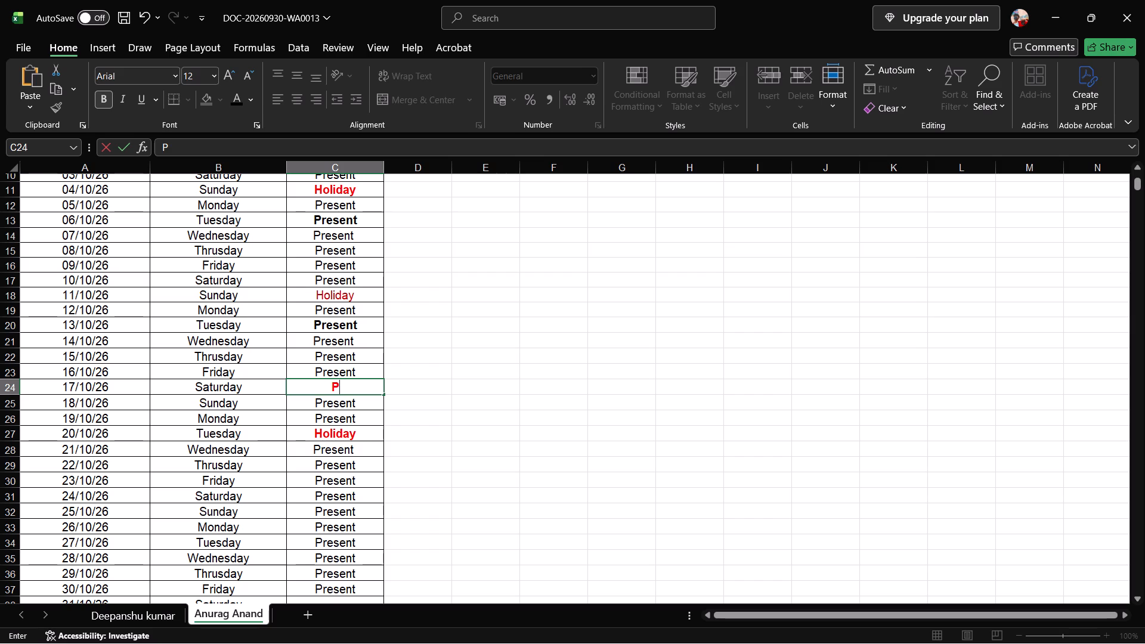
type("re")
type("sent")
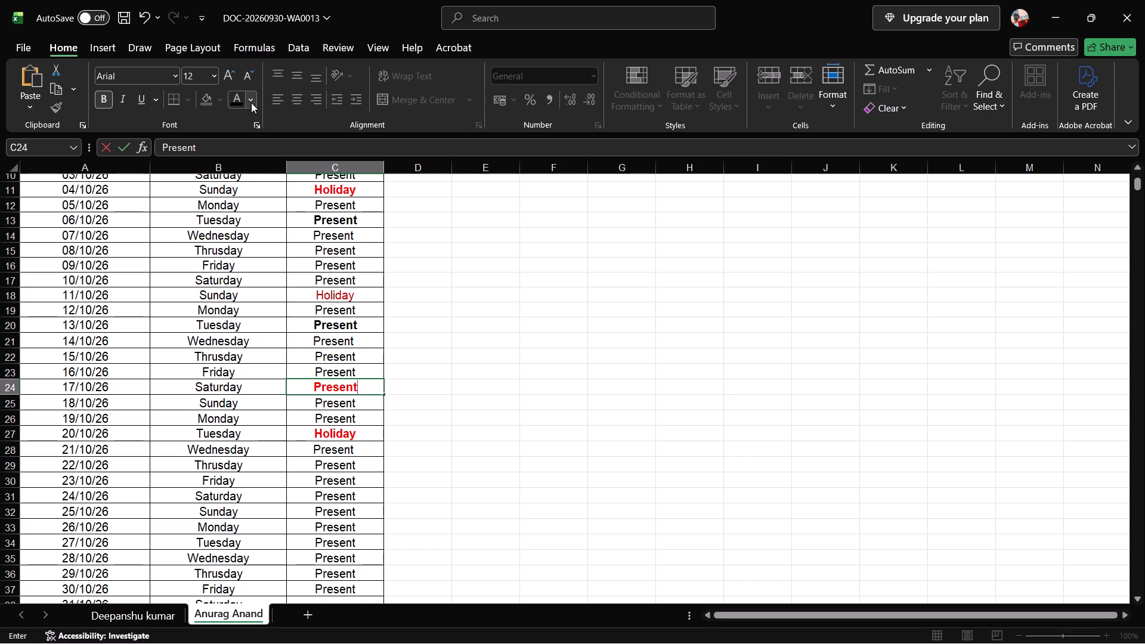
Set the font colour of the 17/10/26 Present entry in C24 to black.
left_click(250, 109)
left_click(250, 104)
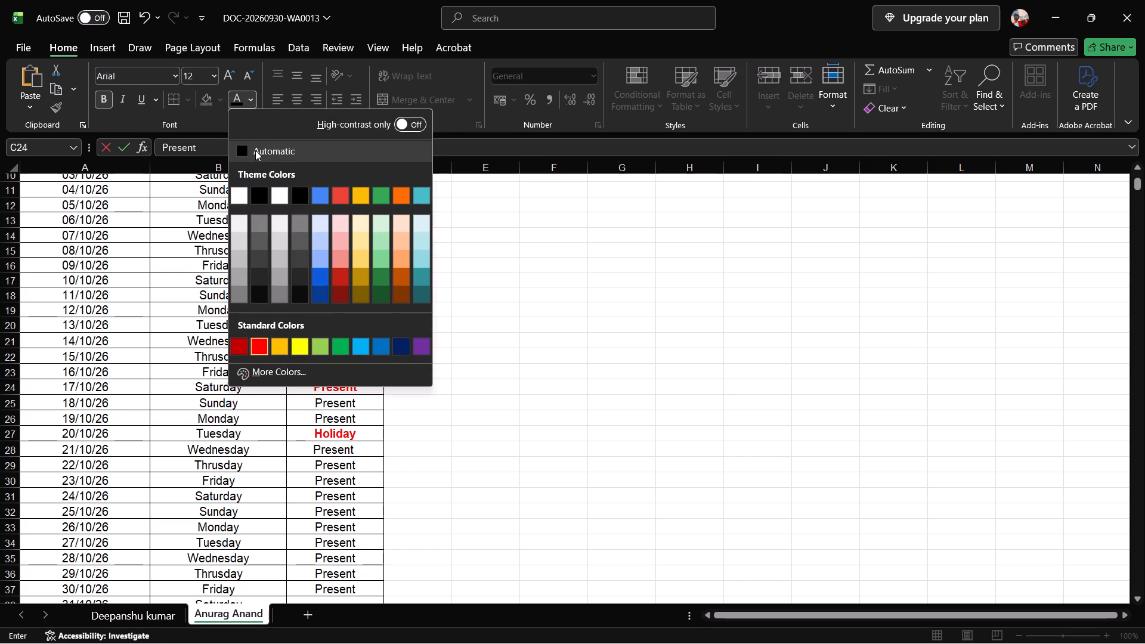
left_click(255, 150)
left_click(251, 75)
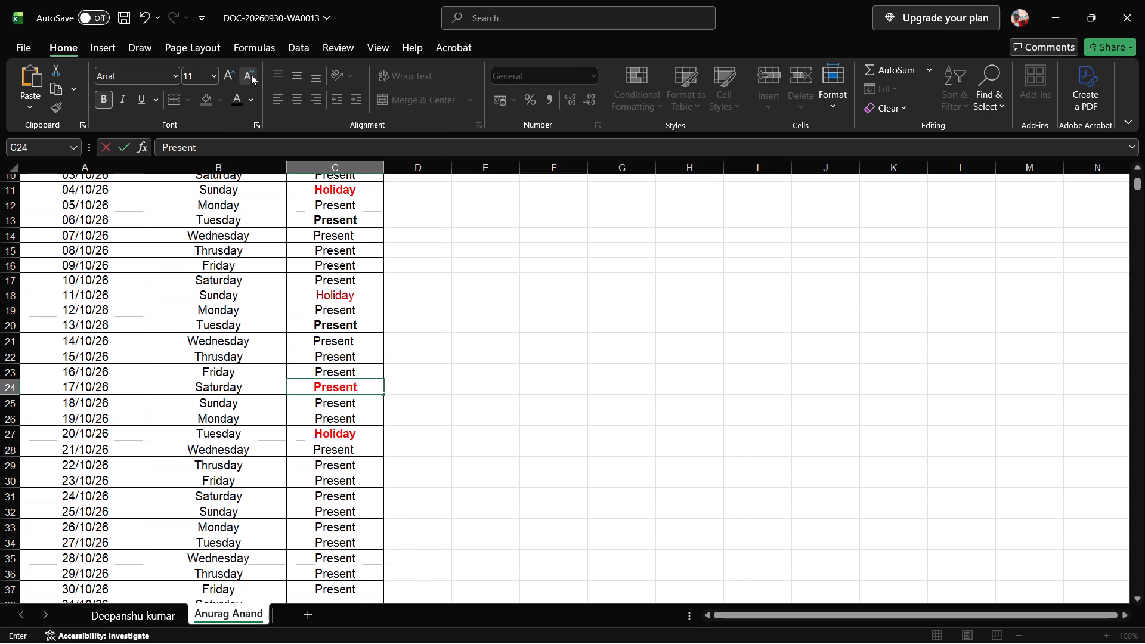
left_click(251, 92)
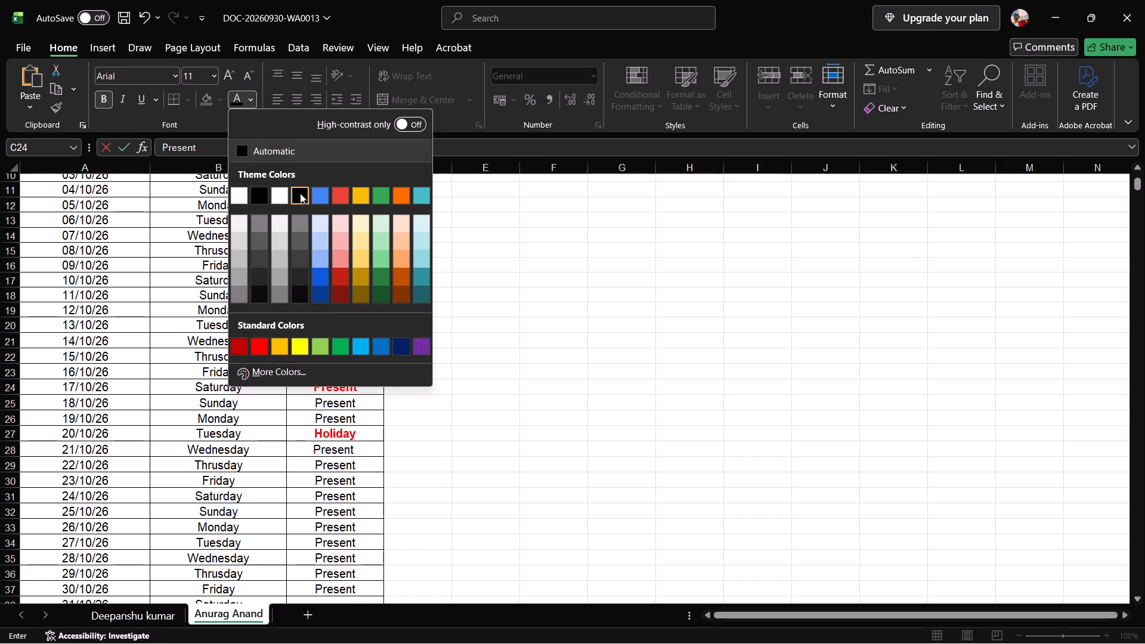
left_click(300, 193)
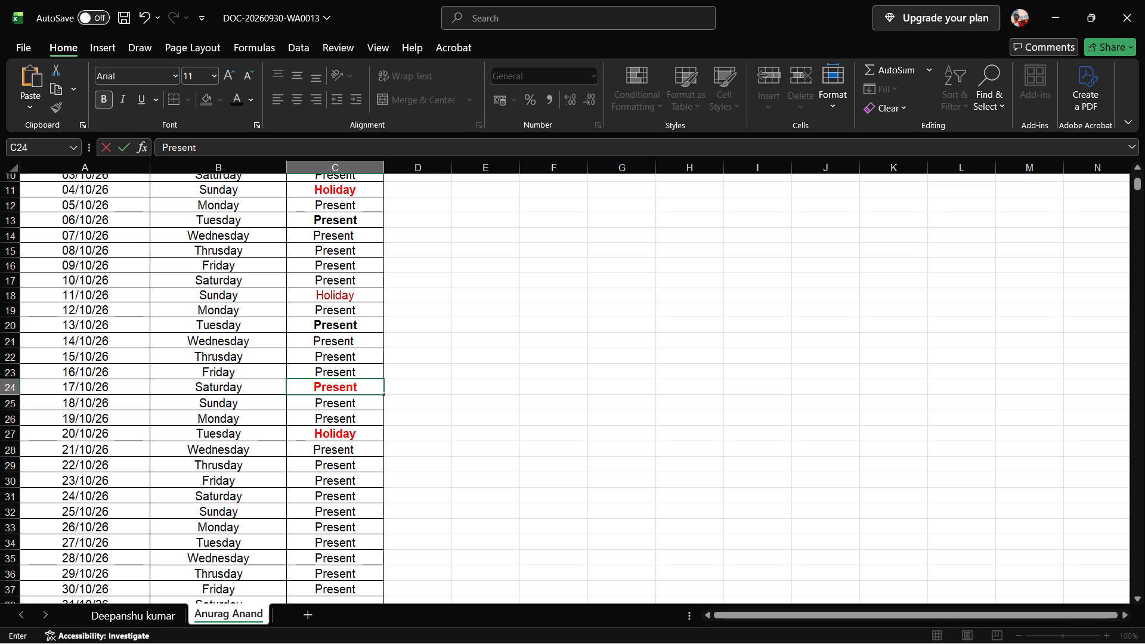
key("BackSpace")
key("t")
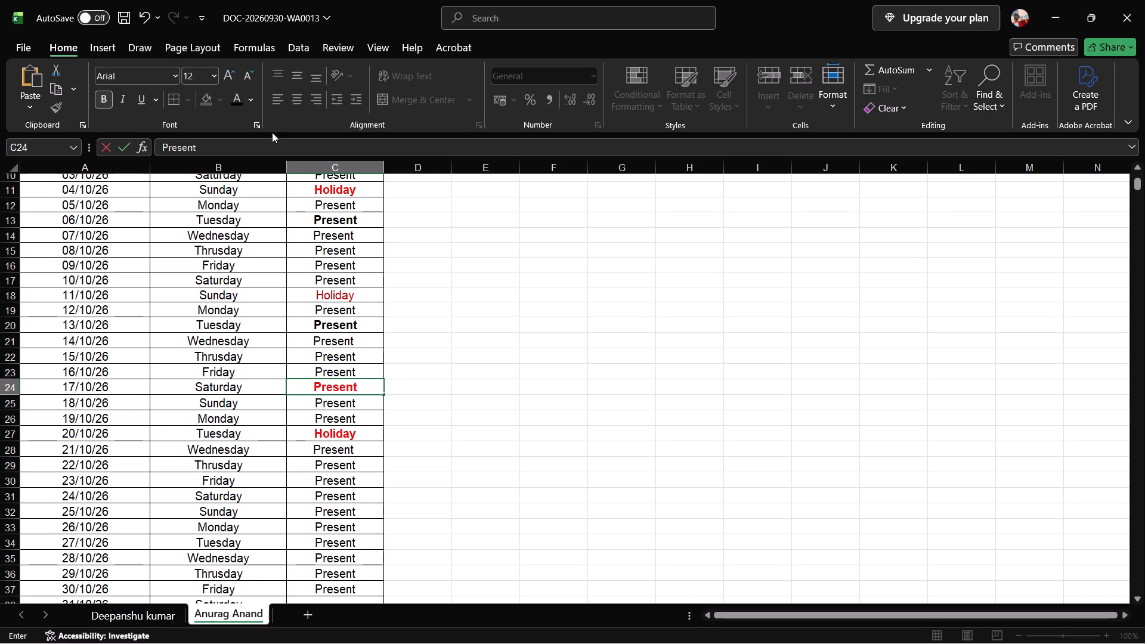
left_click(245, 96)
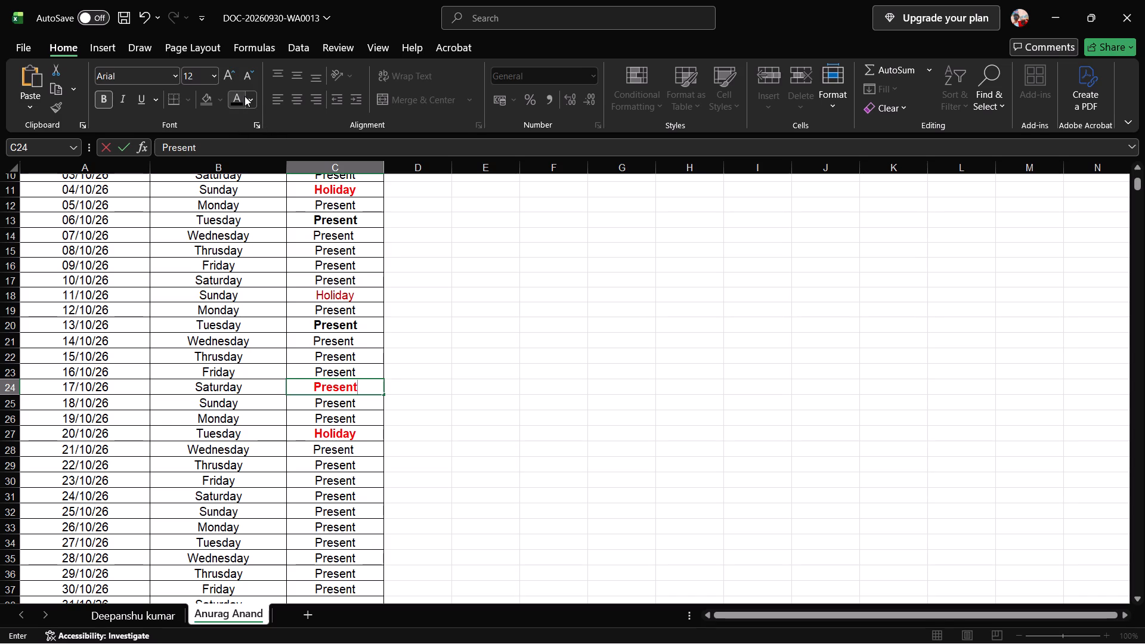
left_click(252, 98)
left_click(300, 192)
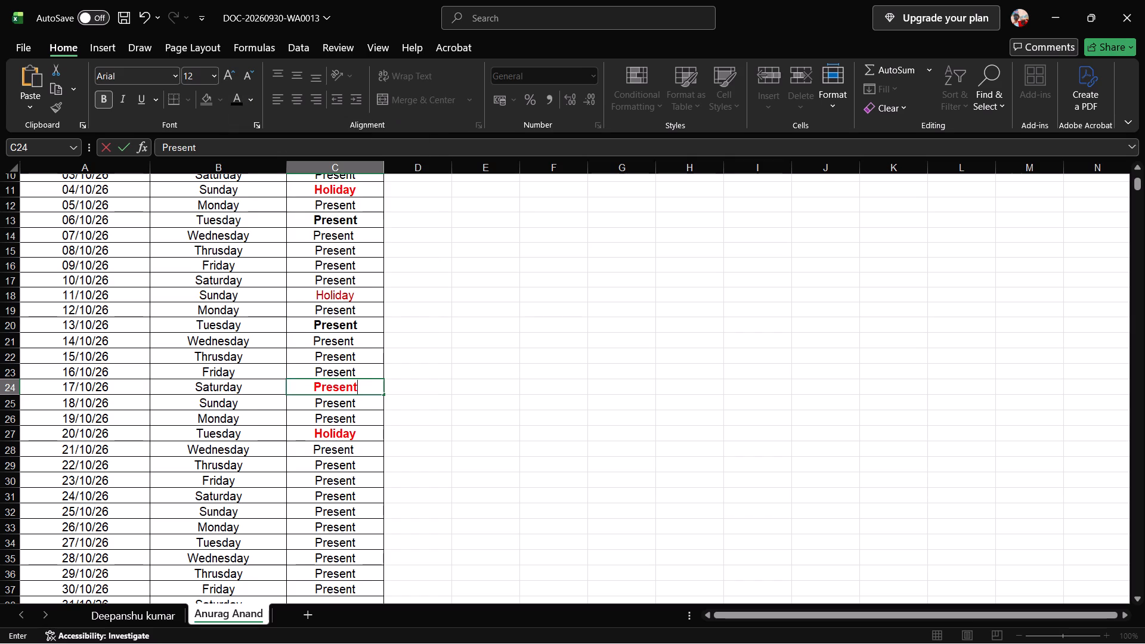
left_click(365, 388)
left_click(363, 400)
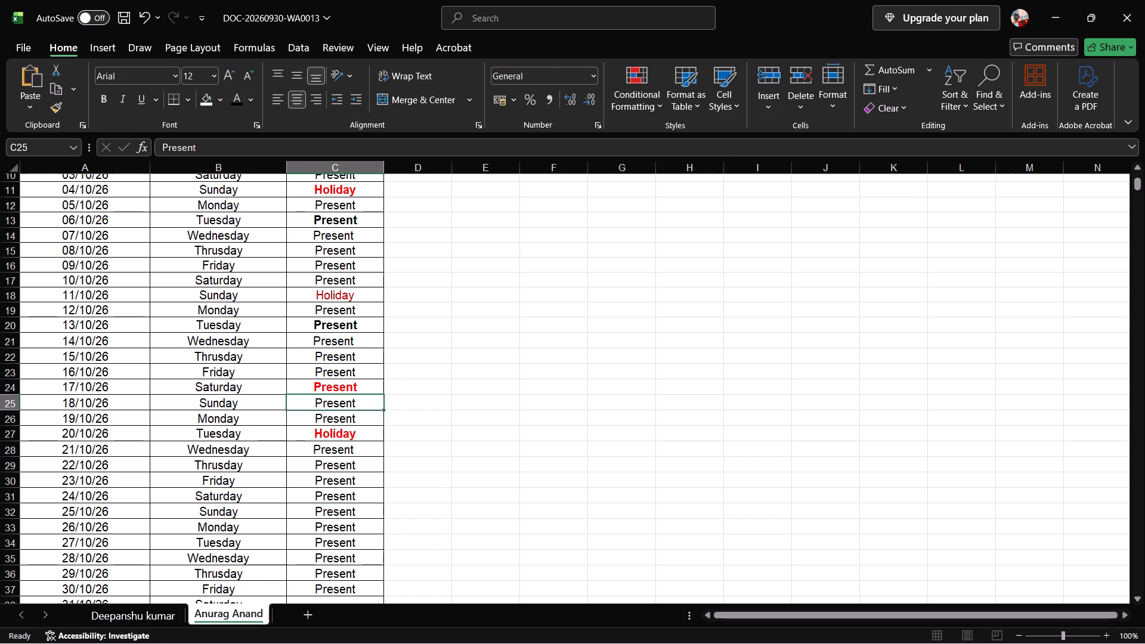
left_click(358, 385)
left_click(245, 95)
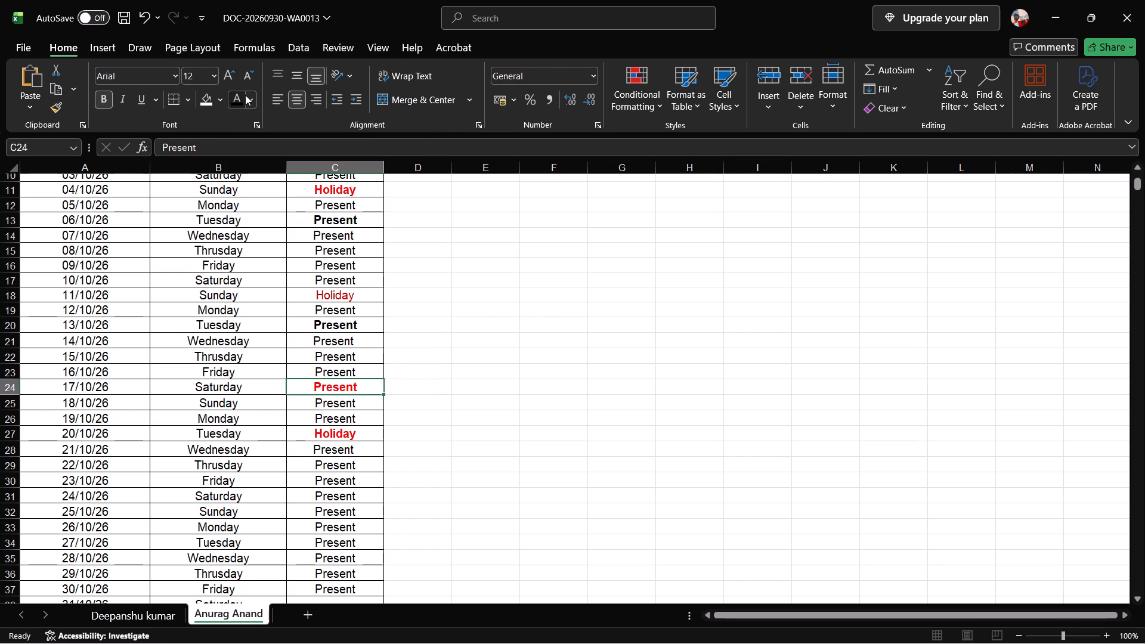
left_click(353, 419)
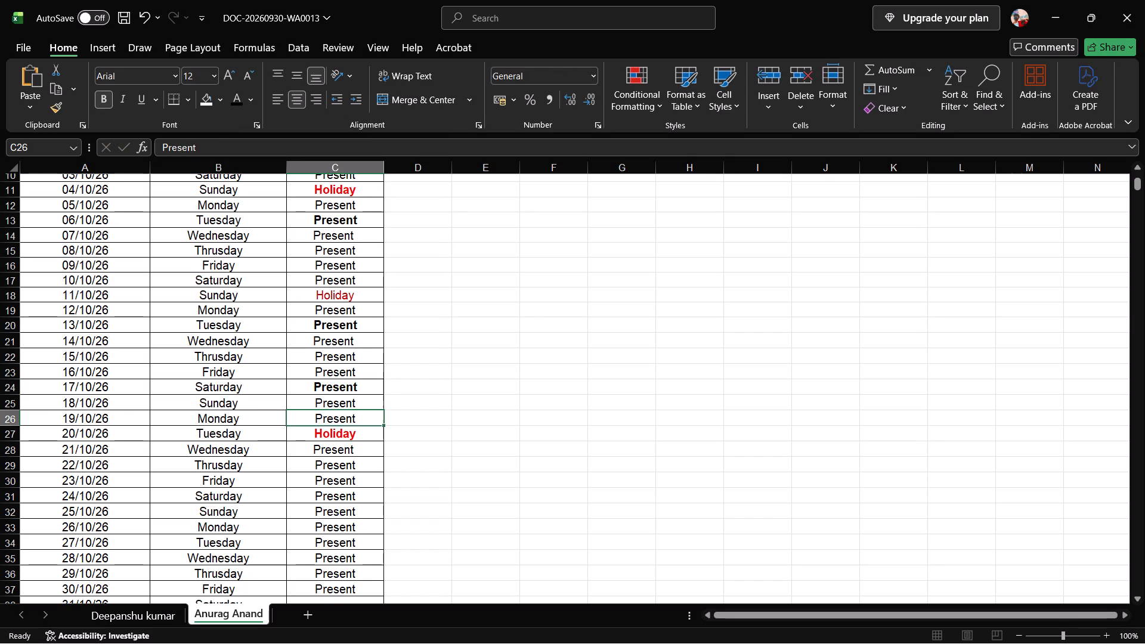
Replace the 18/10/26 and 19/10/26 entries in C25 and C26 on the second employee's sheet with Holiday.
left_click(352, 404)
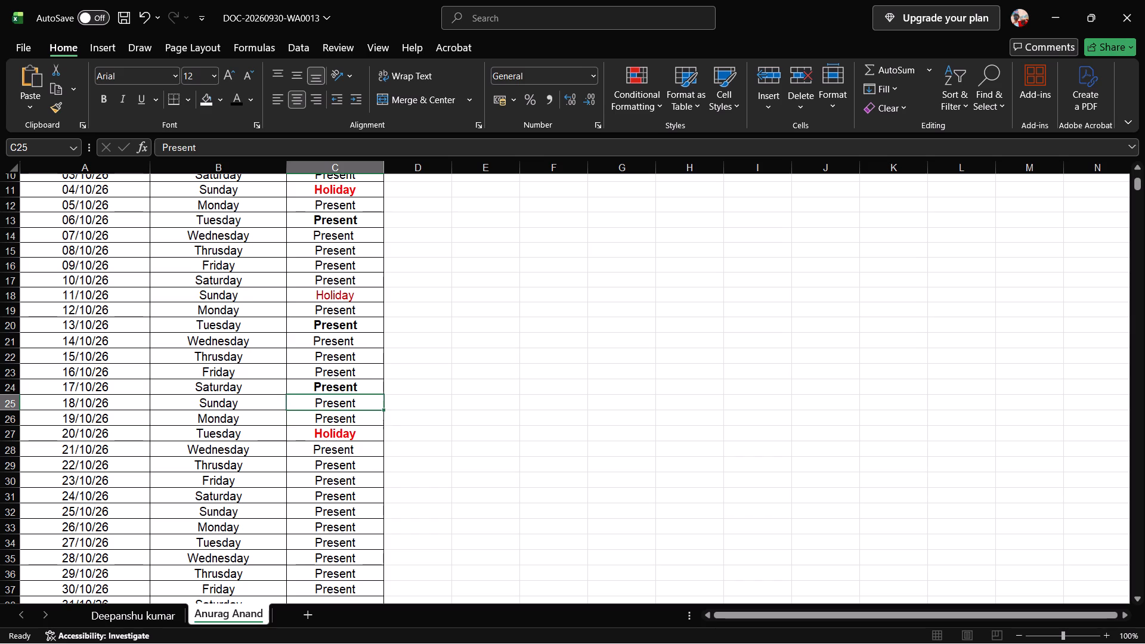
key("BackSpace")
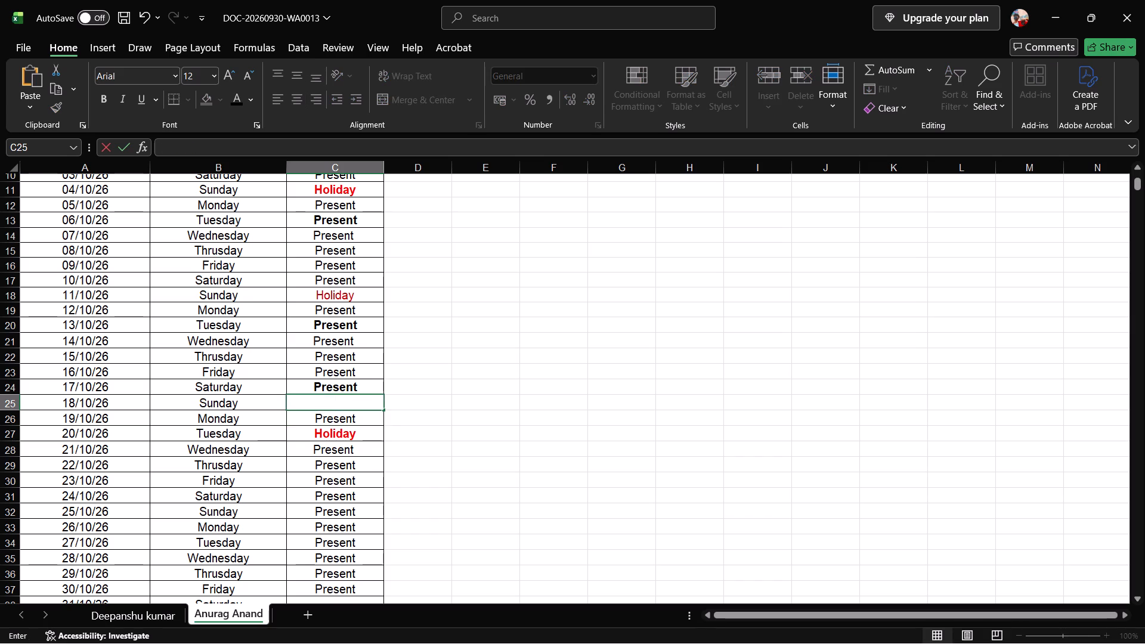
type("ho")
key("Return")
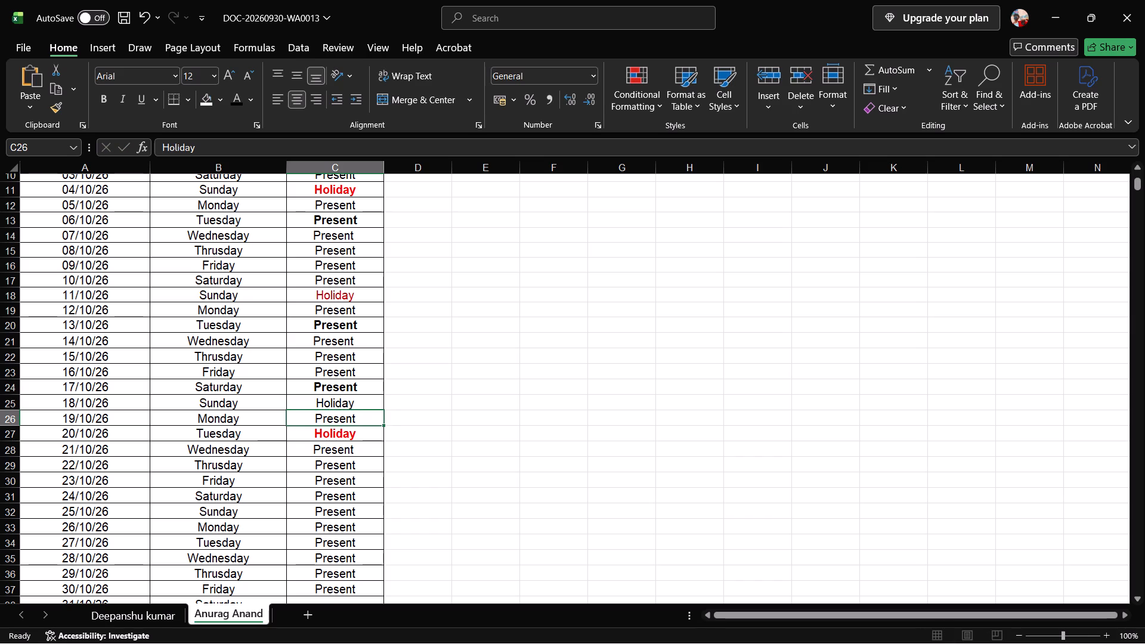
key("BackSpace")
type("ho")
key("Return")
Set the font colour of the Holiday entries in C25 and C26 to the standard dark red.
left_click(352, 404)
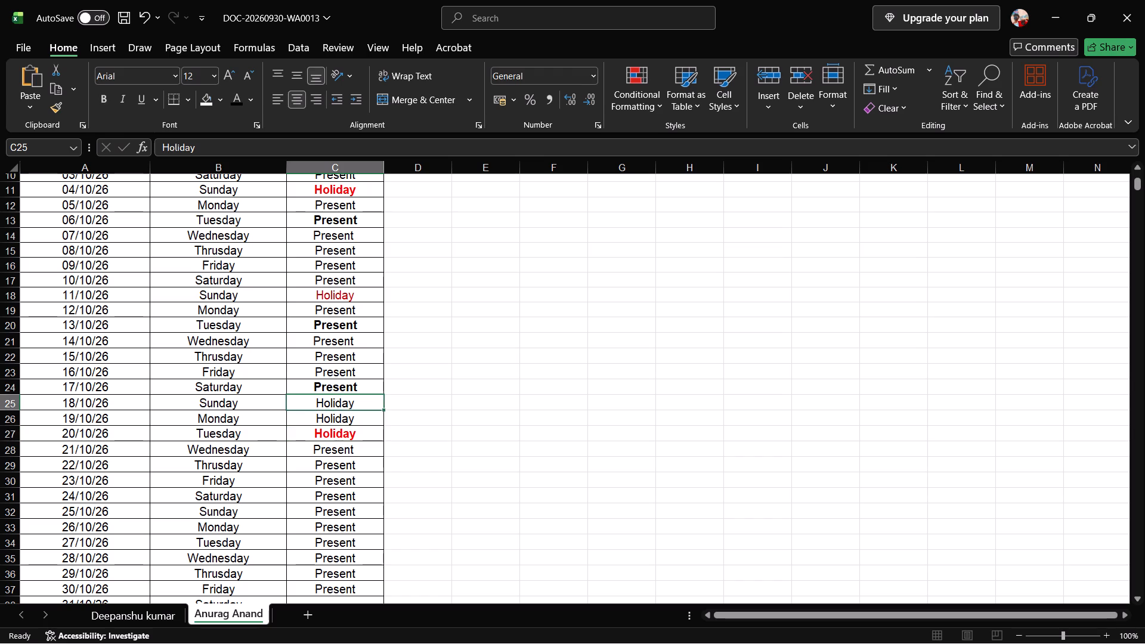
left_click(247, 97)
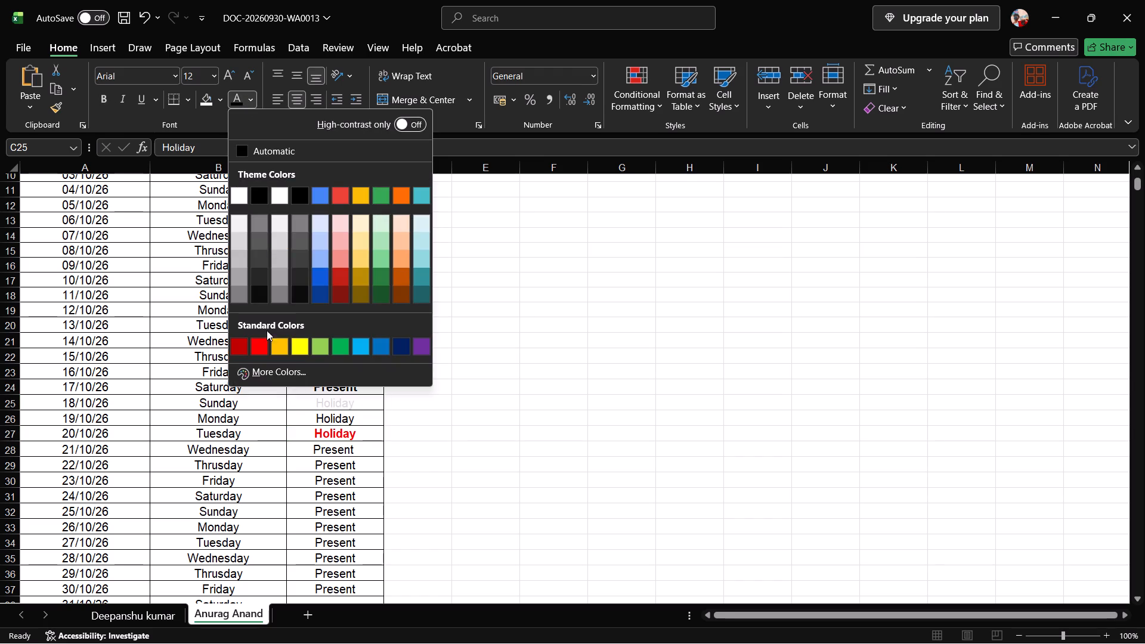
left_click(243, 342)
left_click(326, 425)
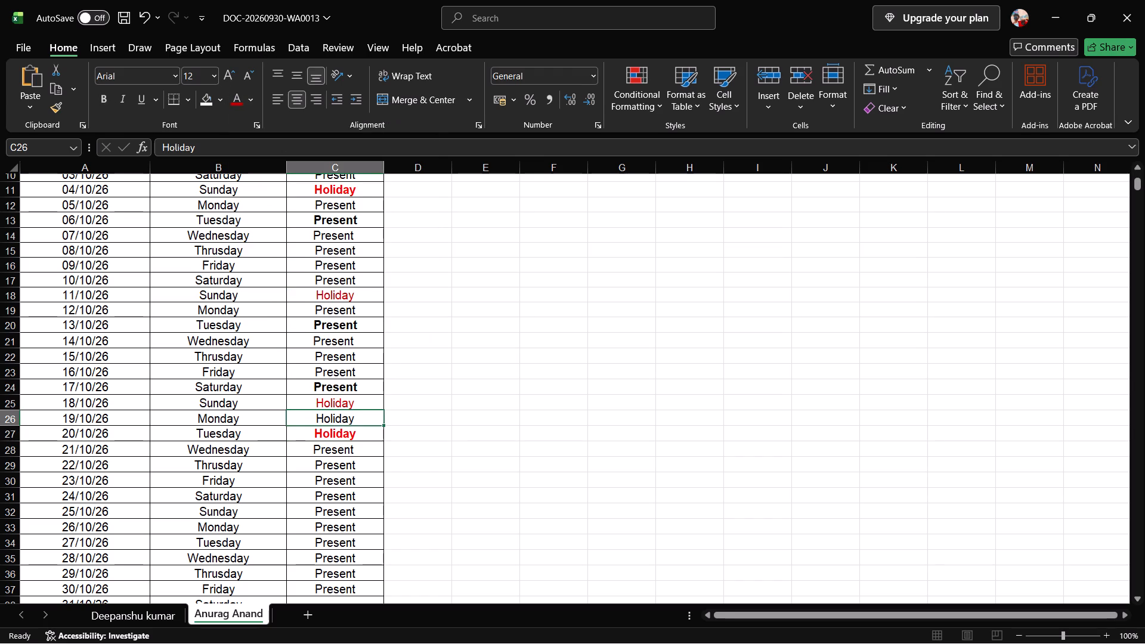
left_click(246, 98)
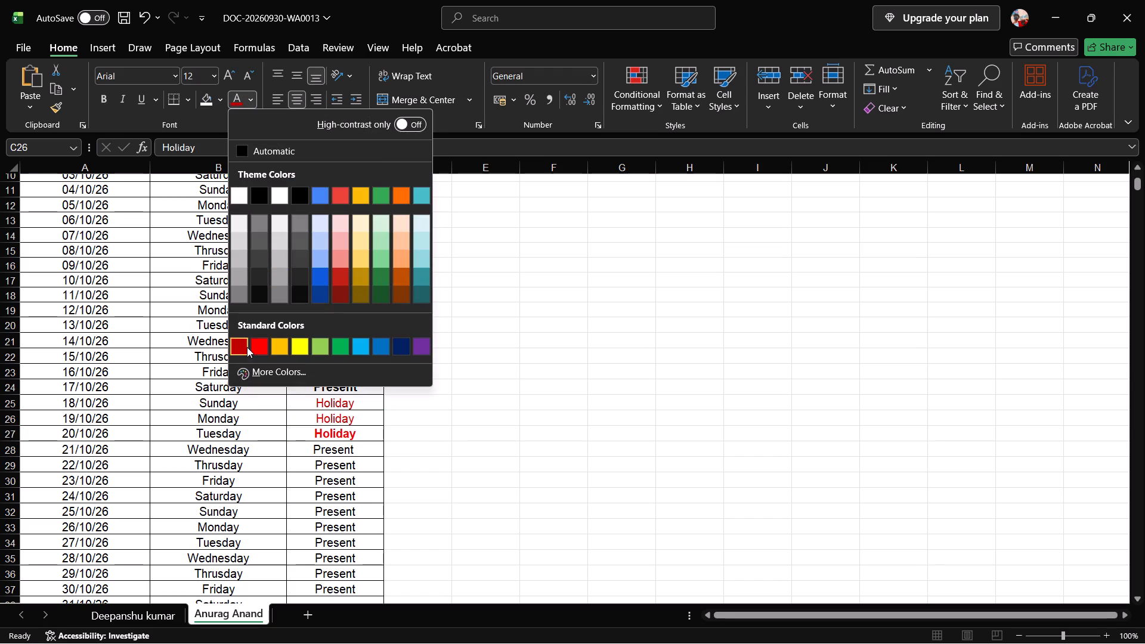
left_click(247, 347)
left_click(344, 463)
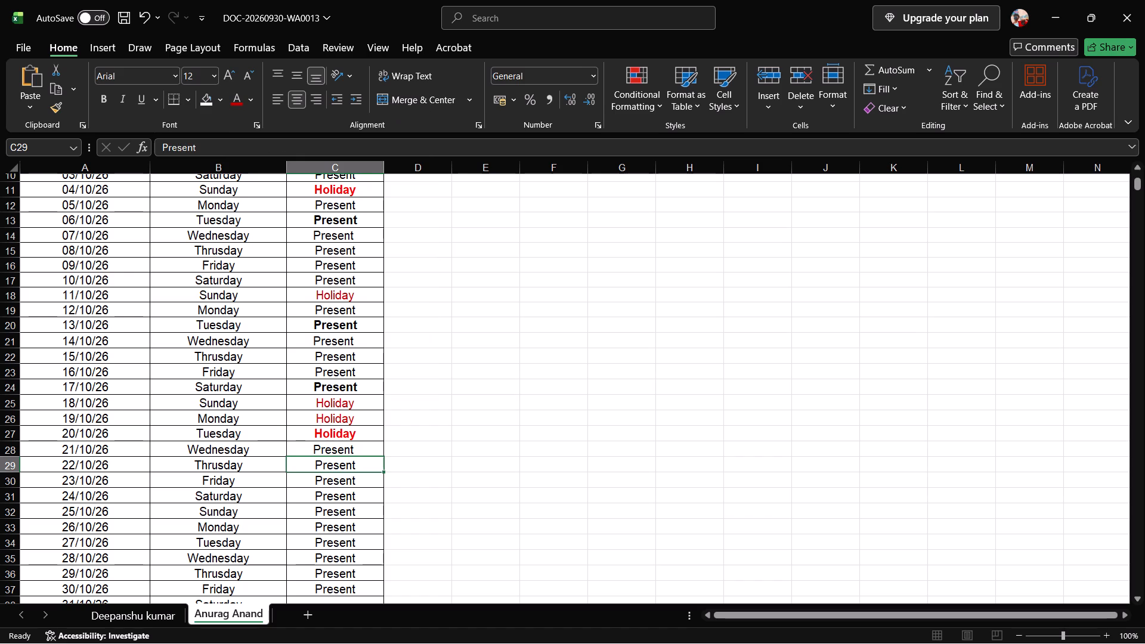
left_click(354, 460)
Check the first employee's 25/10/26 entry and replace the one in C32 on the second employee's sheet with Holiday.
left_click(156, 615)
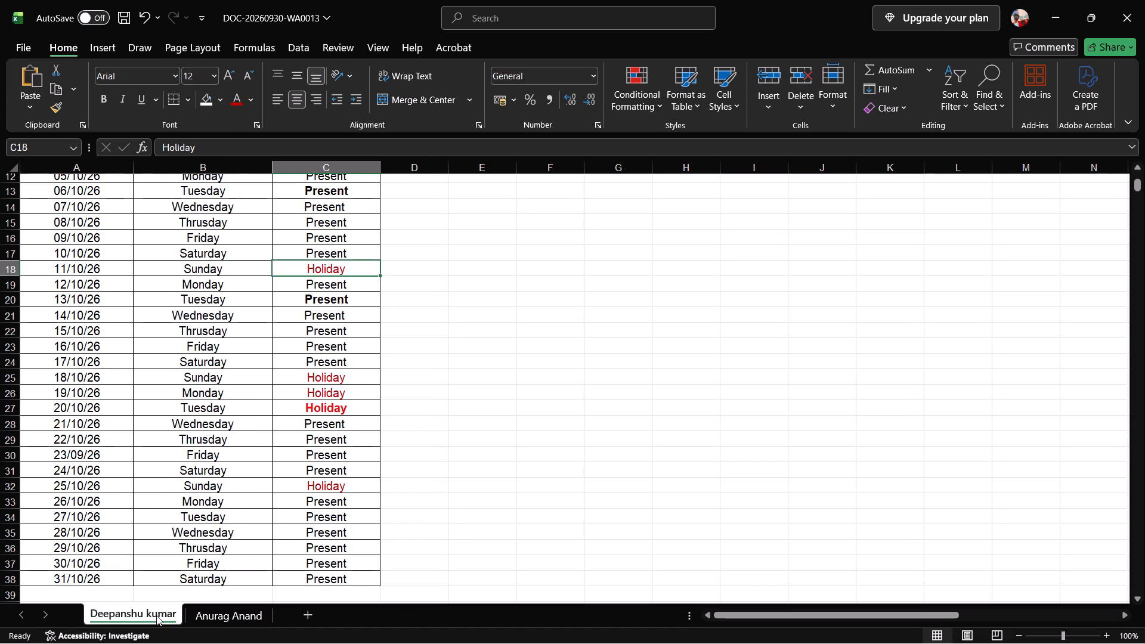
left_click(333, 482)
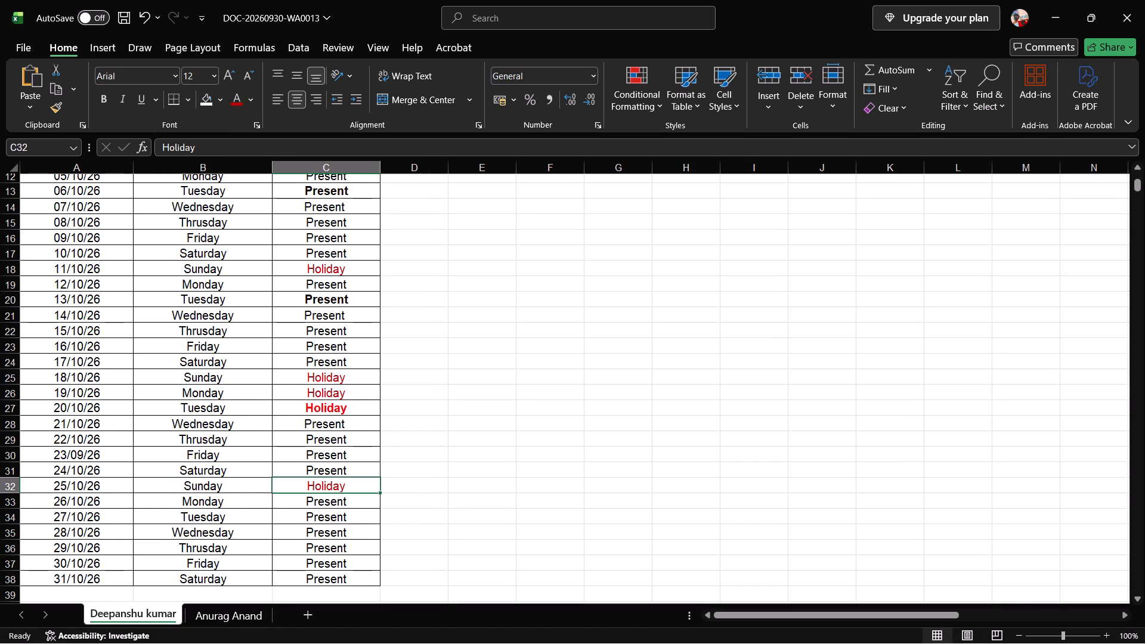
left_click(220, 618)
scroll(305, 525, "down", 1)
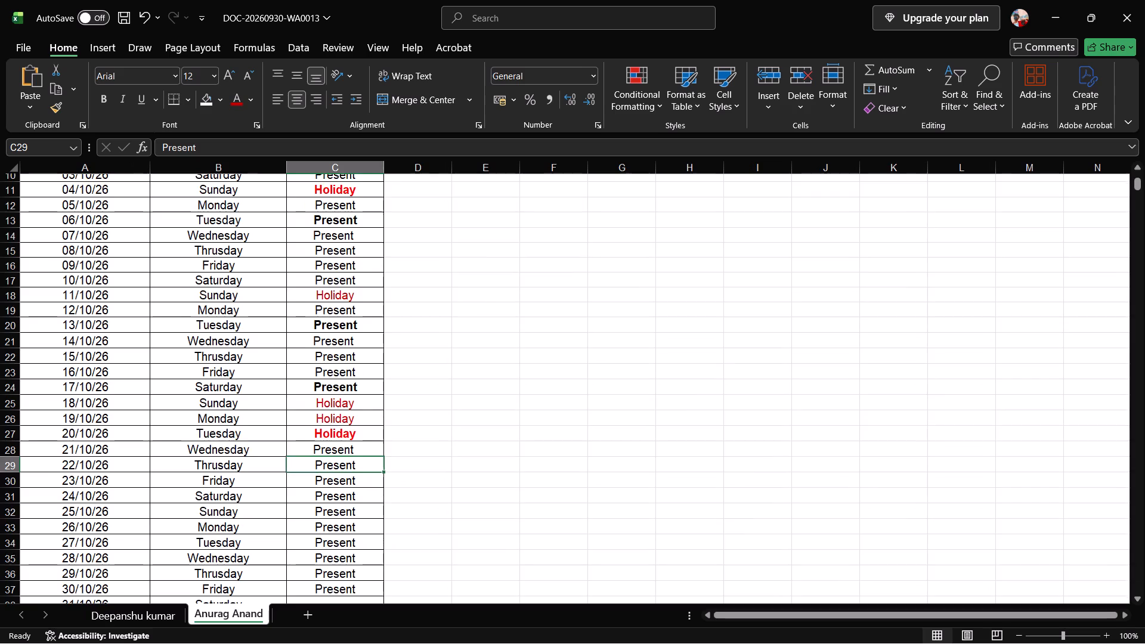
scroll(305, 525, "down", 1)
left_click(100, 478)
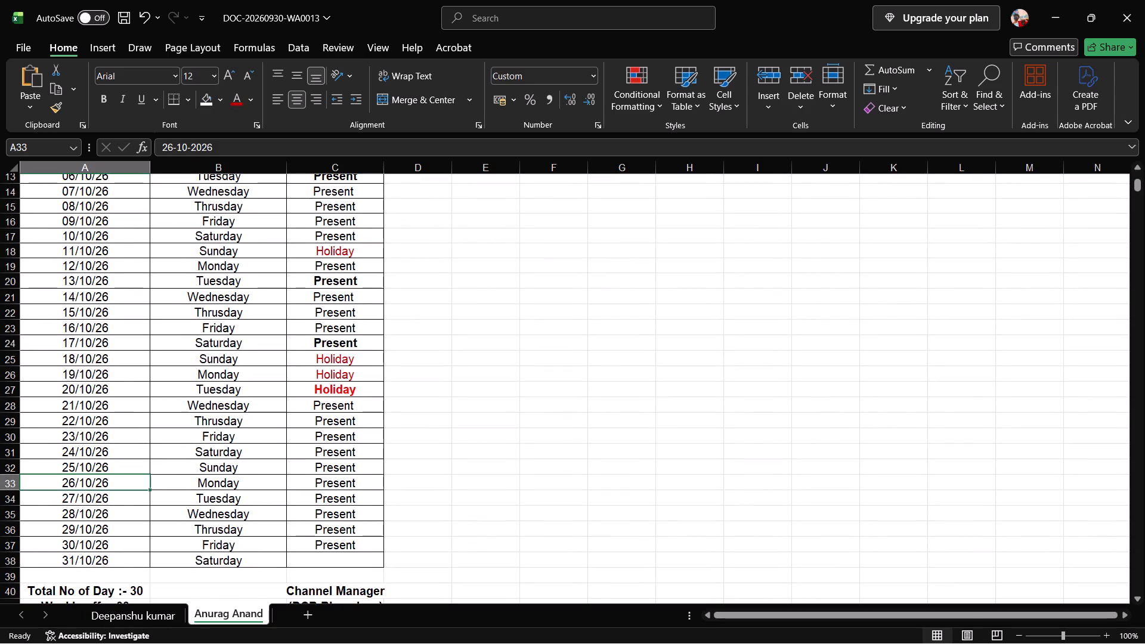
left_click(100, 475)
left_click(111, 470)
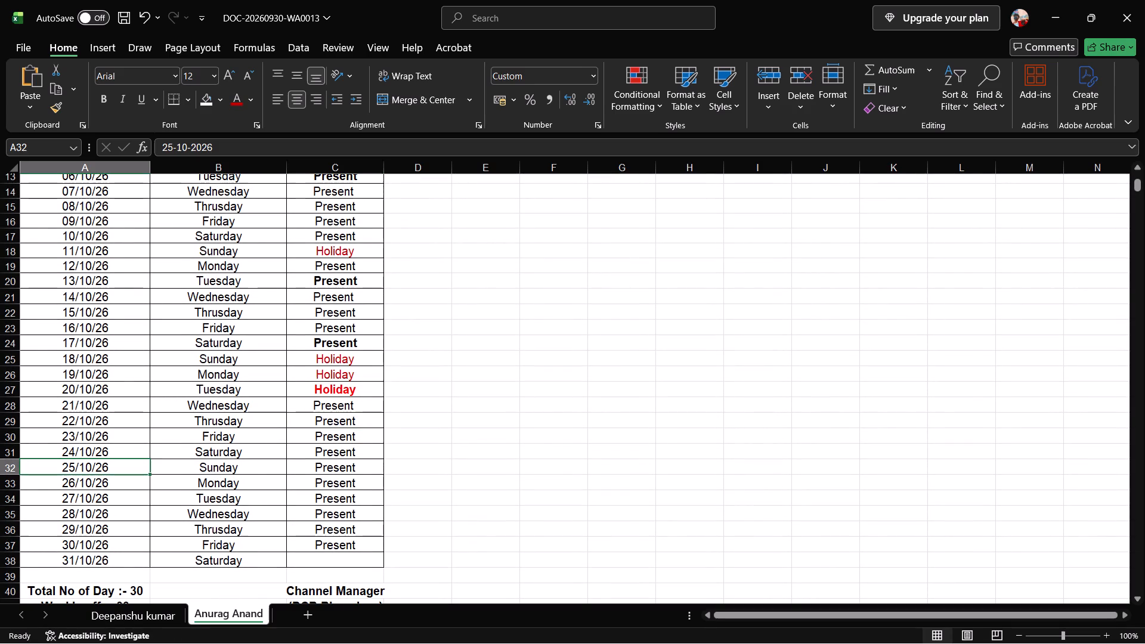
left_click(349, 475)
left_click(357, 468)
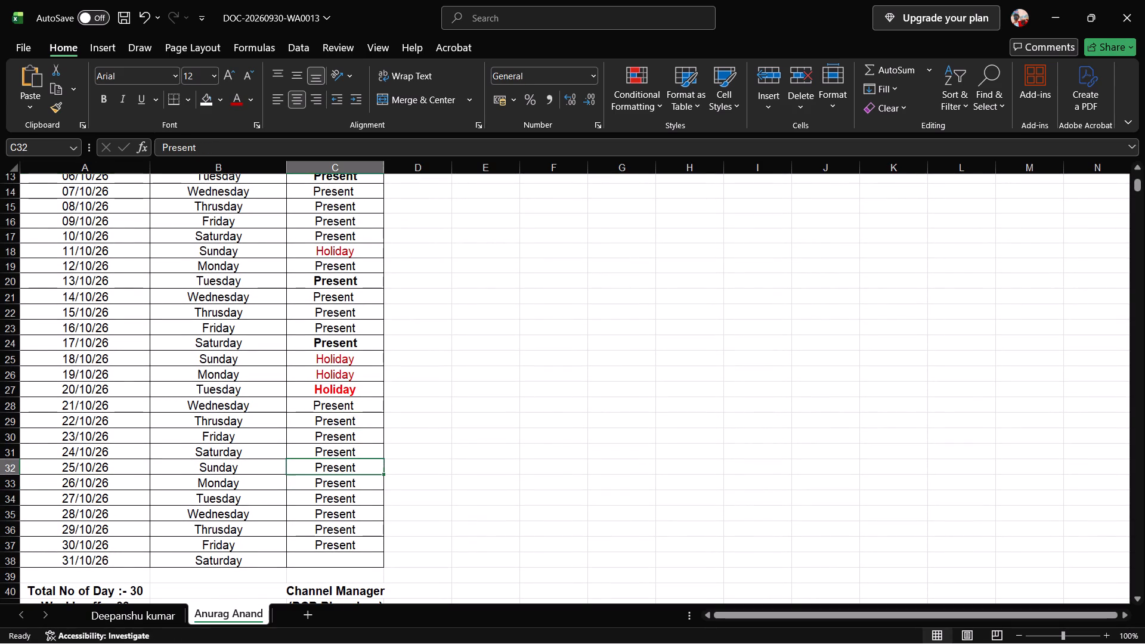
key("BackSpace")
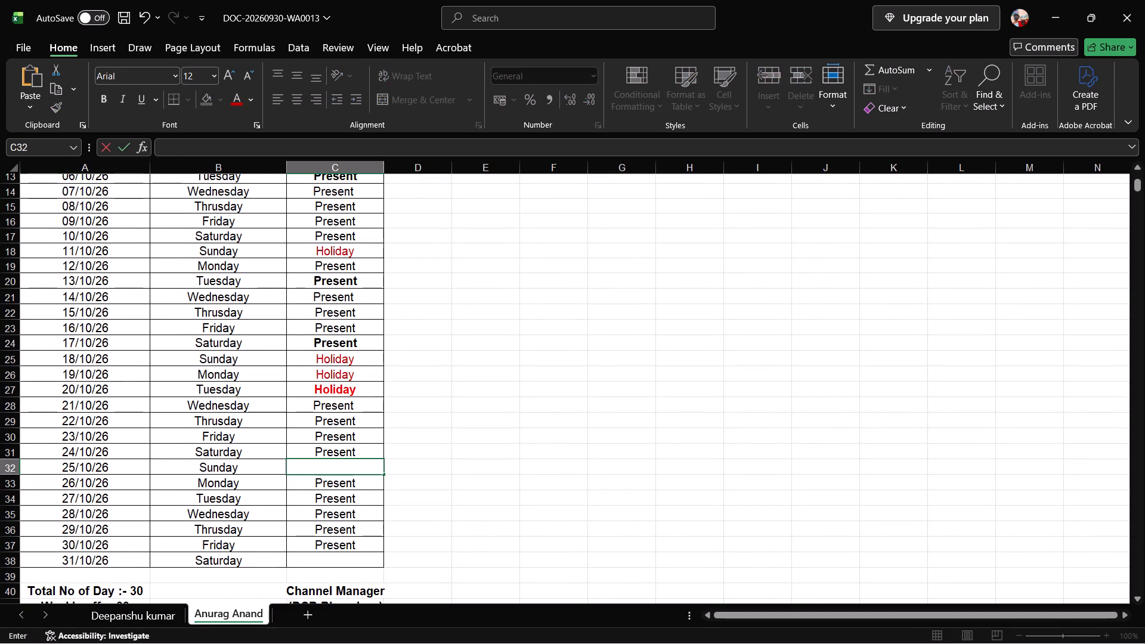
type("ho")
key("Return")
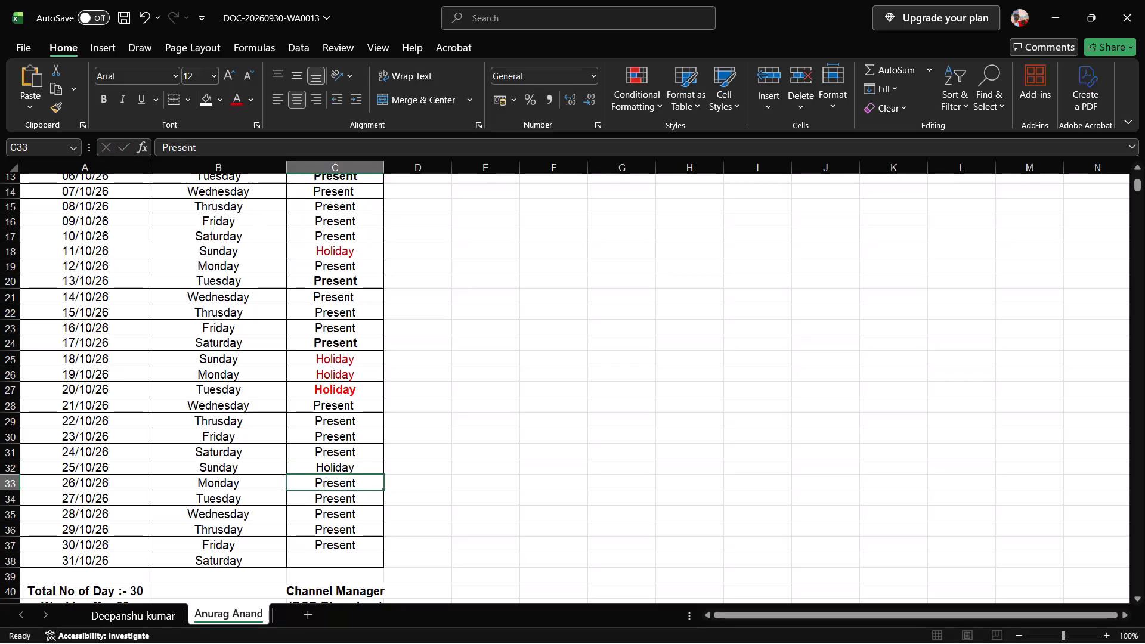
Enter Present as the 31/10/26 attendance in C38 on the second employee's sheet.
left_click(364, 558)
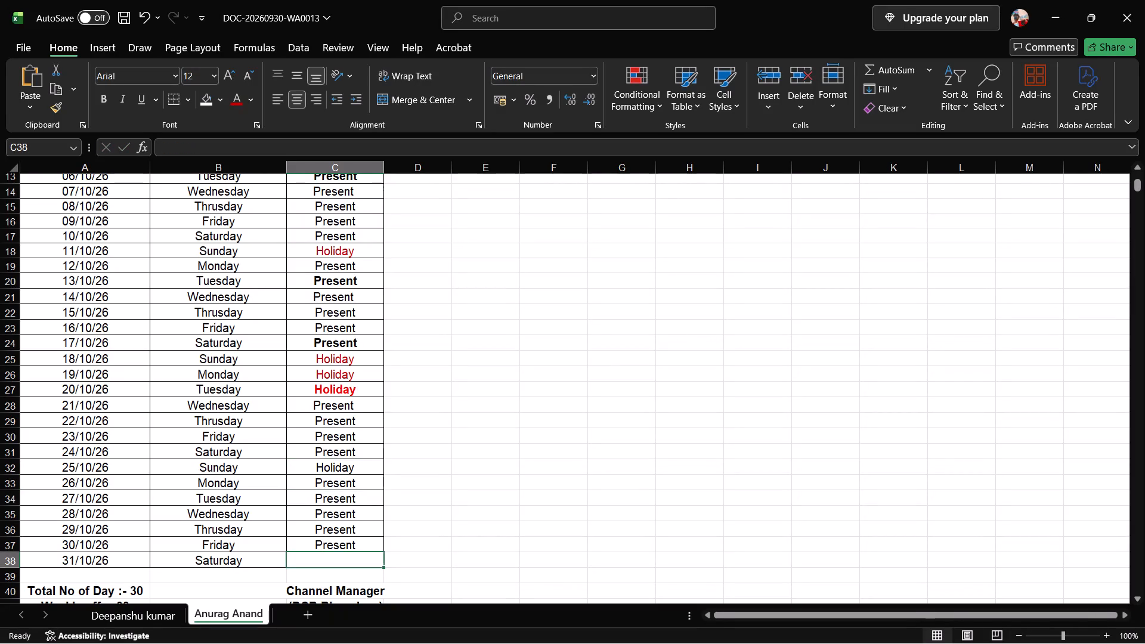
type("resent")
left_click(416, 540)
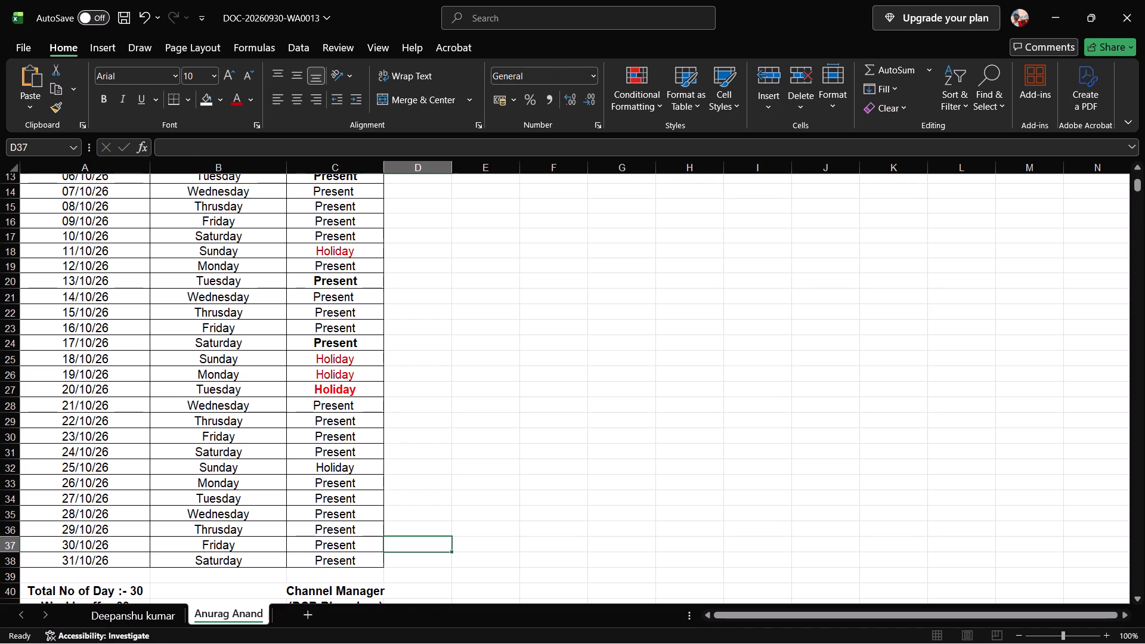
scroll(416, 540, "down", 2)
scroll(416, 540, "up", 1)
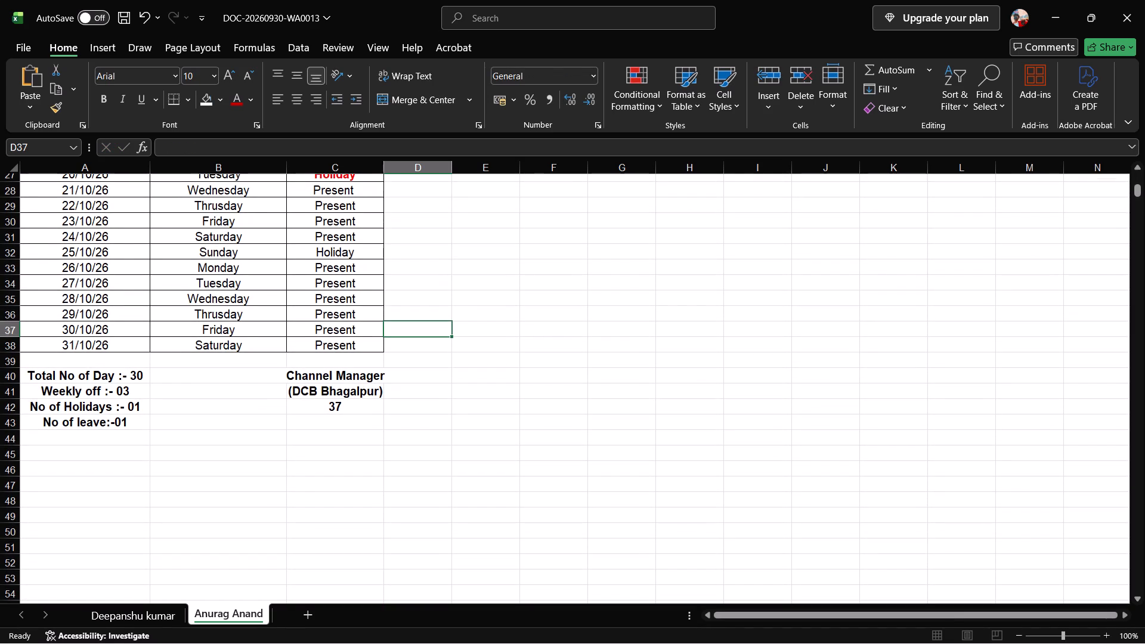
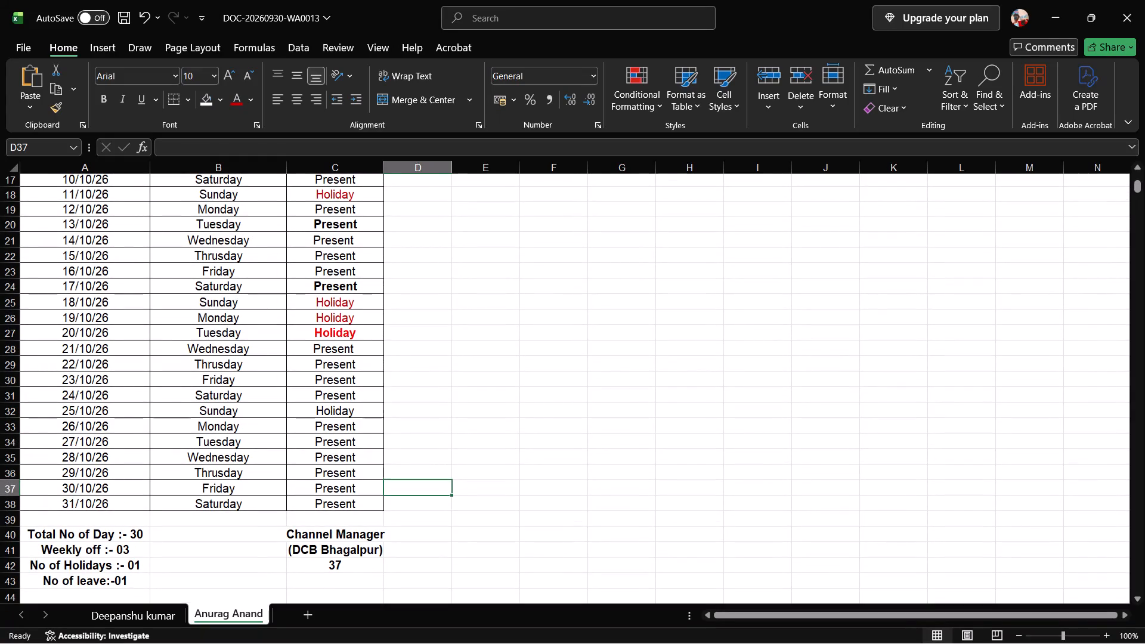
Change the attendance entry for 17/10/26 in cell C24 to C.L.
left_click(338, 286)
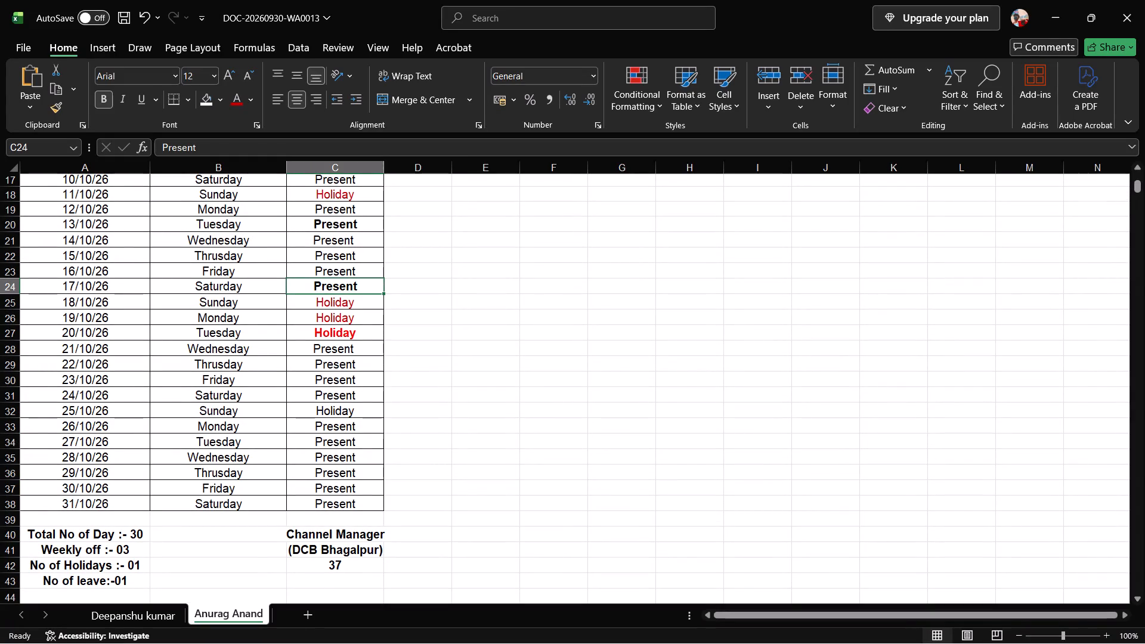
key("BackSpace")
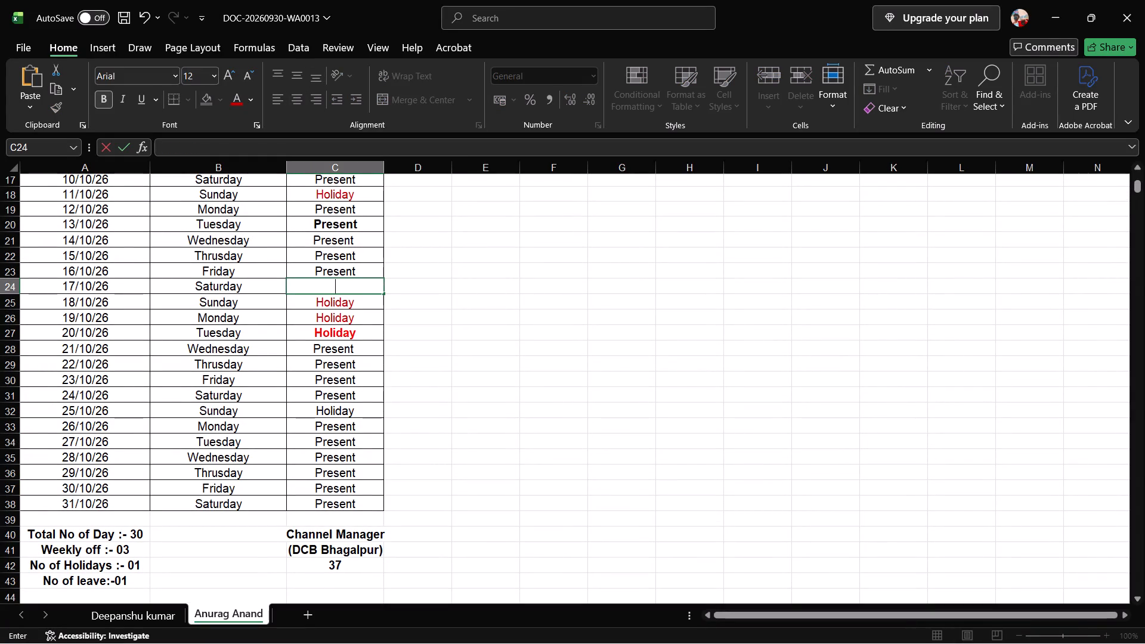
key("c")
key("period")
key("l")
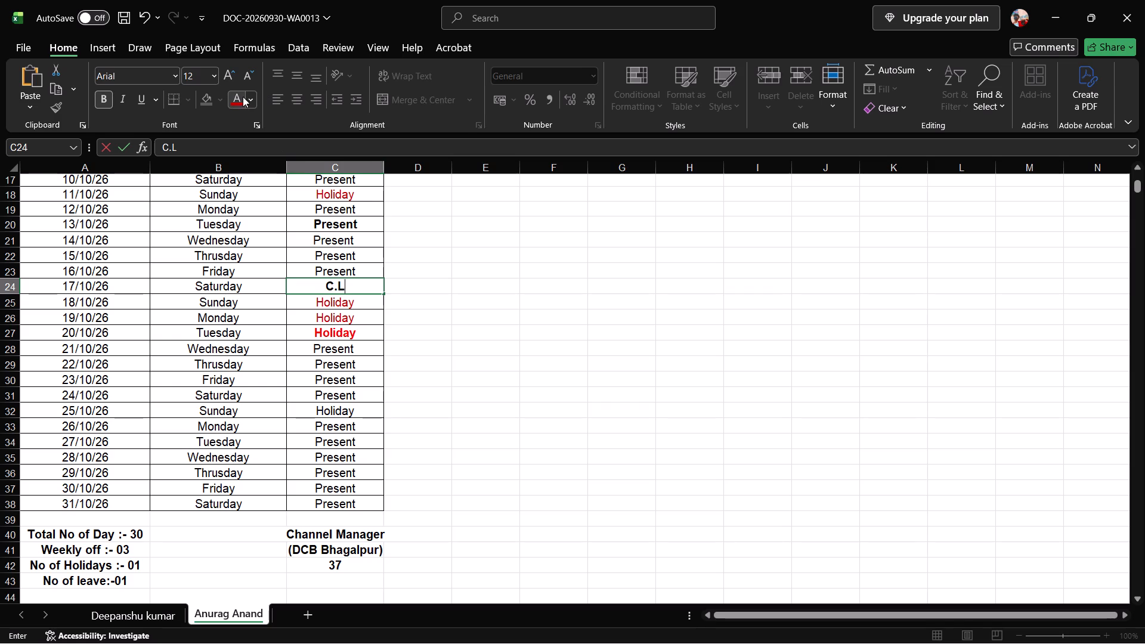
Apply the standard dark red font colour to the C.L entry for 17/10/26.
left_click(243, 97)
left_click(251, 104)
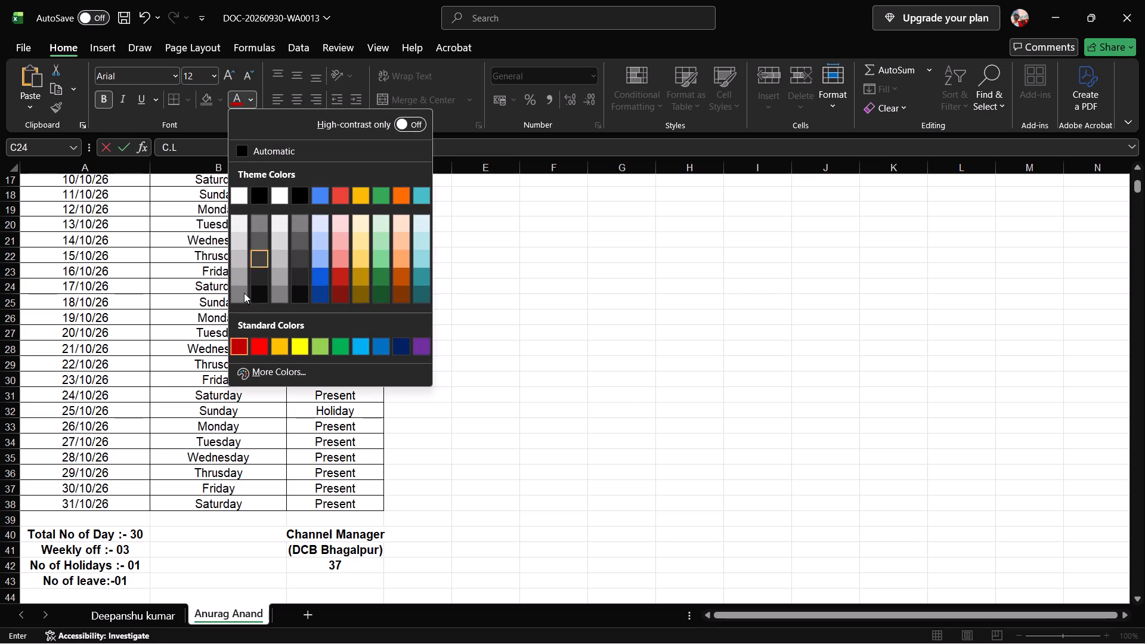
left_click(238, 341)
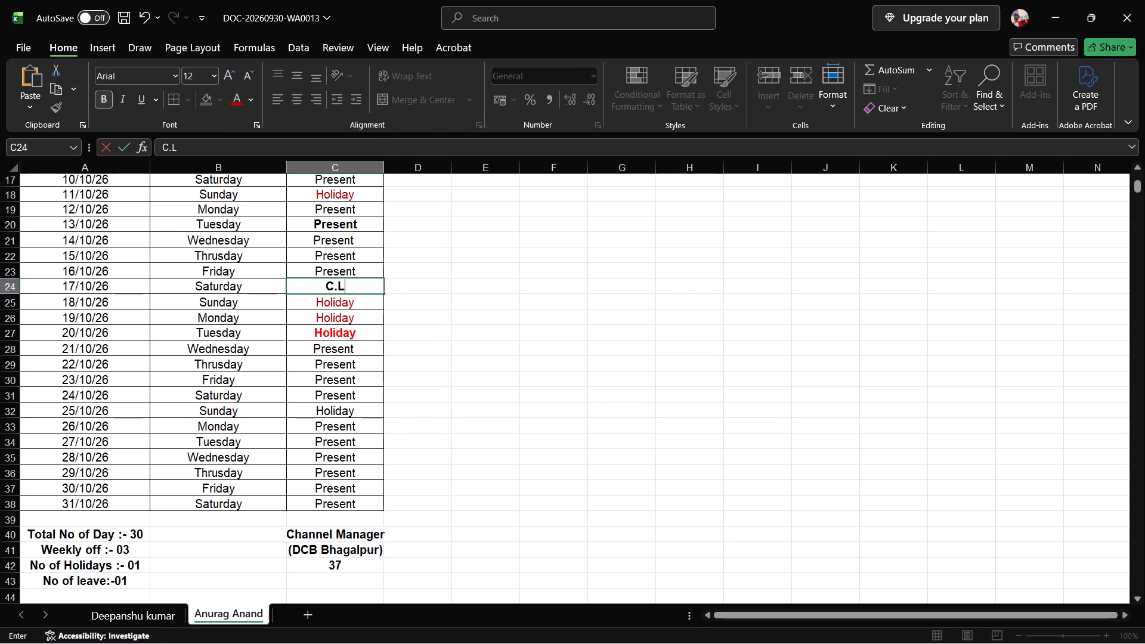
left_click(370, 296)
left_click(365, 282)
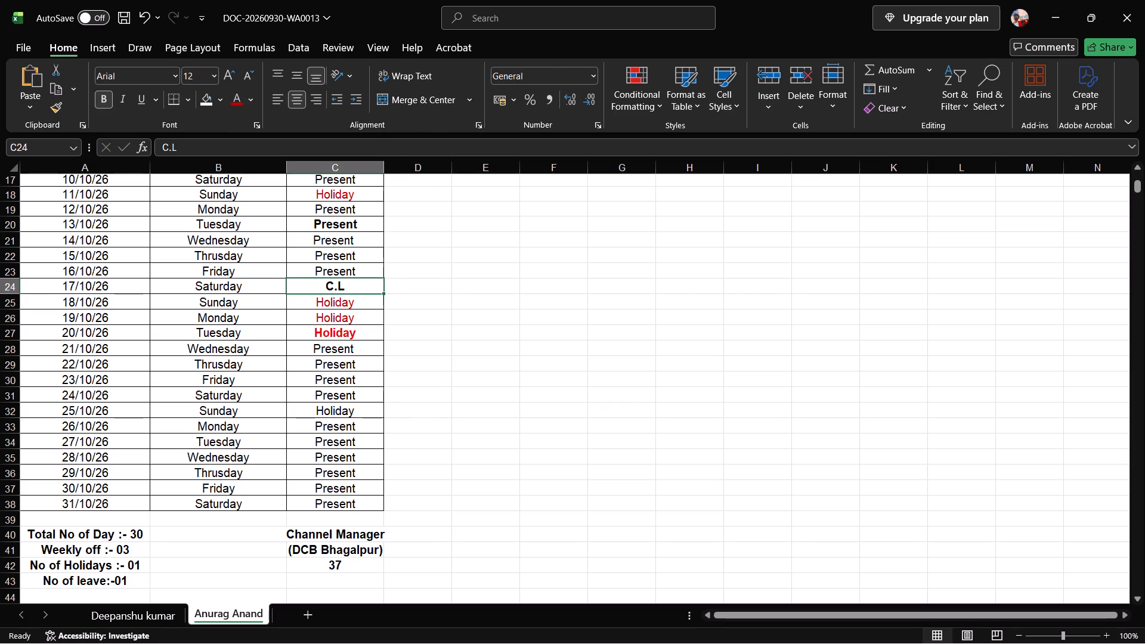
left_click(239, 101)
left_click(404, 265)
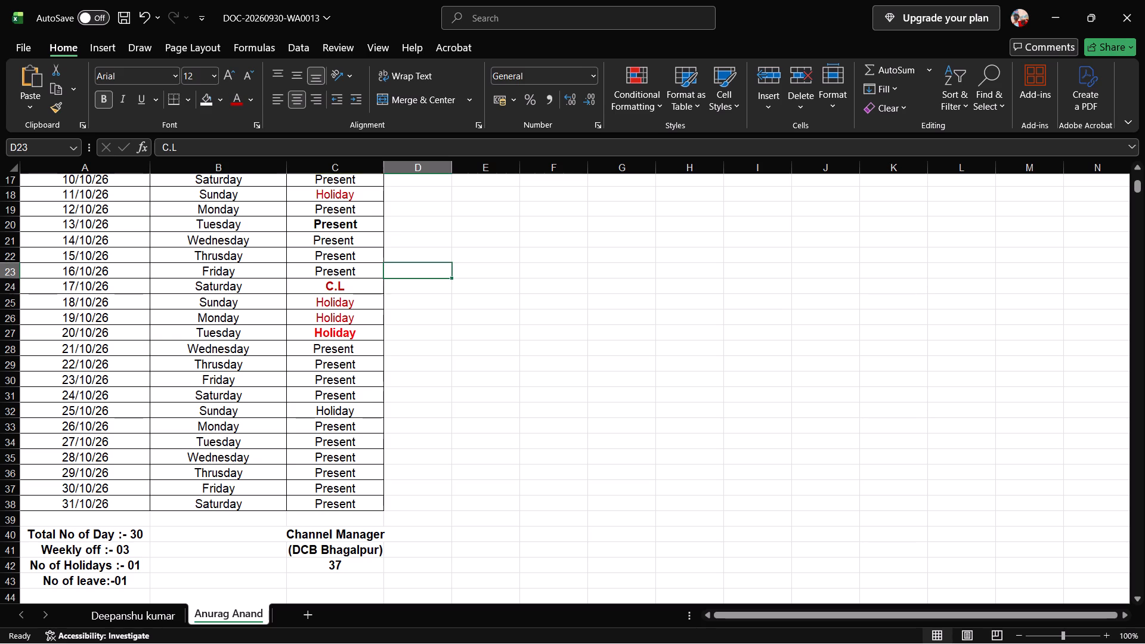
On the other employee's attendance sheet, change the entry for 26/10/26 in cell C33 to C.L.
left_click(156, 613)
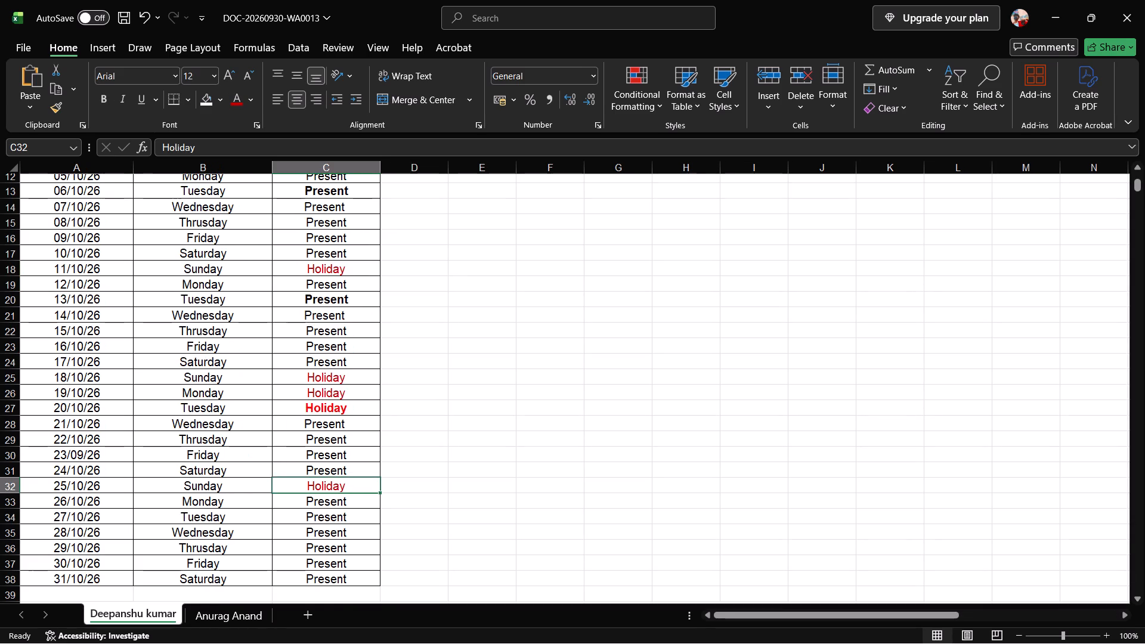
scroll(320, 369, "up", 1)
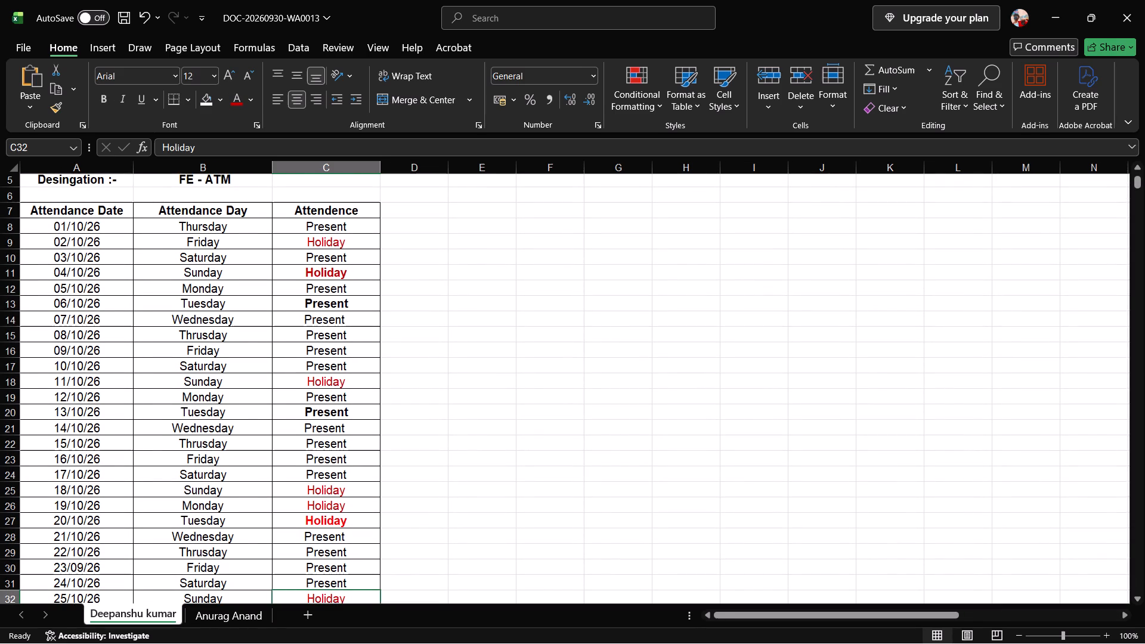
scroll(316, 433, "down", 2)
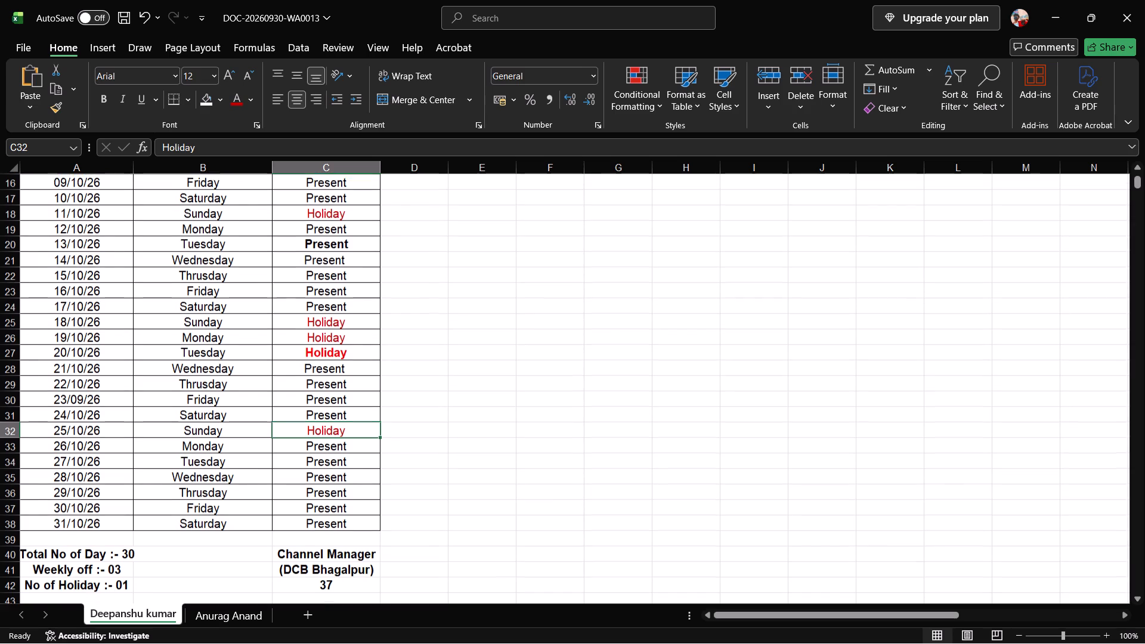
left_click(351, 445)
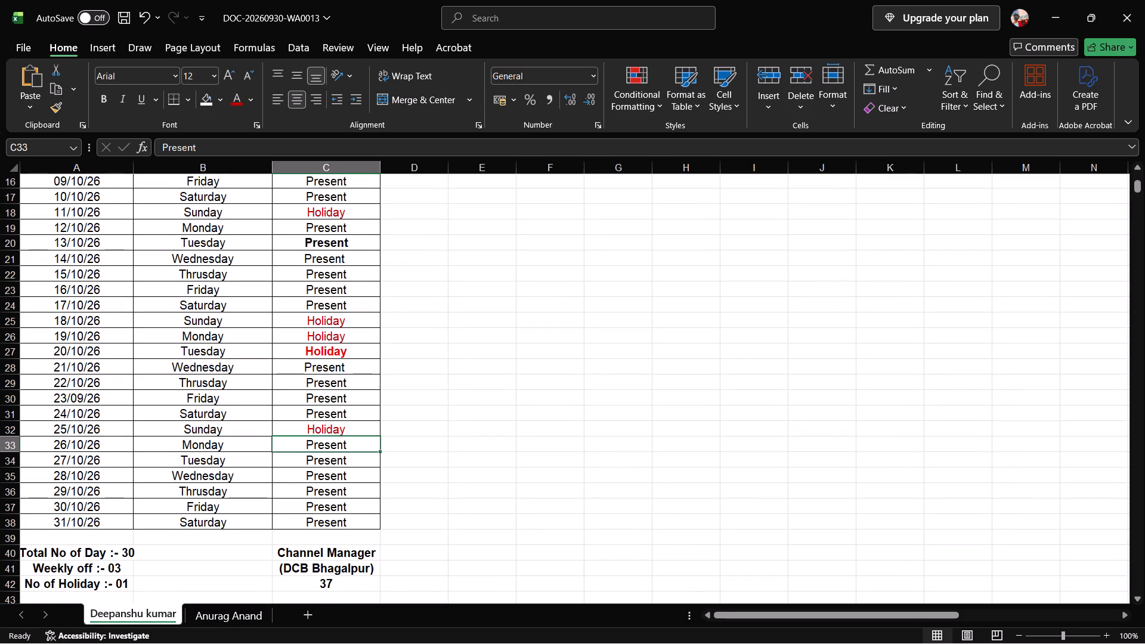
key("BackSpace")
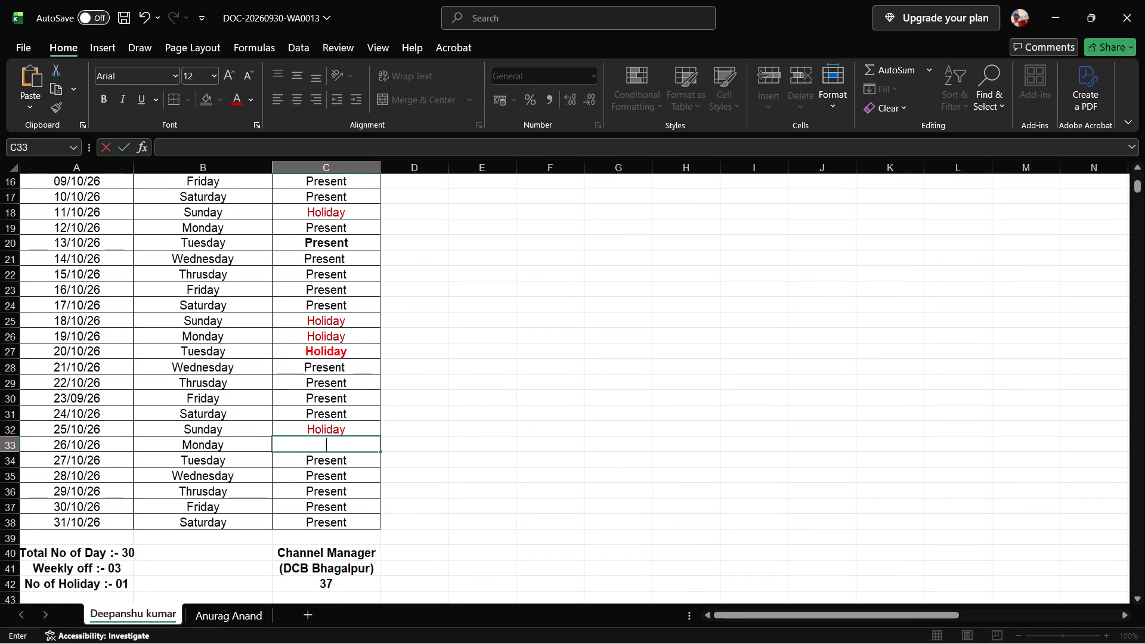
type("C.L")
left_click(478, 438)
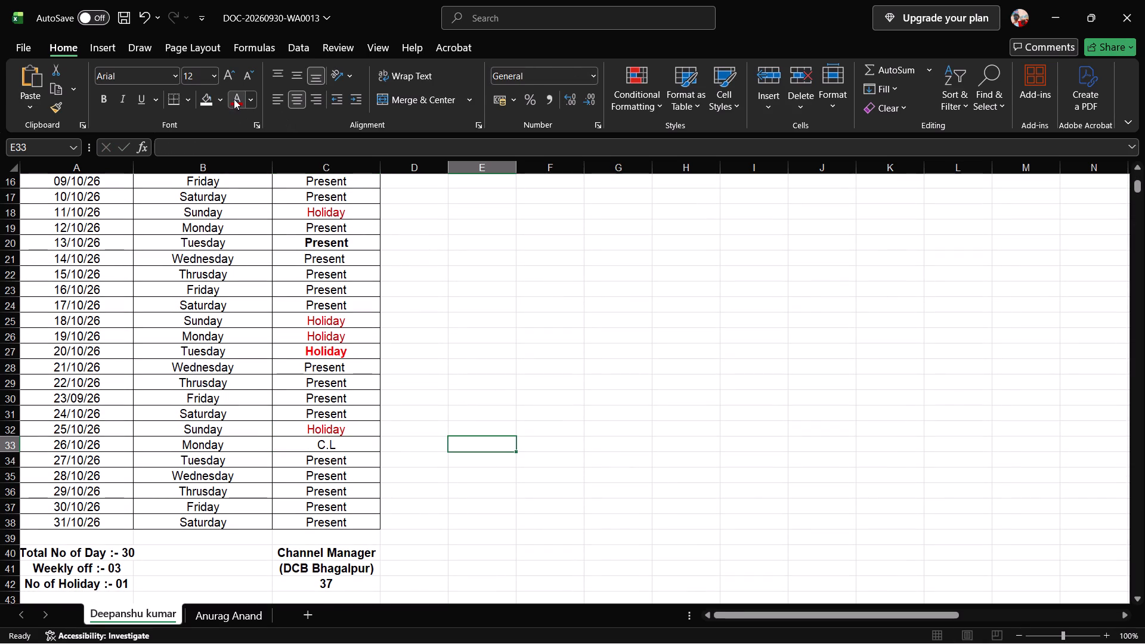
Apply the standard dark red font colour to the C.L entry for 26/10/26.
left_click(234, 99)
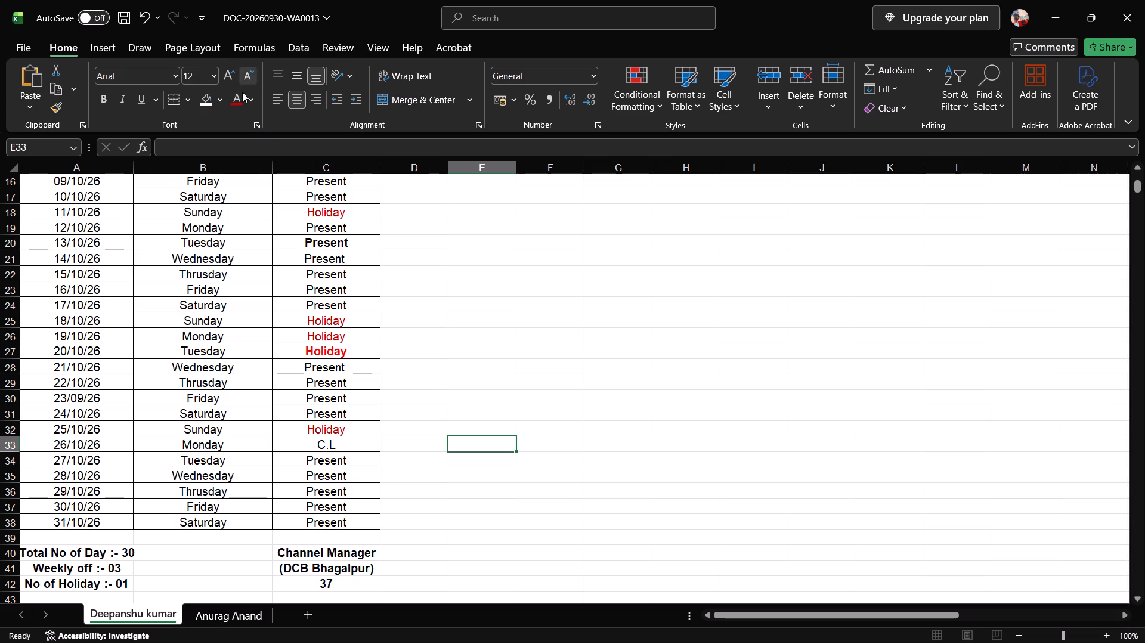
left_click(247, 104)
left_click(232, 336)
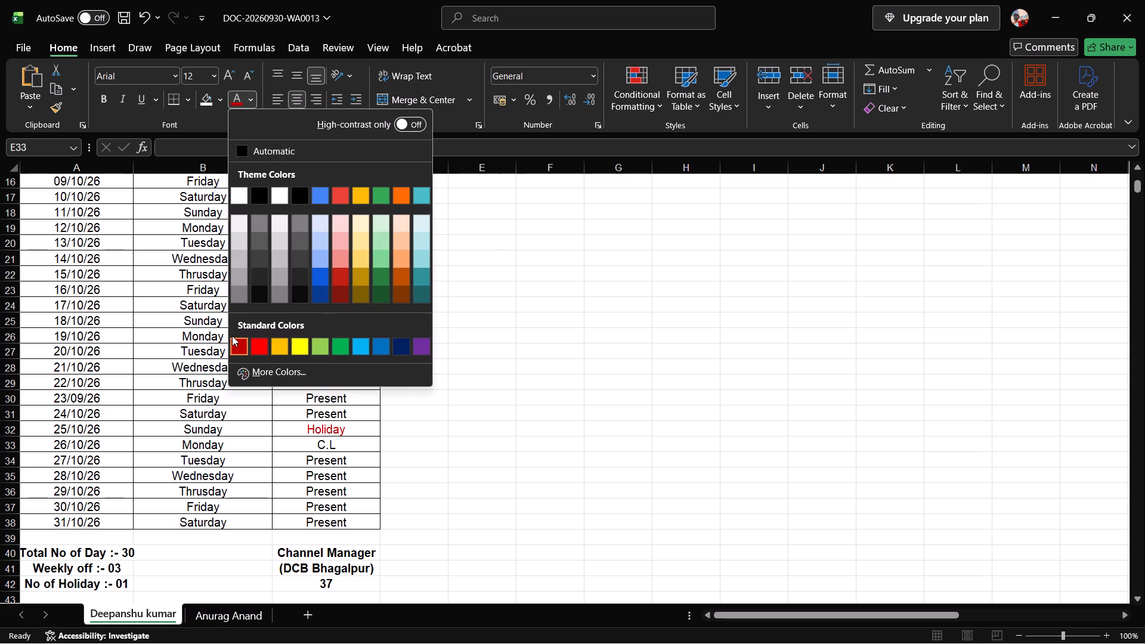
left_click(162, 157)
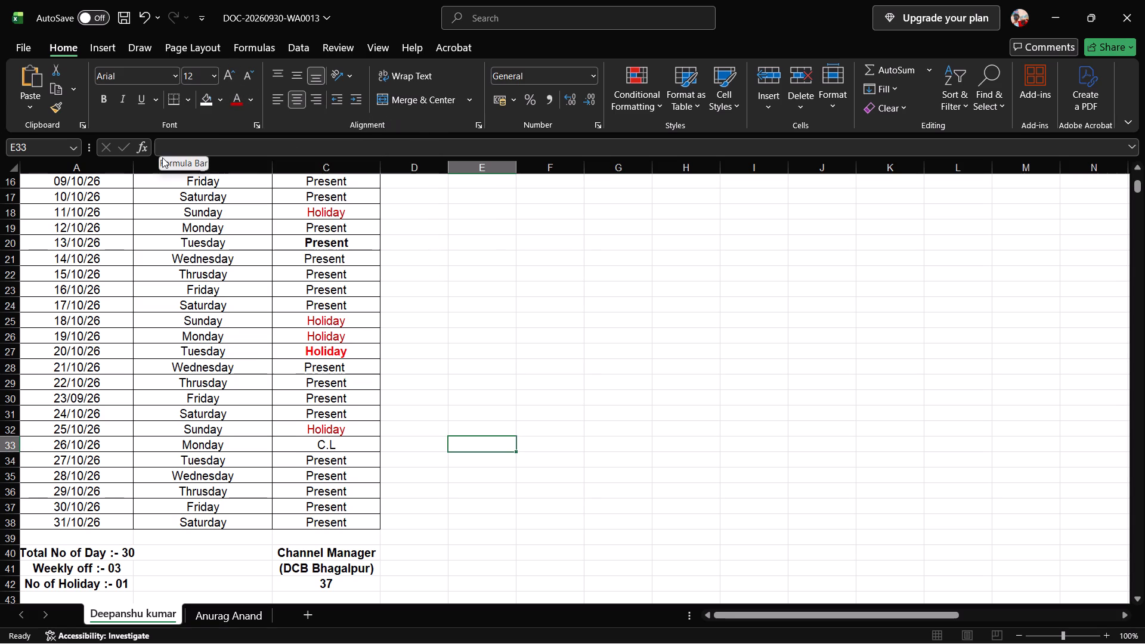
left_click(243, 95)
left_click(246, 97)
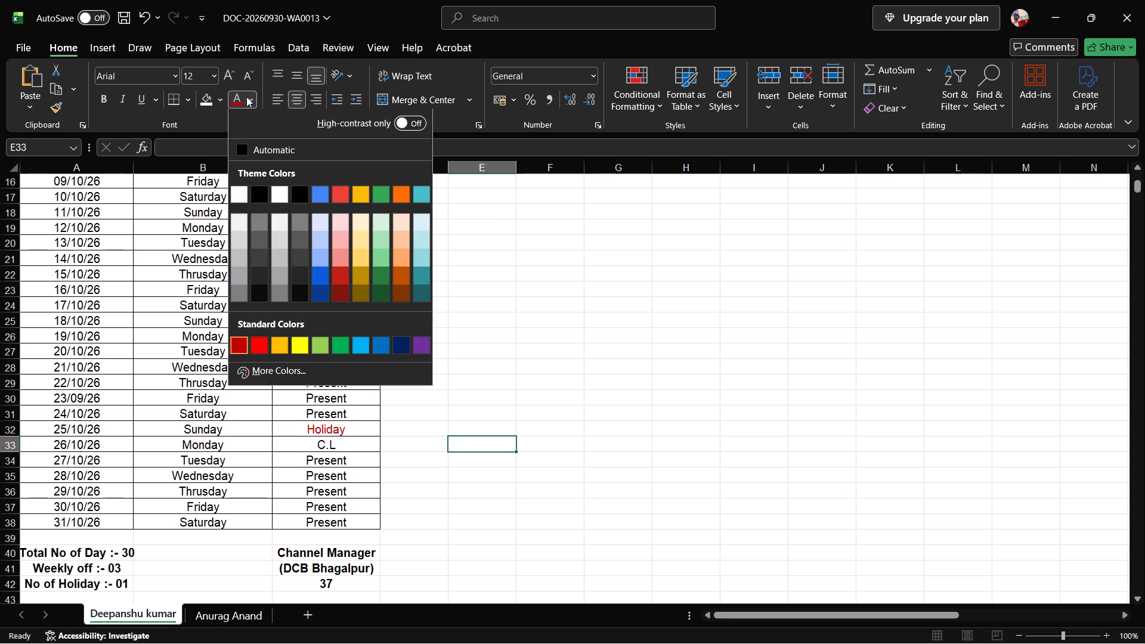
left_click(245, 340)
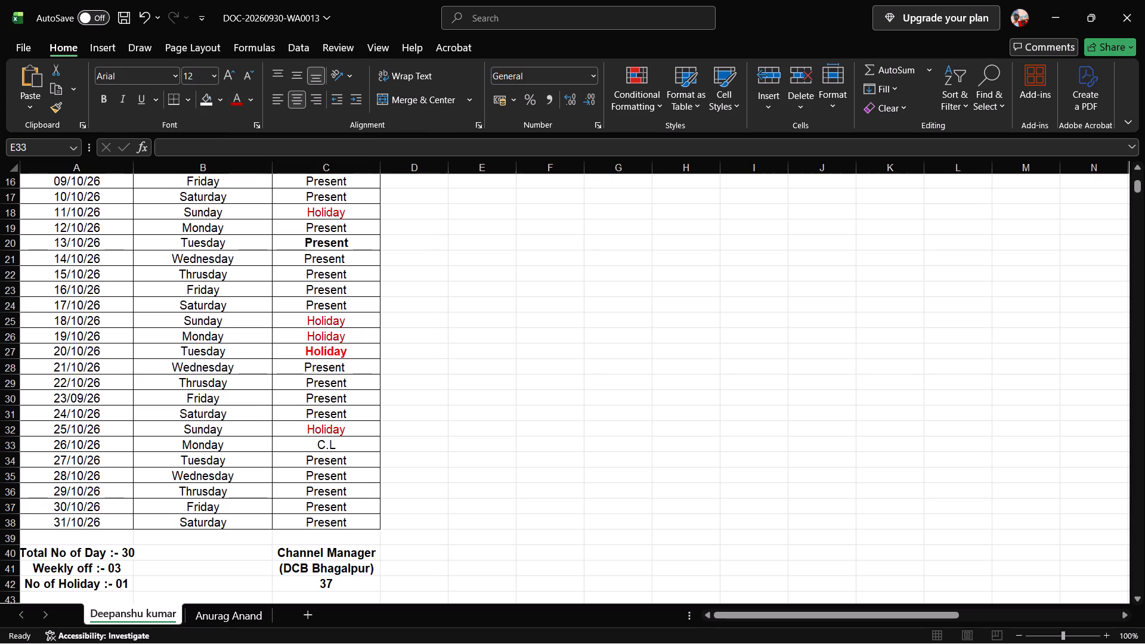
left_click(329, 442)
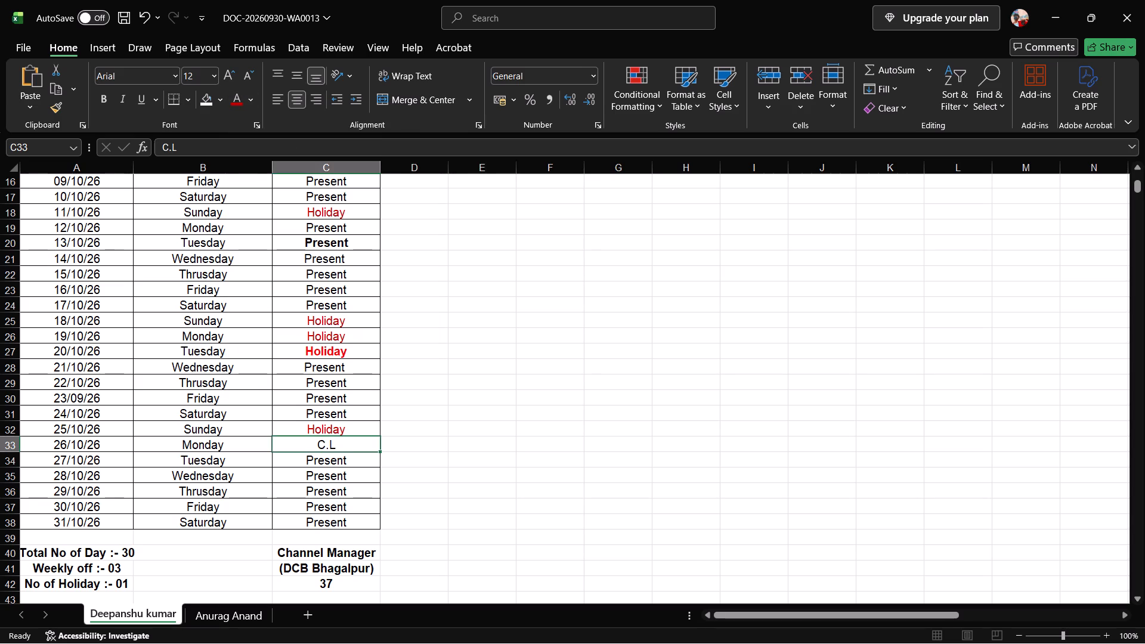
left_click(232, 105)
Set Total No of Day to 31 in the summary below the attendance table.
scroll(252, 566, "down", 1)
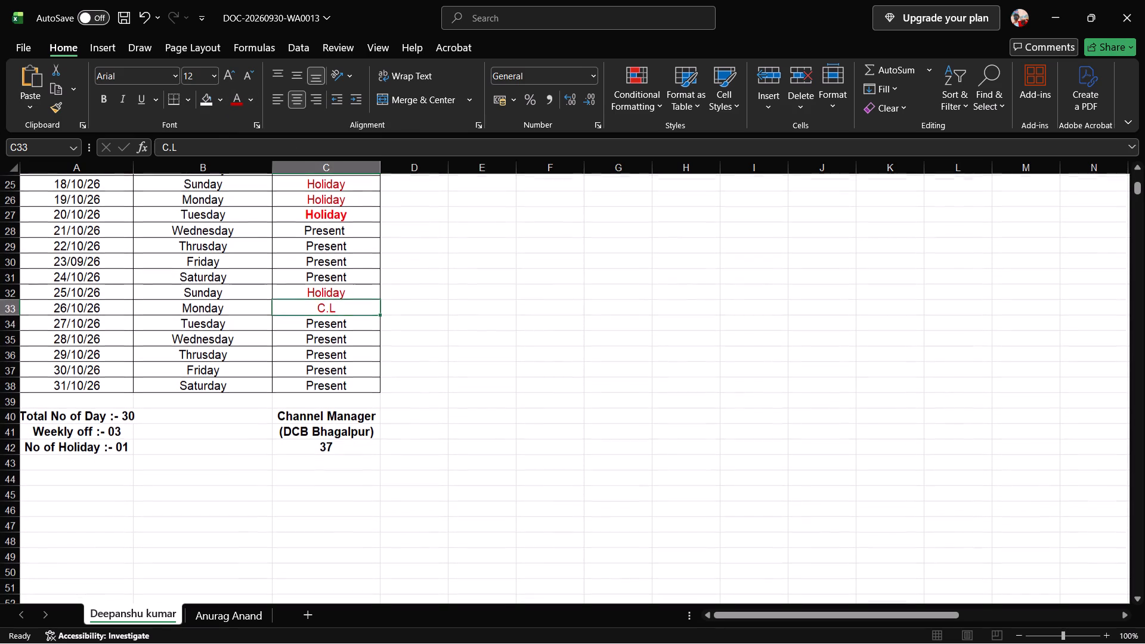
left_click(131, 425)
left_click(130, 413)
left_click(290, 146)
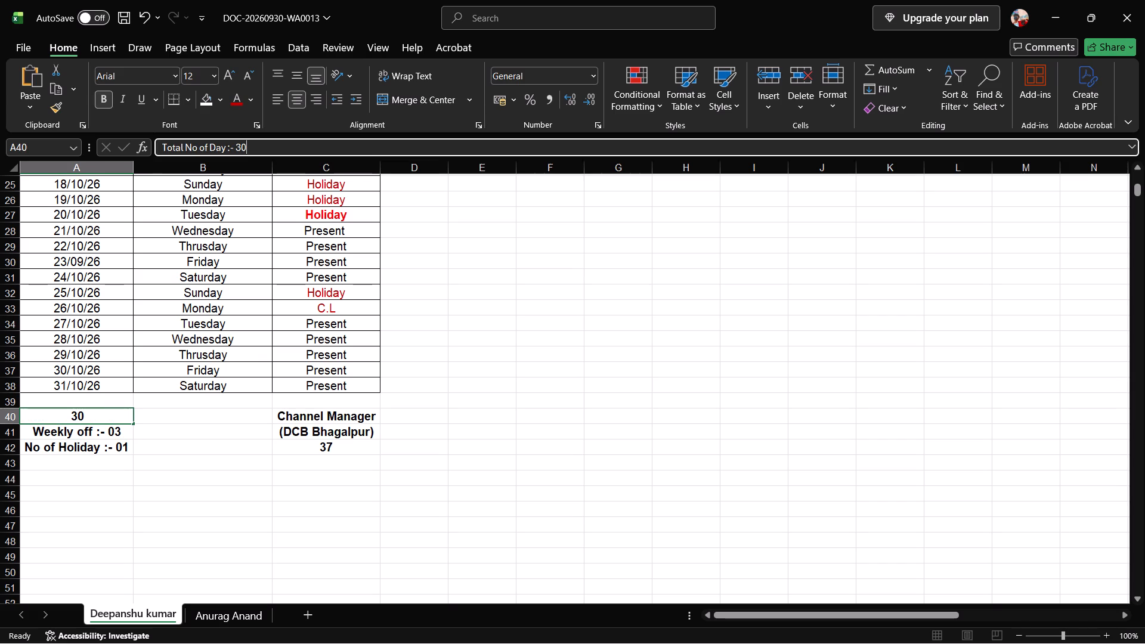
key("BackSpace")
key("1")
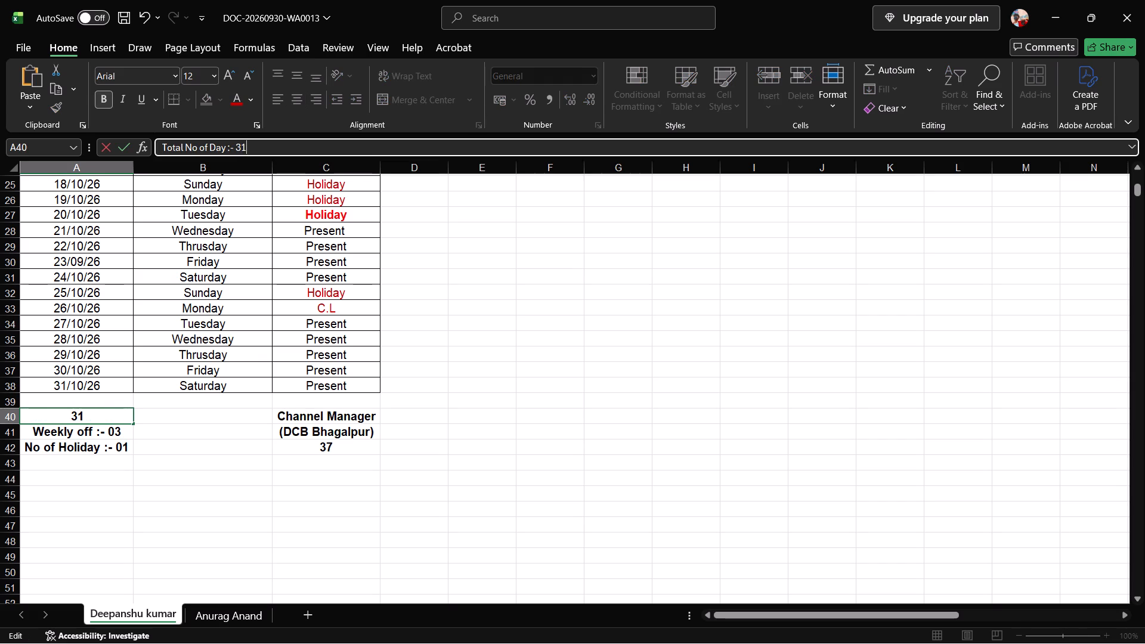
left_click(104, 450)
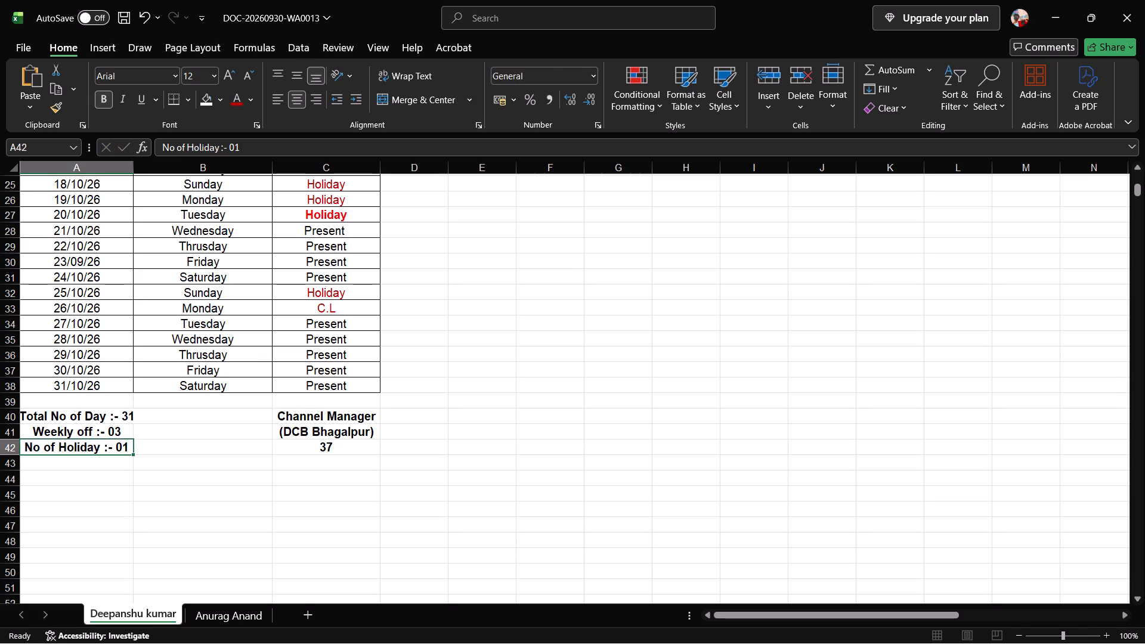
Count the days marked Holiday in the attendance column and set No of Holiday to 07 in the summary.
scroll(298, 389, "up", 5)
left_click_drag(359, 309, 352, 326)
left_click(352, 326)
left_click(358, 351)
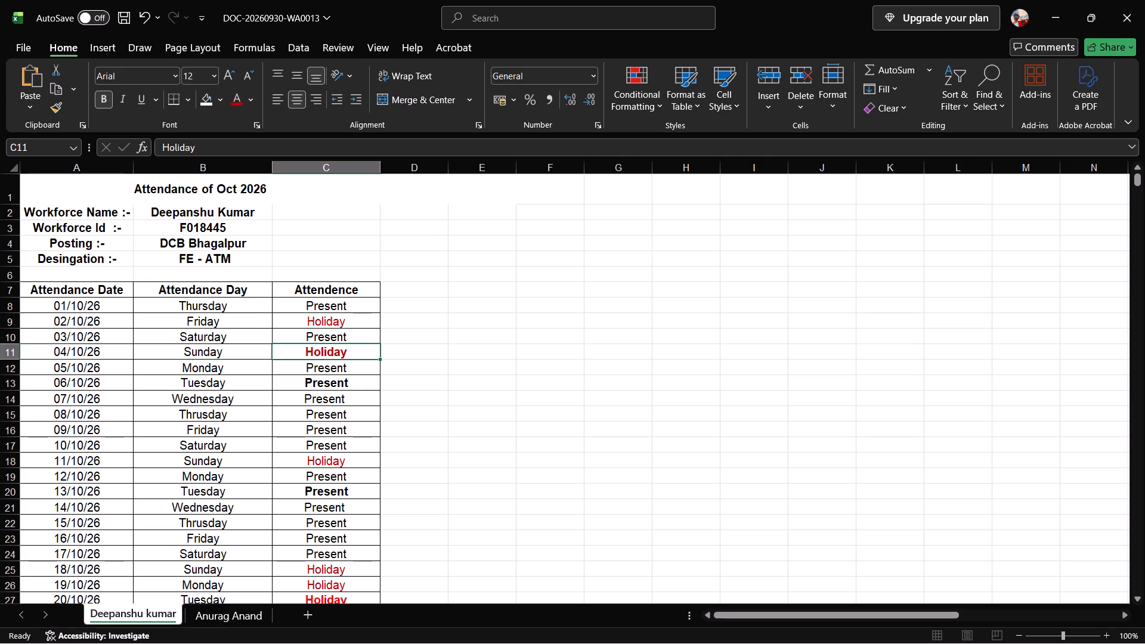
left_click(341, 461)
scroll(341, 461, "down", 2)
left_click(359, 417)
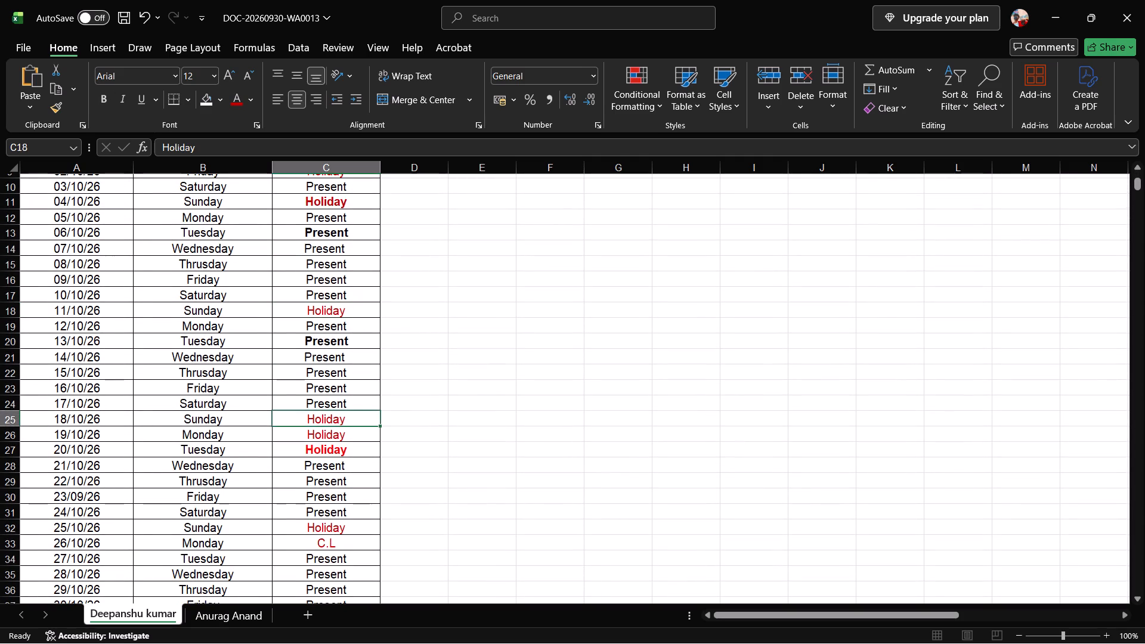
left_click(361, 438)
left_click(364, 447)
scroll(364, 447, "down", 1)
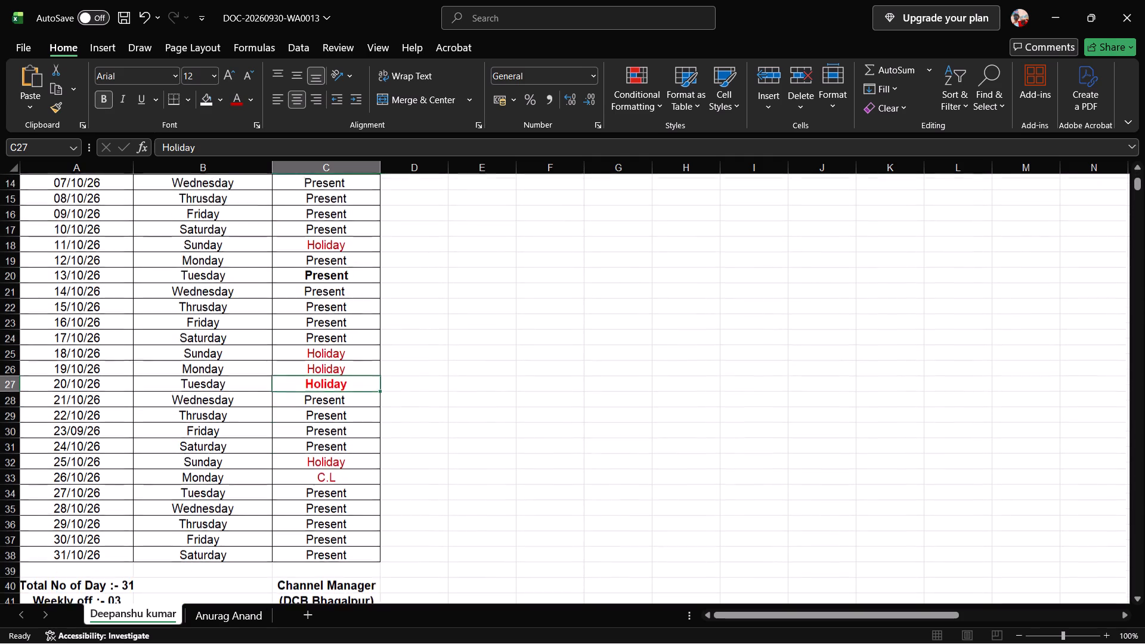
left_click(363, 430)
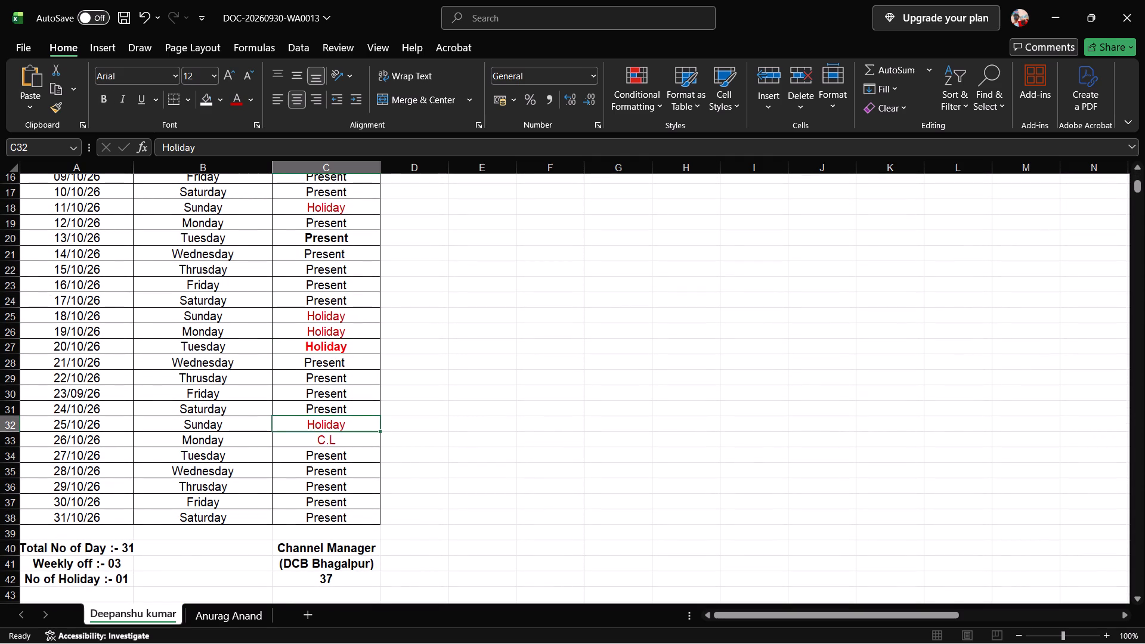
left_click(133, 582)
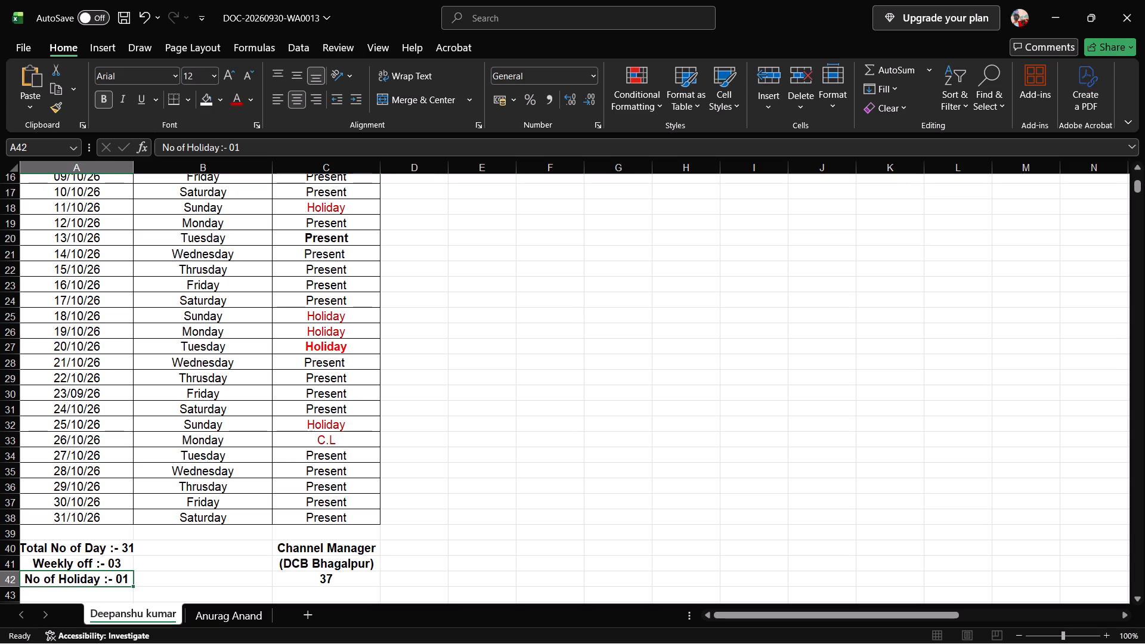
left_click(273, 153)
key("BackSpace")
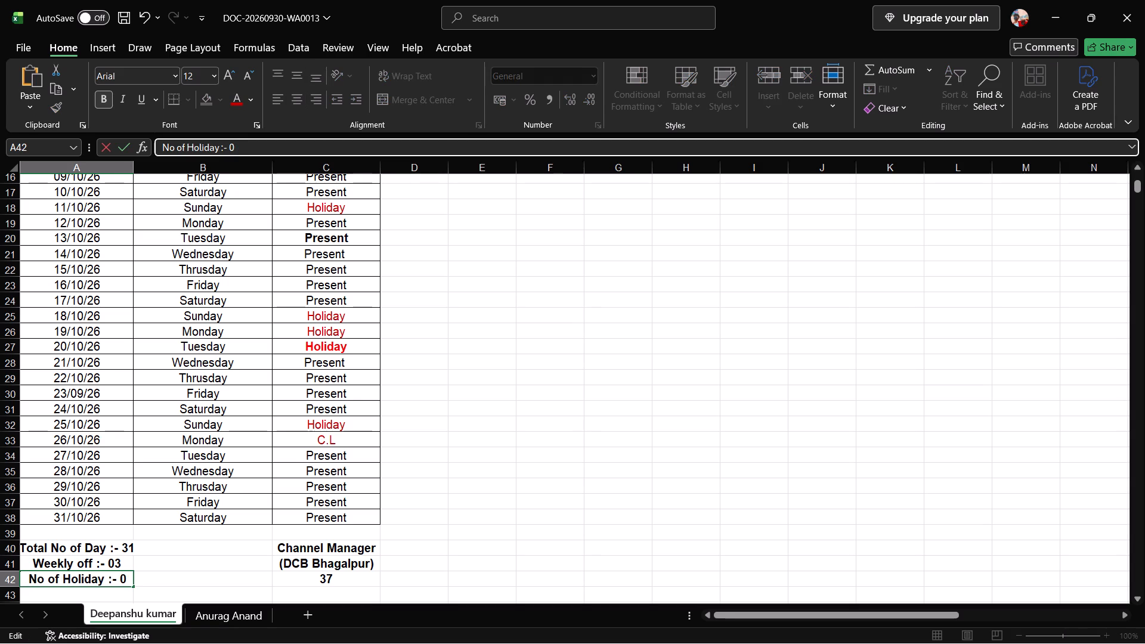
key("7")
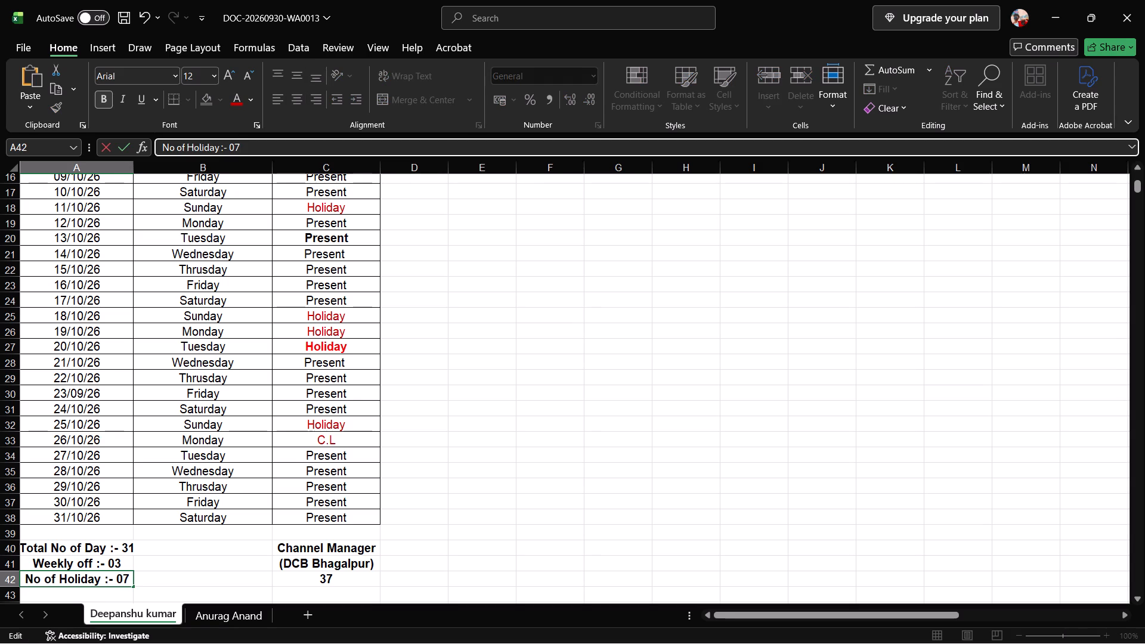
left_click(102, 563)
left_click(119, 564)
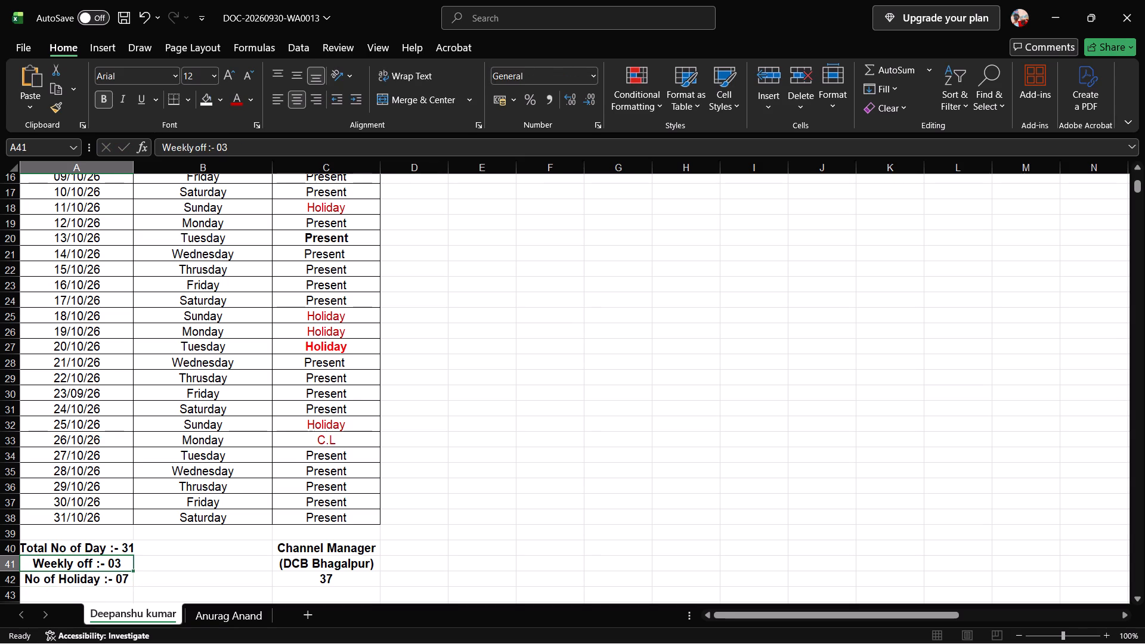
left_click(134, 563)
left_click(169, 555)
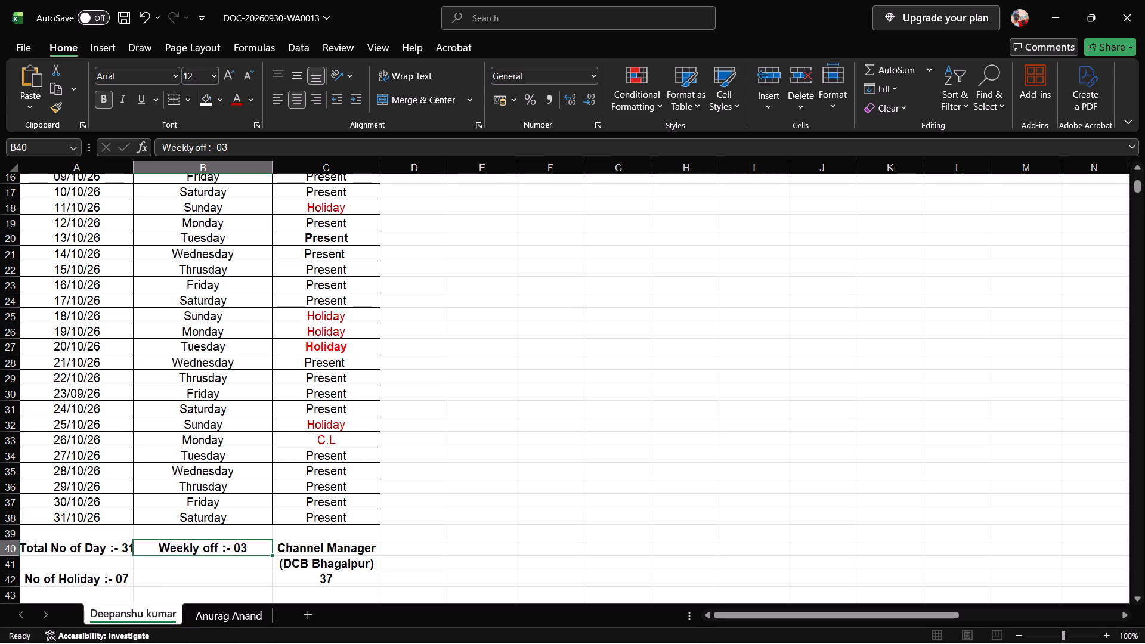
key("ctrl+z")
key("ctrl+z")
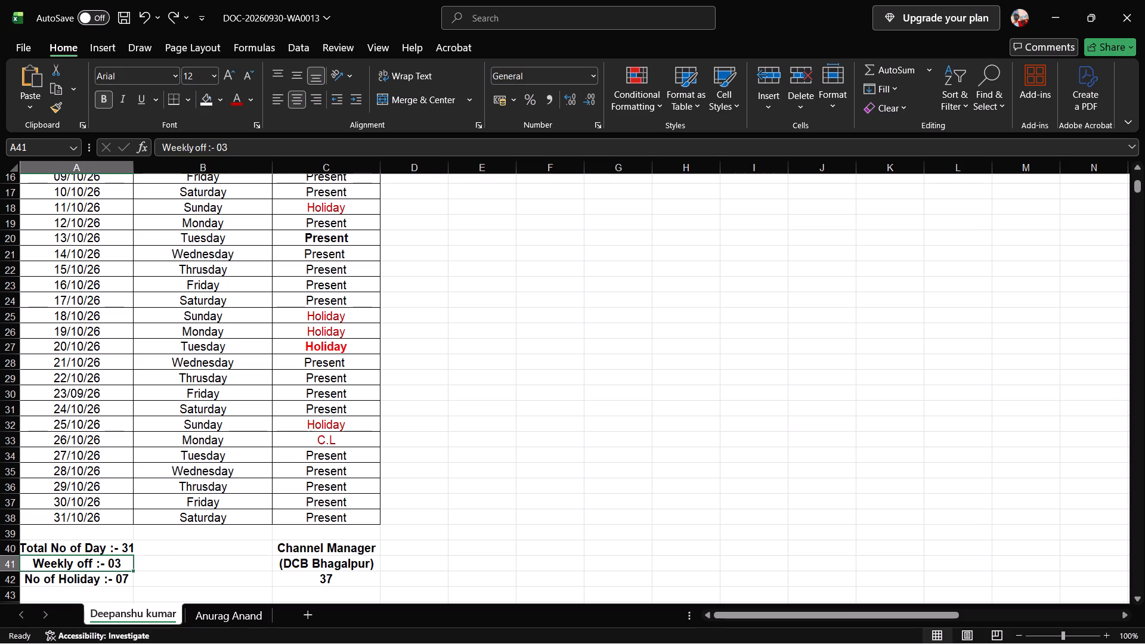
Go through the Sundays in the attendance day column and set Weekly off to 07 in the summary.
left_click(169, 555)
left_click(111, 560)
scroll(128, 470, "up", 2)
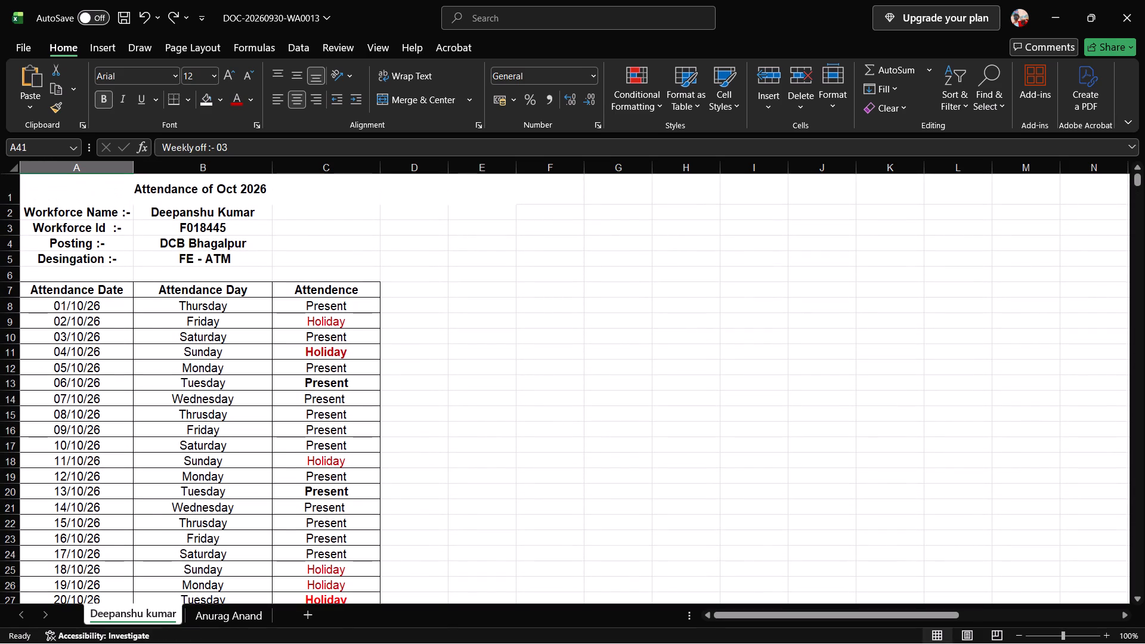
left_click(220, 350)
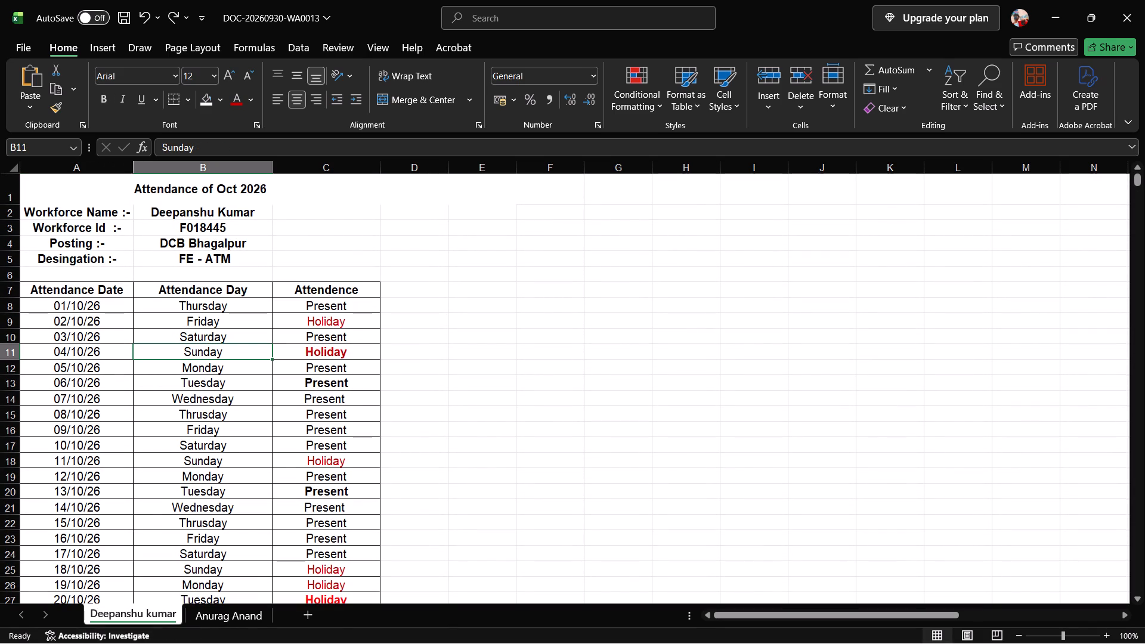
left_click(209, 466)
scroll(209, 466, "down", 1)
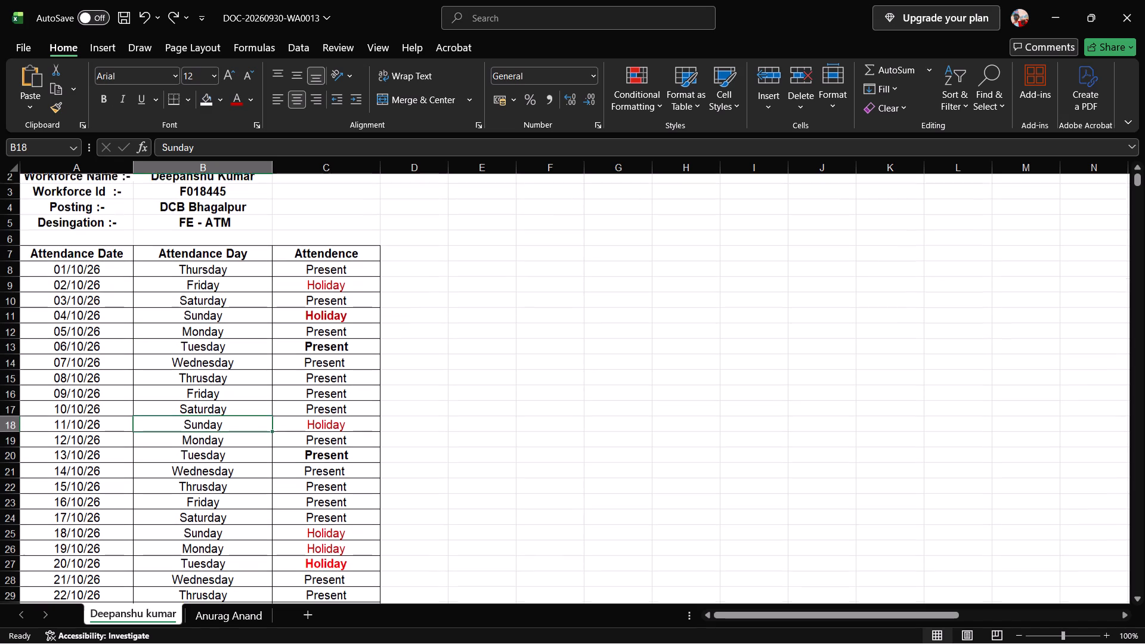
scroll(209, 466, "down", 3)
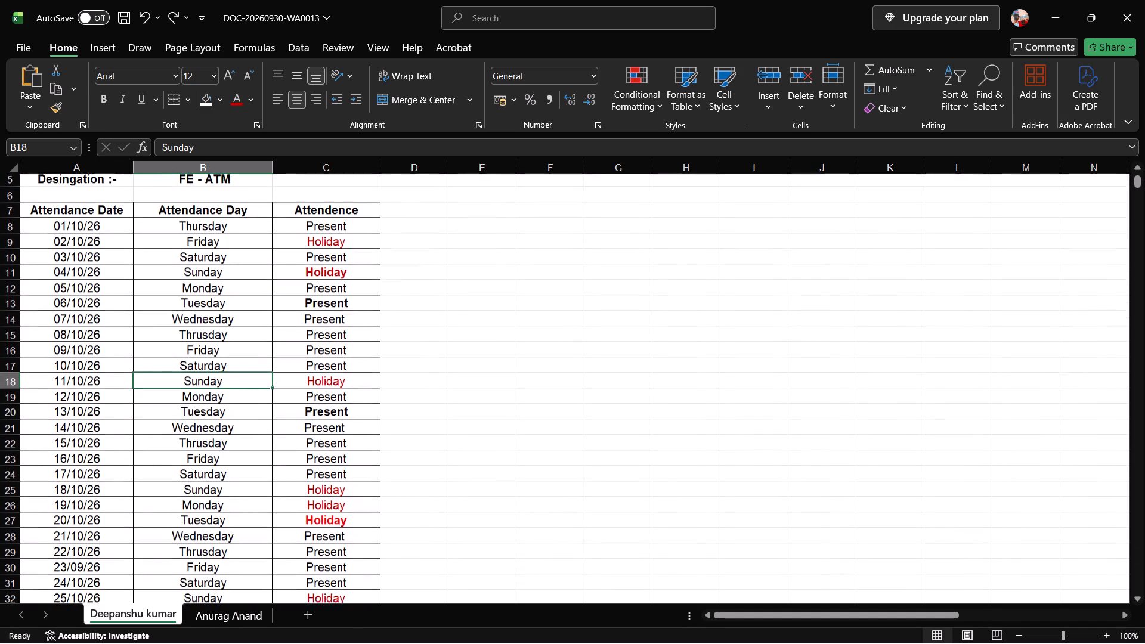
left_click(212, 485)
scroll(212, 485, "down", 1)
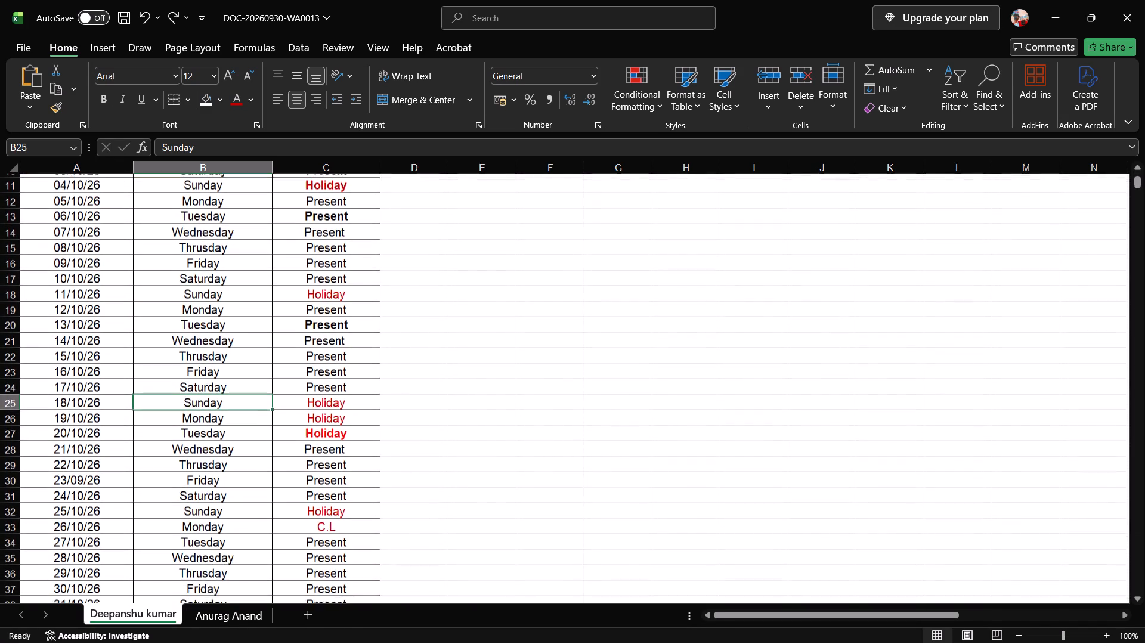
scroll(212, 485, "down", 1)
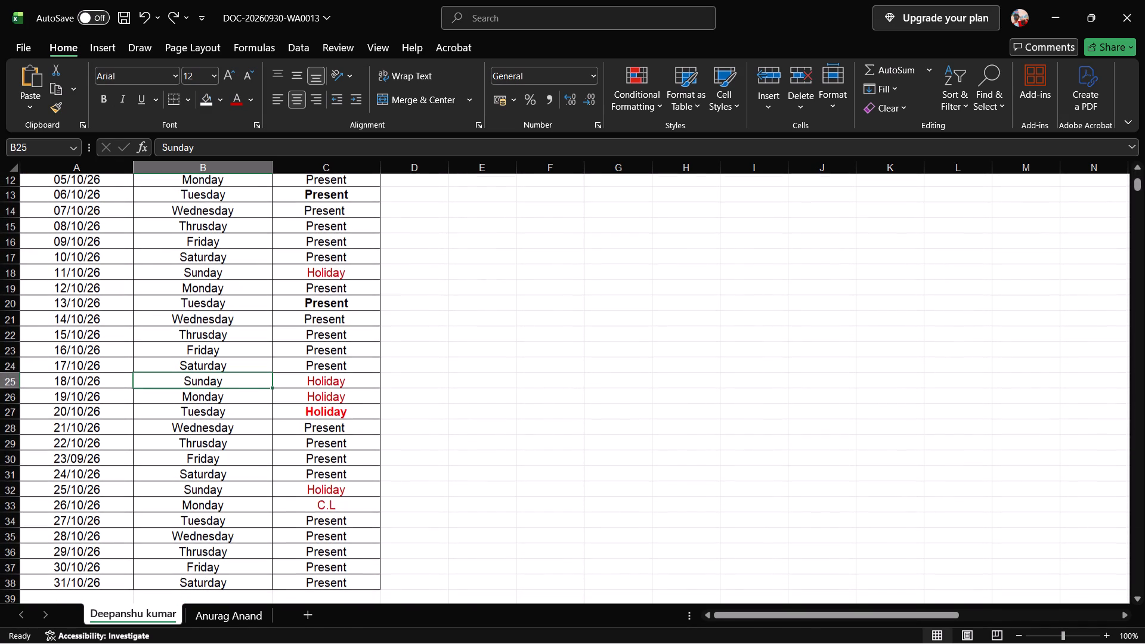
left_click(216, 491)
scroll(216, 491, "down", 2)
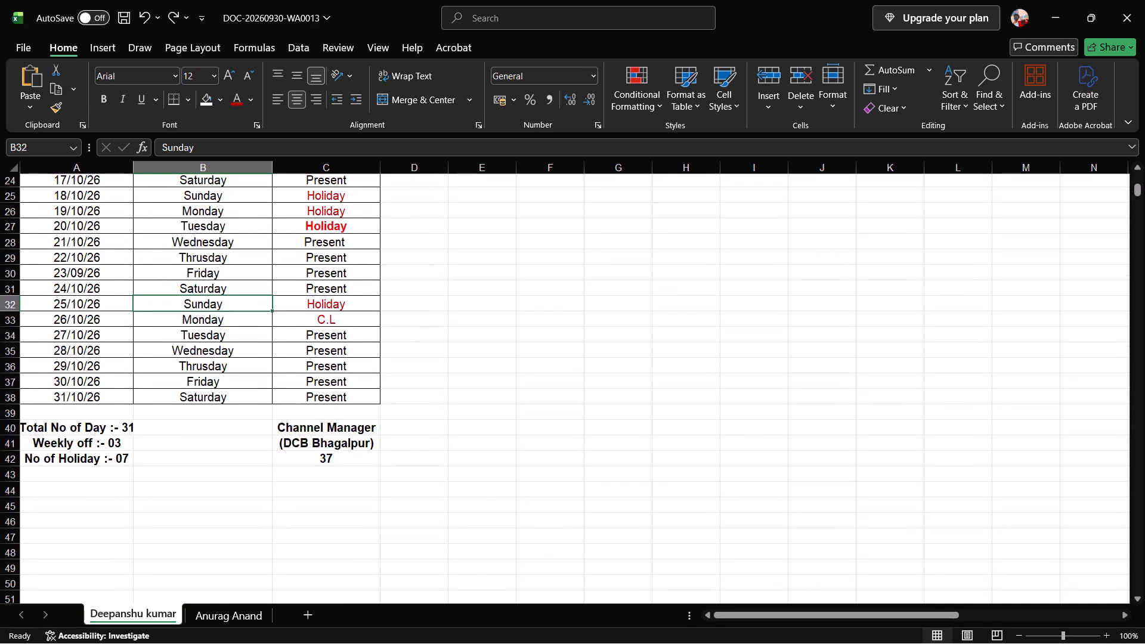
left_click(123, 442)
left_click(270, 145)
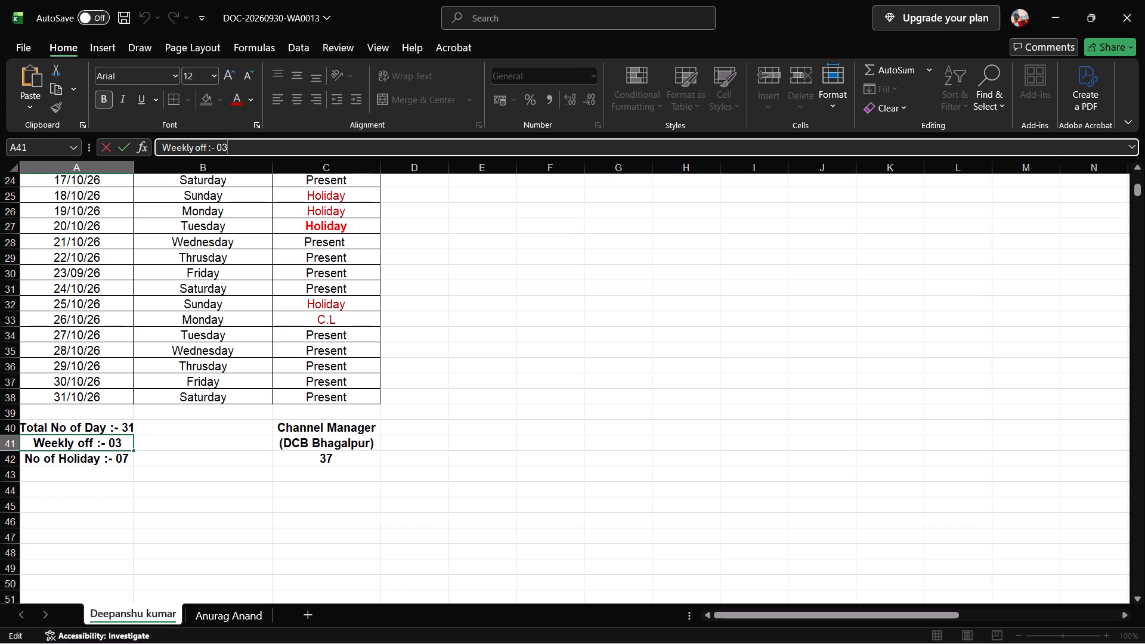
key("BackSpace")
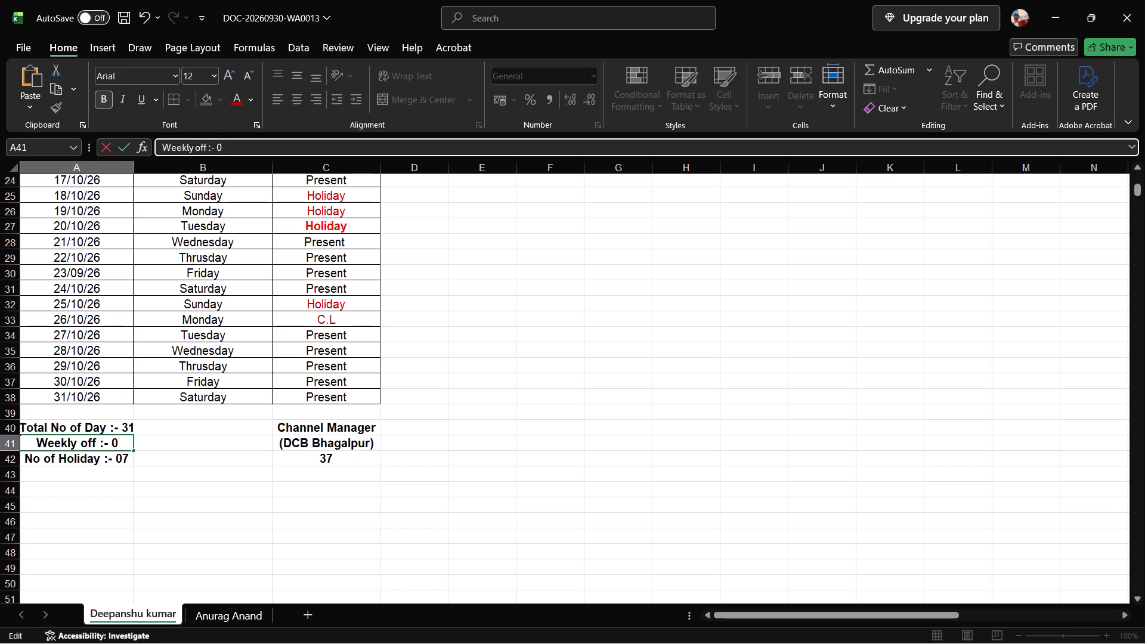
key("7")
left_click(115, 476)
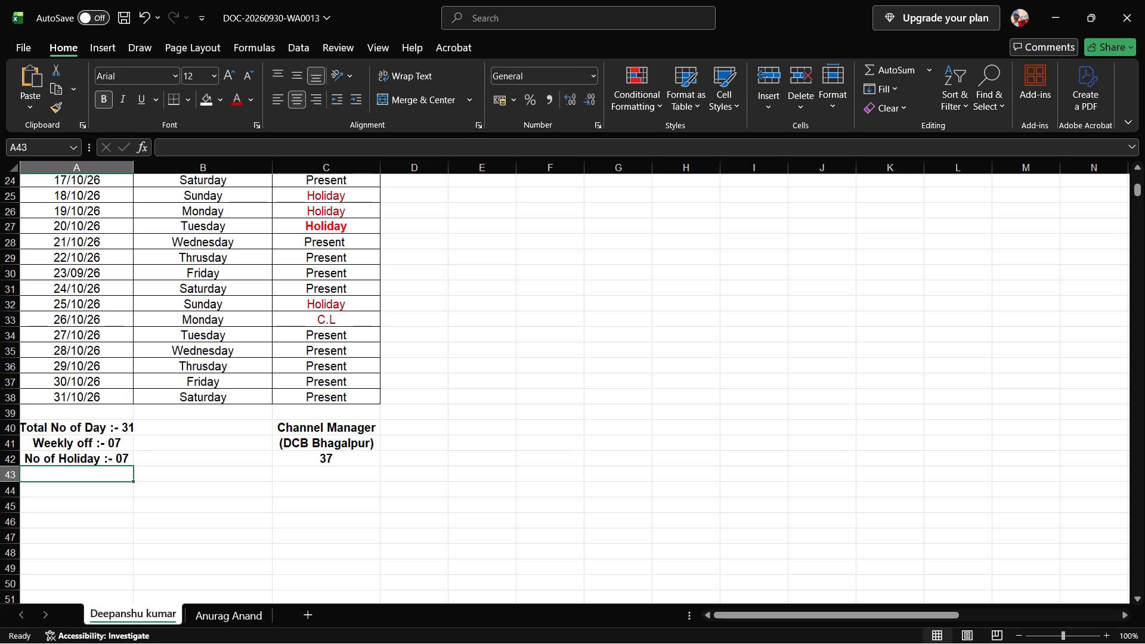
Check the summary lines on the other employee's attendance sheet, then return to the summary on this sheet.
left_click(125, 462)
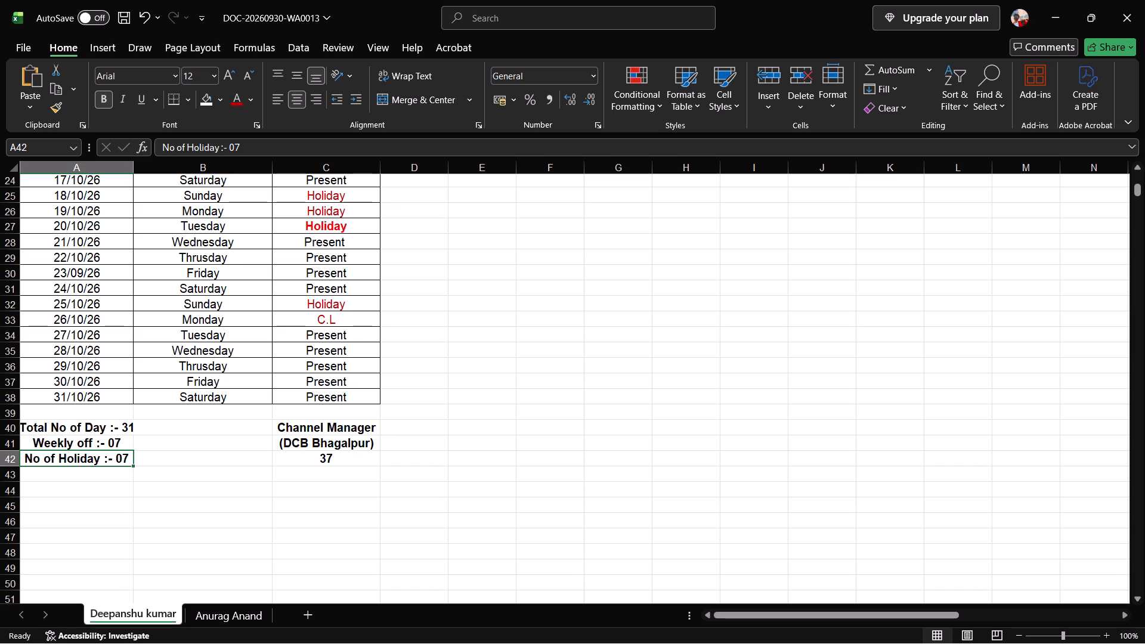
left_click(226, 615)
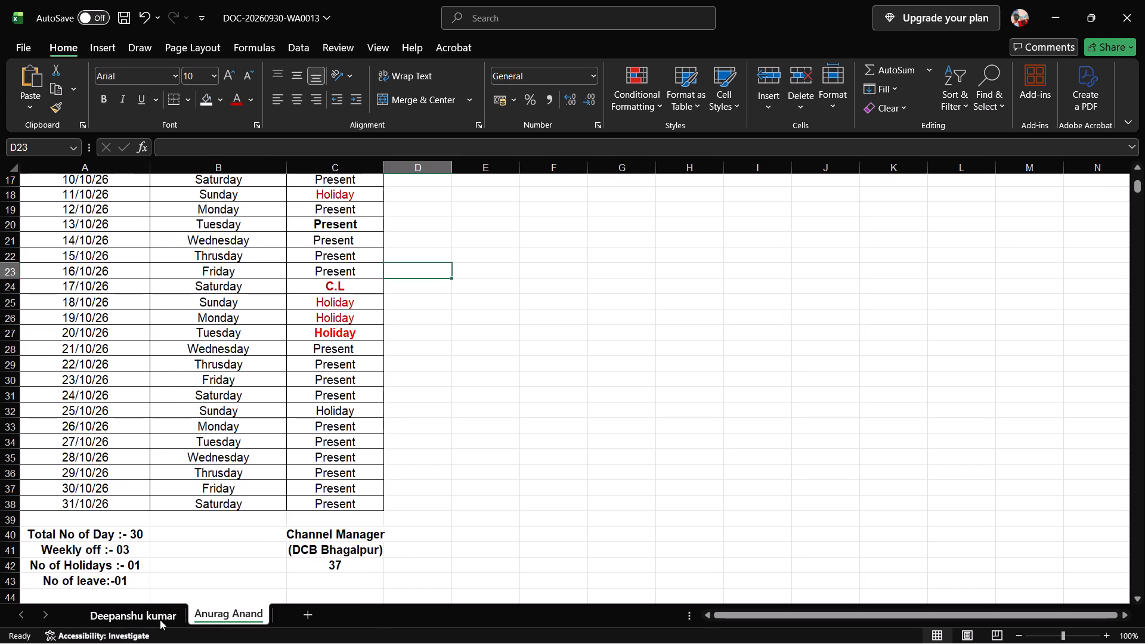
left_click(160, 620)
scroll(160, 620, "down", 3)
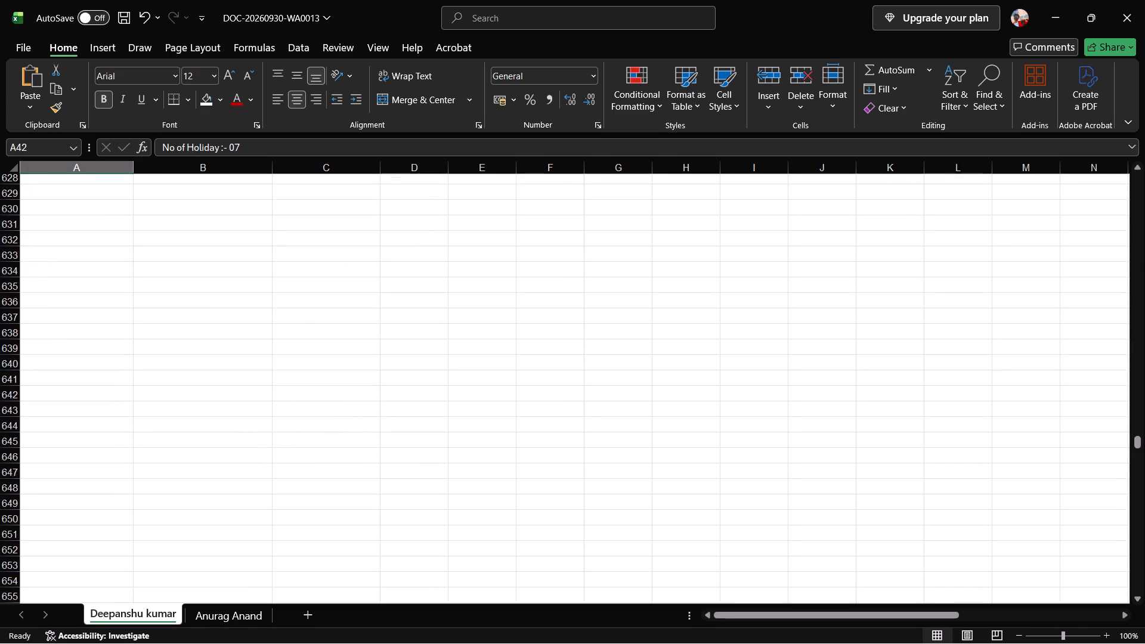
scroll(120, 357, "up", 20)
scroll(120, 357, "up", 4)
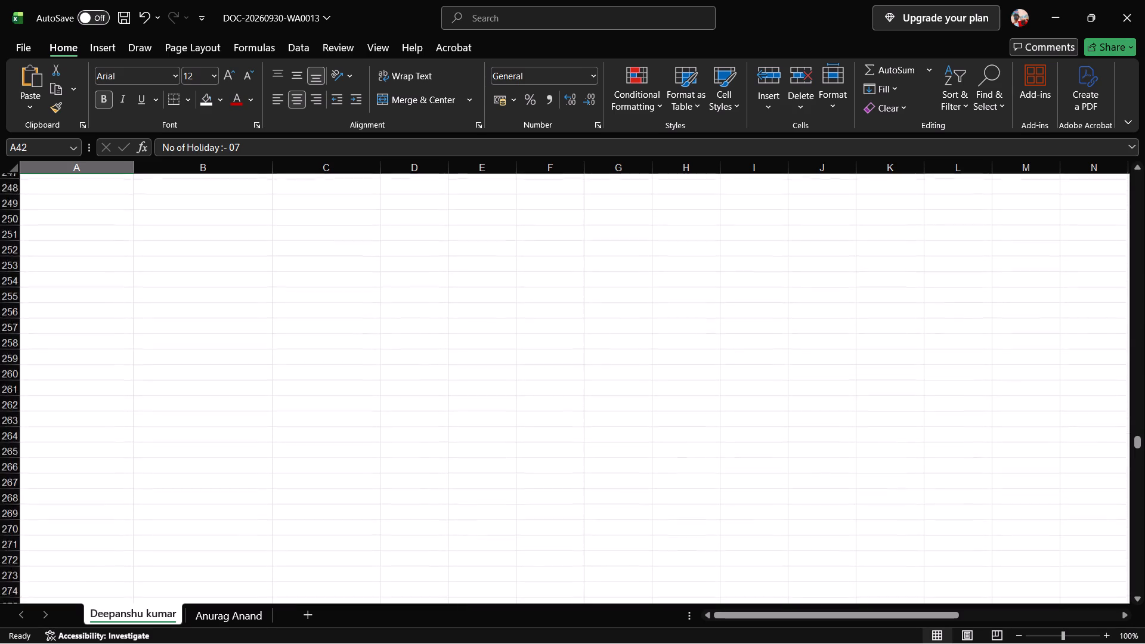
scroll(120, 357, "up", 8)
scroll(120, 357, "down", 5)
scroll(120, 357, "up", 1)
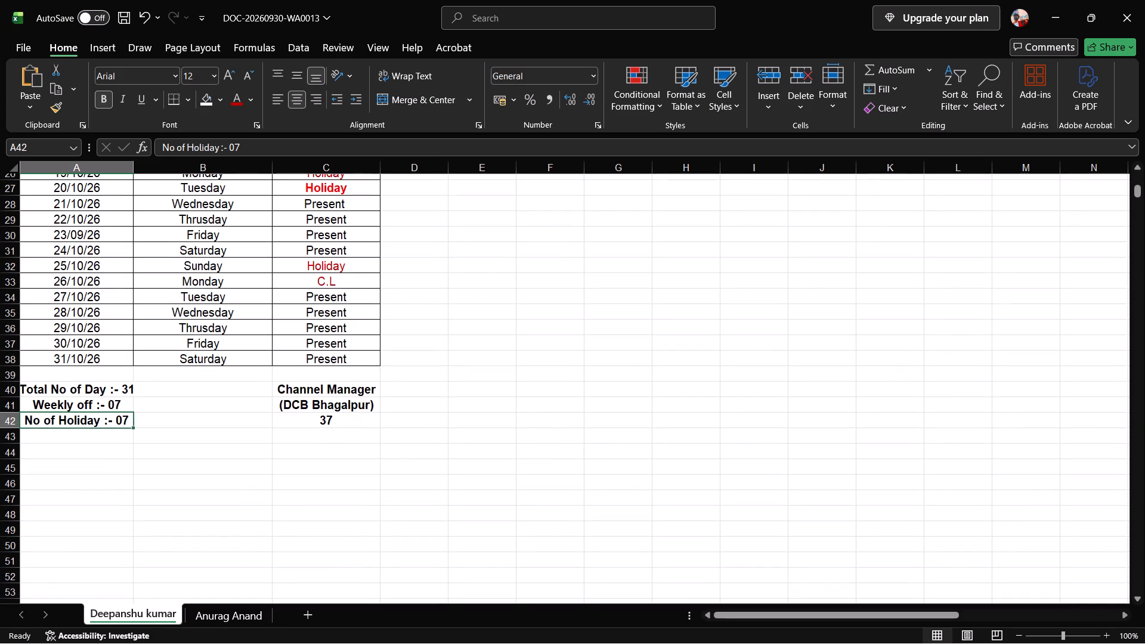
Add the line "No Of Leave:-1" in cell A43, below No of Holiday in the summary.
left_click(107, 442)
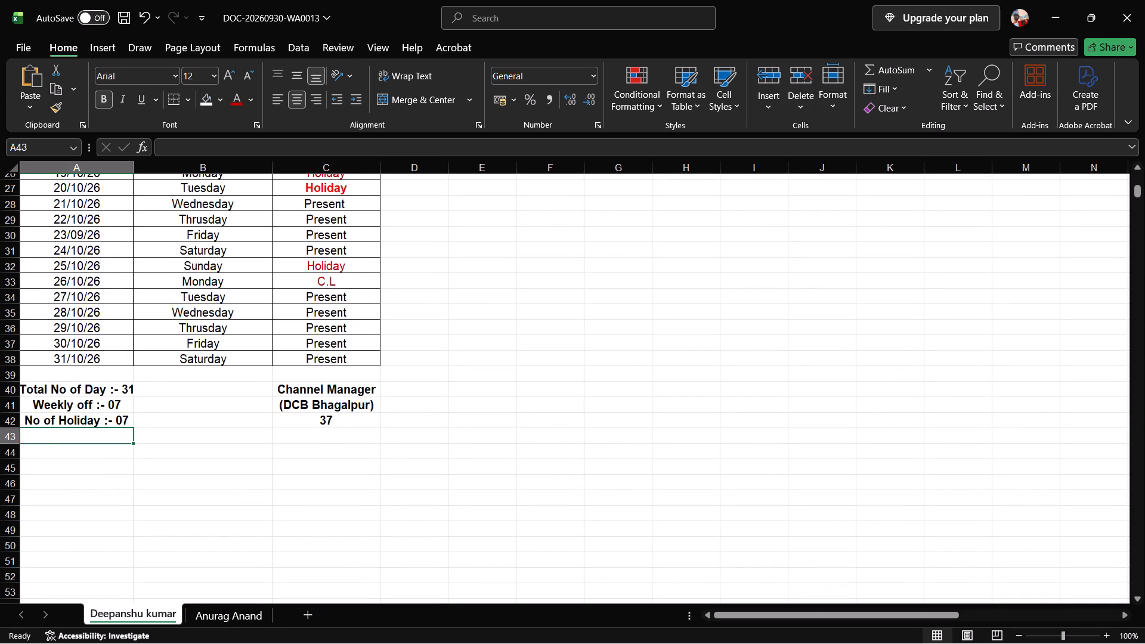
type("NO")
key("space")
type("OD")
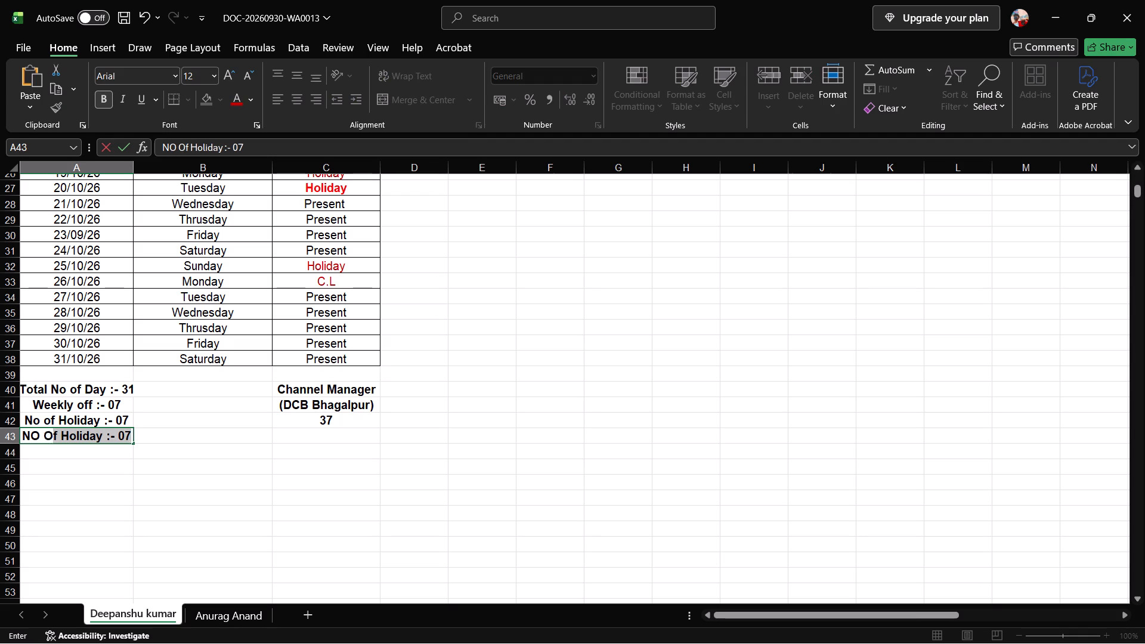
key("space")
key("BackSpace")
key("BackSpace")
key("BackSpace")
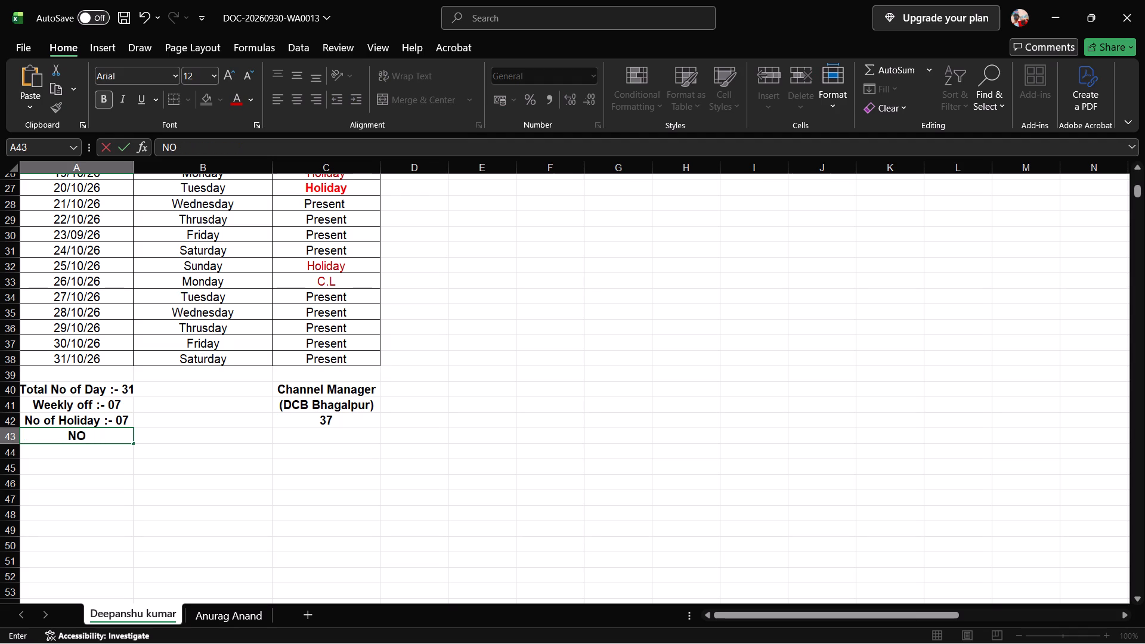
type("of")
key("BackSpace")
key("BackSpace")
key("BackSpace")
key("BackSpace")
key("o")
key("space")
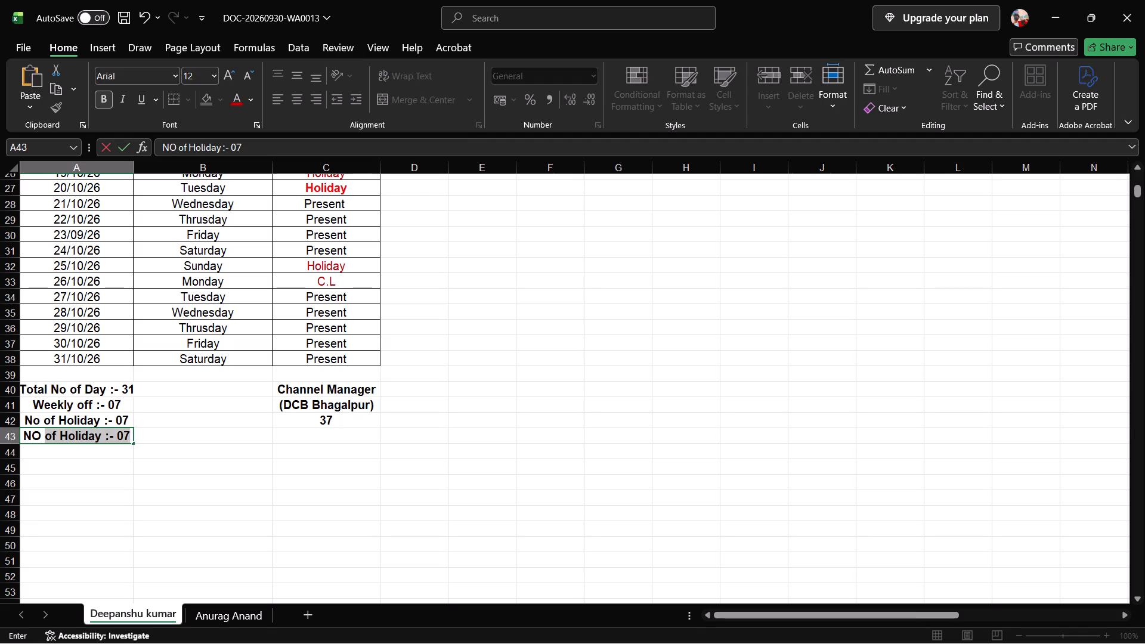
key("BackSpace")
key("BackSpace")
key("BackSpace")
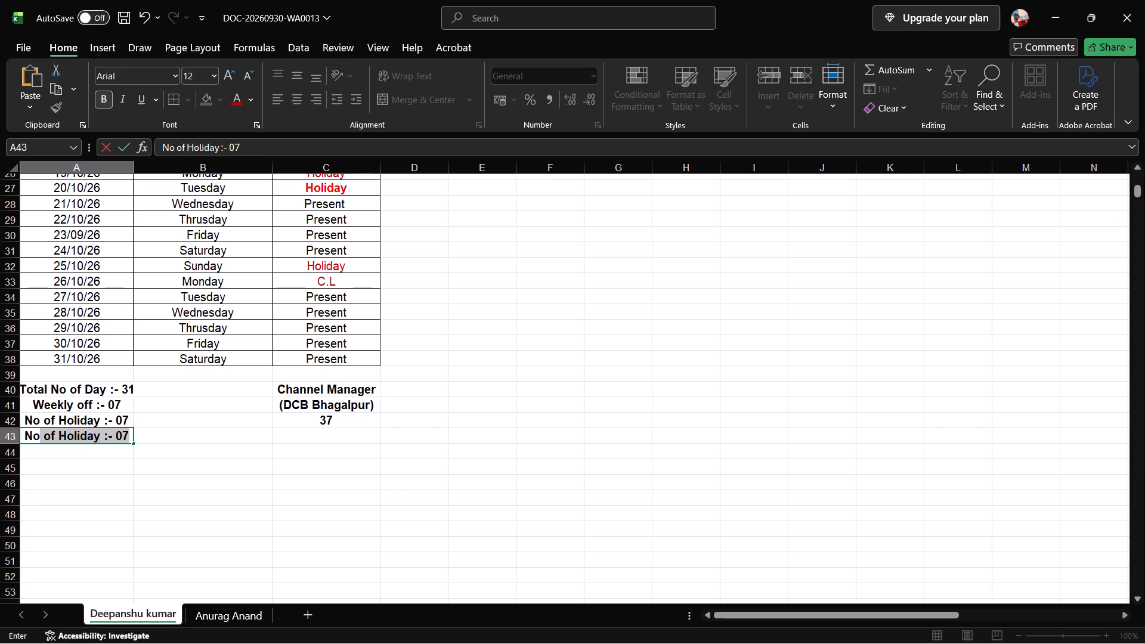
key("o")
key("d")
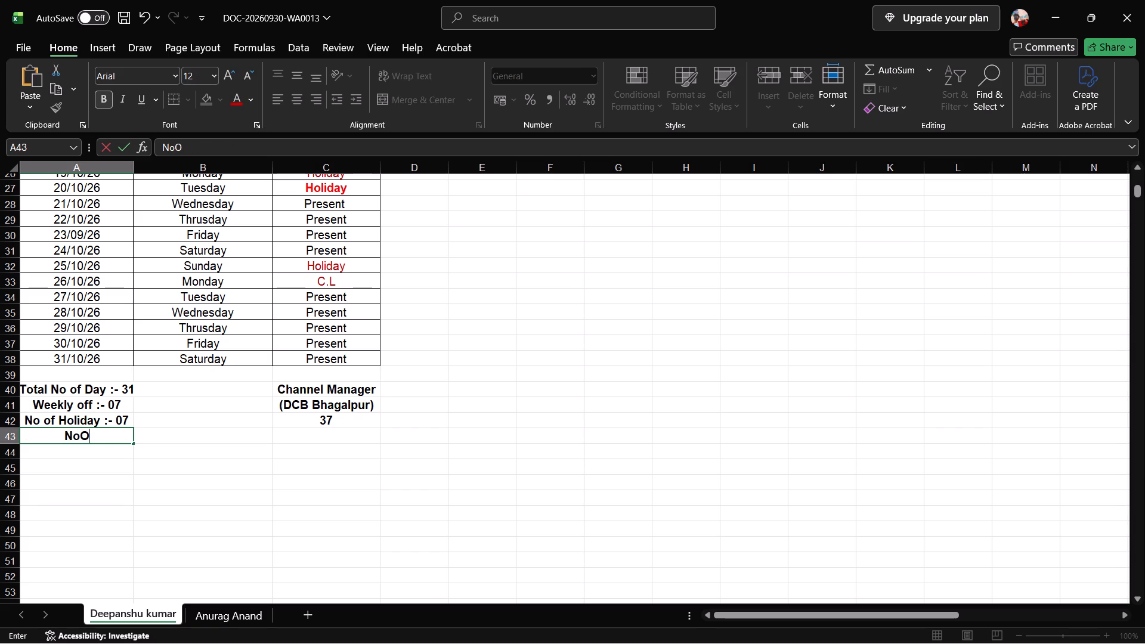
key("BackSpace")
key("BackSpace")
key("space")
key("o")
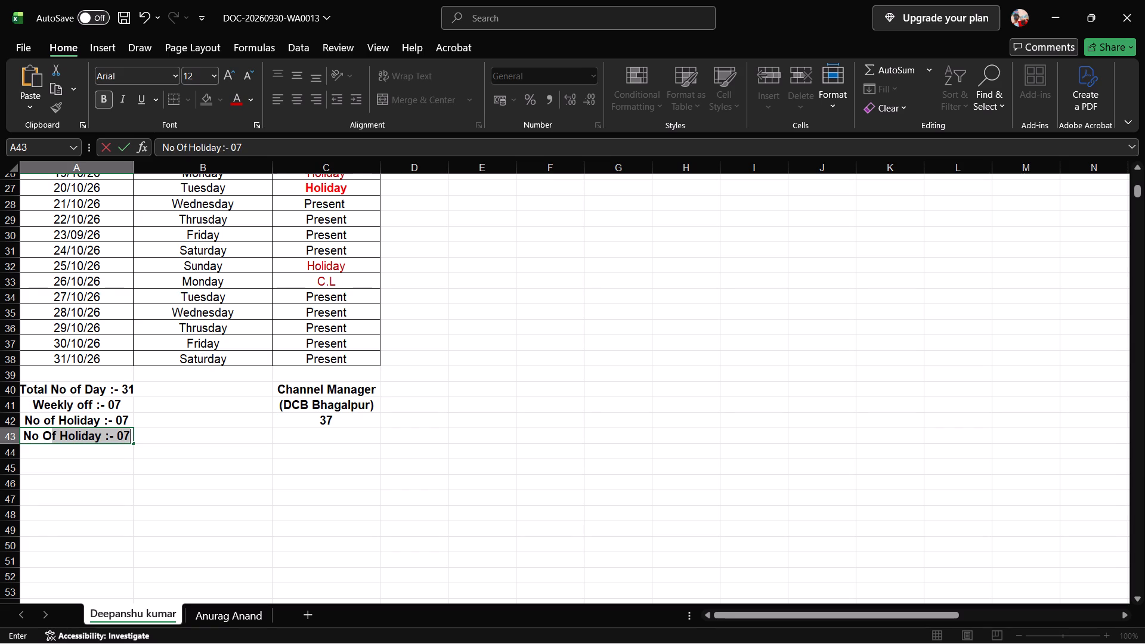
type("f")
key("space")
type("eave")
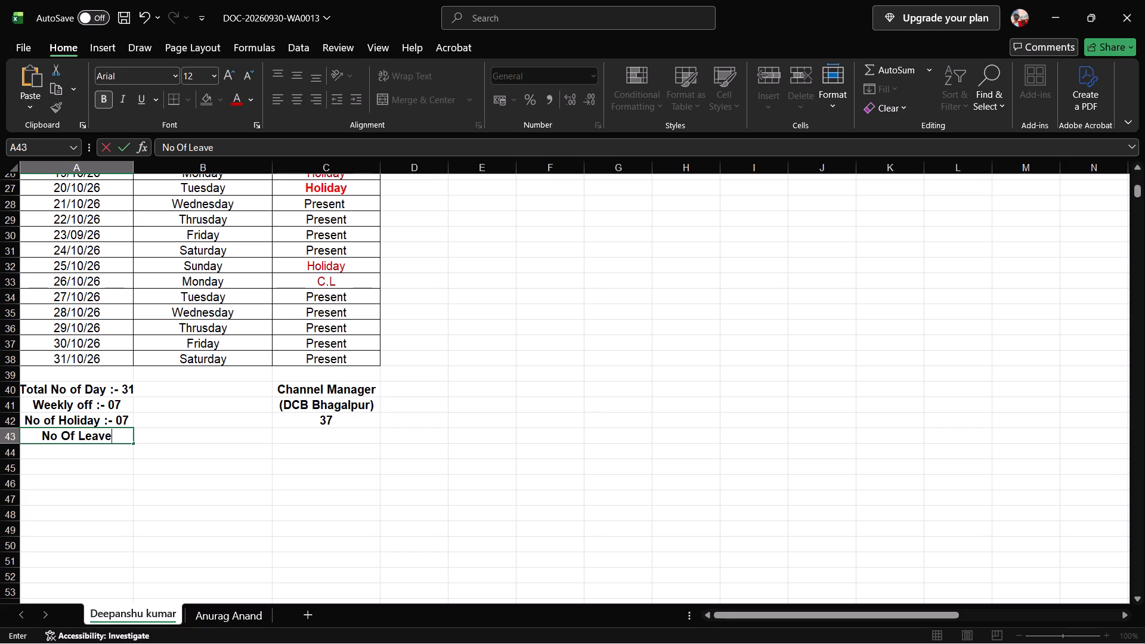
key("shift+colon")
key("minus")
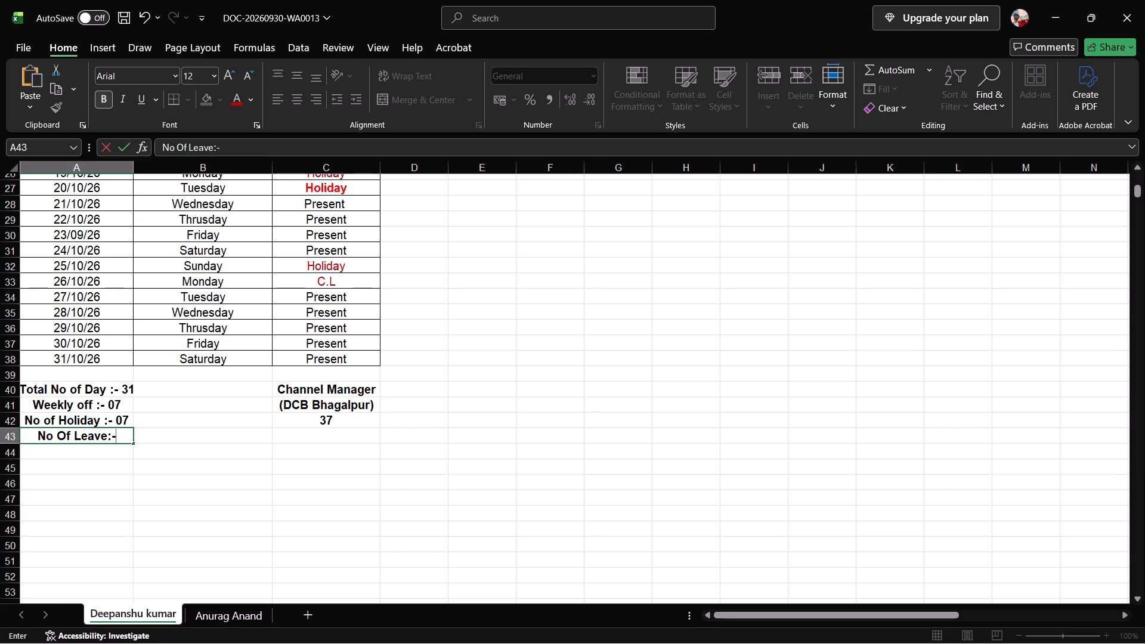
key("1")
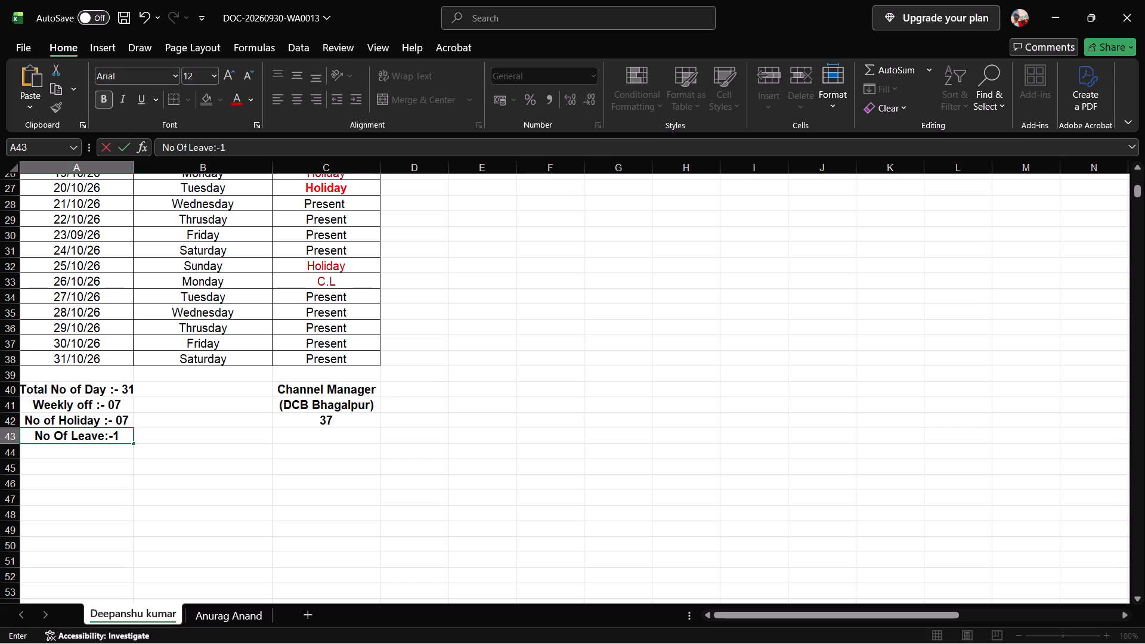
key("Left")
key("Left")
Change the leave count in the No Of Leave line to the two-digit form 01.
left_click(123, 436)
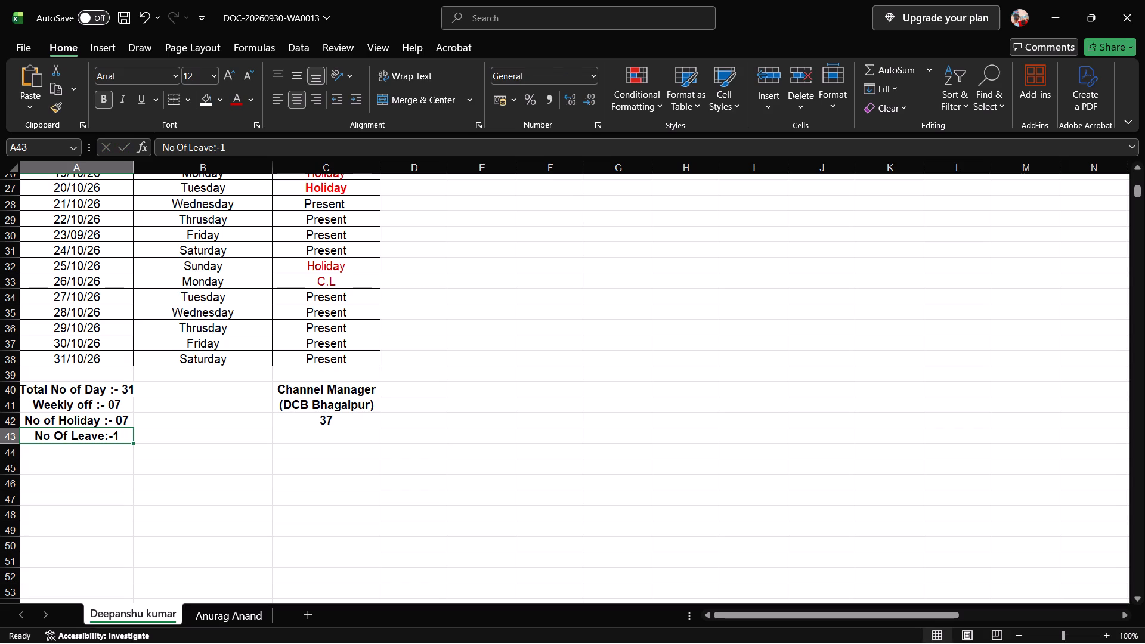
left_click(267, 133)
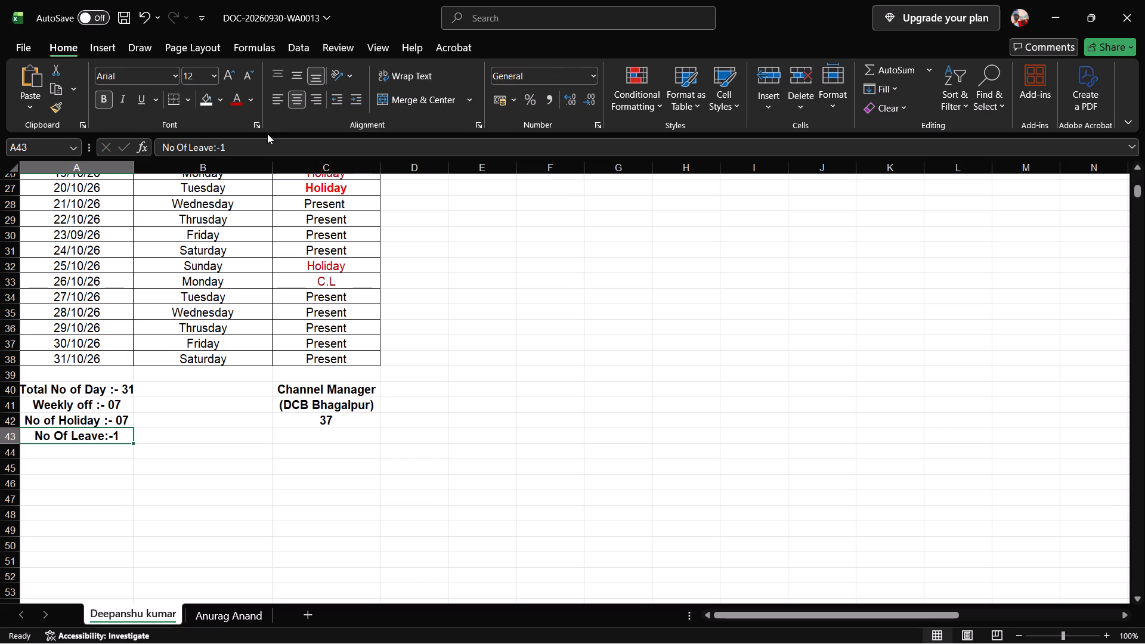
left_click(267, 142)
key("Left")
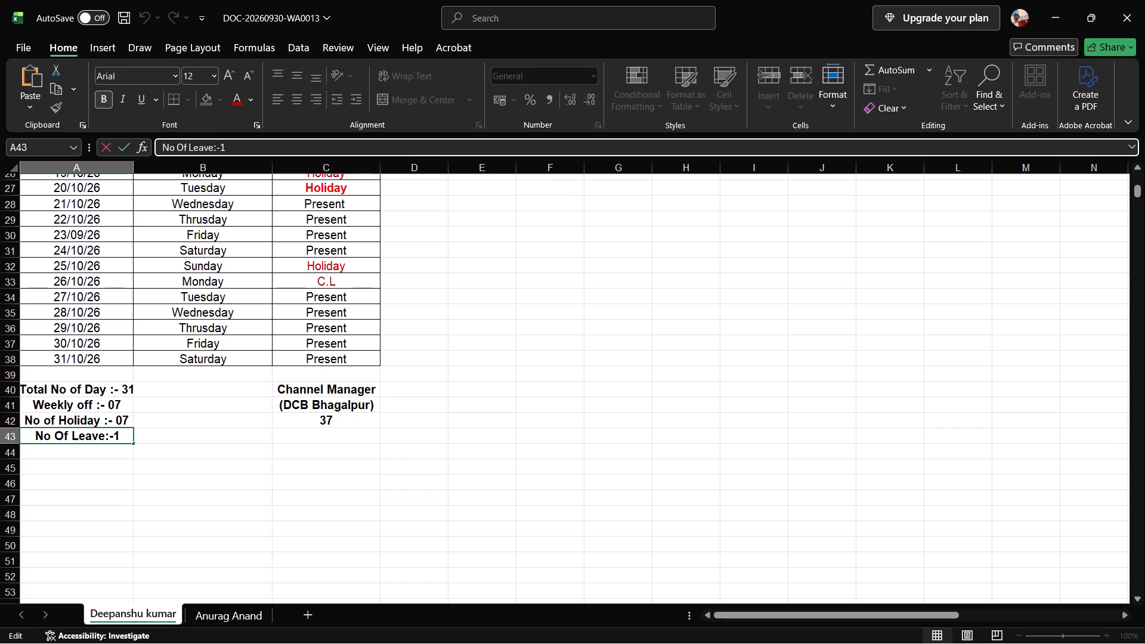
key("0")
left_click(343, 394)
left_click(351, 421)
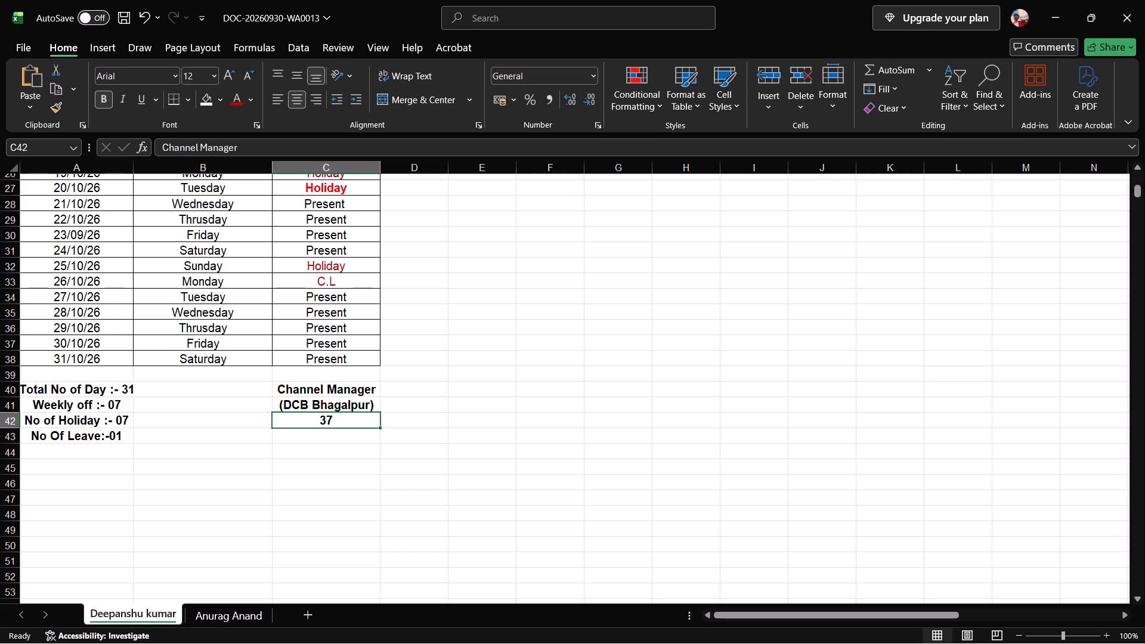
On the second employee's attendance sheet, set Weekly off in the summary to 07.
left_click(351, 421)
left_click(258, 612)
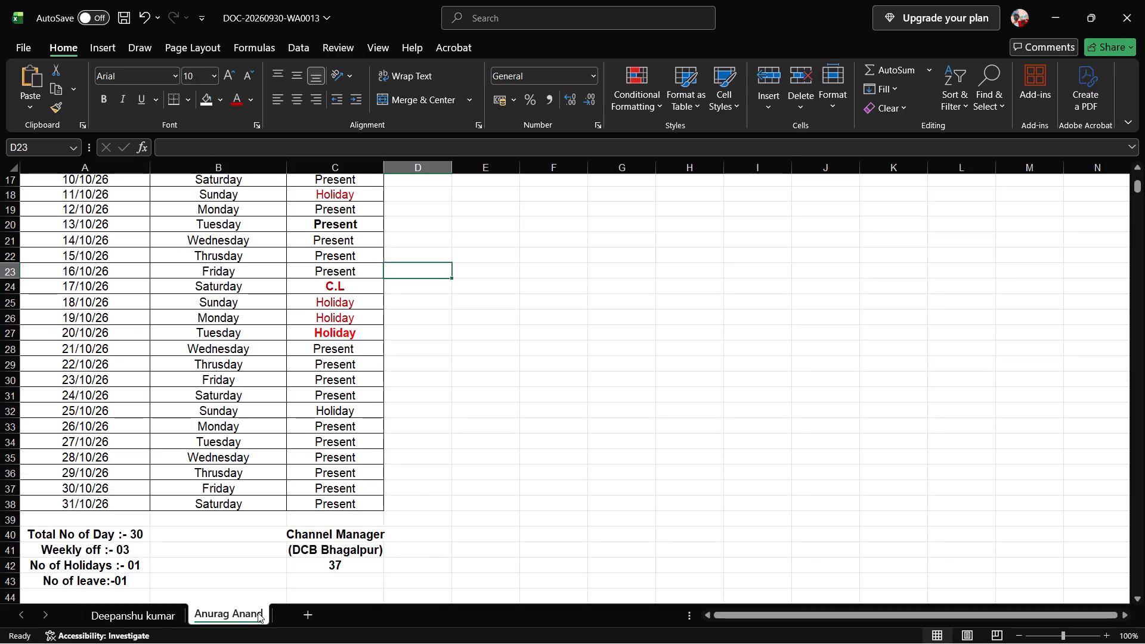
left_click(140, 544)
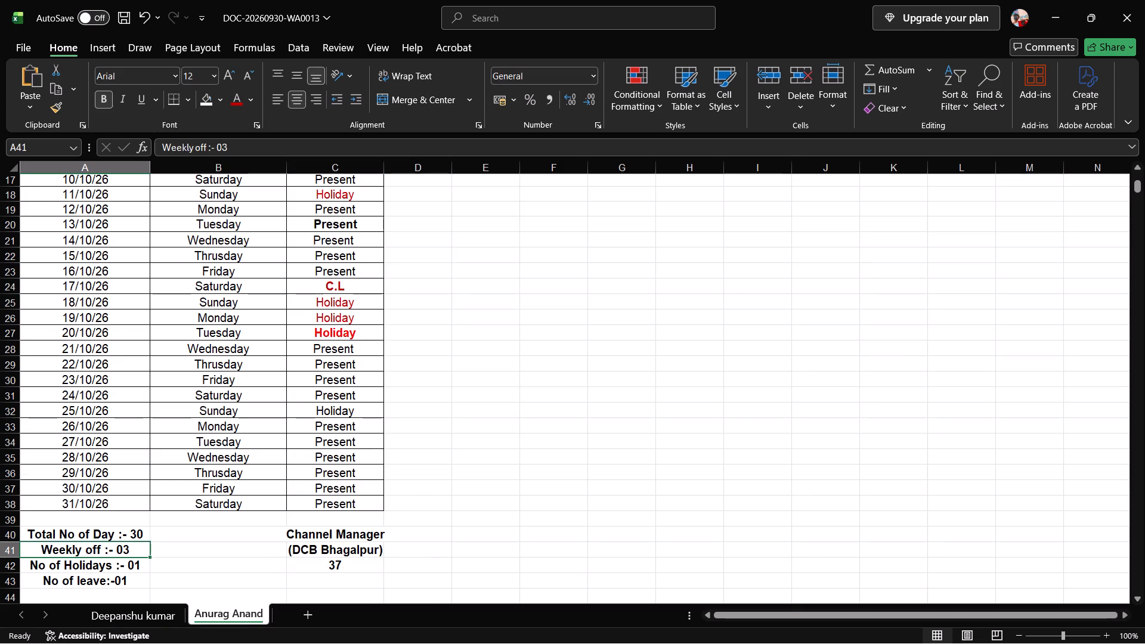
left_click(267, 154)
key("BackSpace")
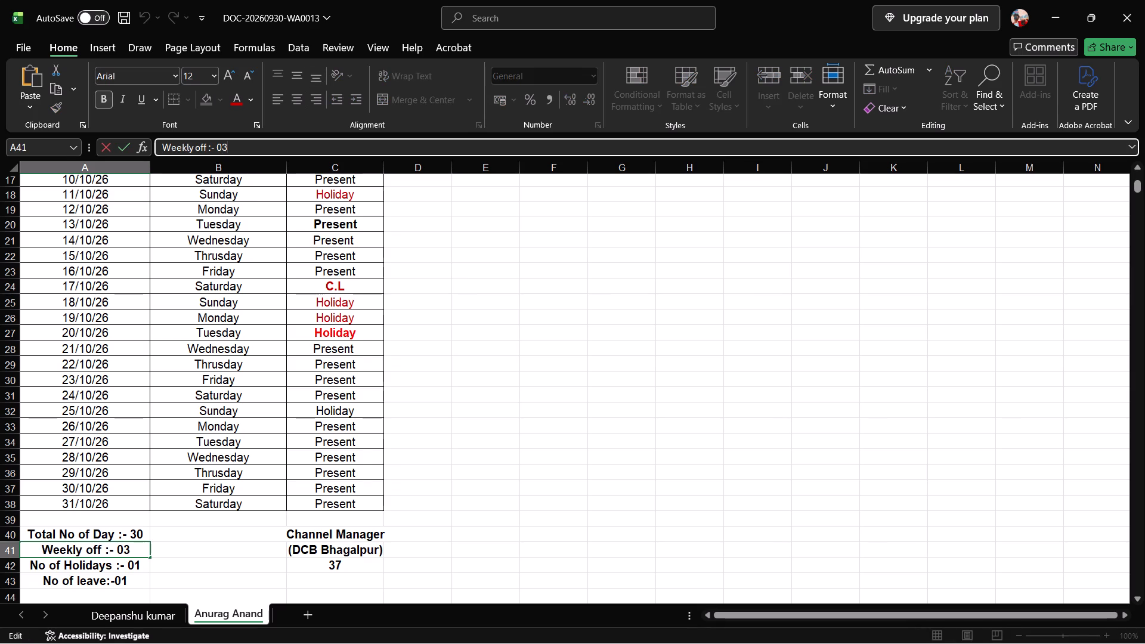
key("7")
Set No of Holidays in the same summary to 07.
left_click(138, 569)
left_click(258, 158)
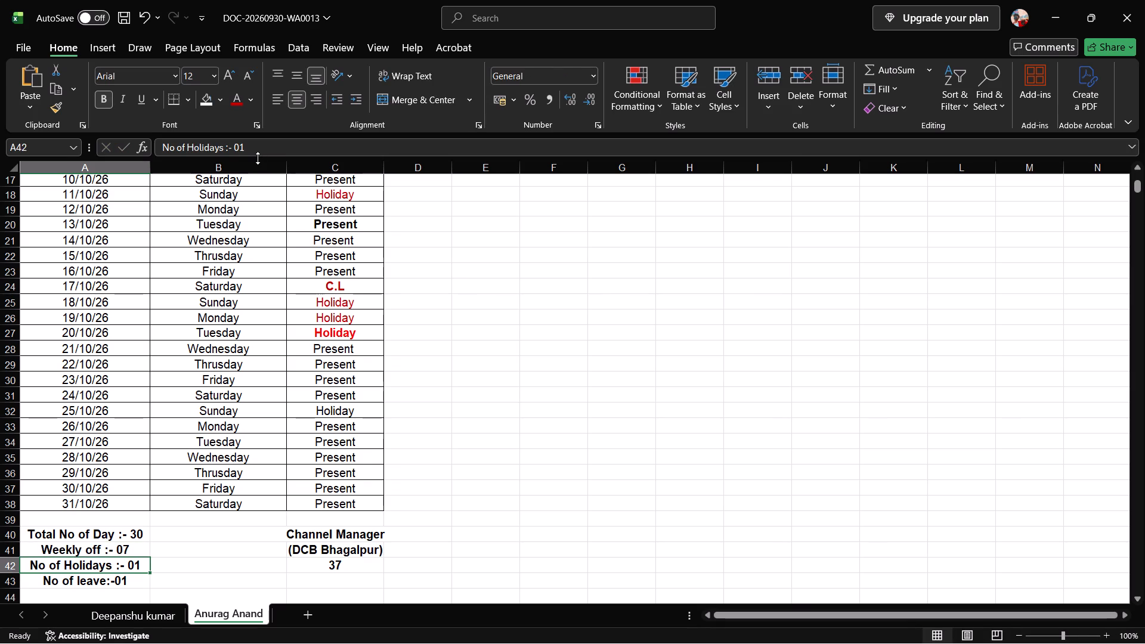
left_click(263, 152)
key("BackSpace")
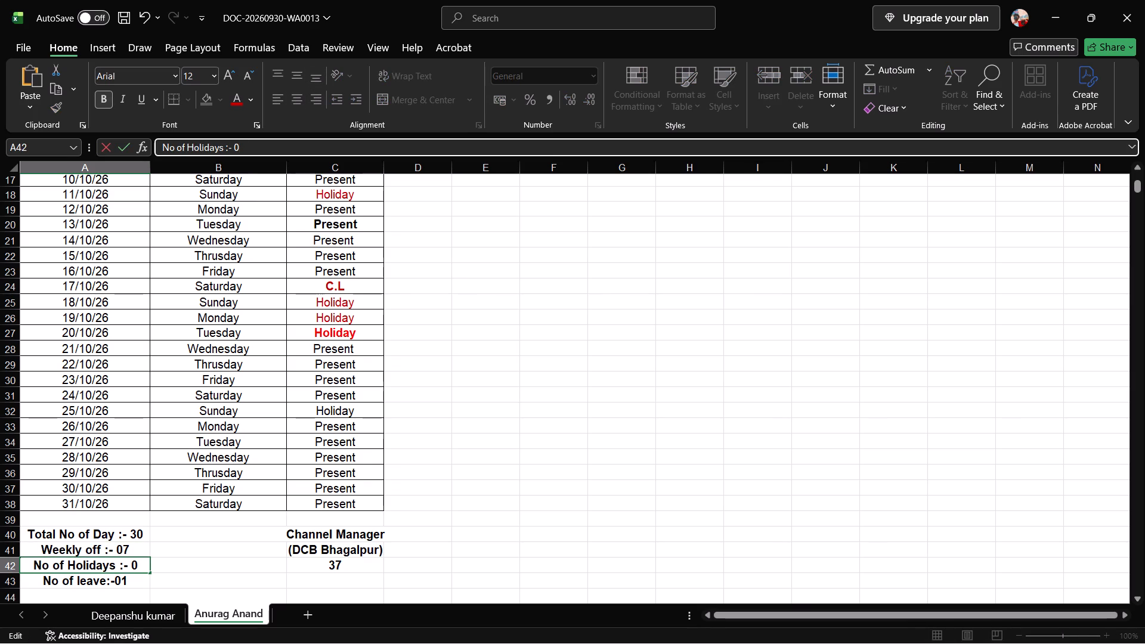
key("7")
left_click(166, 562)
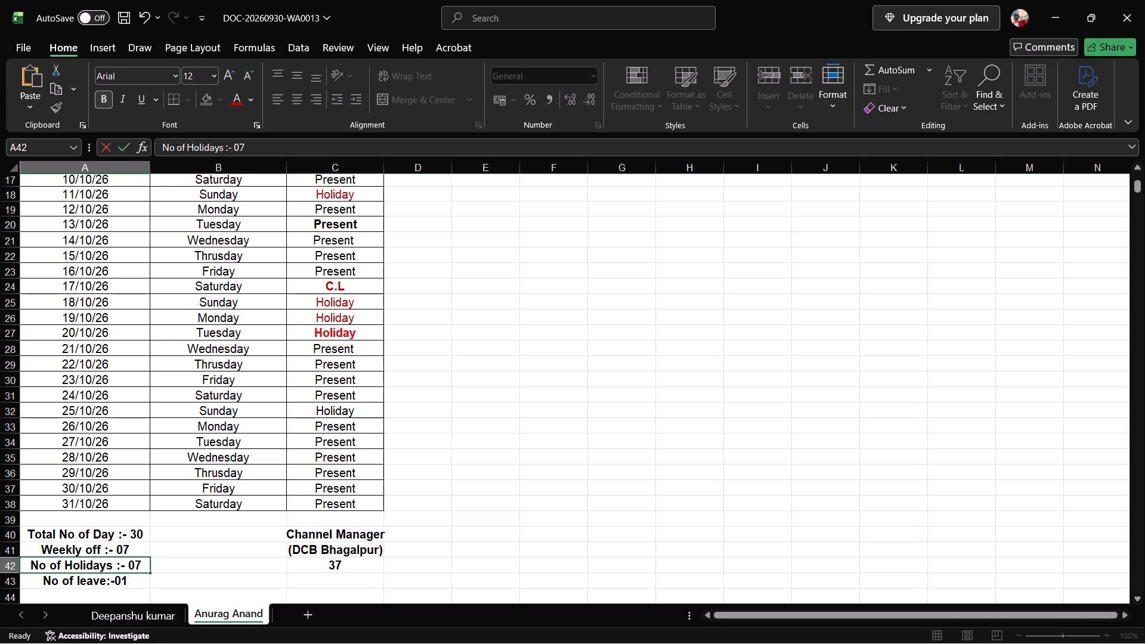
Compare with the first employee's summary, and set Total No of Day to 31 on the second employee's sheet.
scroll(234, 549, "down", 1)
scroll(234, 549, "up", 5)
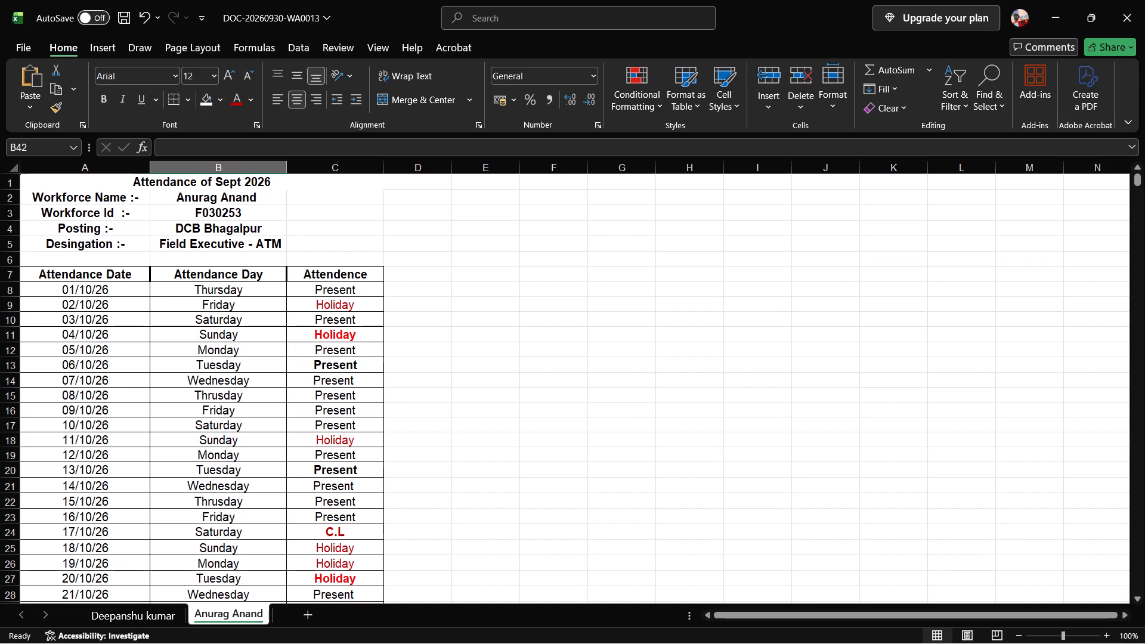
left_click(143, 626)
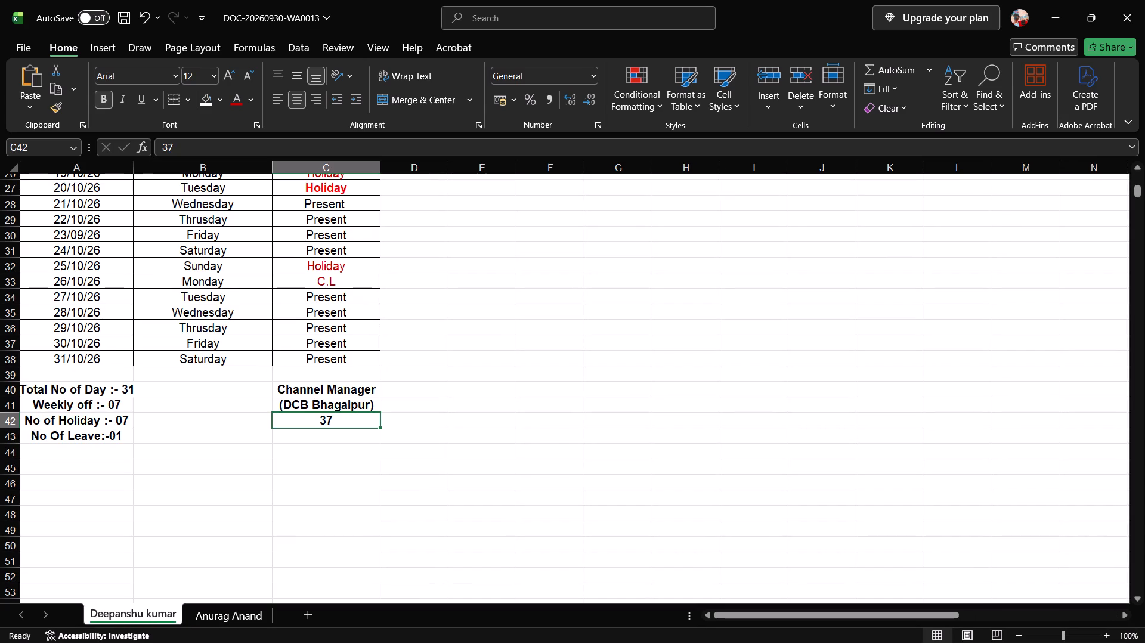
left_click(228, 617)
scroll(163, 501, "down", 4)
scroll(163, 501, "up", 1)
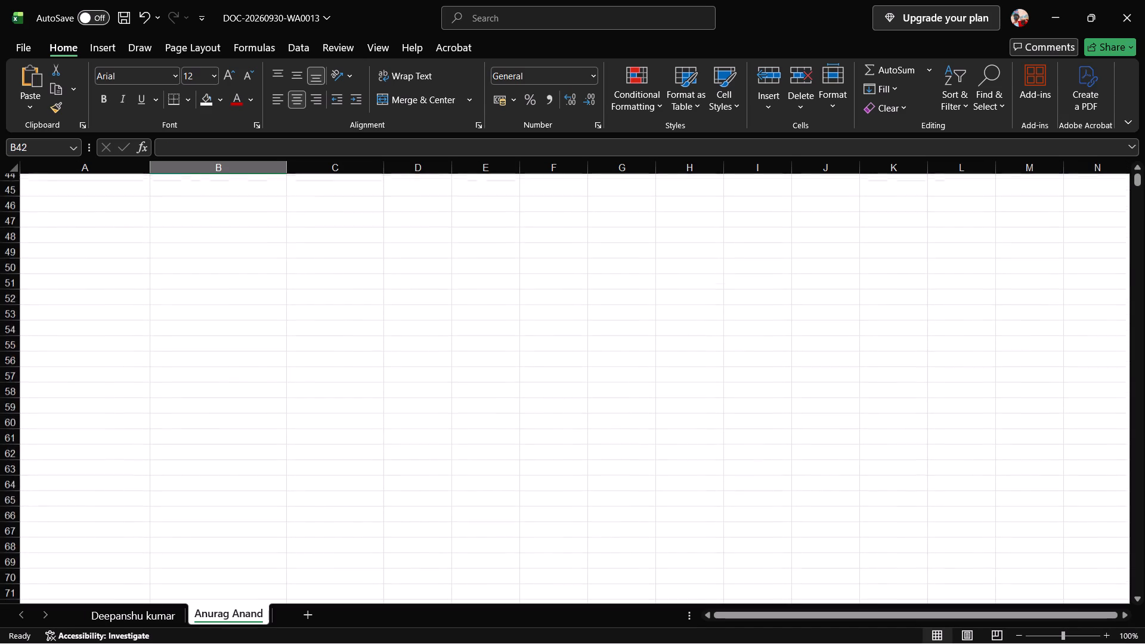
scroll(163, 501, "up", 3)
left_click(126, 482)
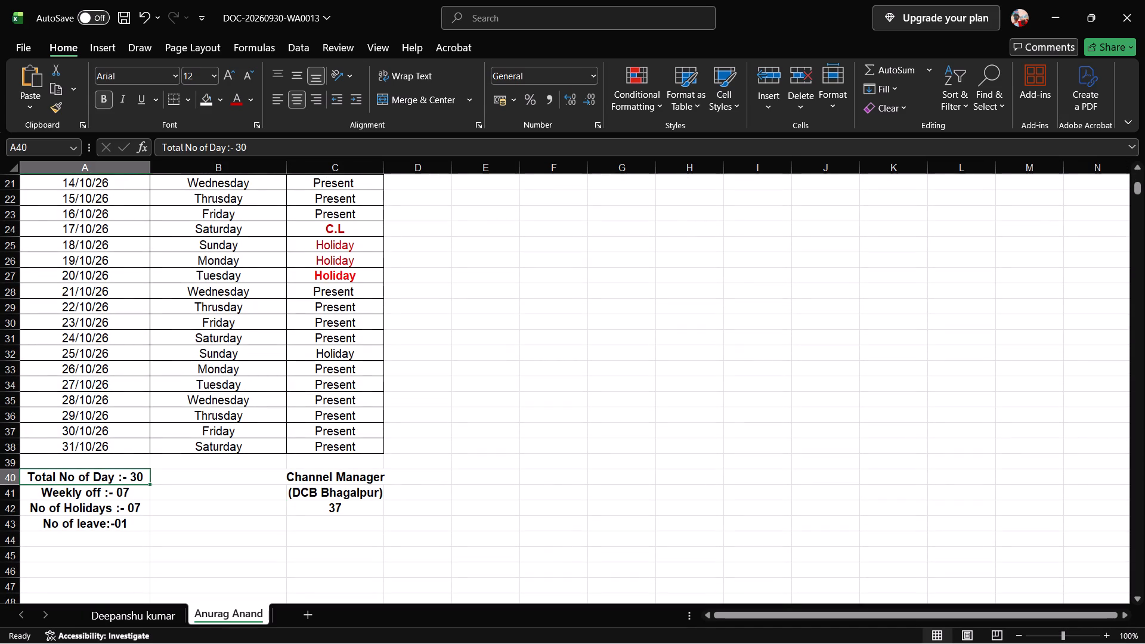
left_click(269, 152)
key("BackSpace")
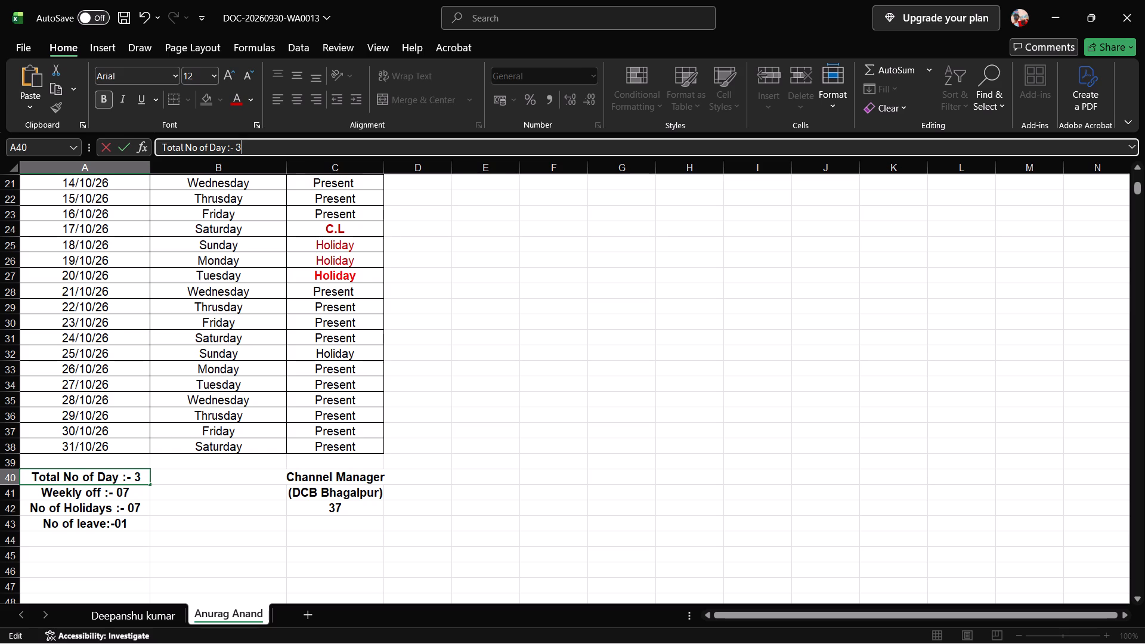
key("1")
left_click(213, 504)
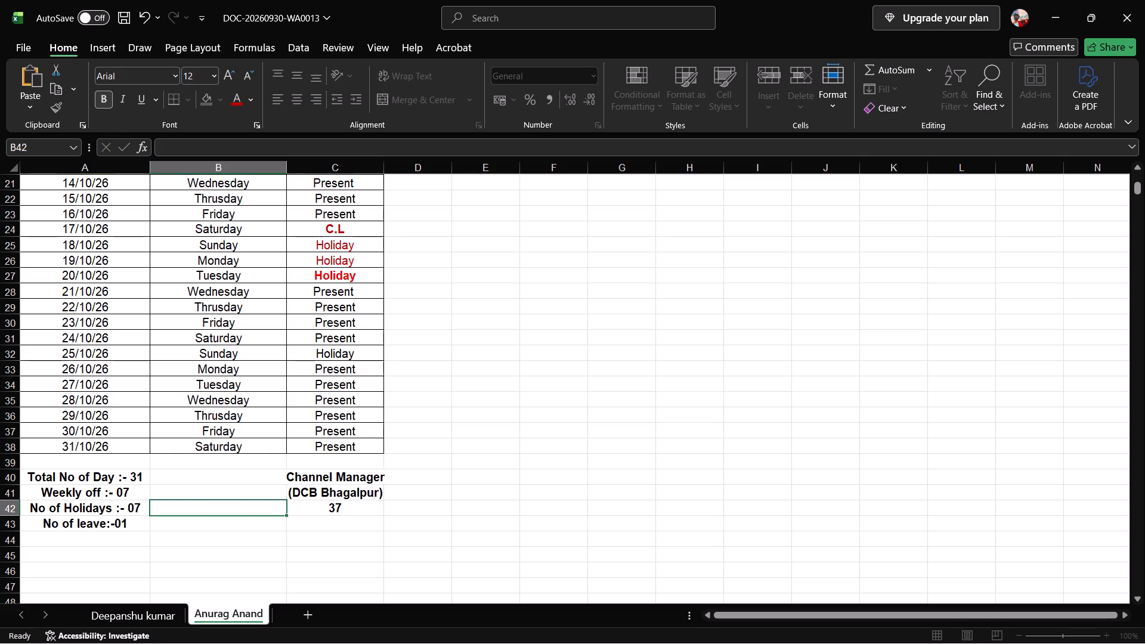
Take a rectangular screen snip of the second employee's whole attendance sheet, from the title down to the No of leave line.
scroll(213, 504, "up", 1)
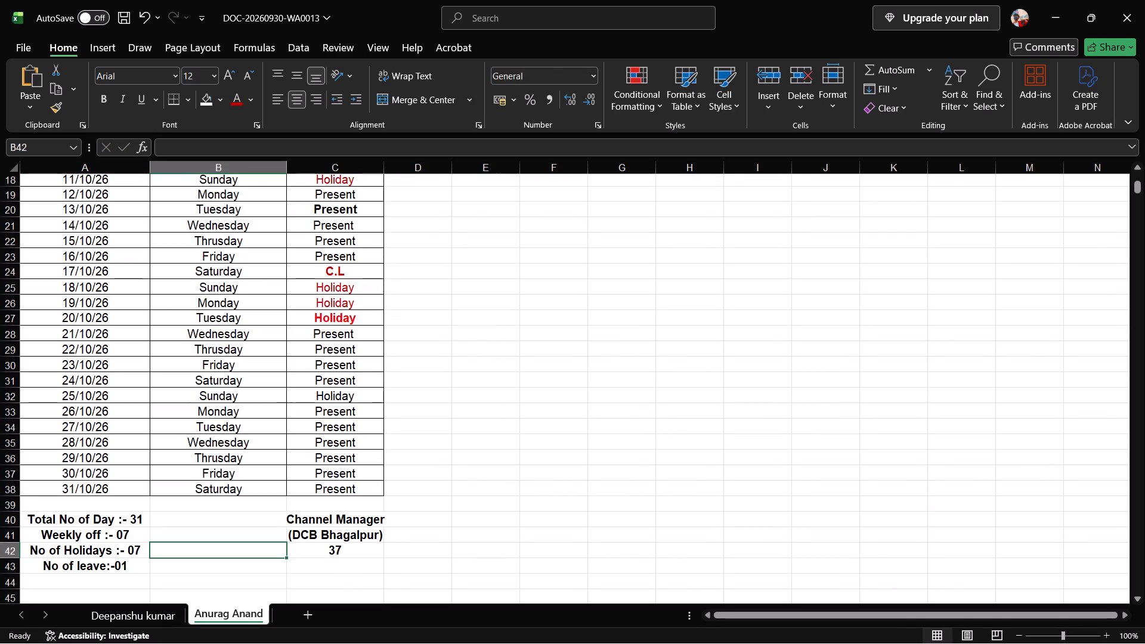
scroll(213, 504, "up", 2)
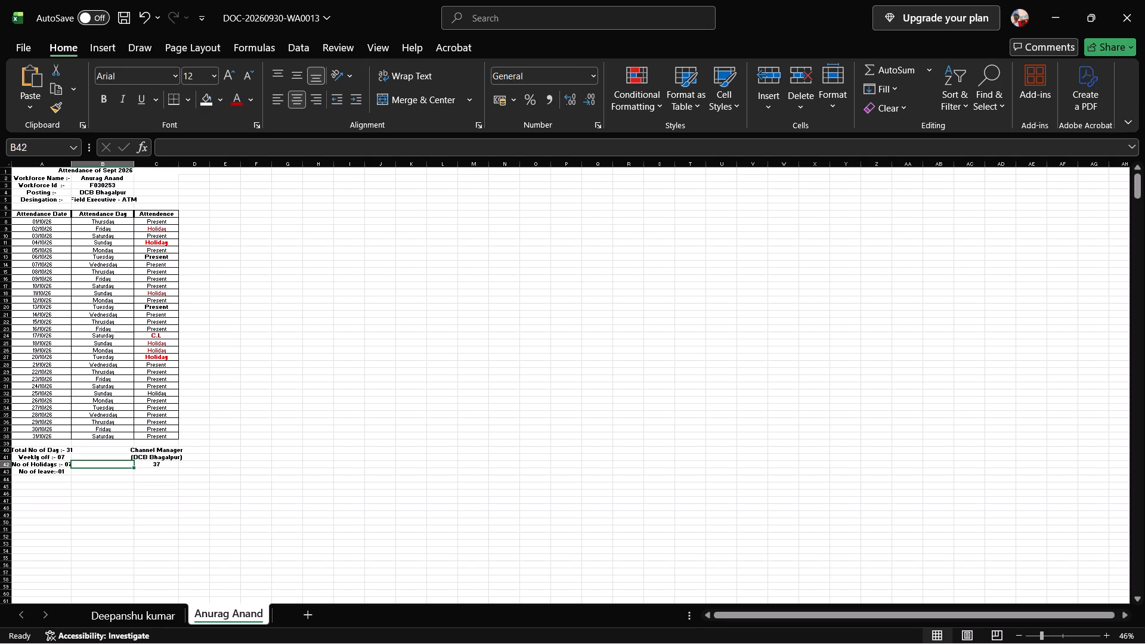
key("Print")
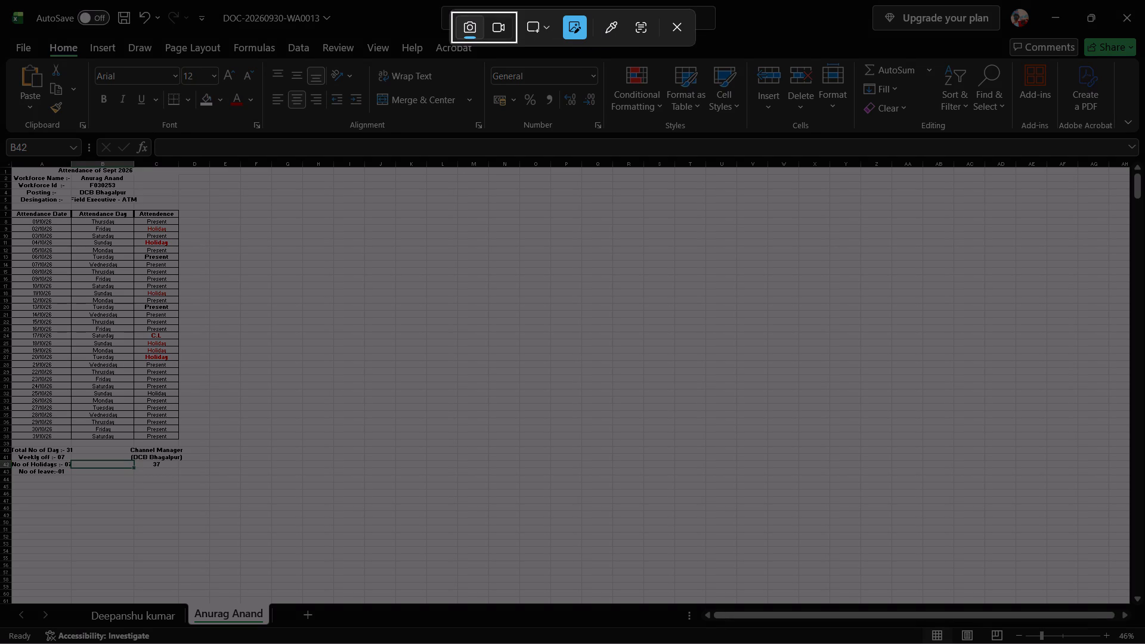
left_click_drag(8, 162, 139, 337)
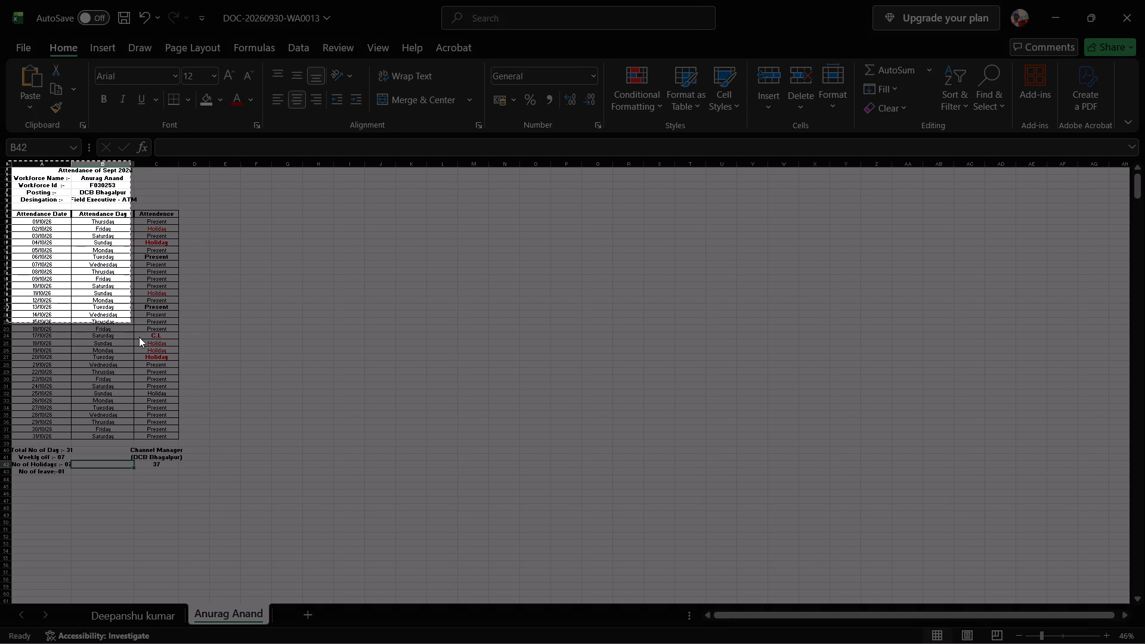
left_click_drag(139, 337, 221, 489)
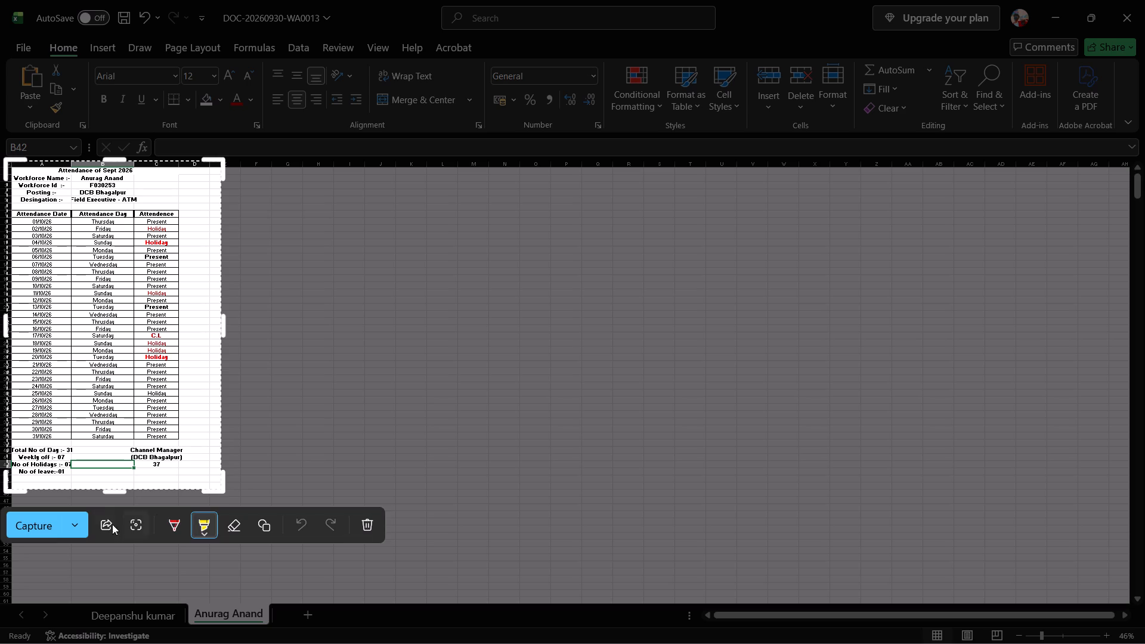
Capture the framed snip of the second employee's attendance sheet.
left_click(52, 522)
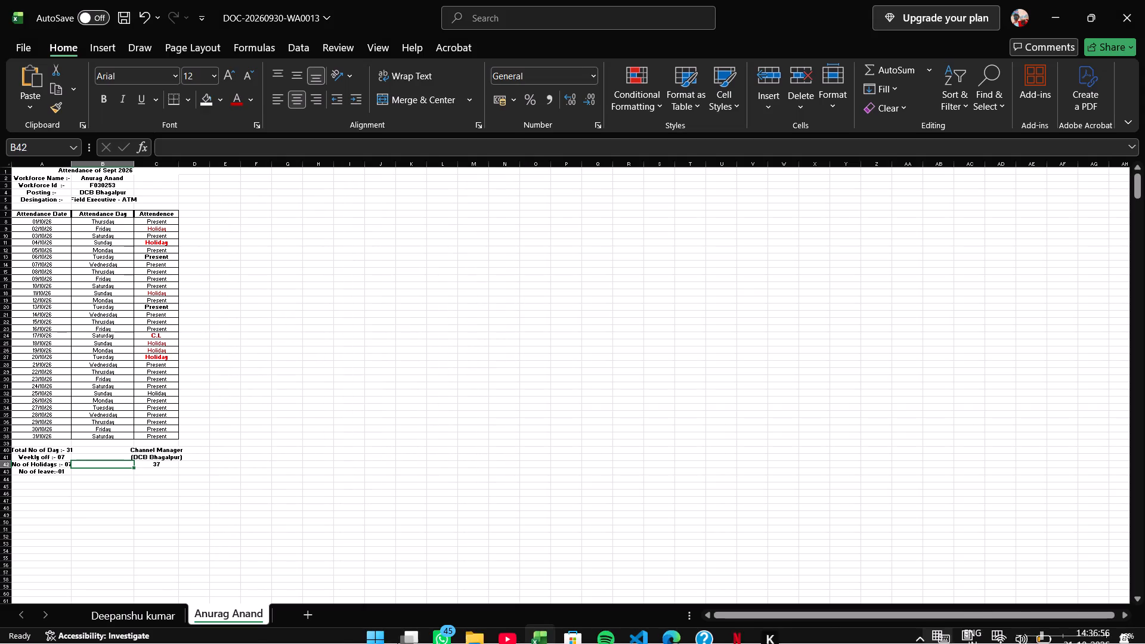
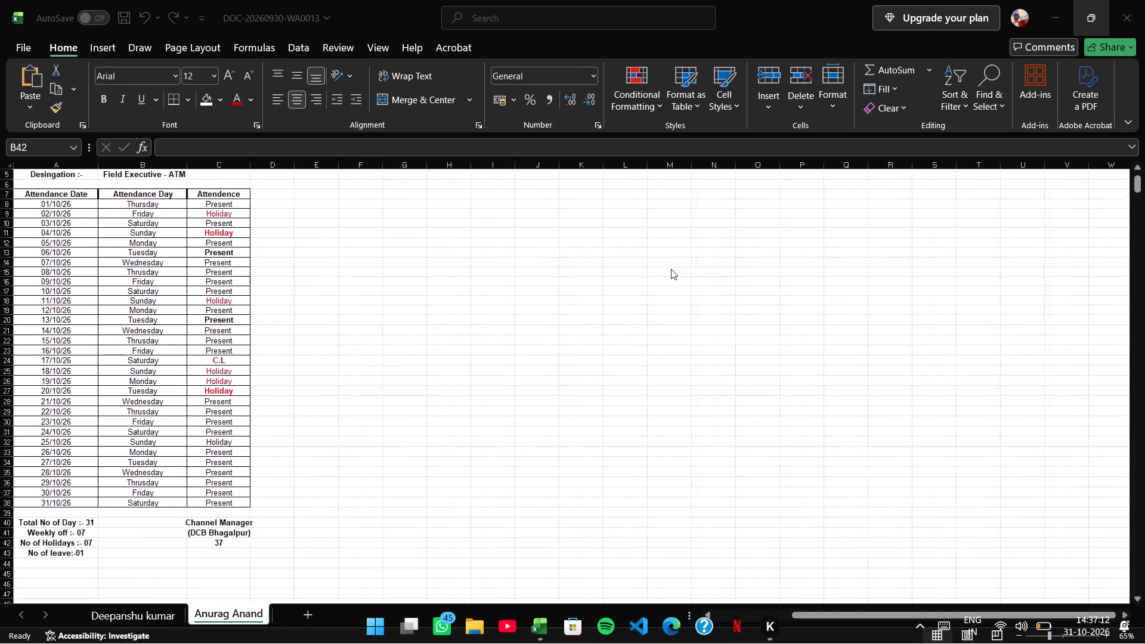
Capture a rectangular snip of the second employee's attendance table, from the Attendance Date header row through the No of leave line.
scroll(671, 269, "right", 8)
scroll(671, 269, "down", 1)
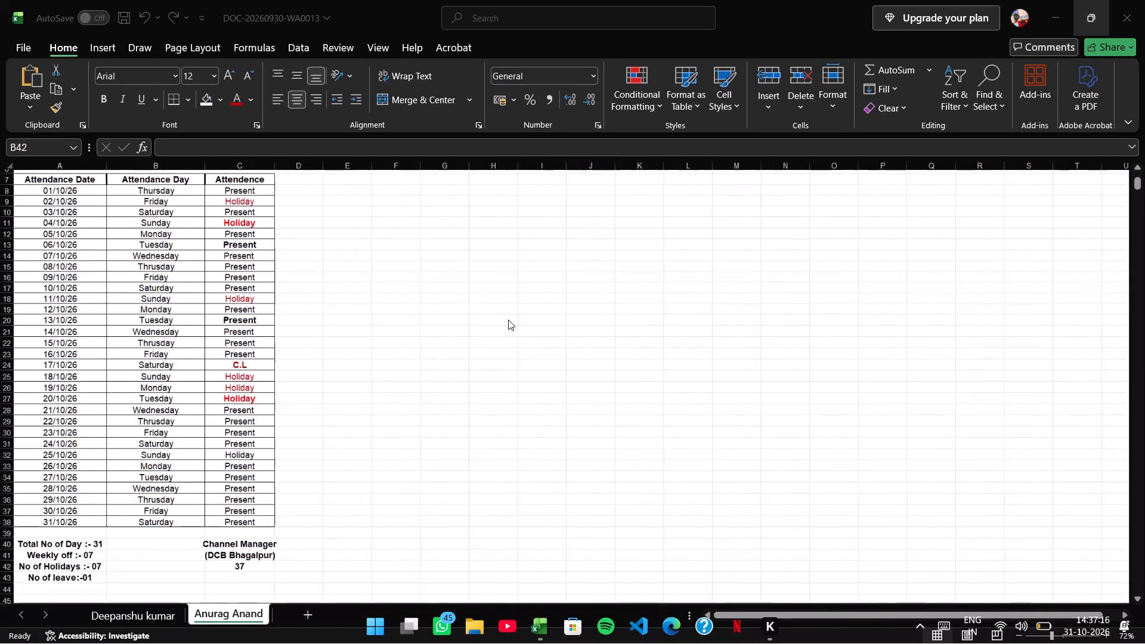
scroll(508, 320, "up", 1)
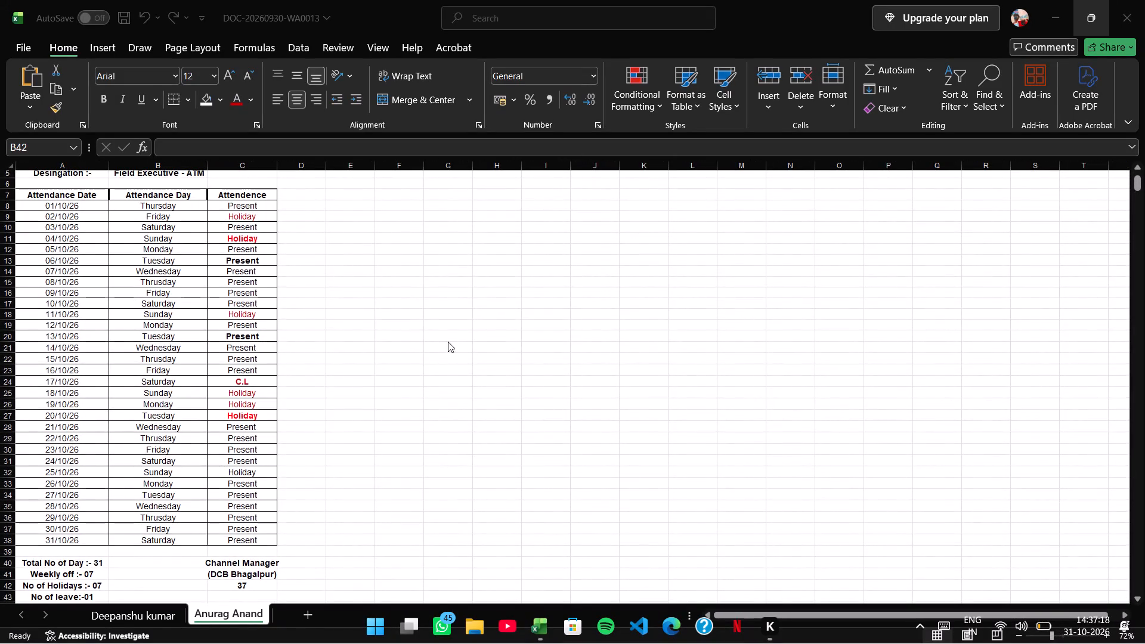
scroll(432, 345, "down", 2)
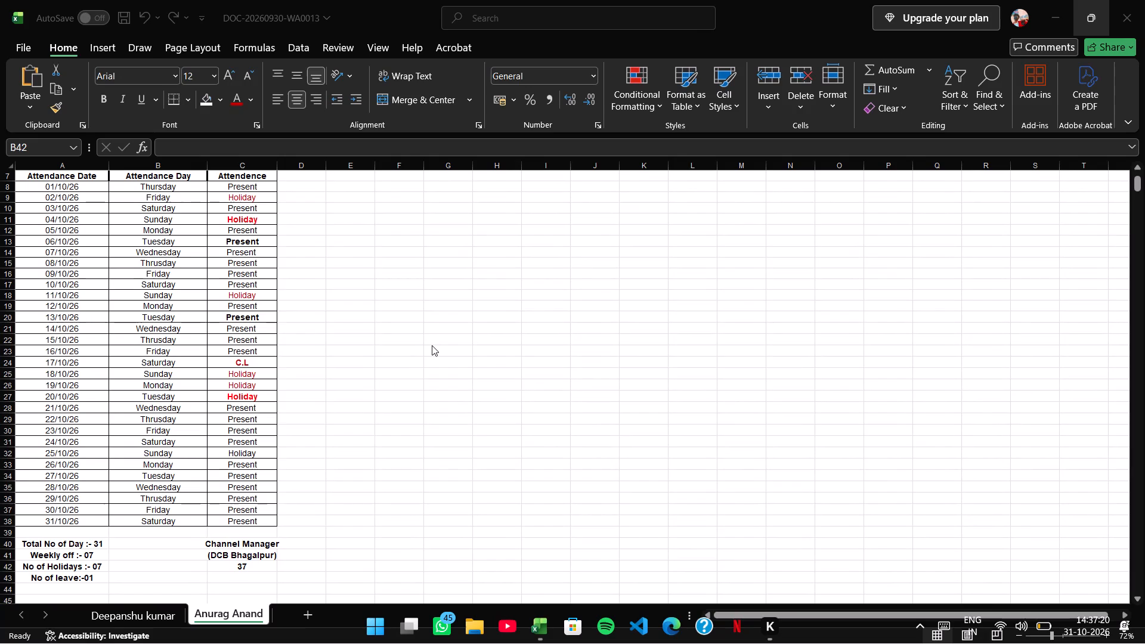
key("Print")
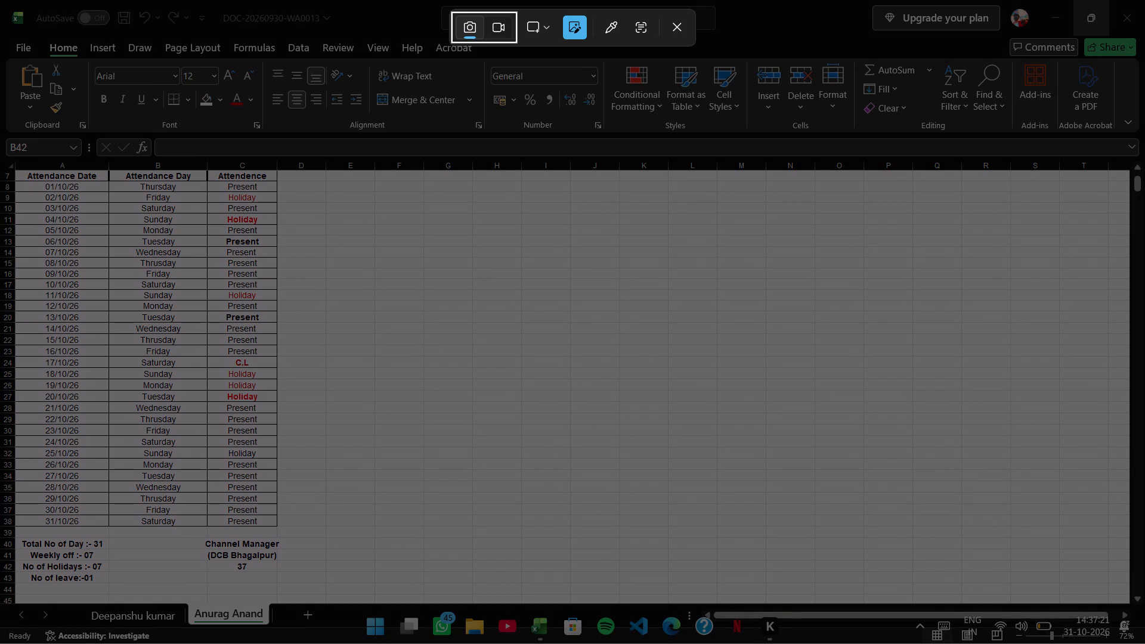
left_click_drag(20, 163, 296, 448)
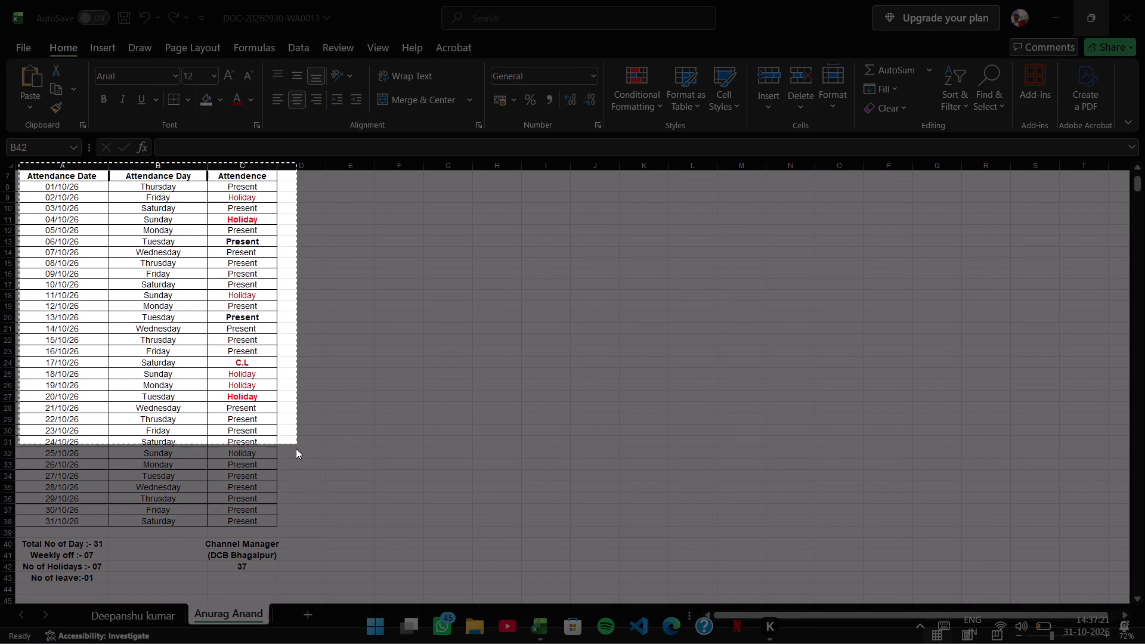
left_click_drag(296, 448, 308, 598)
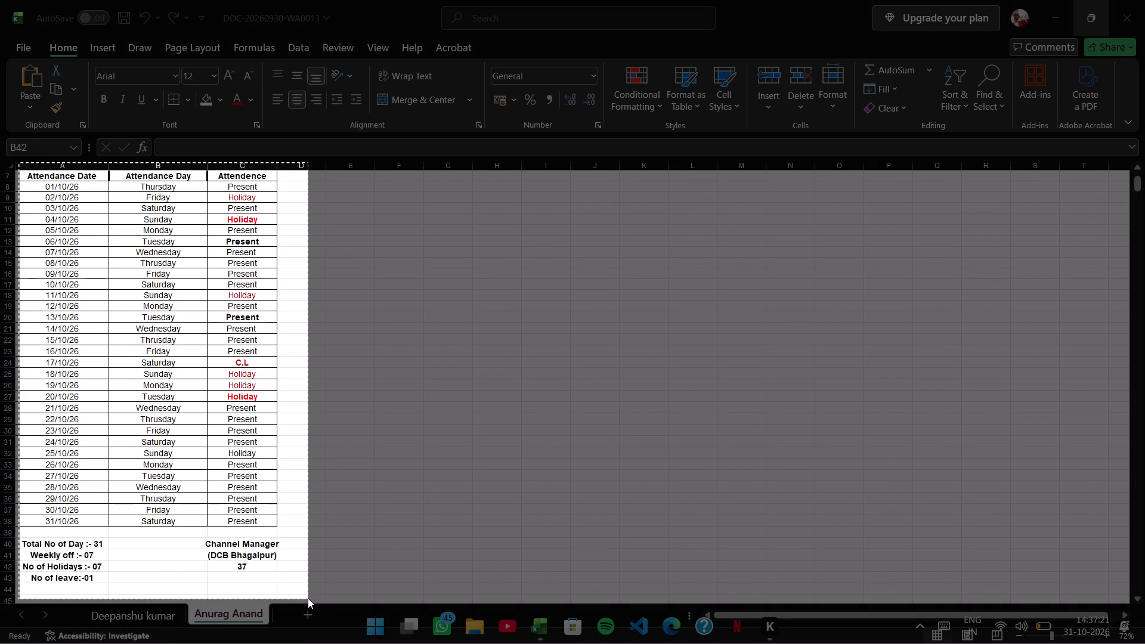
left_click_drag(308, 598, 308, 597)
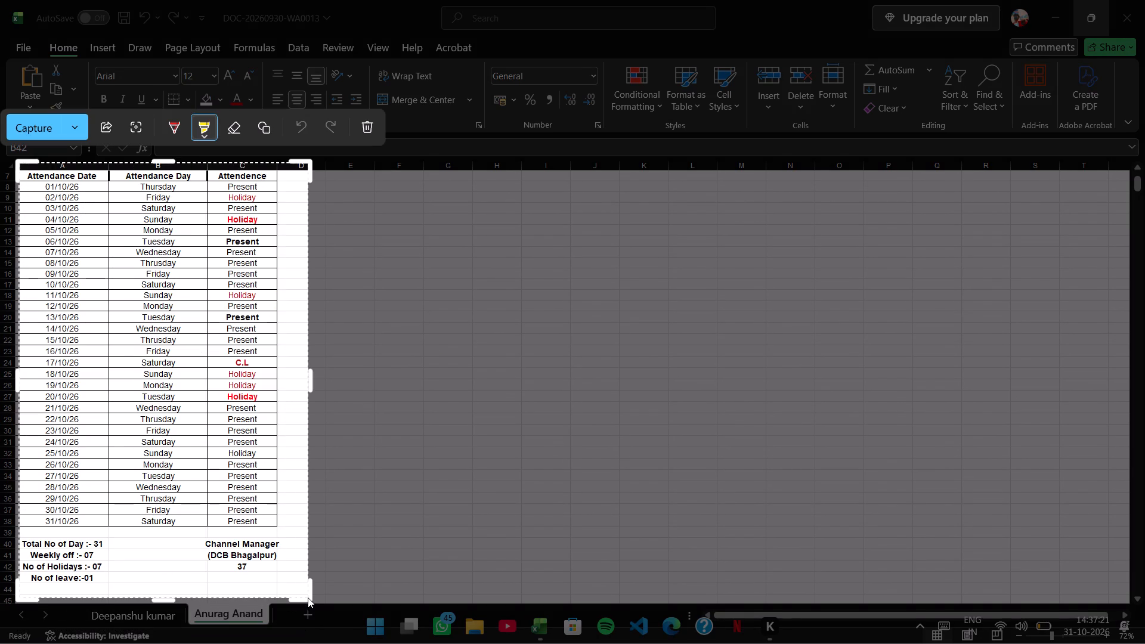
left_click(37, 122)
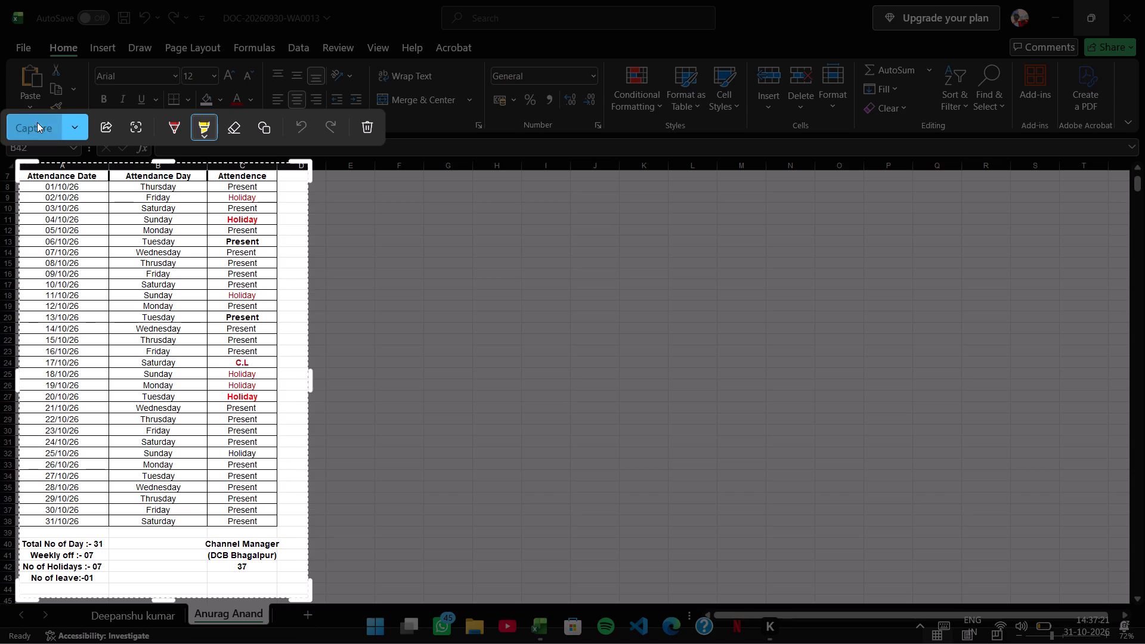
Switch to WhatsApp.
left_click(426, 622)
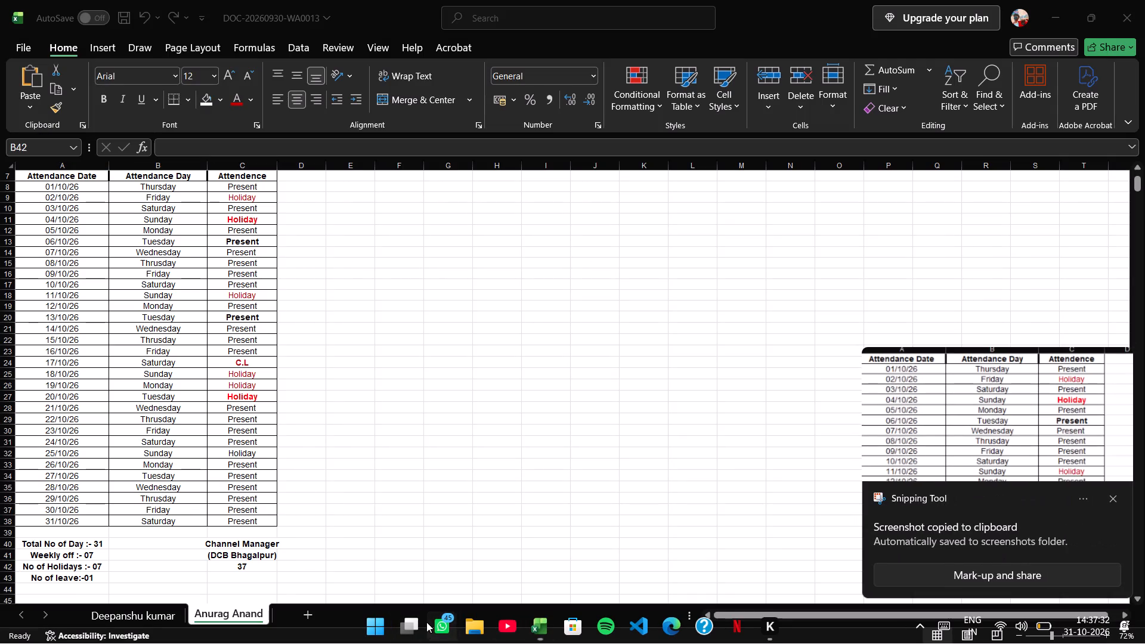